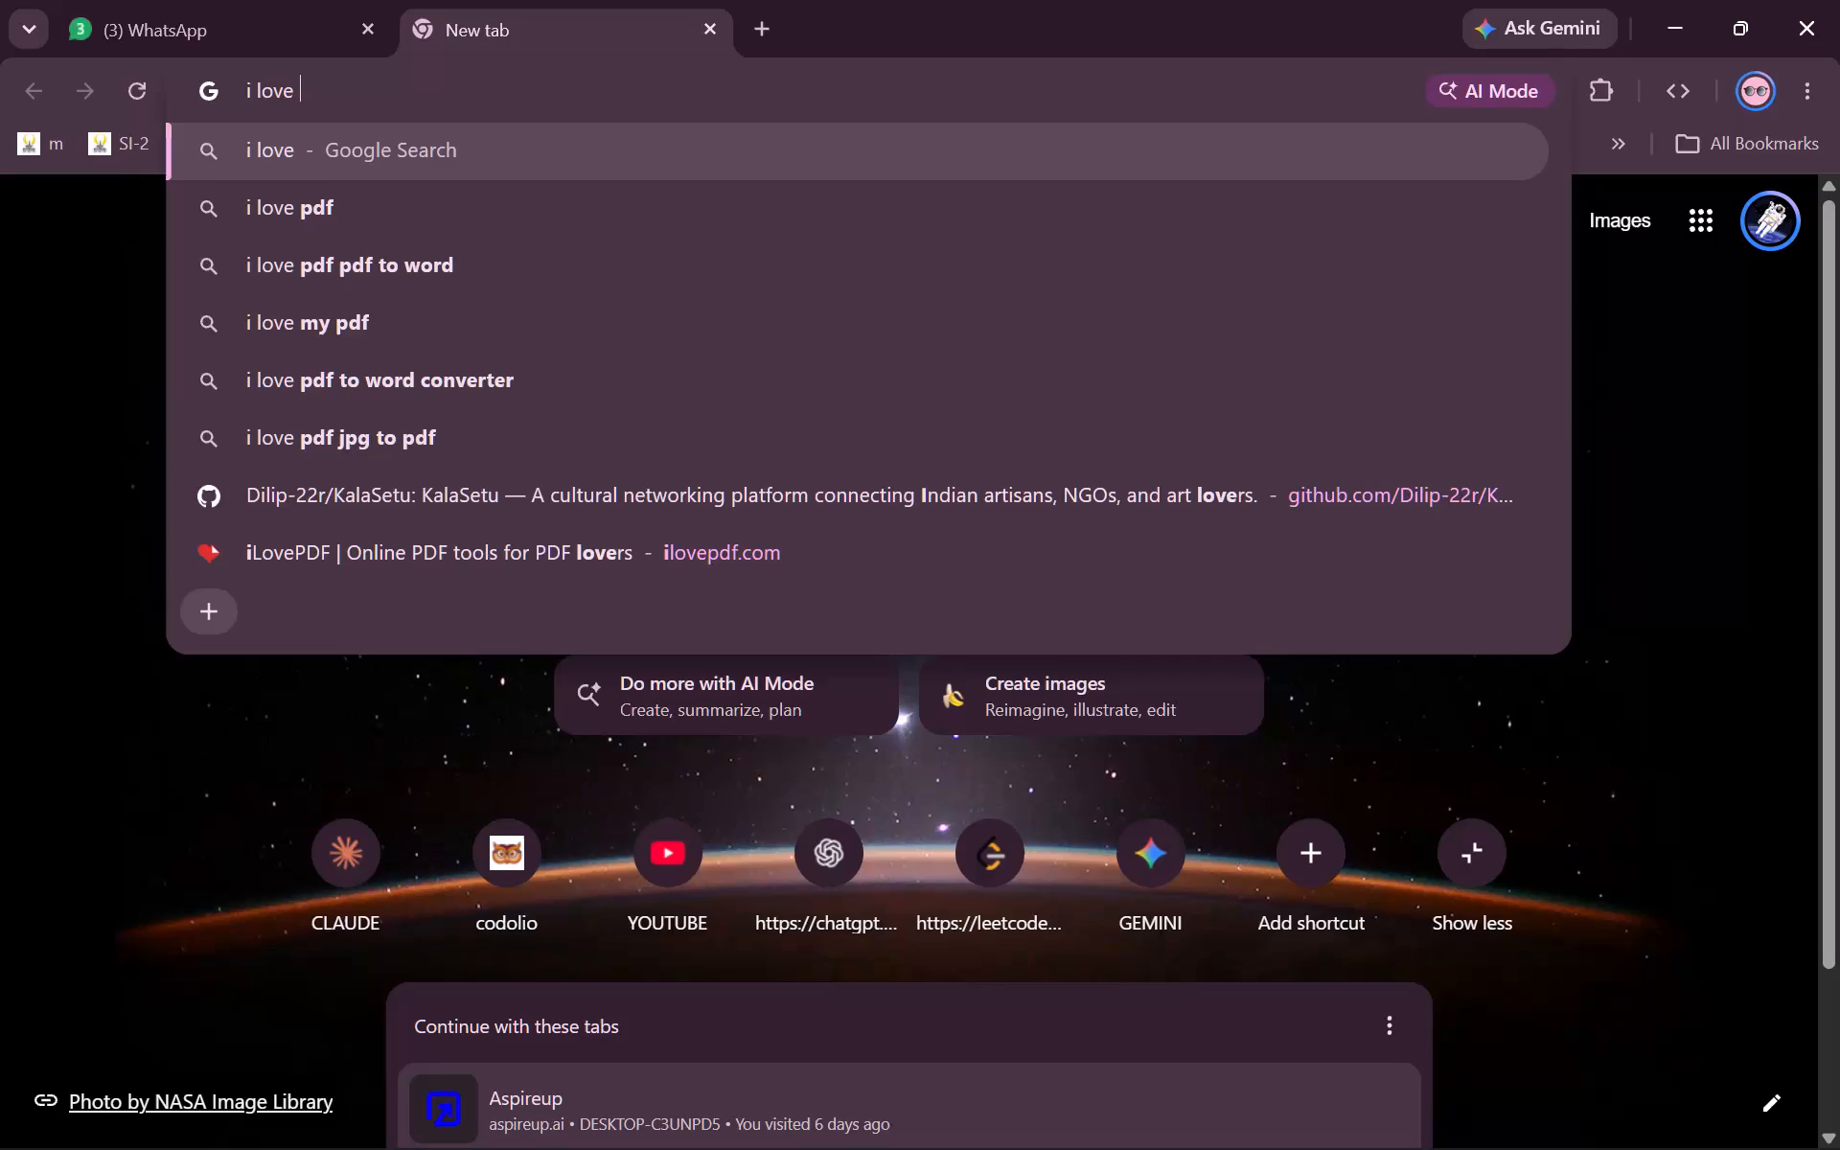
# Search the web for "i love pdf", open the iLovePDF site and go to its PDF to Word tool.
pyautogui.write('pdf')
pyautogui.press('Return')
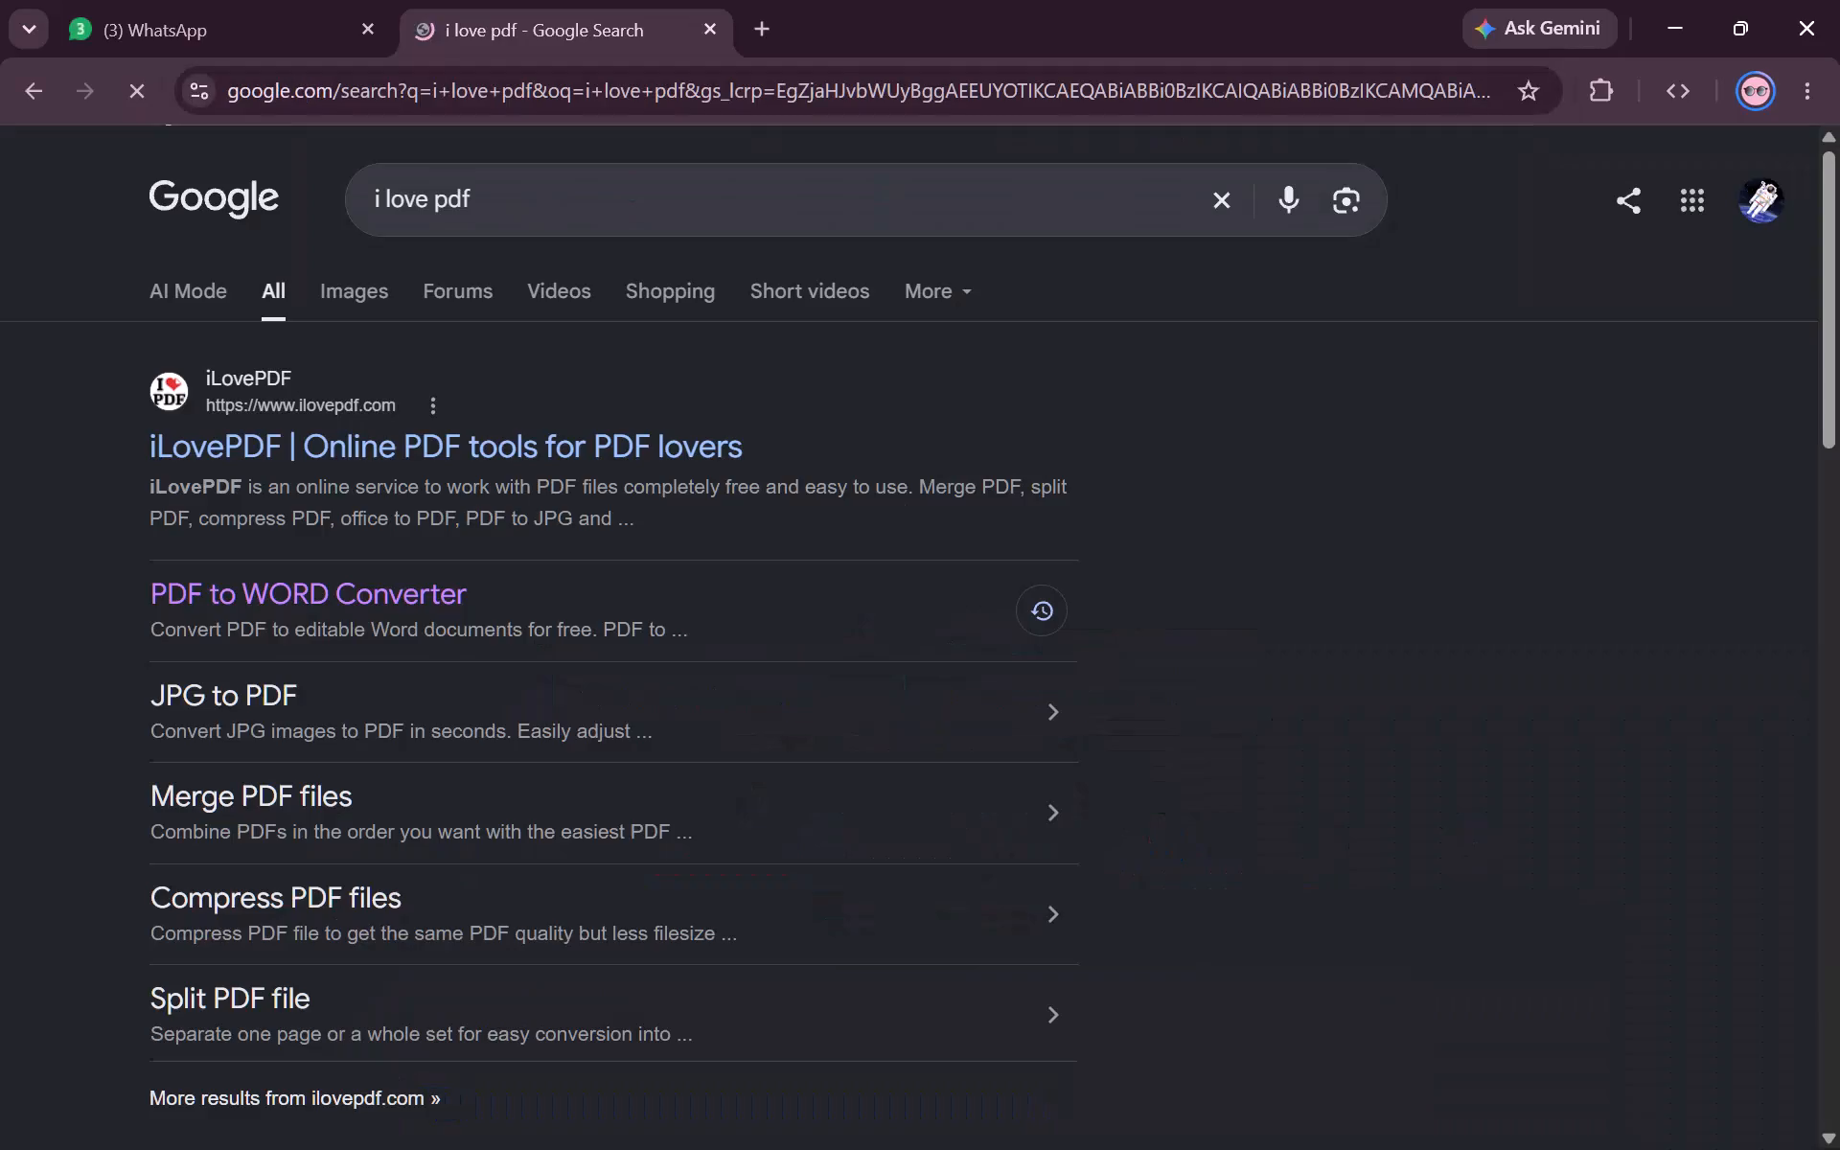
pyautogui.click(309, 428)
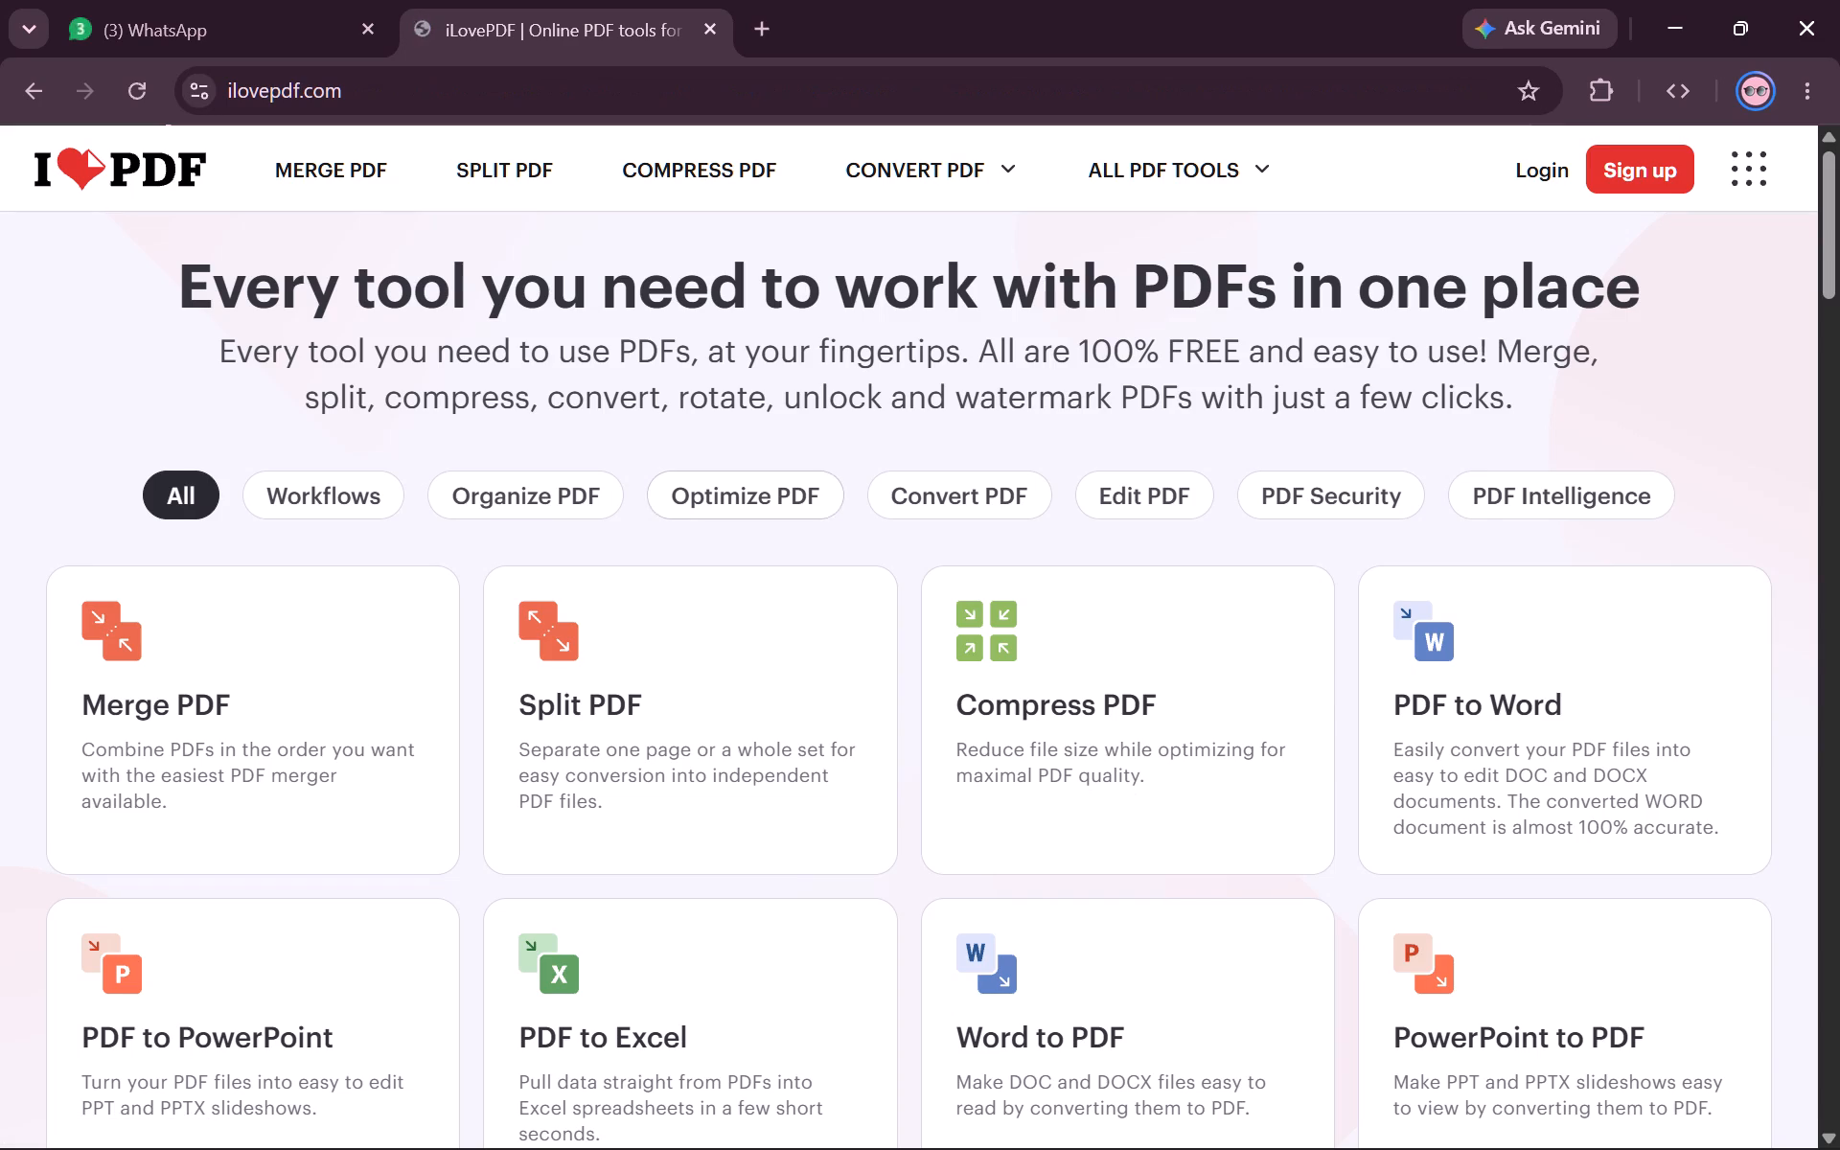
pyautogui.click(1511, 756)
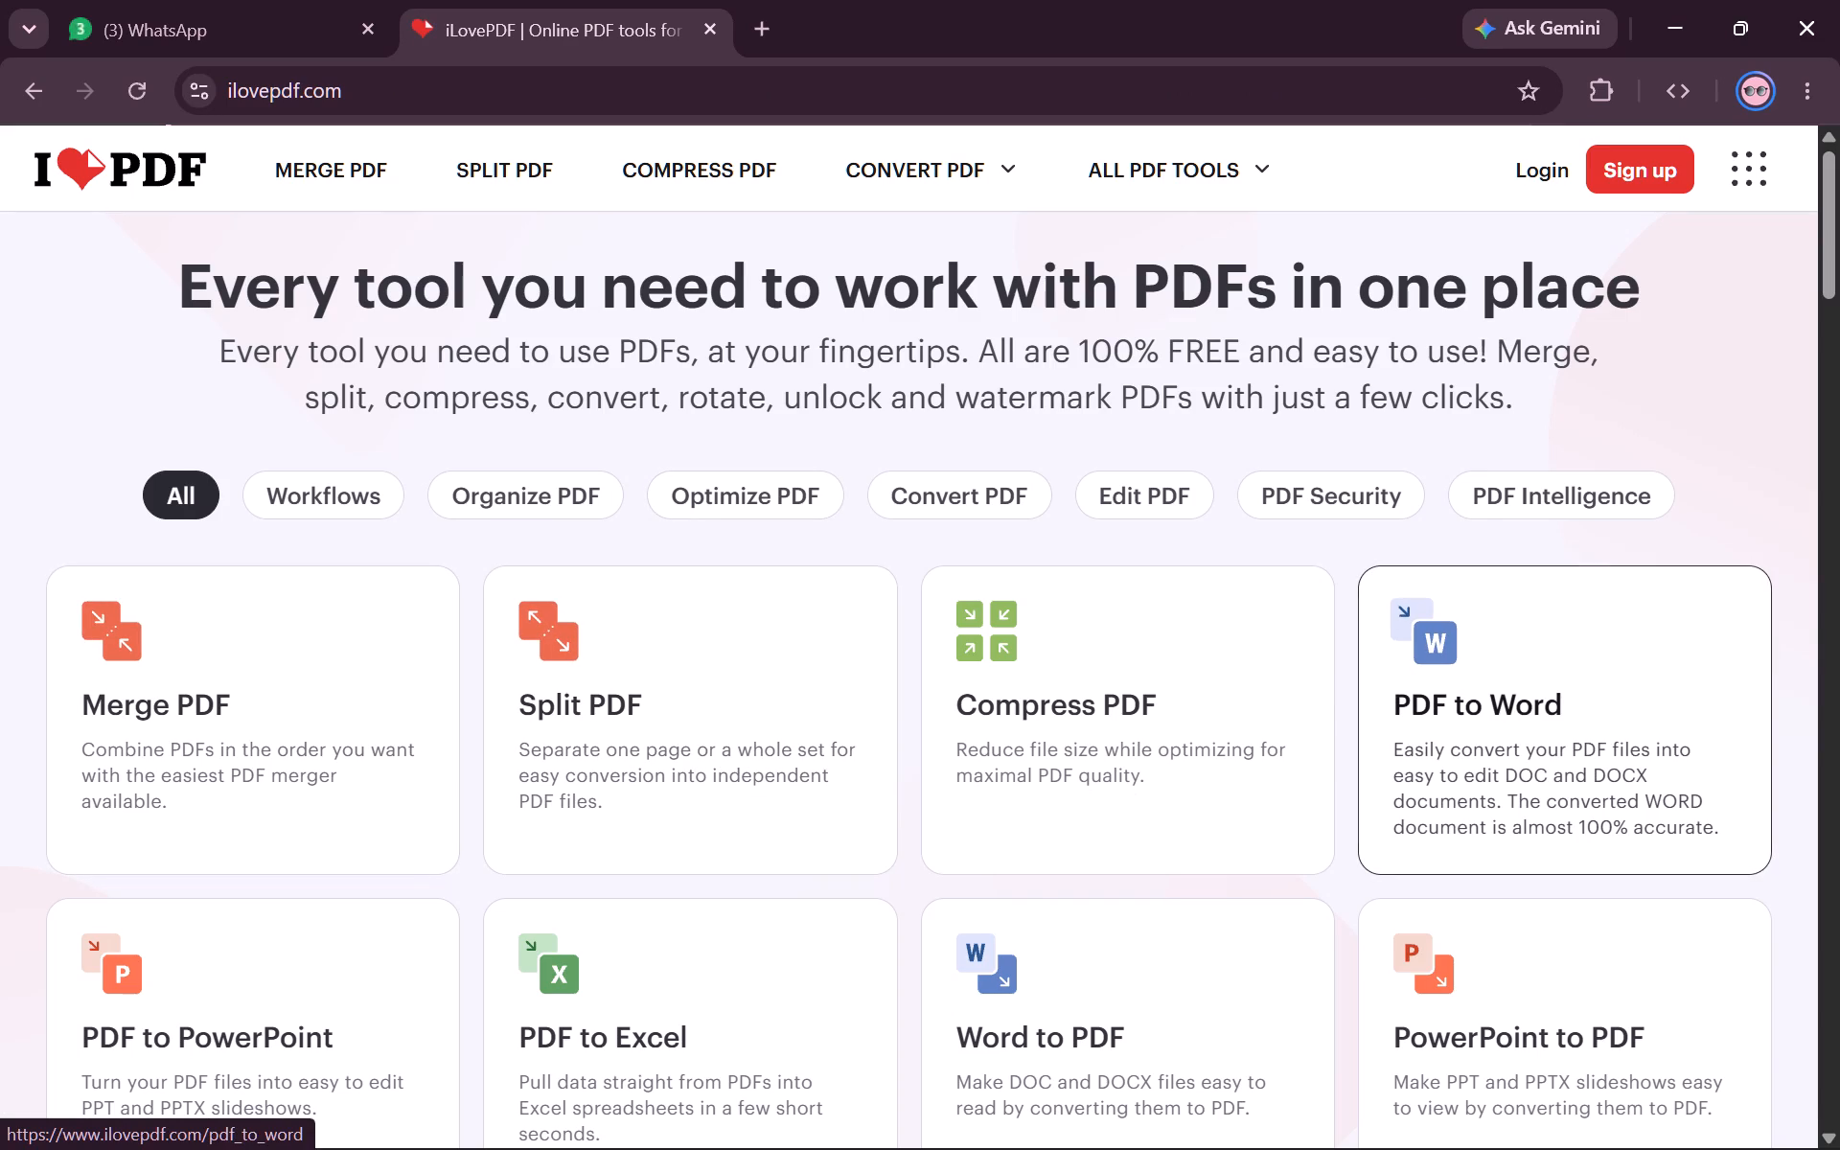
# Check the PDF files available for upload in the Downloads folder, without choosing one.
pyautogui.click(746, 552)
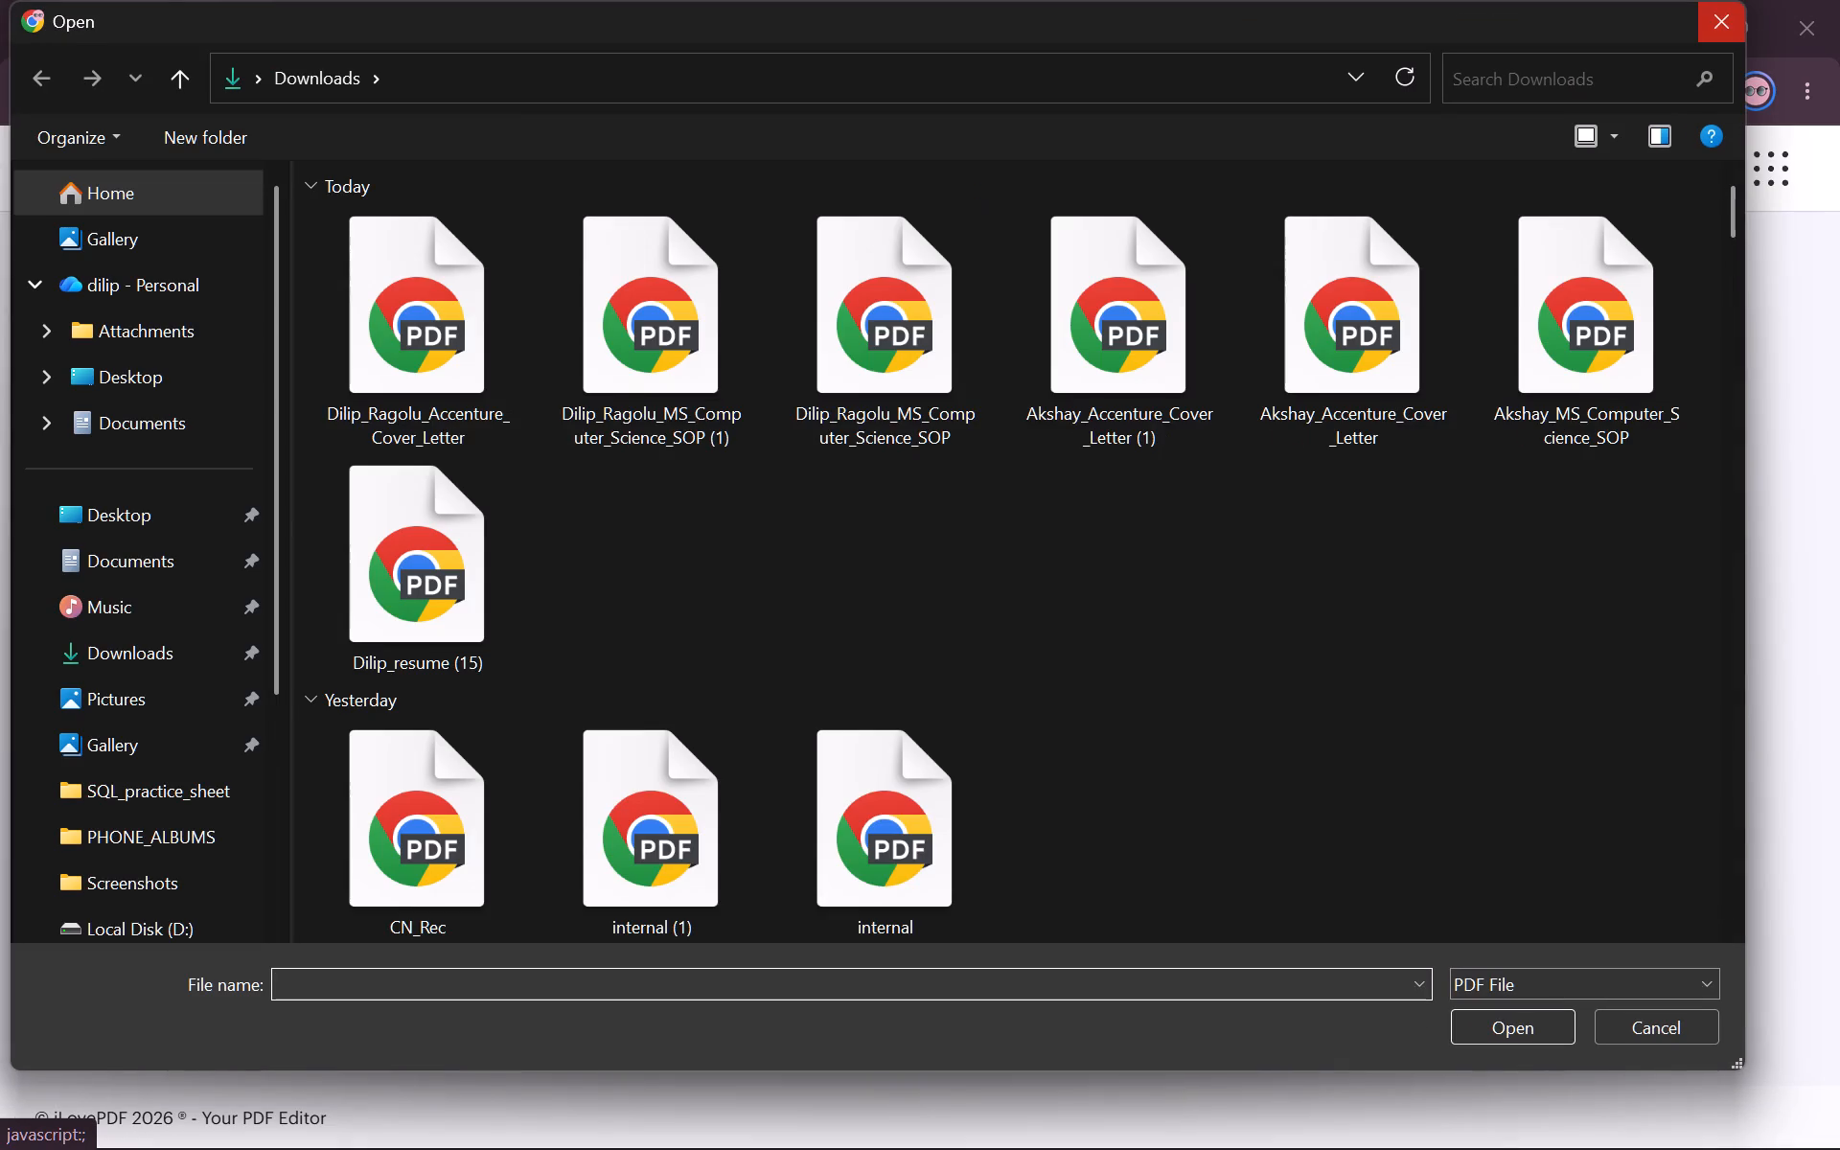
pyautogui.click(1727, 19)
# Minimize the browser window to show the desktop.
pyautogui.click(1679, 33)
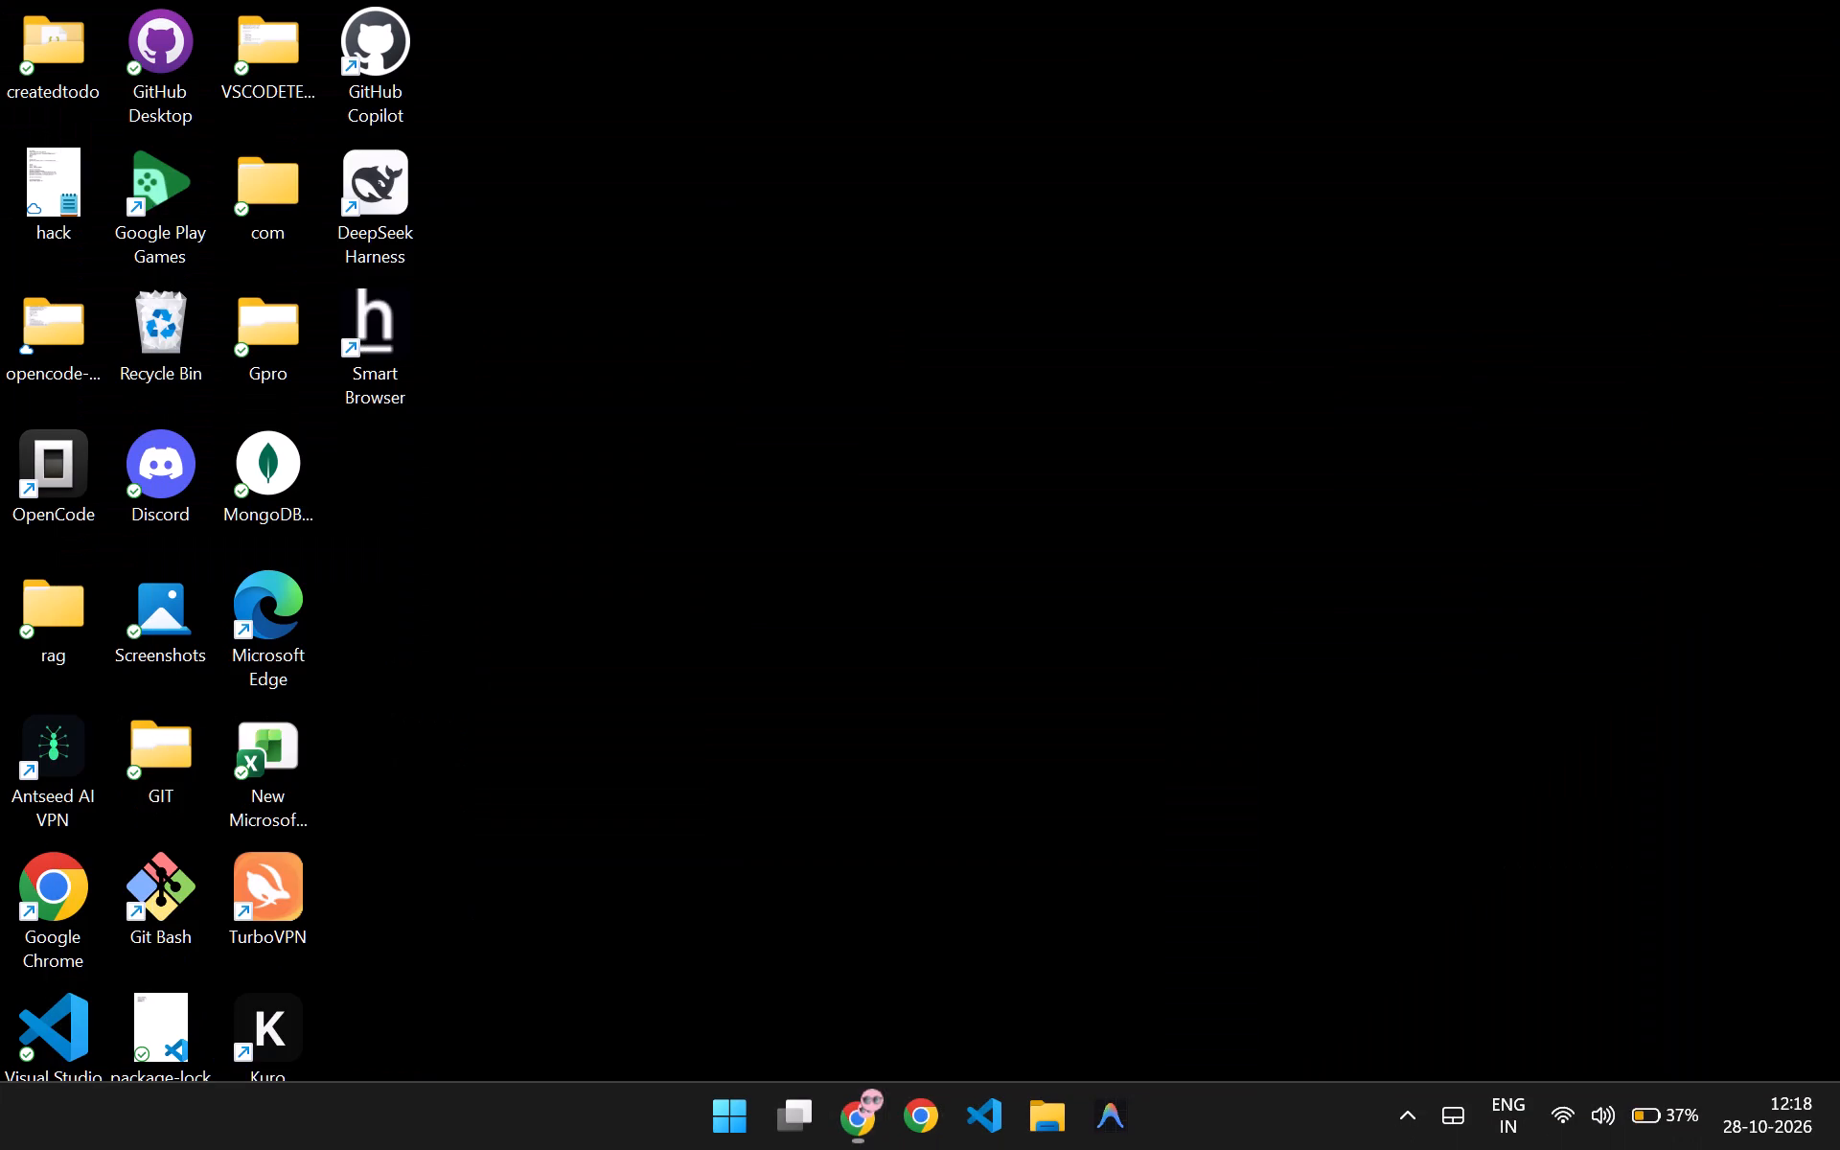
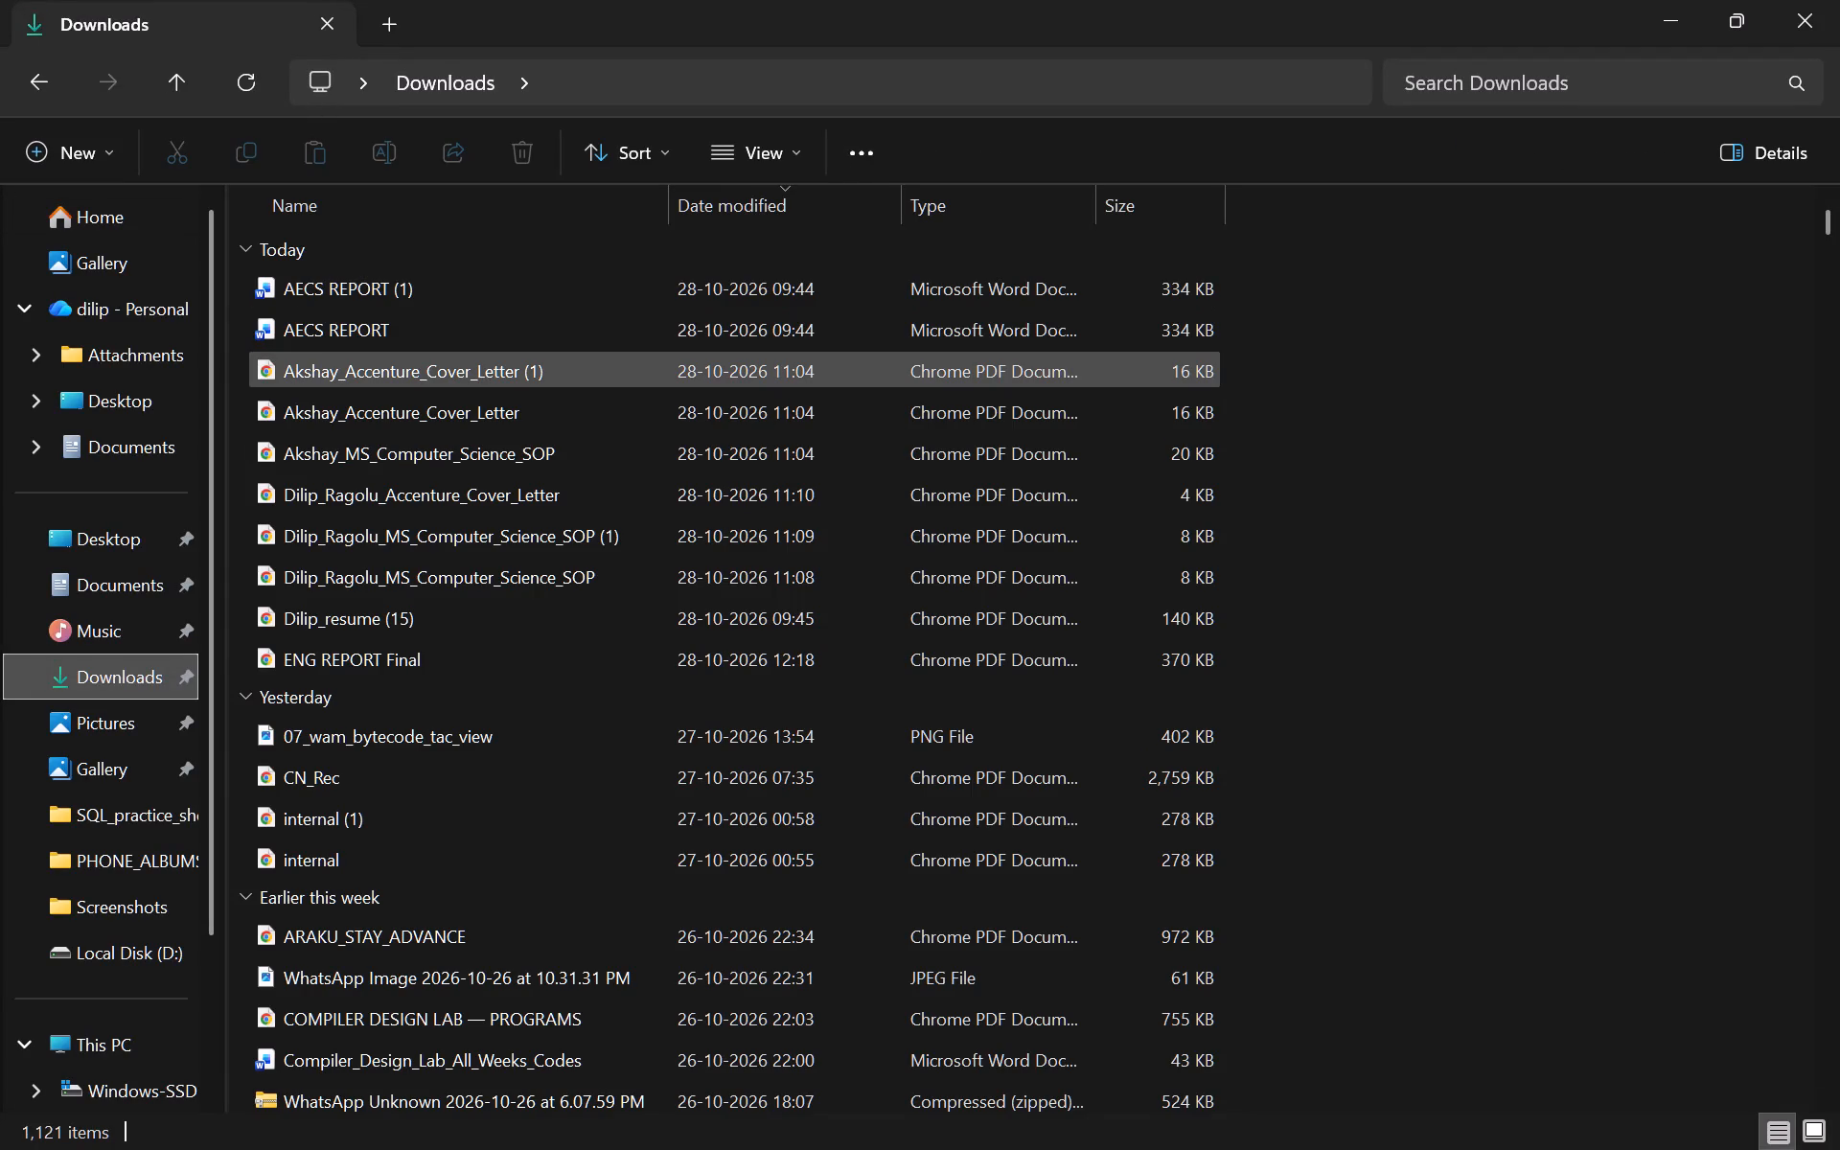
# Refresh the file list of the Downloads folder.
pyautogui.scroll(8, 410, 366)
pyautogui.hotkey('ctrl', 'r')
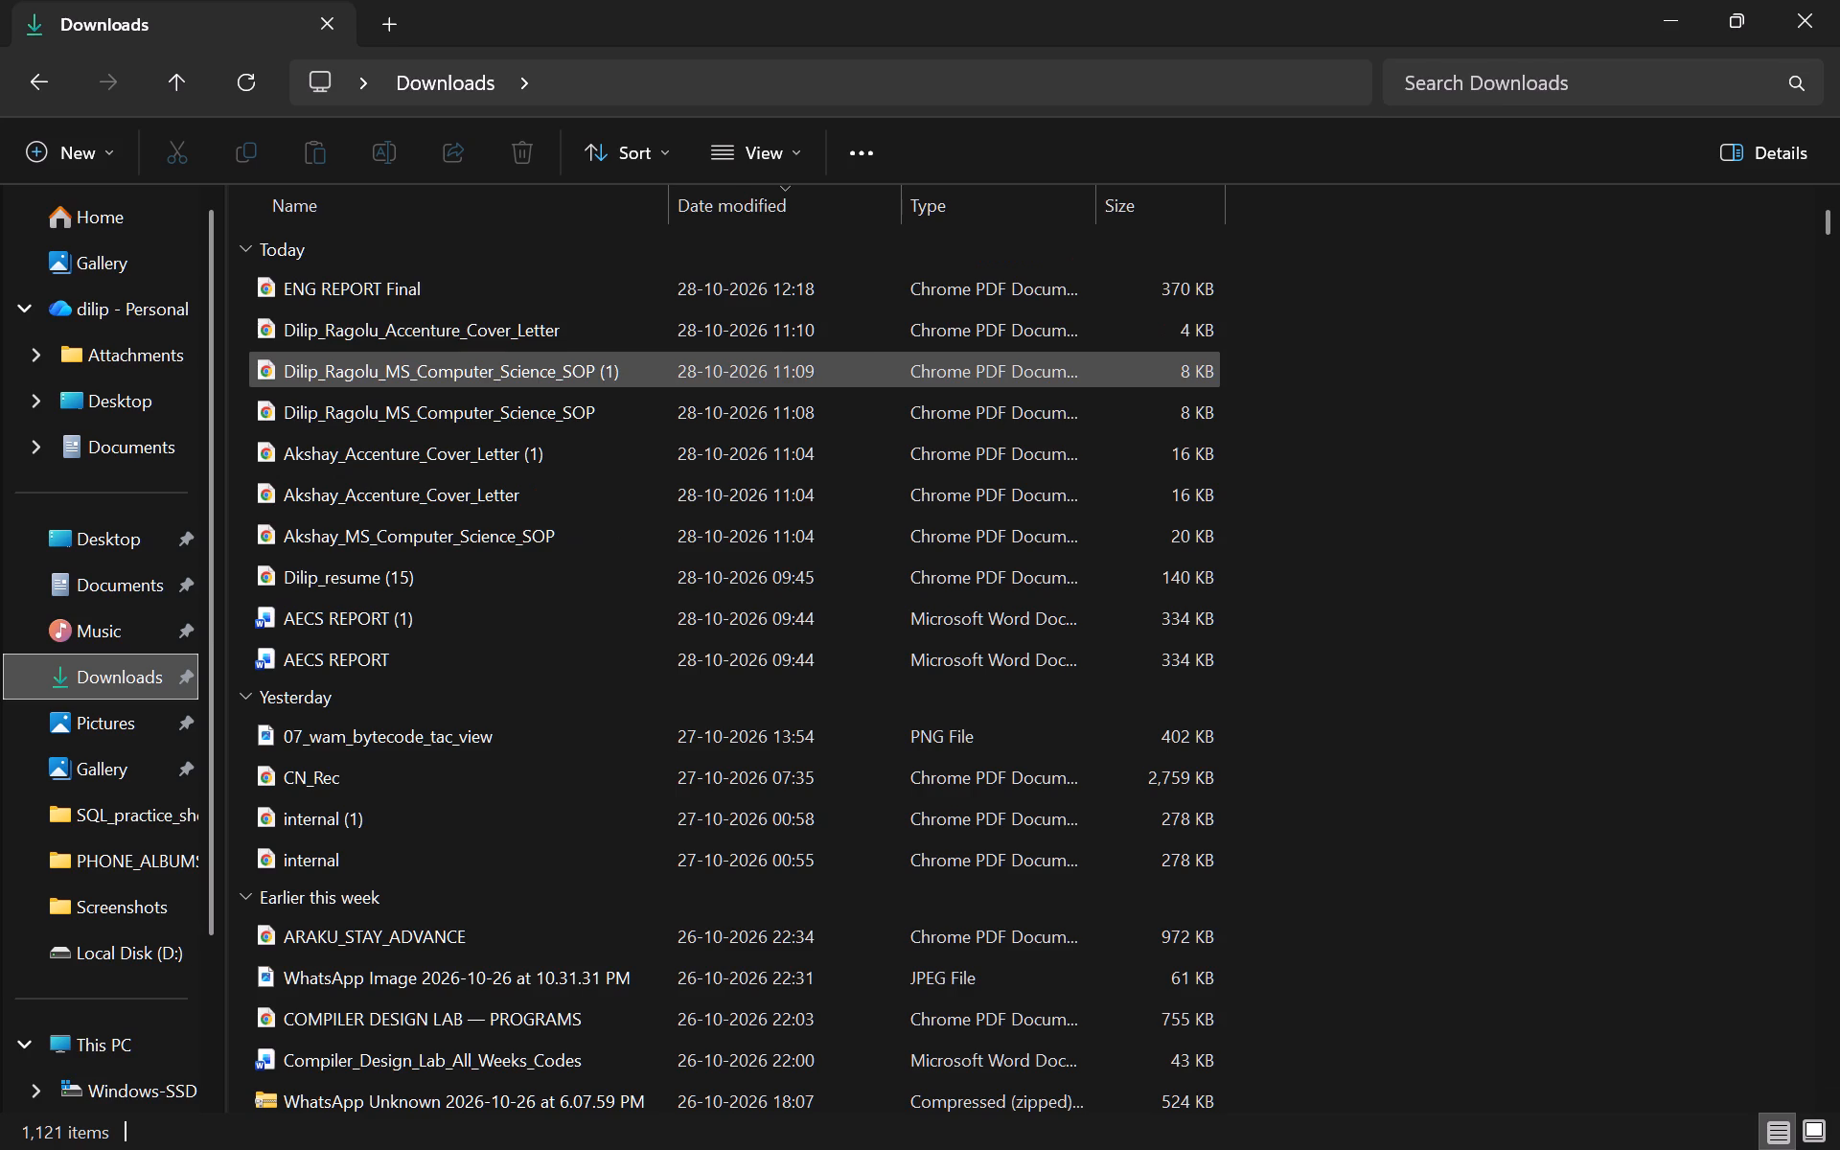
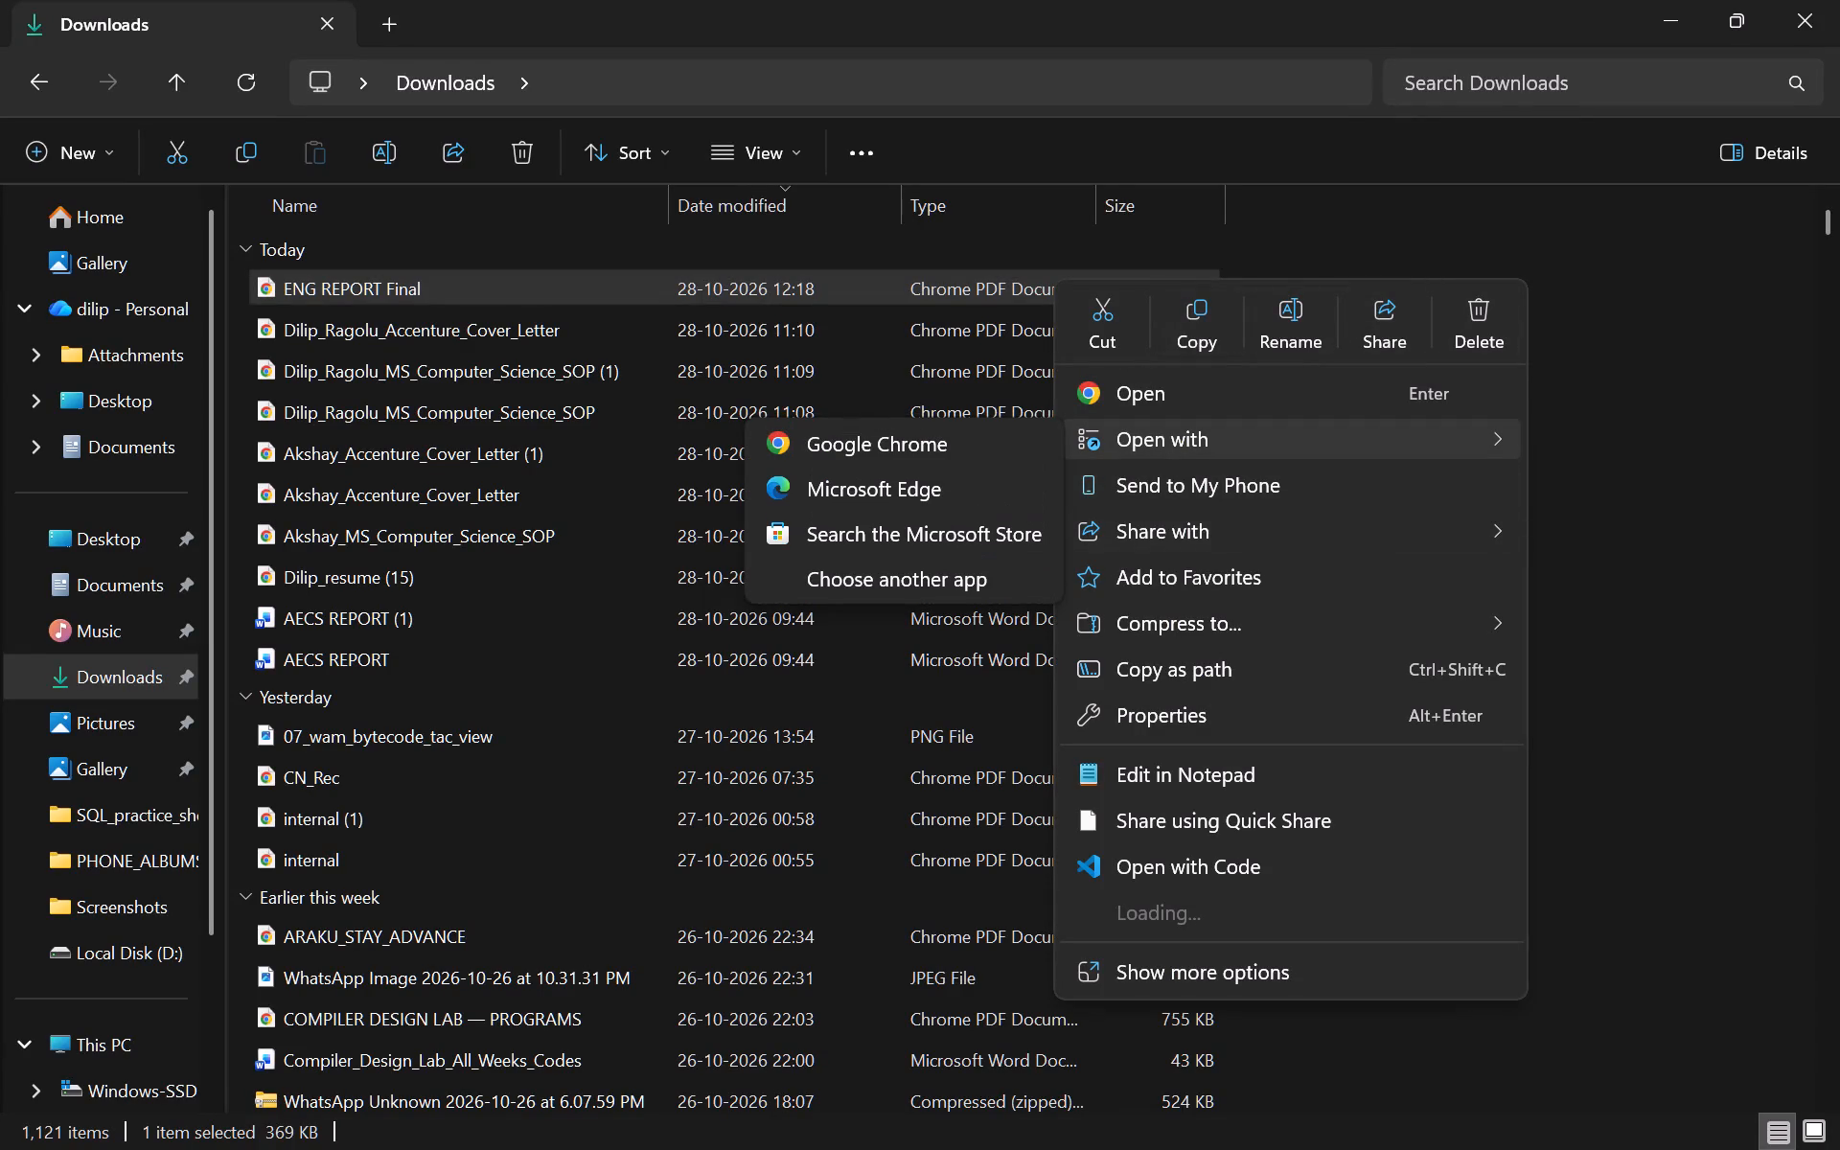
# Open the ENG REPORT Final PDF in Word, choosing Word for this one time only.
pyautogui.click(908, 575)
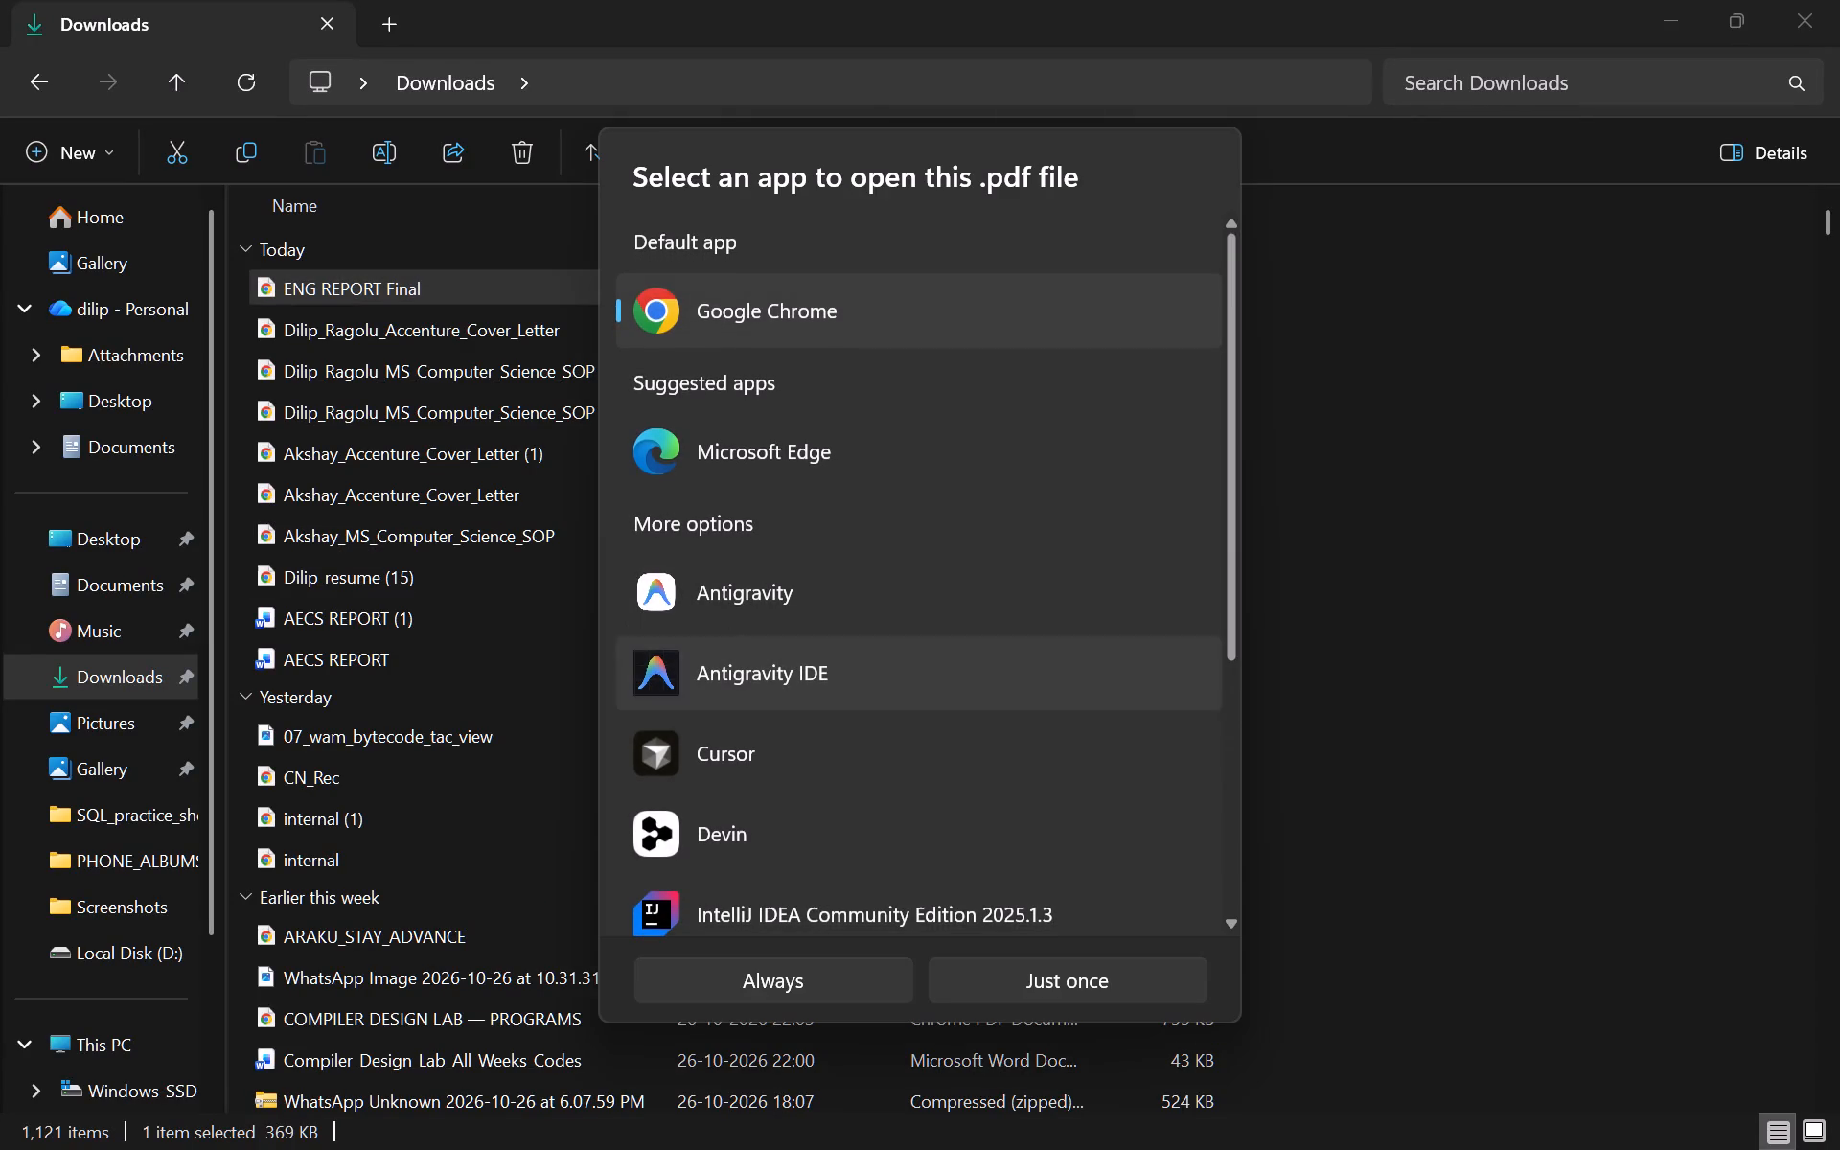
pyautogui.scroll(-2, 772, 867)
pyautogui.scroll(-1, 797, 769)
pyautogui.click(799, 706)
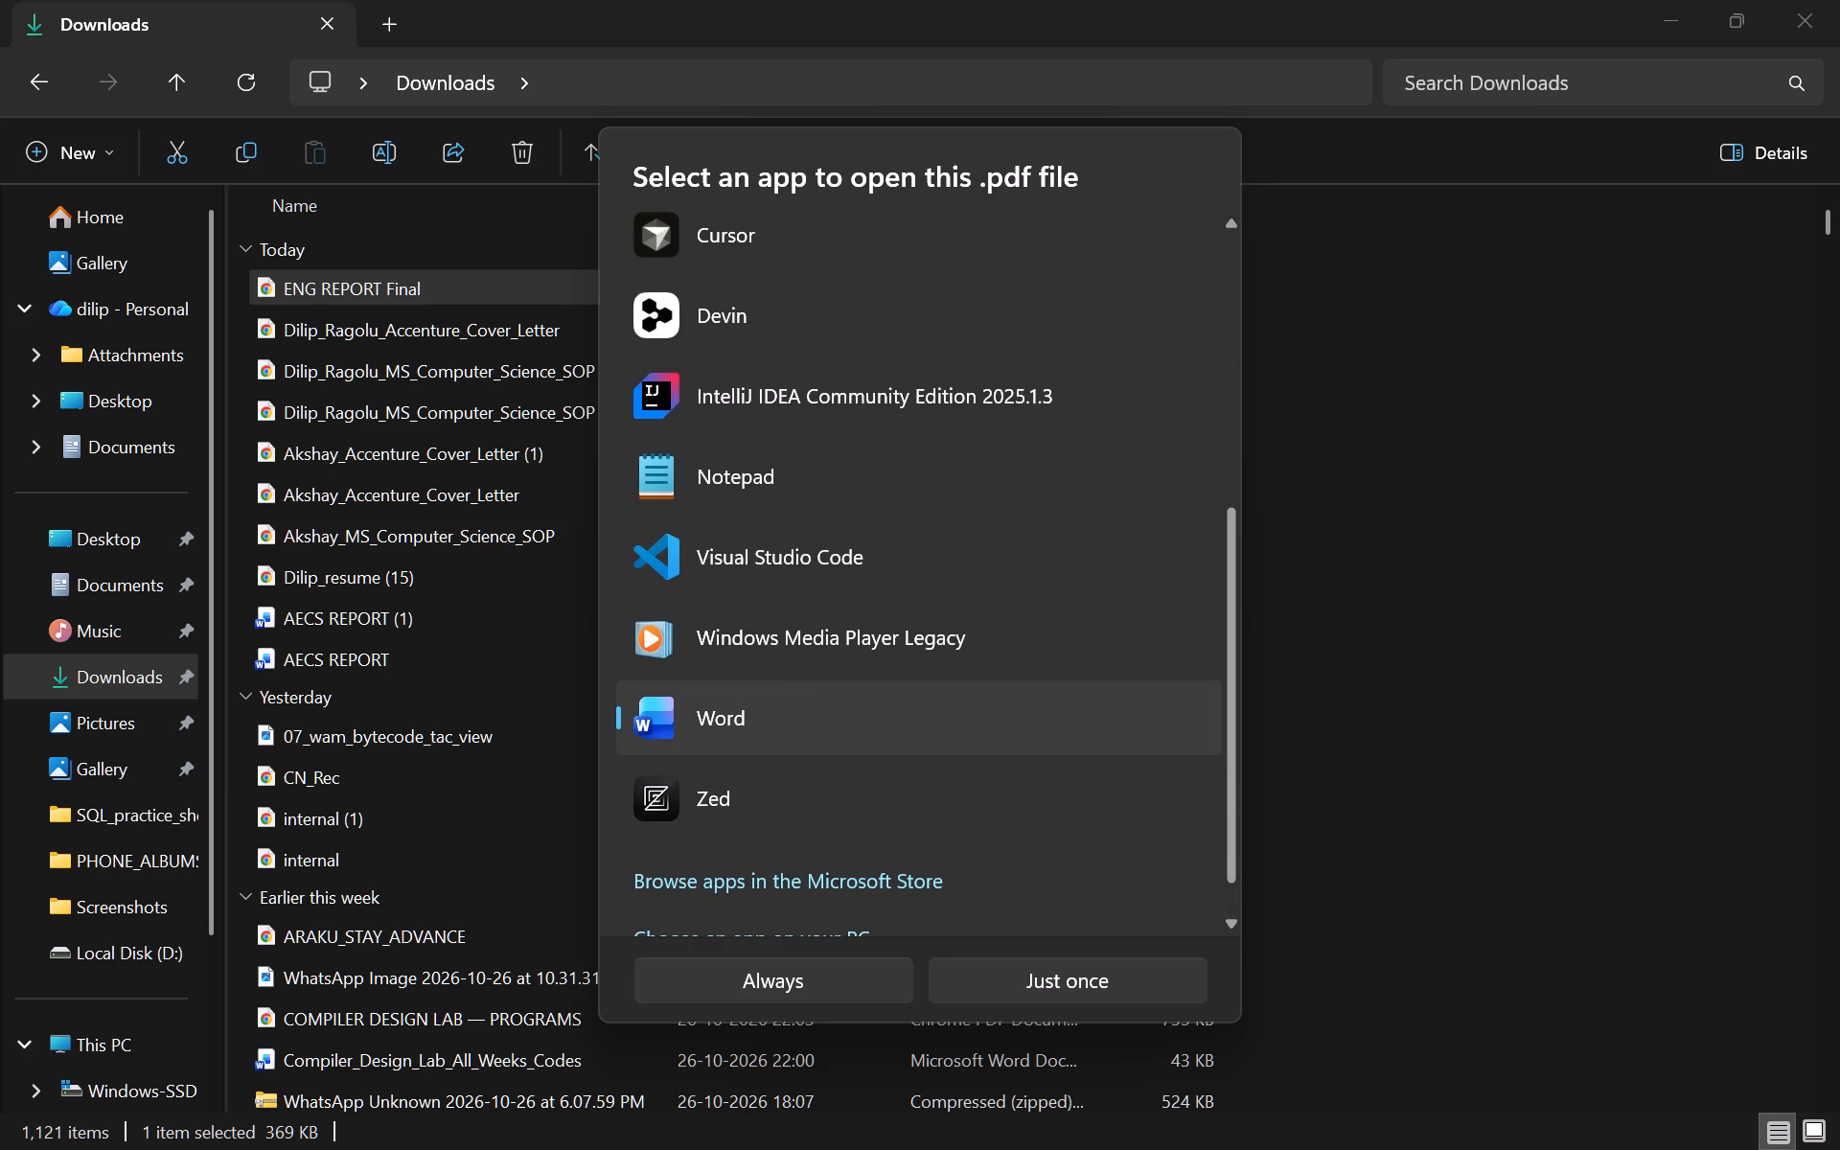
pyautogui.click(994, 972)
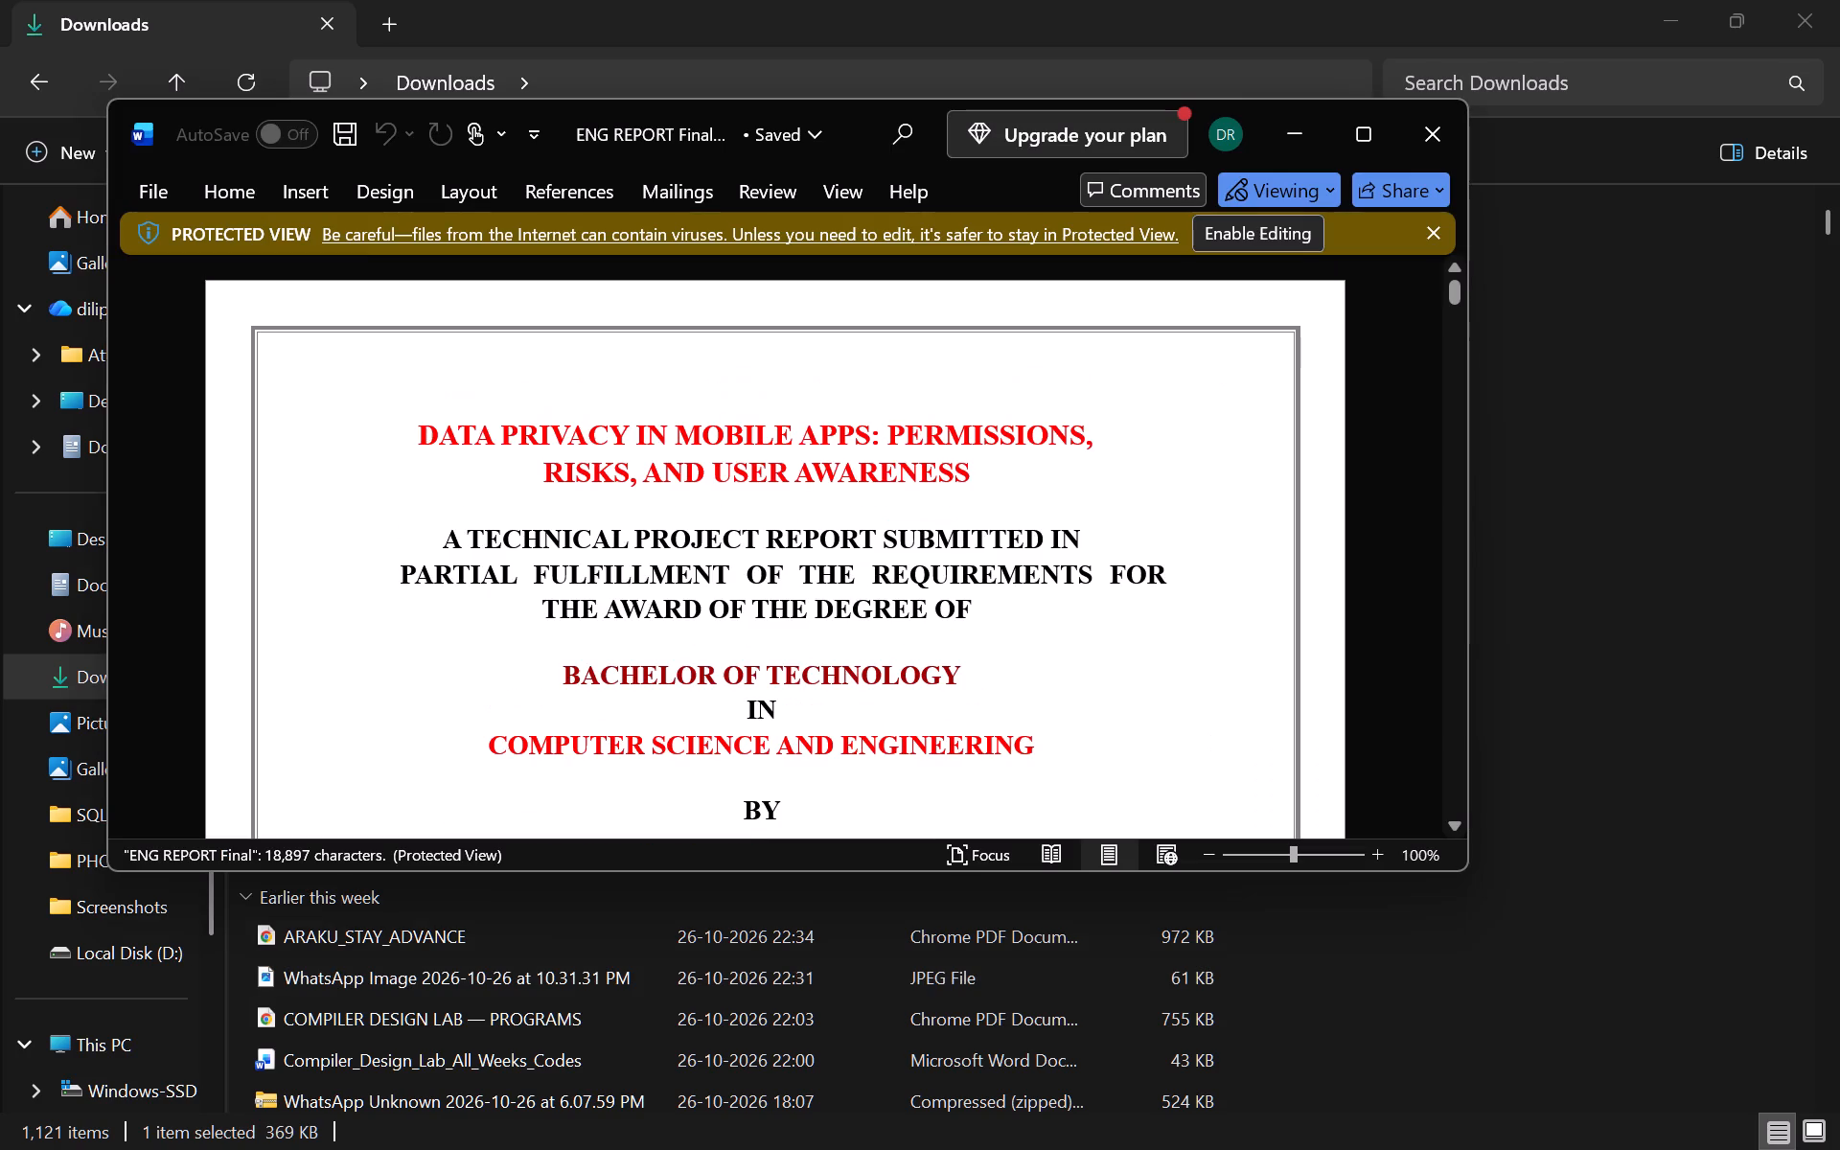
# Maximize the Word window and enable editing of the protected ENG REPORT Final document.
pyautogui.click(1386, 128)
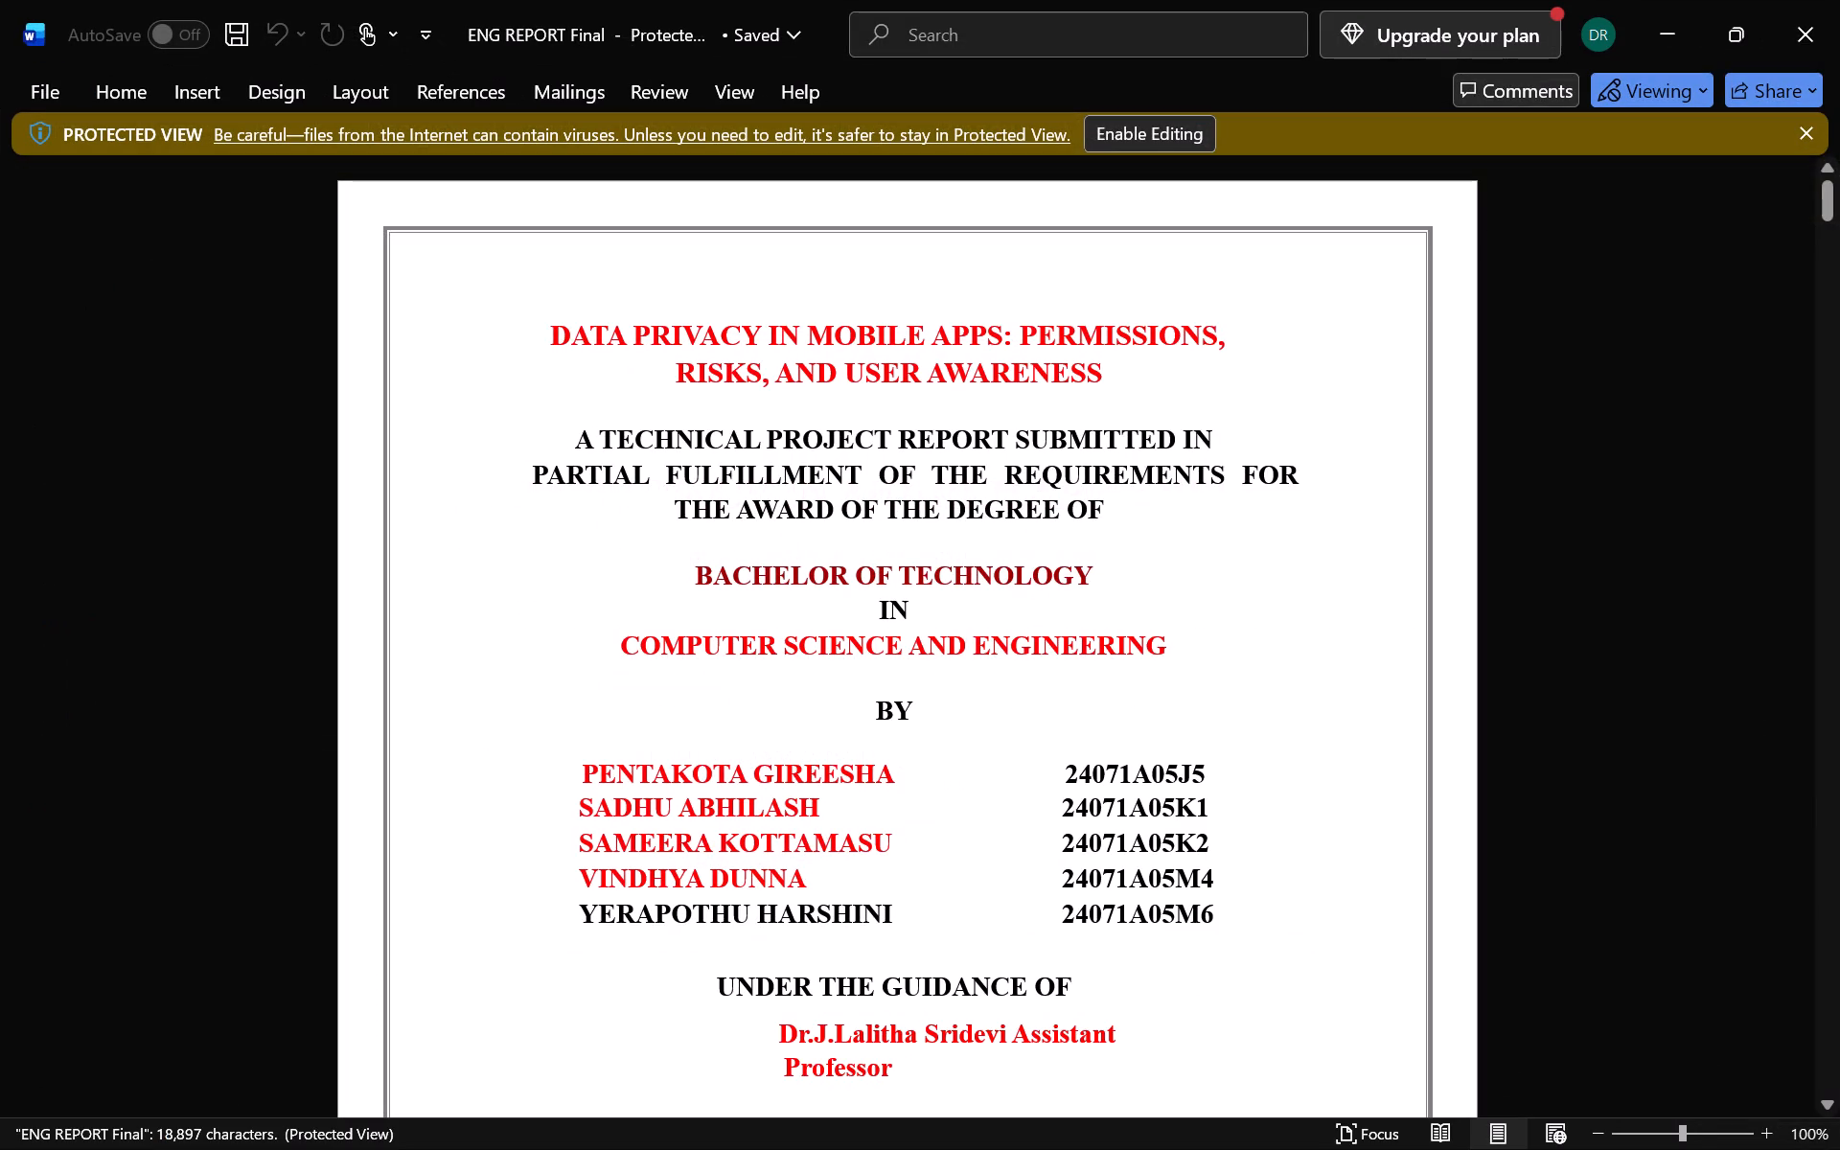
pyautogui.click(1115, 134)
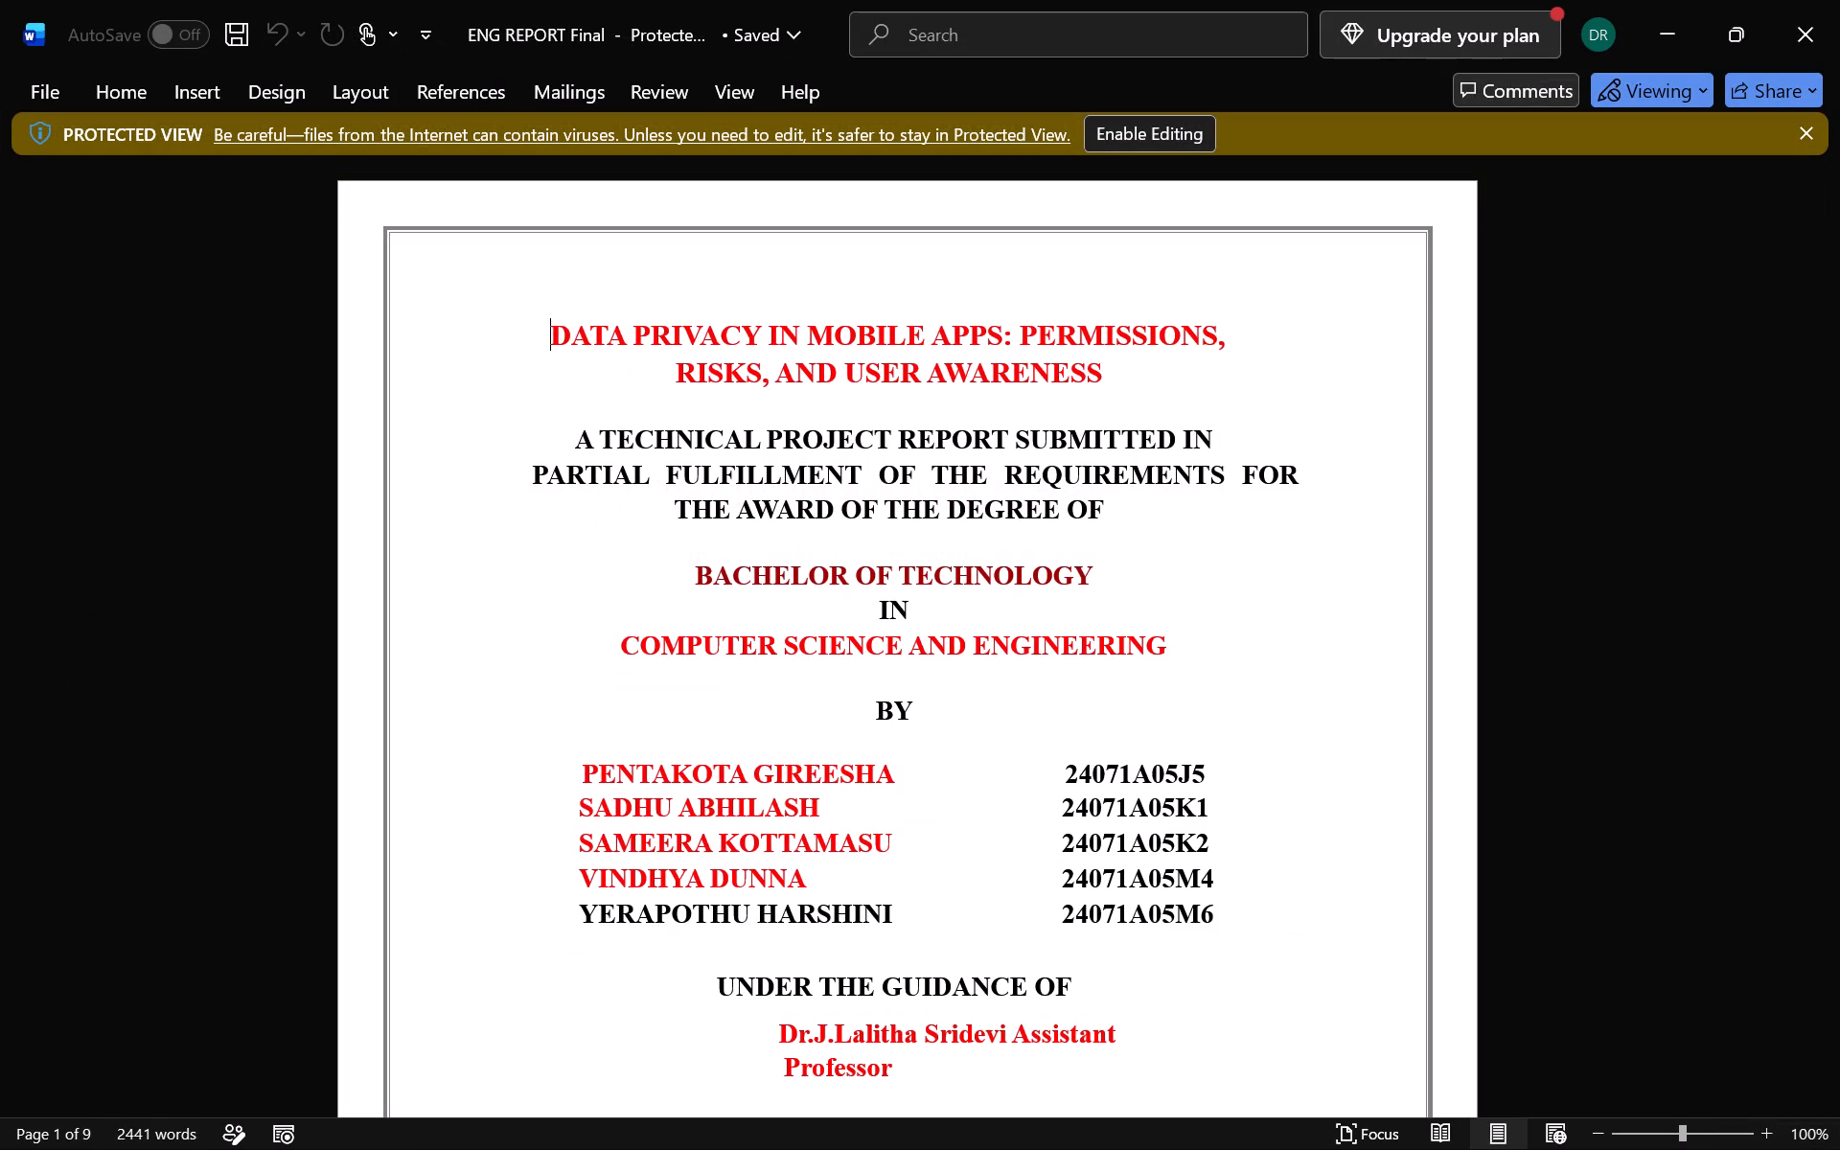
pyautogui.click(1161, 136)
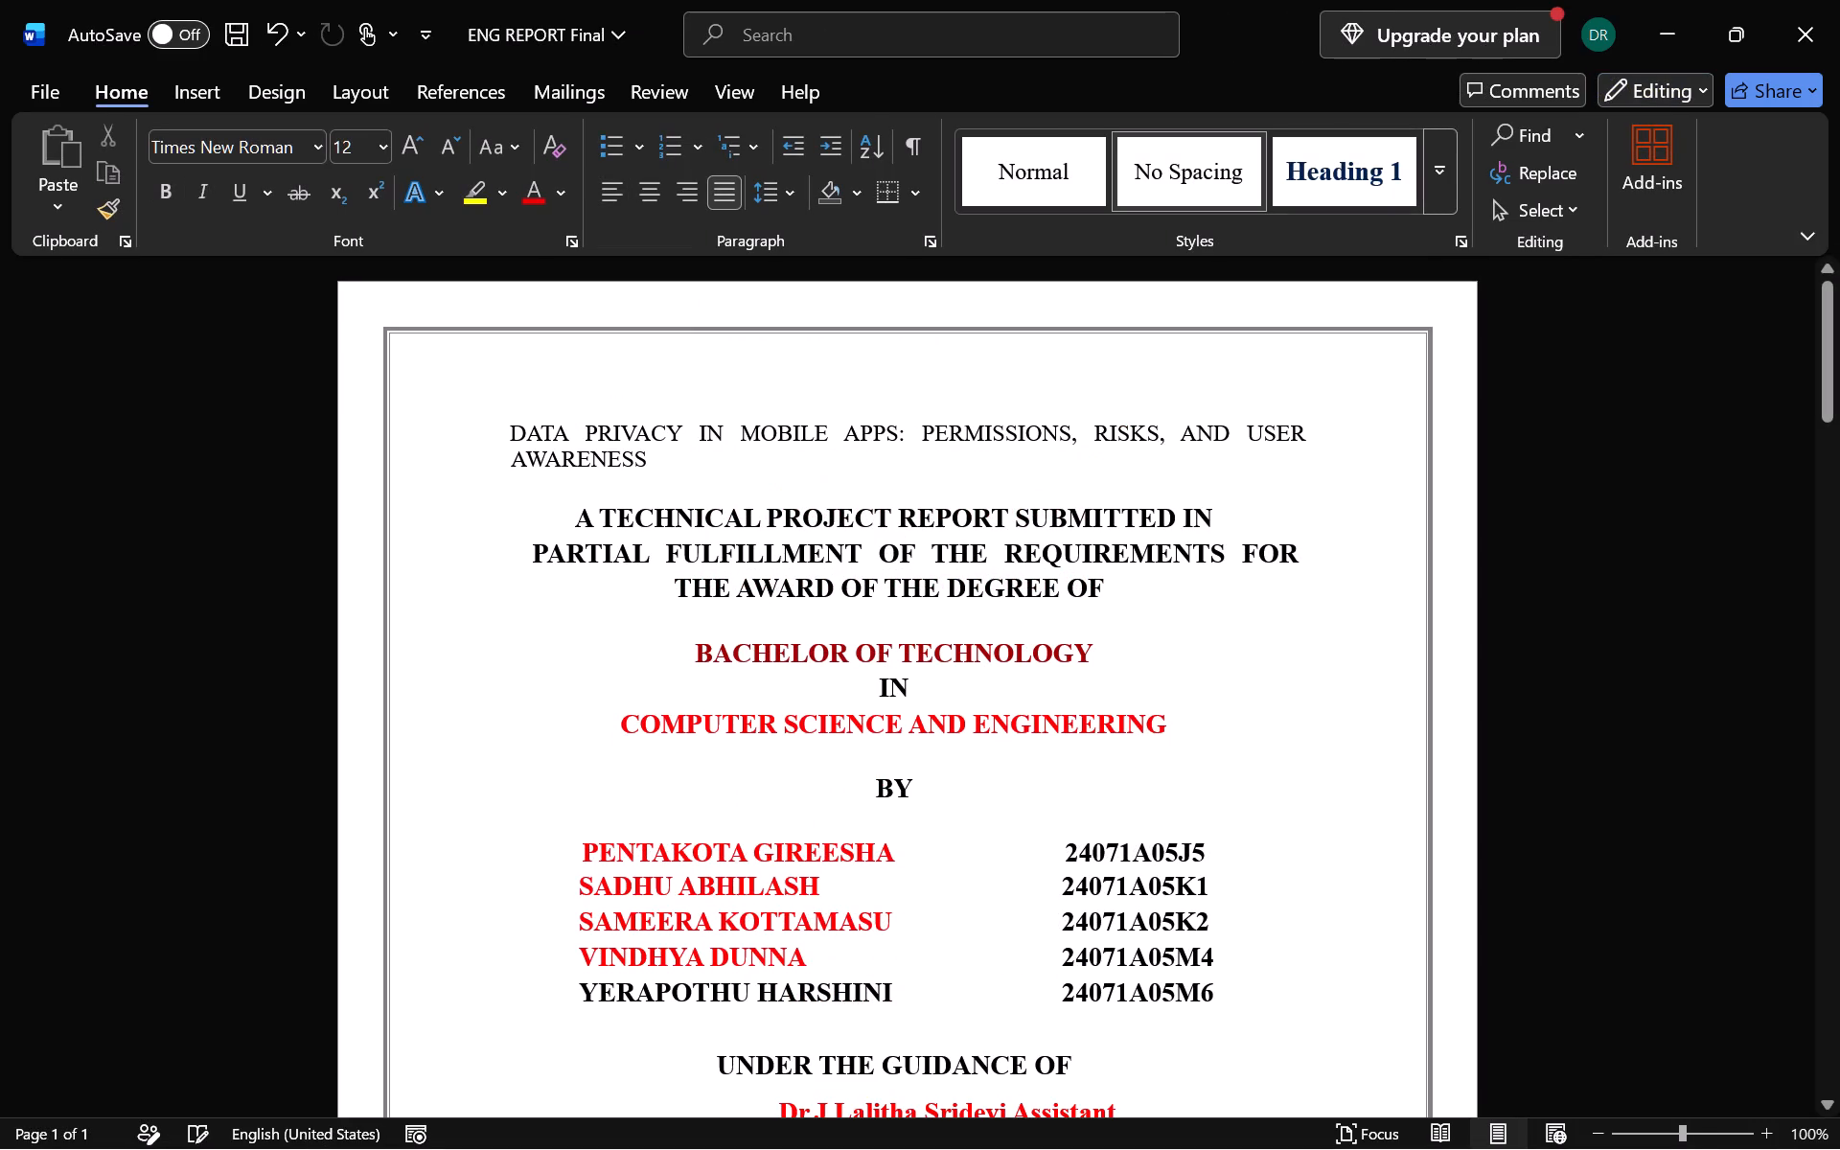
# Place the text cursor after the word AWARENESS at the end of the report title on the cover page.
pyautogui.scroll(-1, 1065, 472)
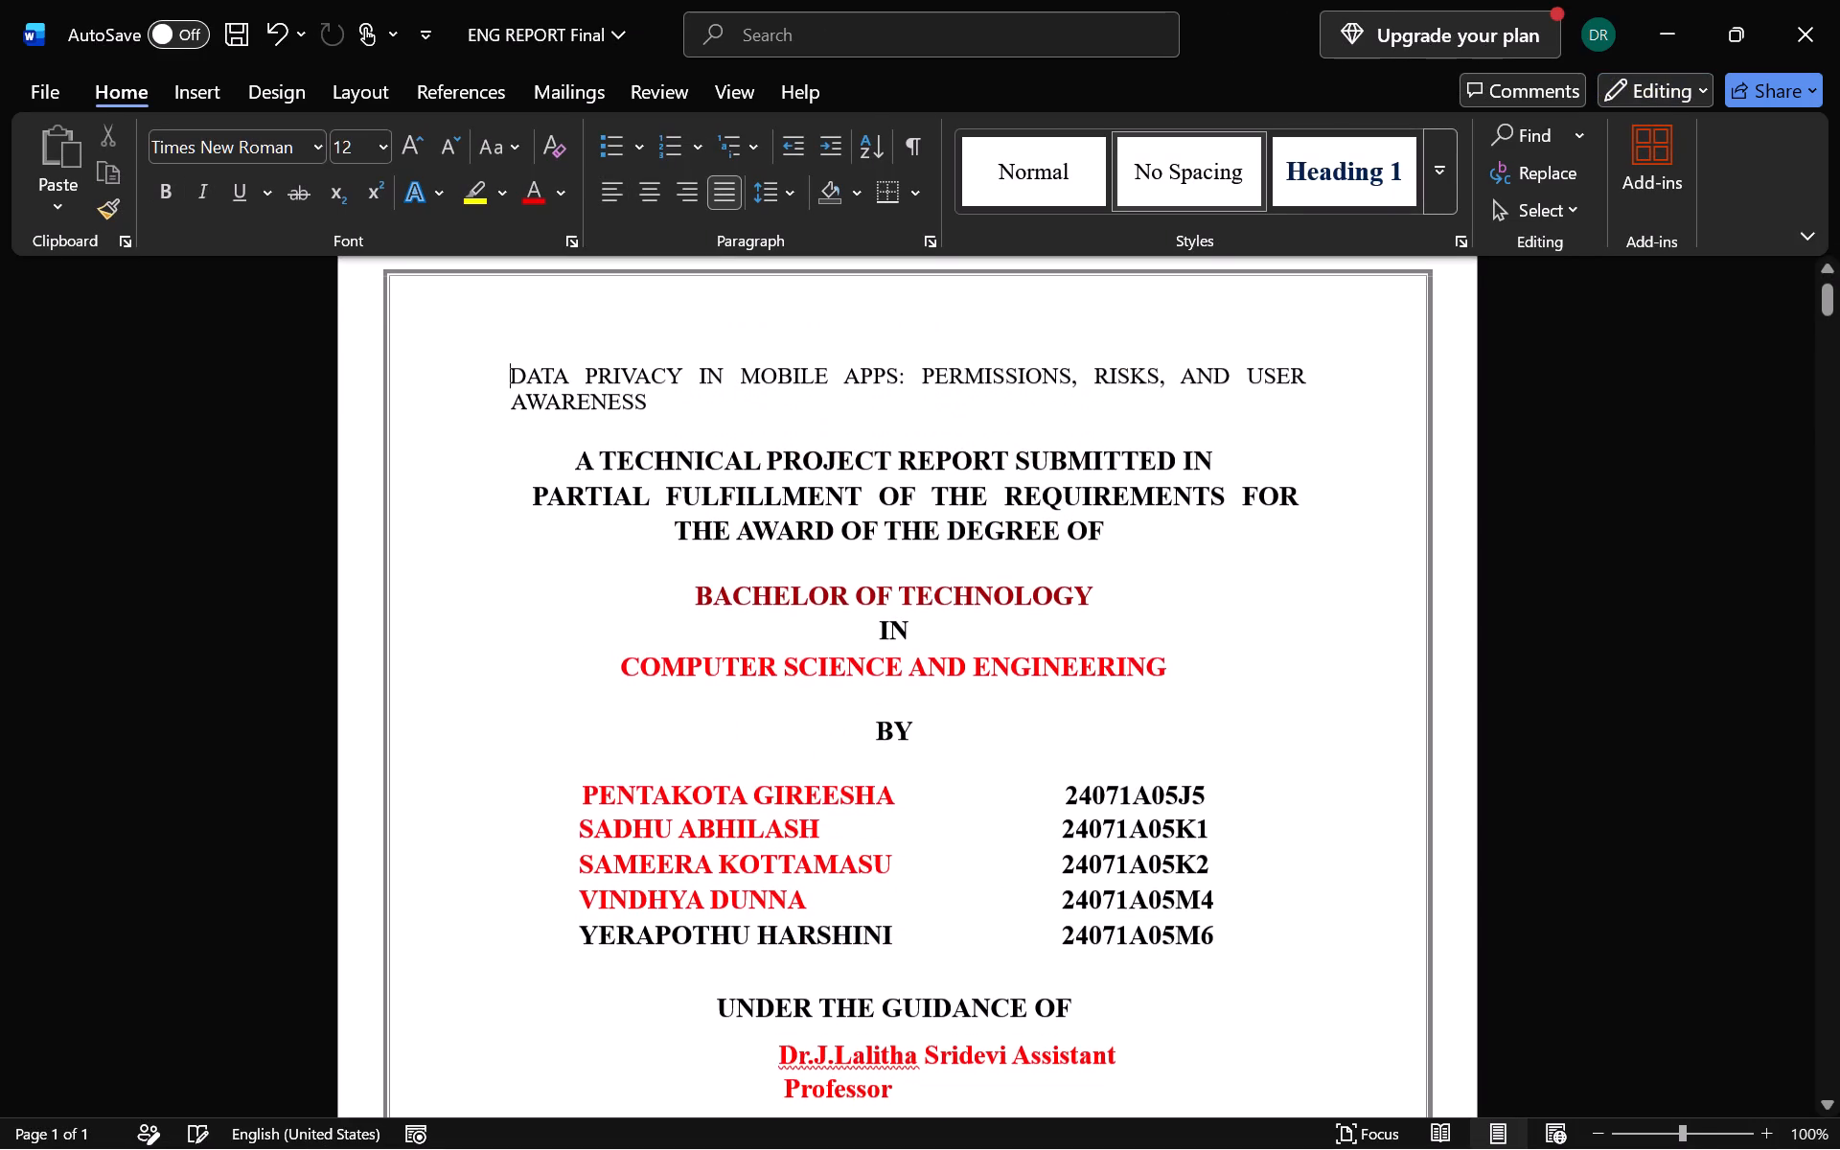
pyautogui.scroll(-1, 1065, 472)
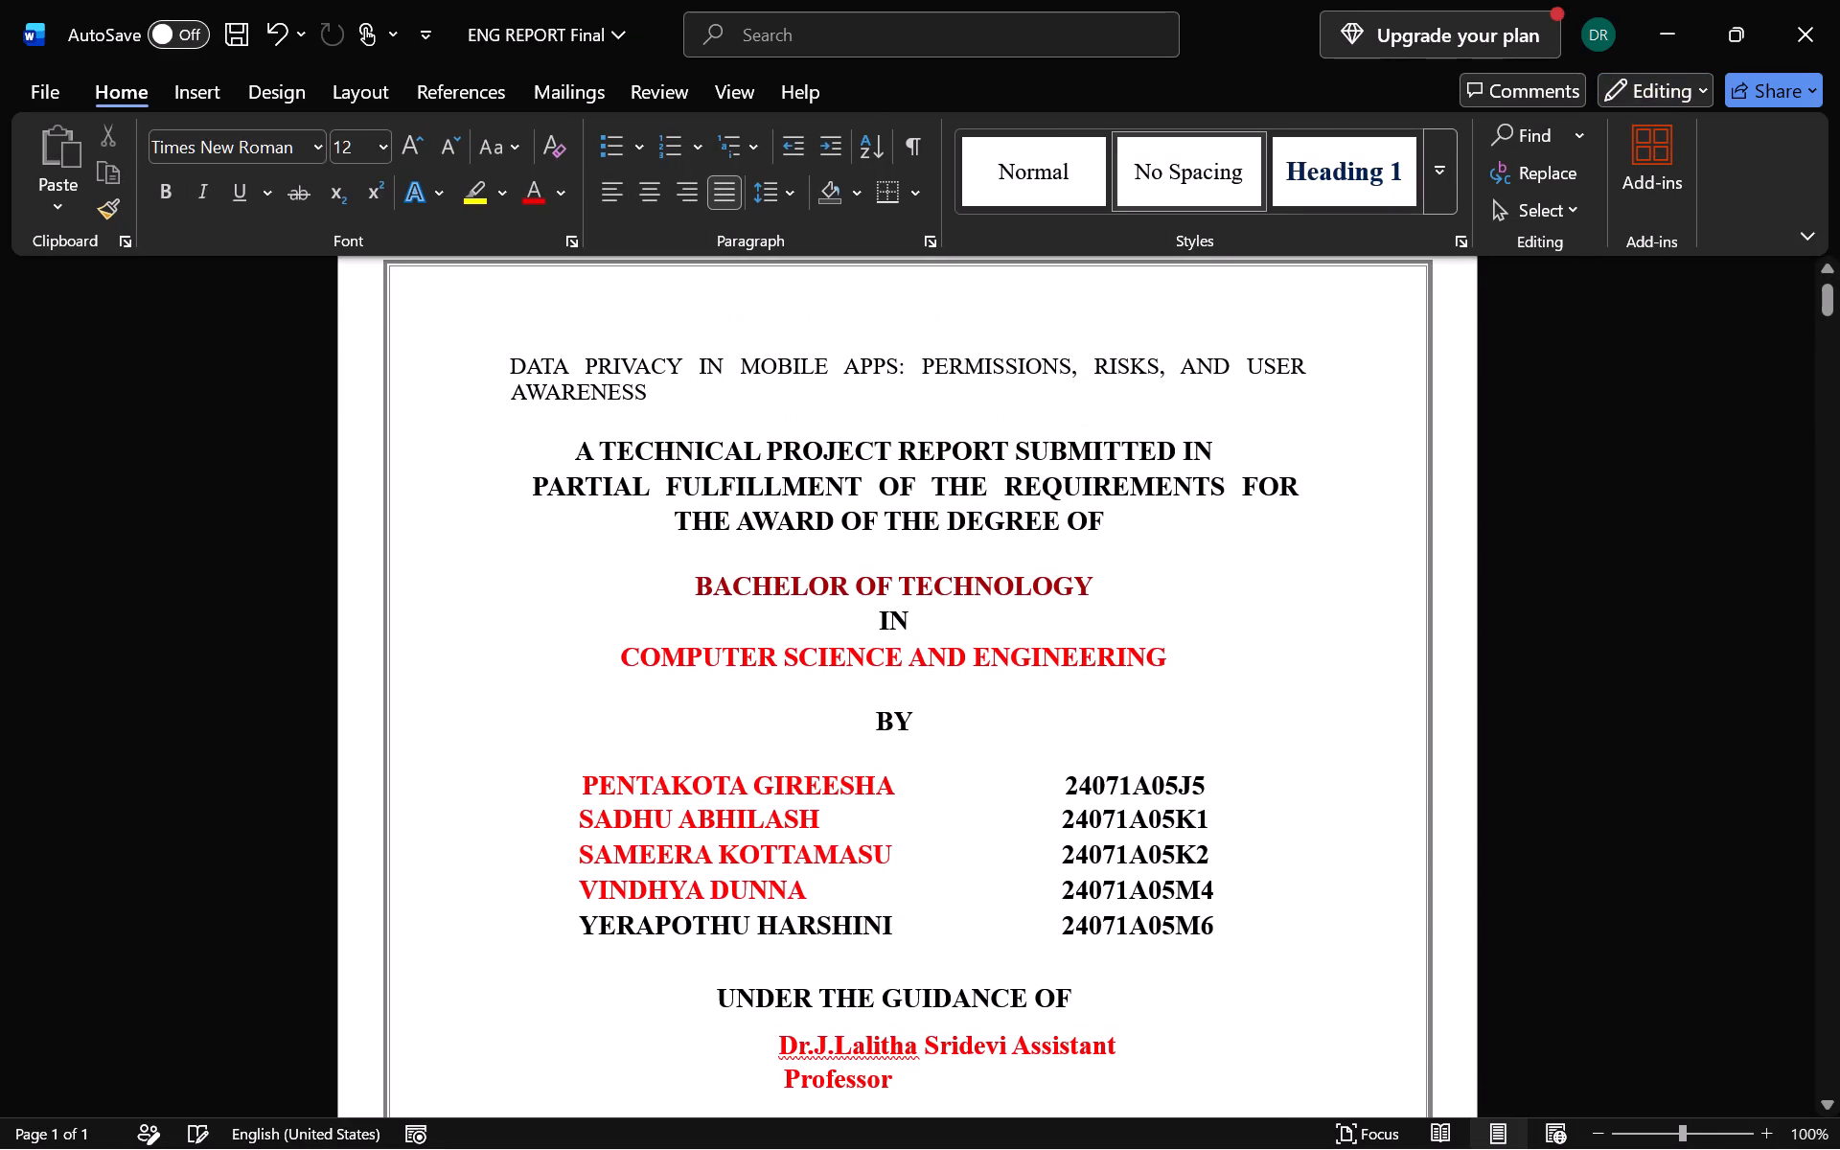
pyautogui.click(651, 394)
# Close the ENG REPORT Final document.
pyautogui.click(1839, 0)
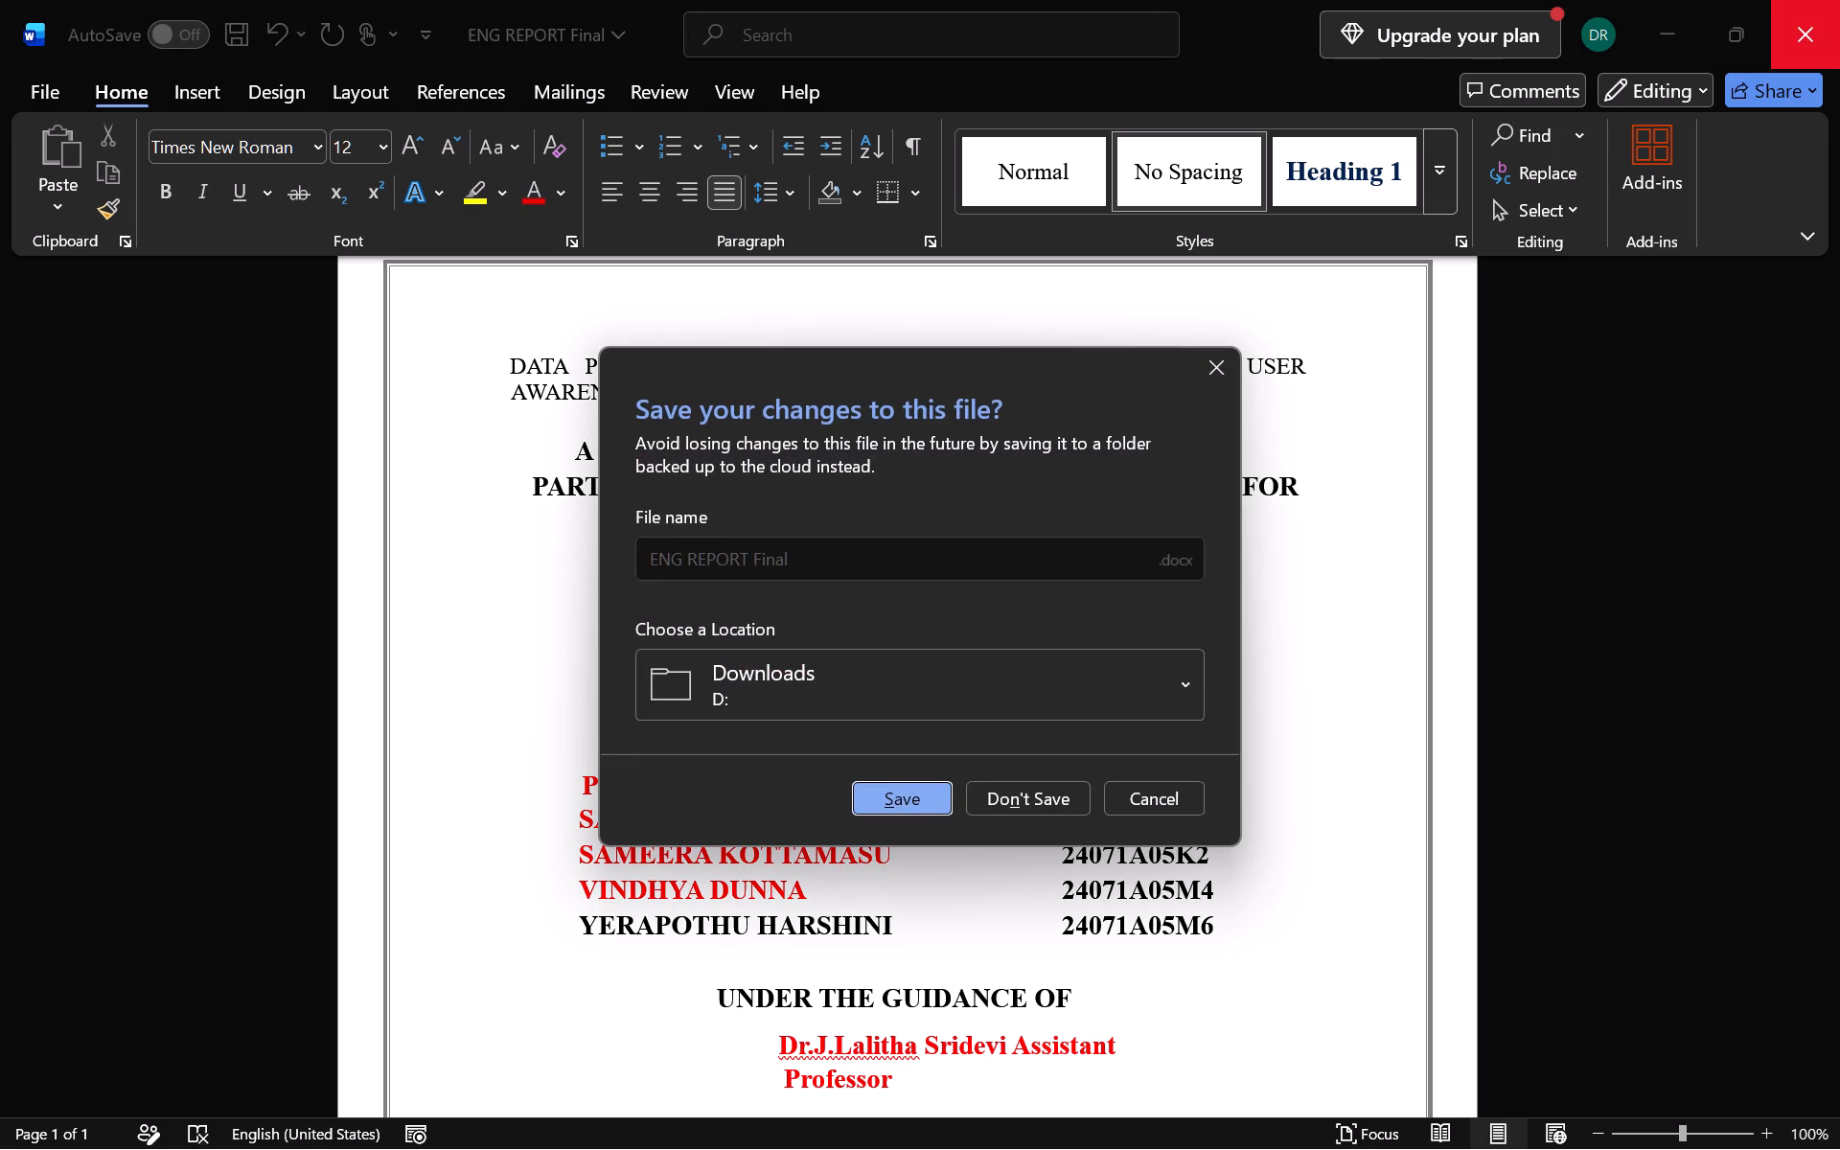
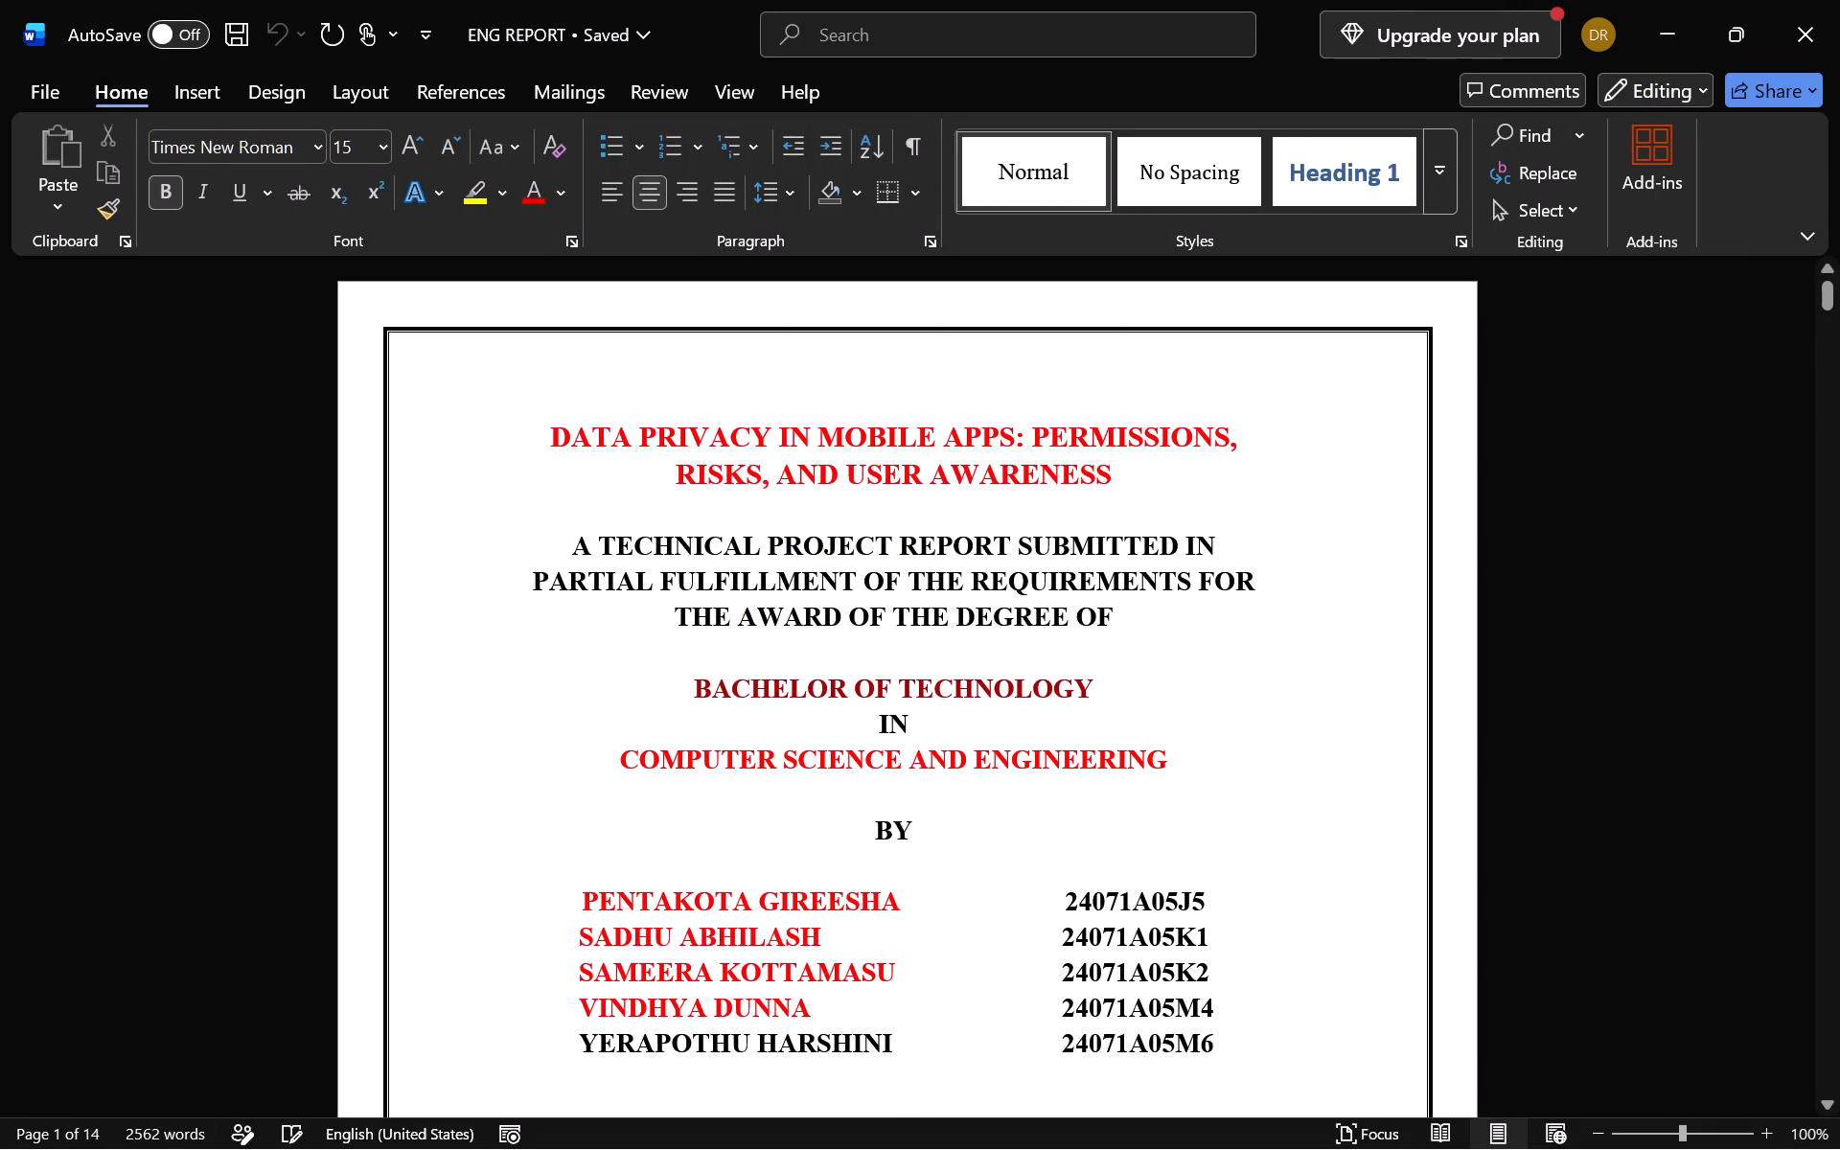
# Replace the first student's name in the list under BY on the cover page with a name starting with NAMP.
pyautogui.scroll(-1, 902, 959)
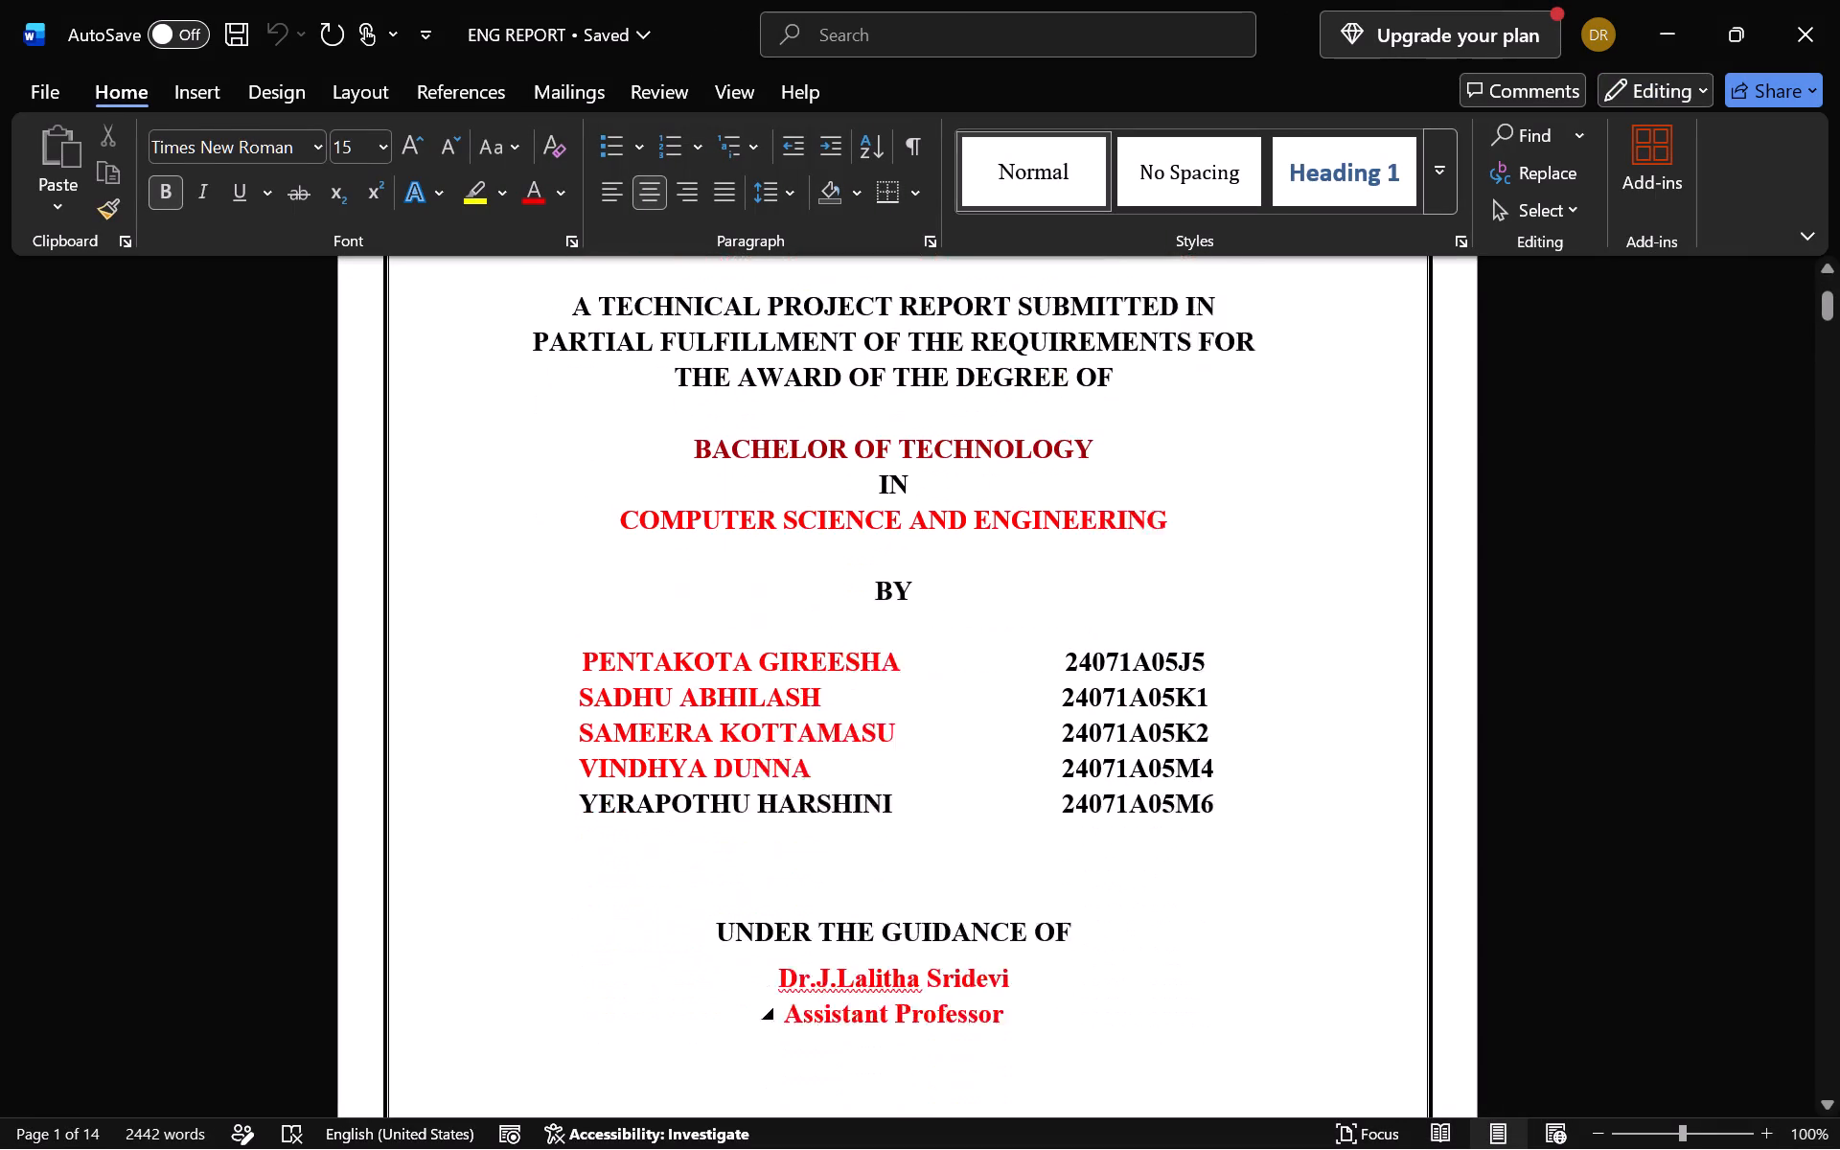
pyautogui.scroll(-1, 902, 959)
pyautogui.click(905, 609)
pyautogui.press('[')
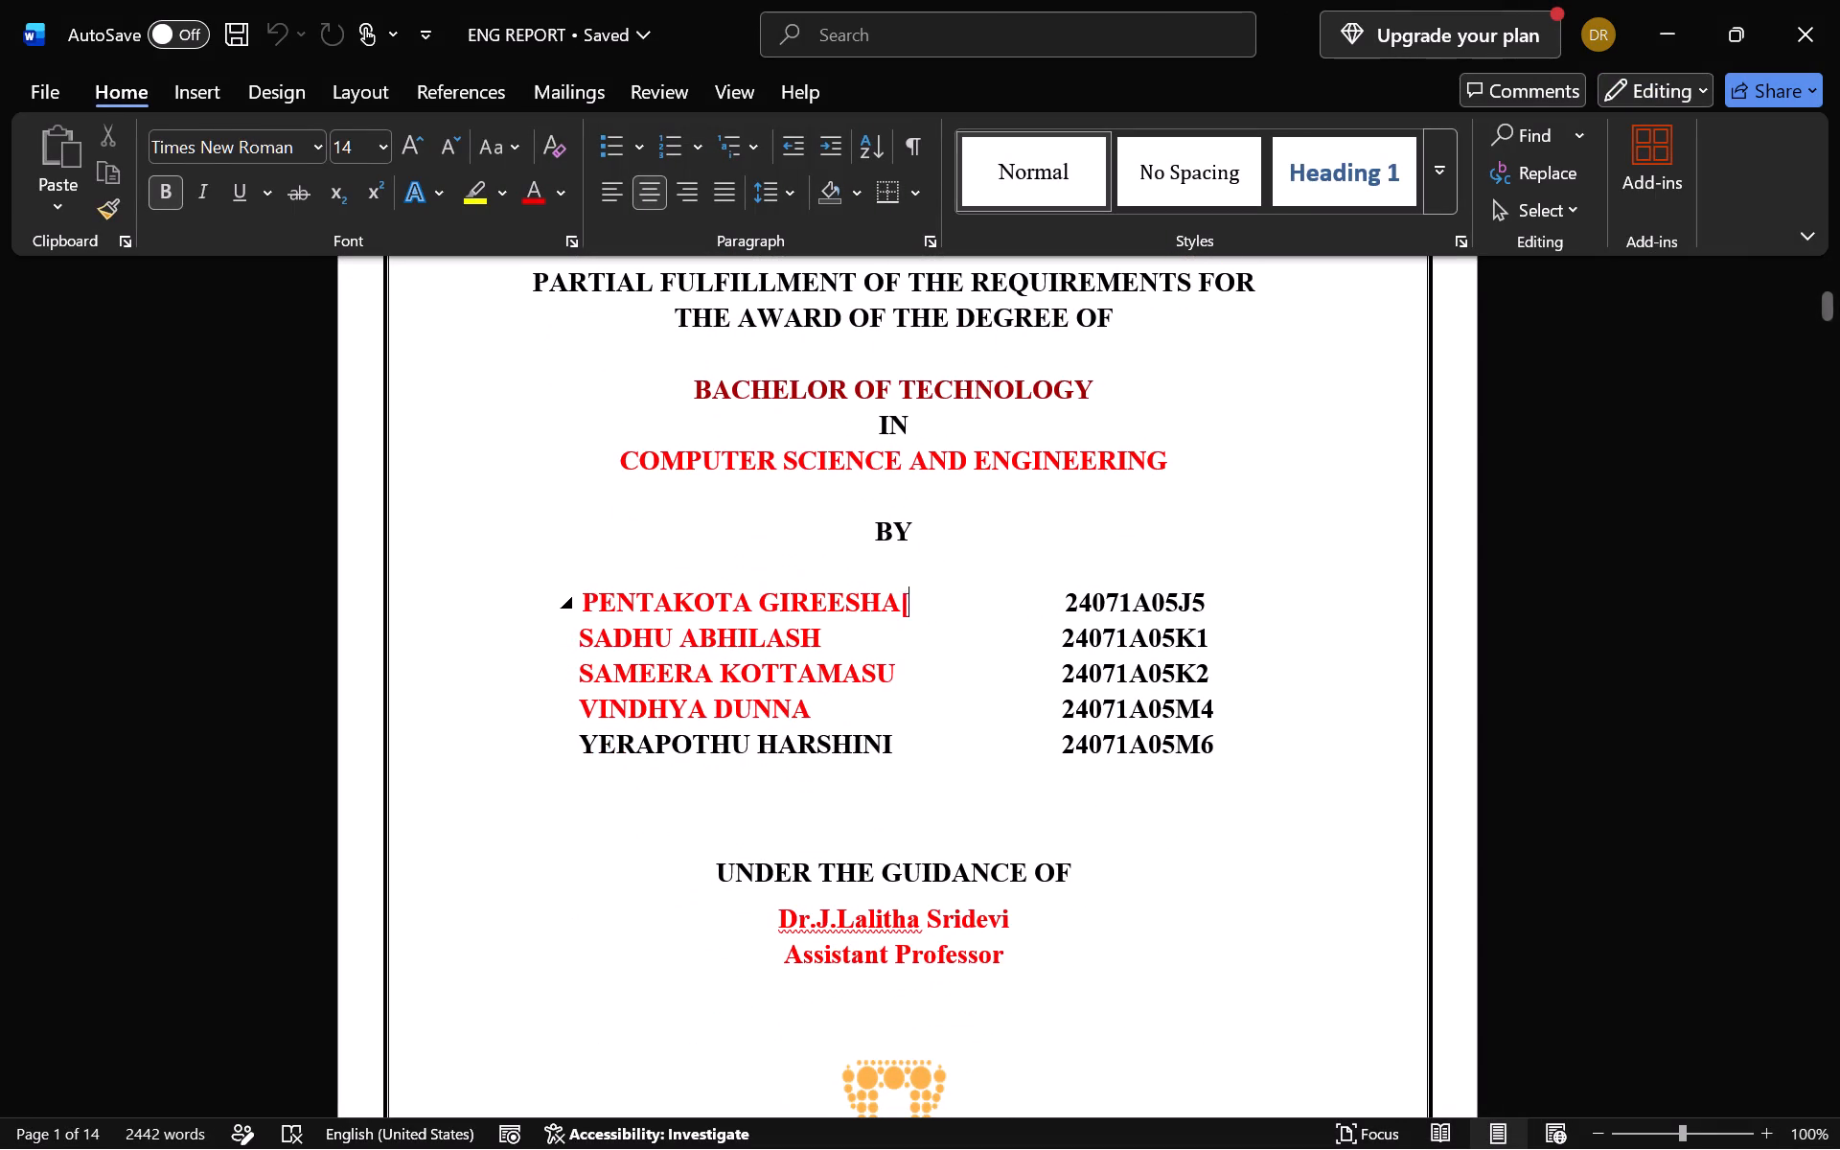
pyautogui.press('BackSpace')
pyautogui.press('BackSpace')
pyautogui.press('BackSpace')
pyautogui.press('BackSpace')
pyautogui.press('BackSpace')
pyautogui.press('BackSpace')
pyautogui.press('BackSpace')
pyautogui.press('BackSpace')
pyautogui.press('BackSpace')
pyautogui.press('BackSpace')
pyautogui.press('BackSpace')
pyautogui.press('BackSpace')
pyautogui.press('BackSpace')
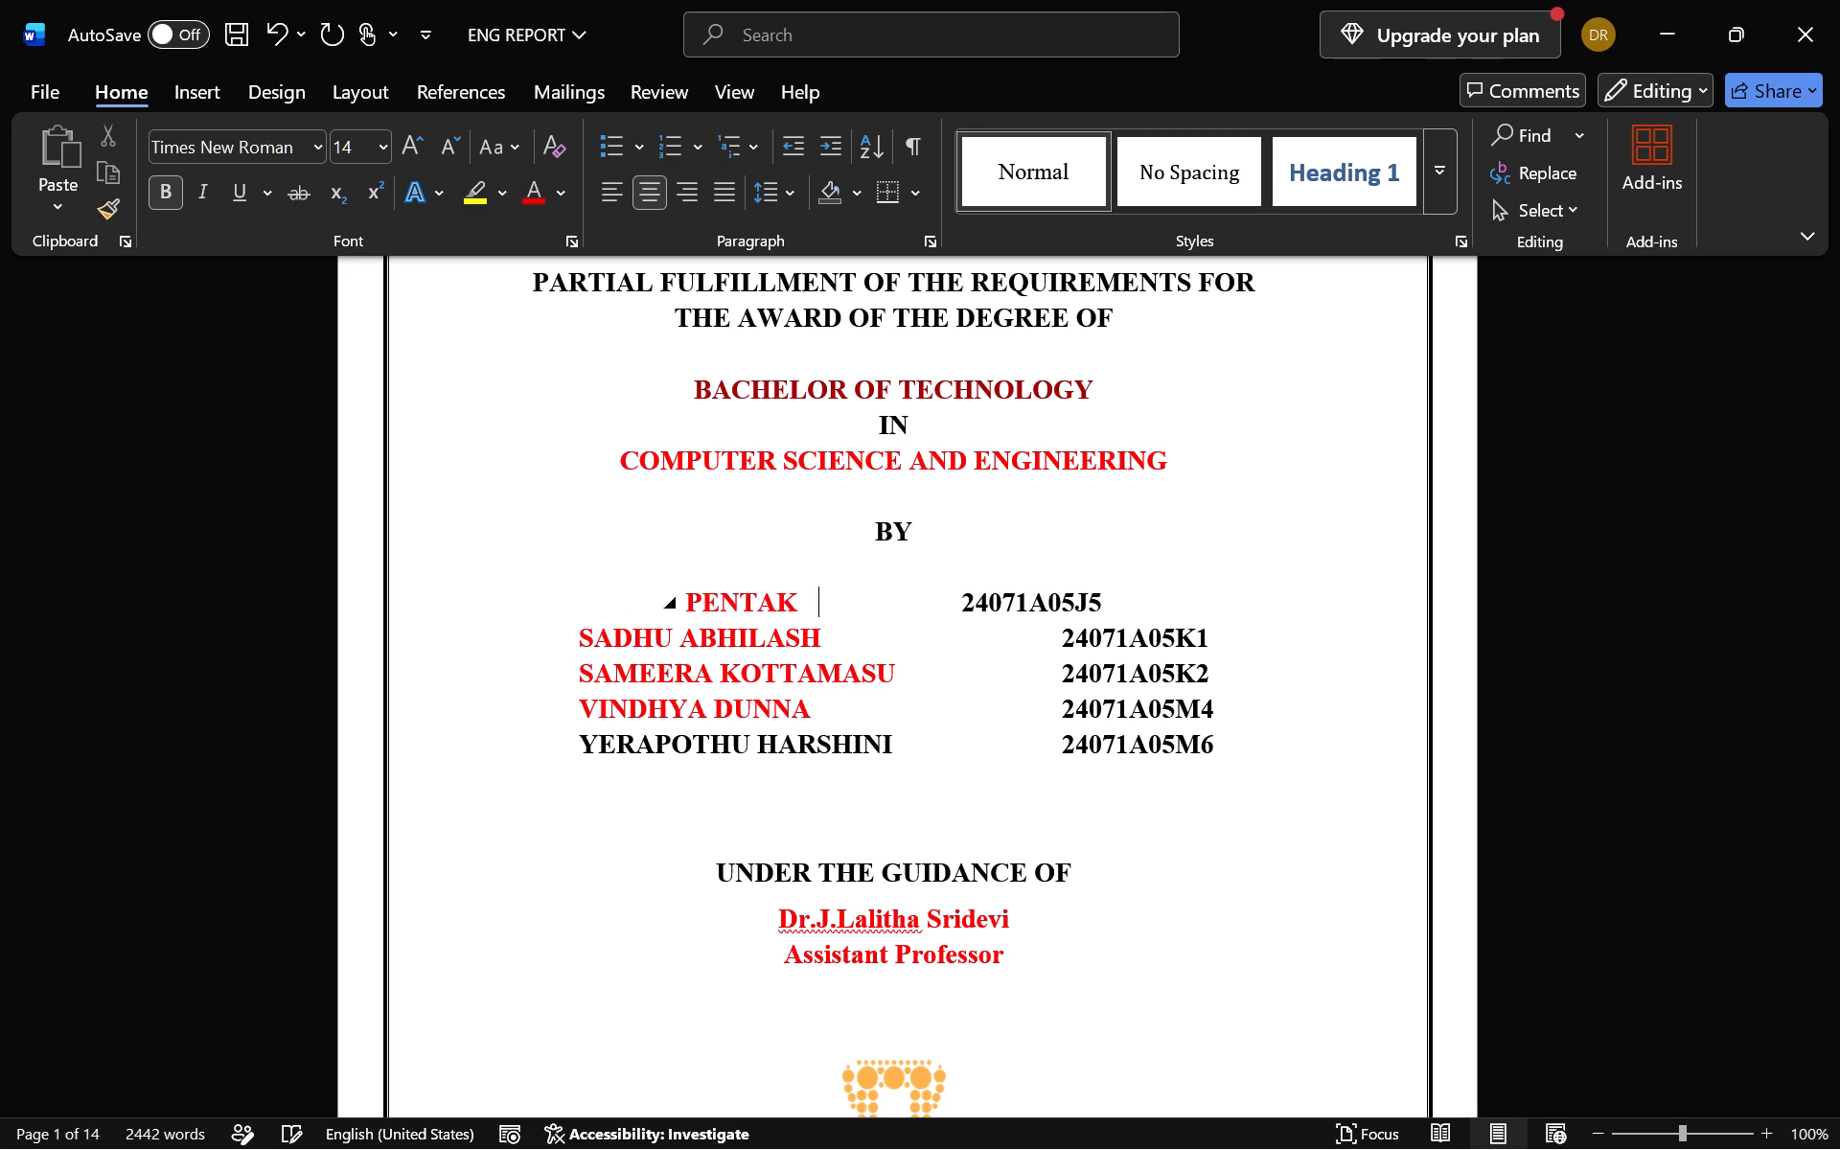
pyautogui.press('BackSpace')
pyautogui.press('BackSpace')
pyautogui.press('BackSpace')
pyautogui.press('BackSpace')
pyautogui.press('BackSpace')
pyautogui.press('BackSpace')
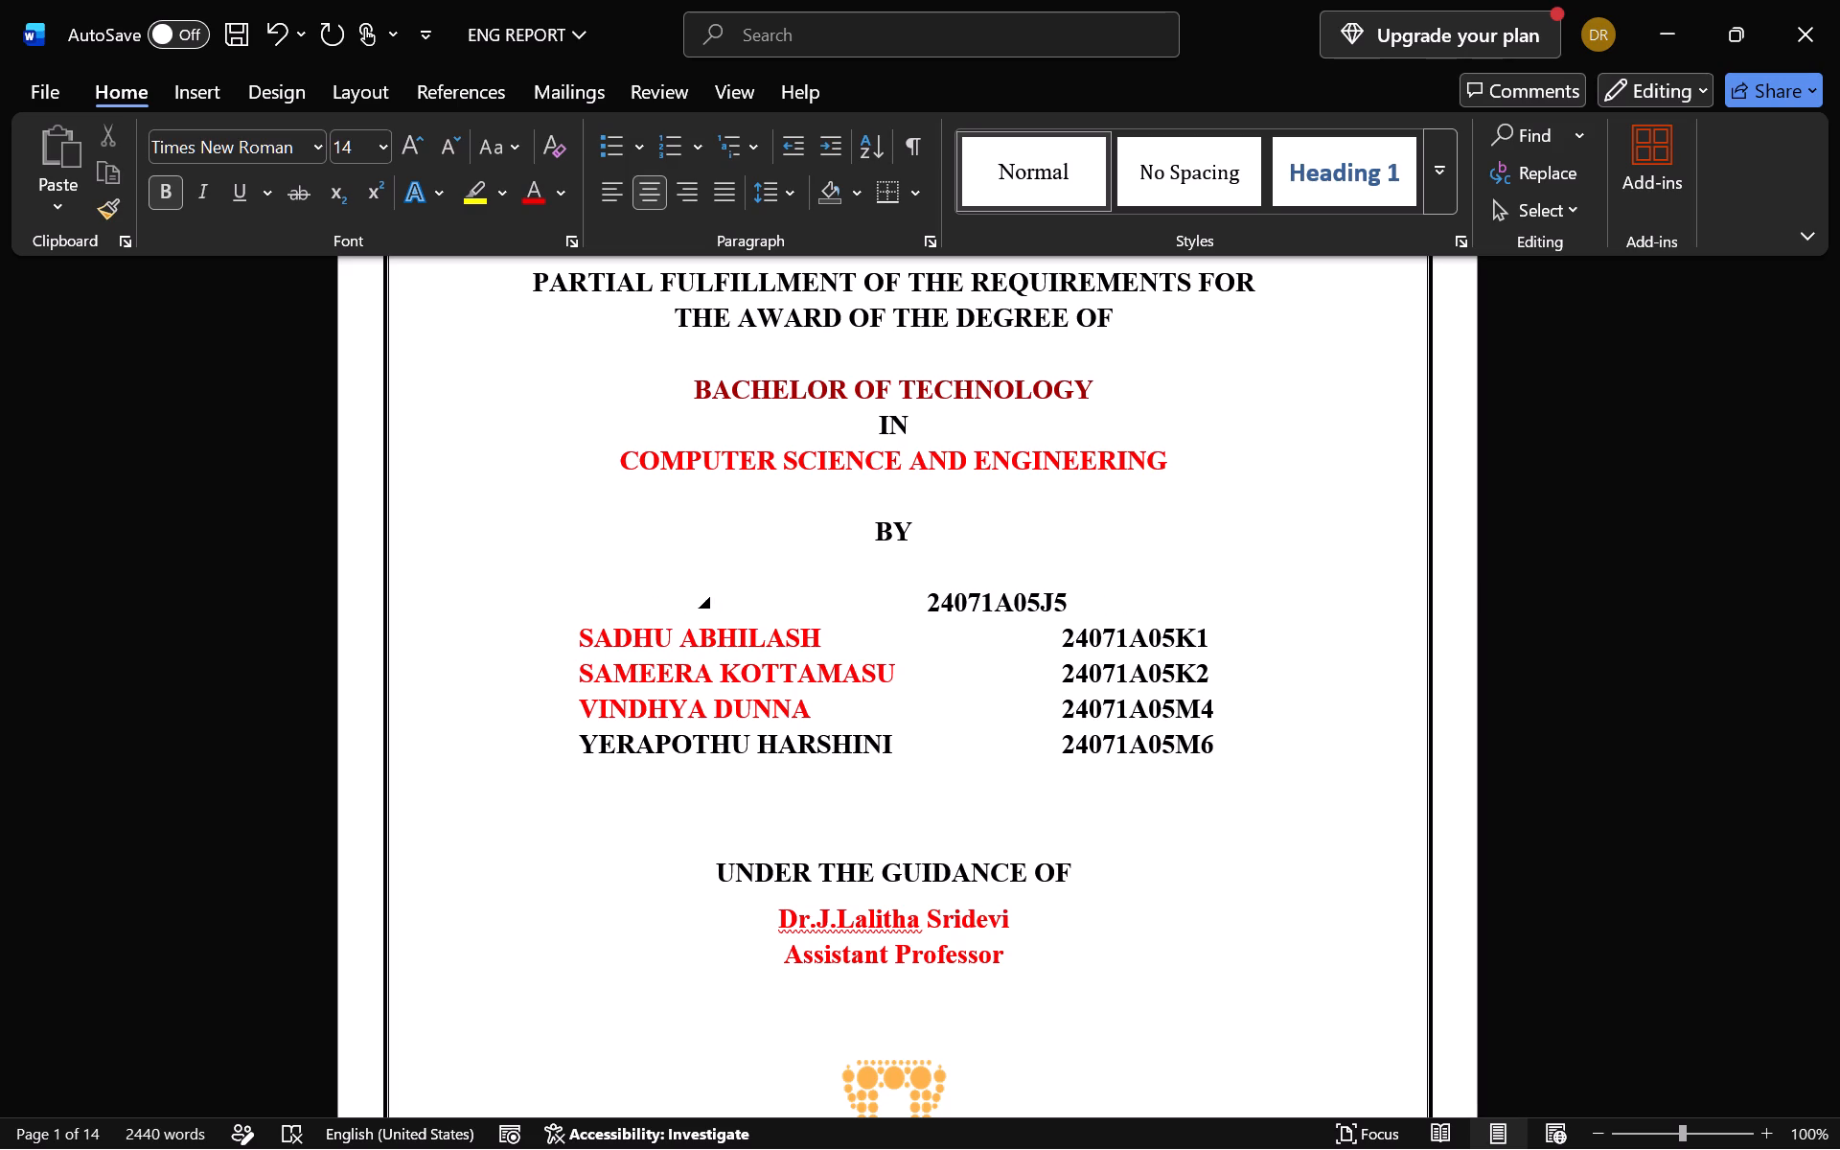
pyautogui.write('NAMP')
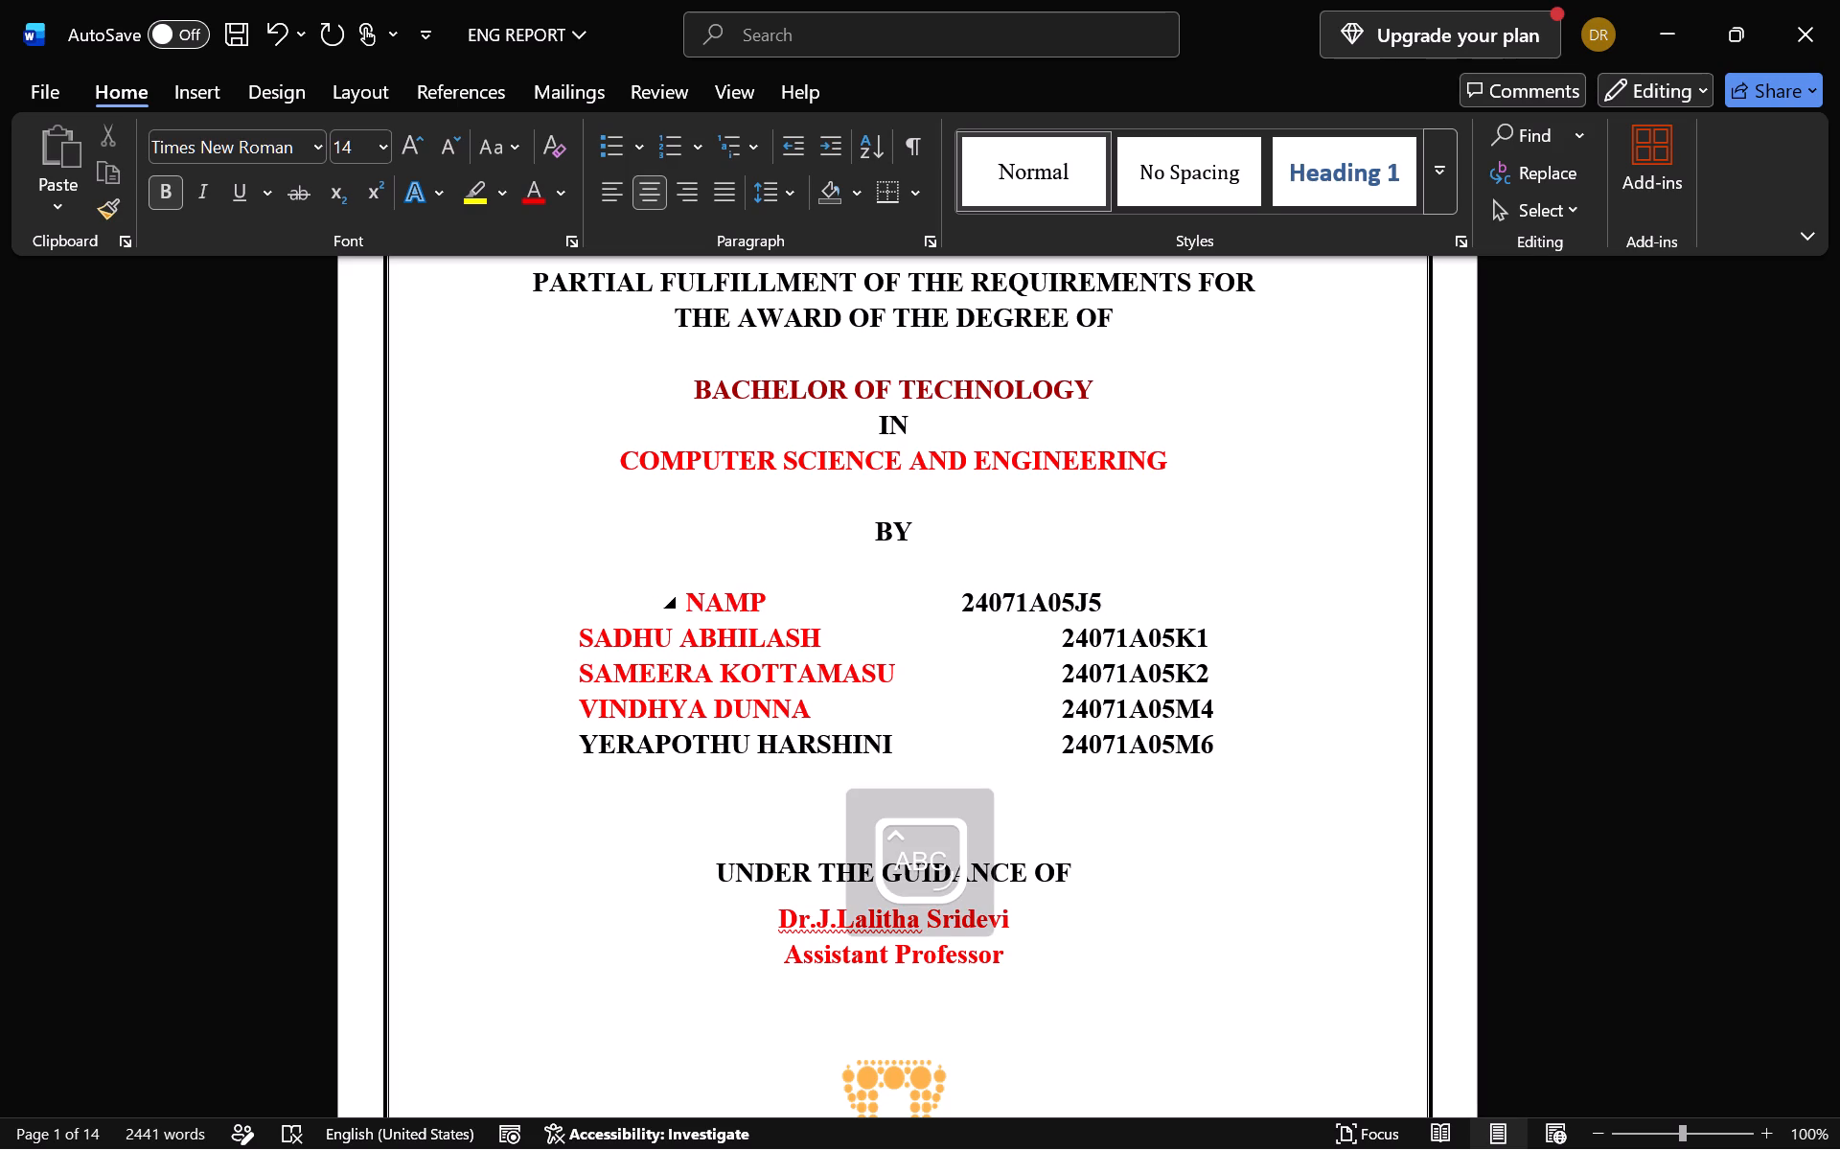
# Complete the first student's replacement name, already begun, in the cover page's author list under BY.
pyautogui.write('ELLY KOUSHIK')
pyautogui.click(905, 609)
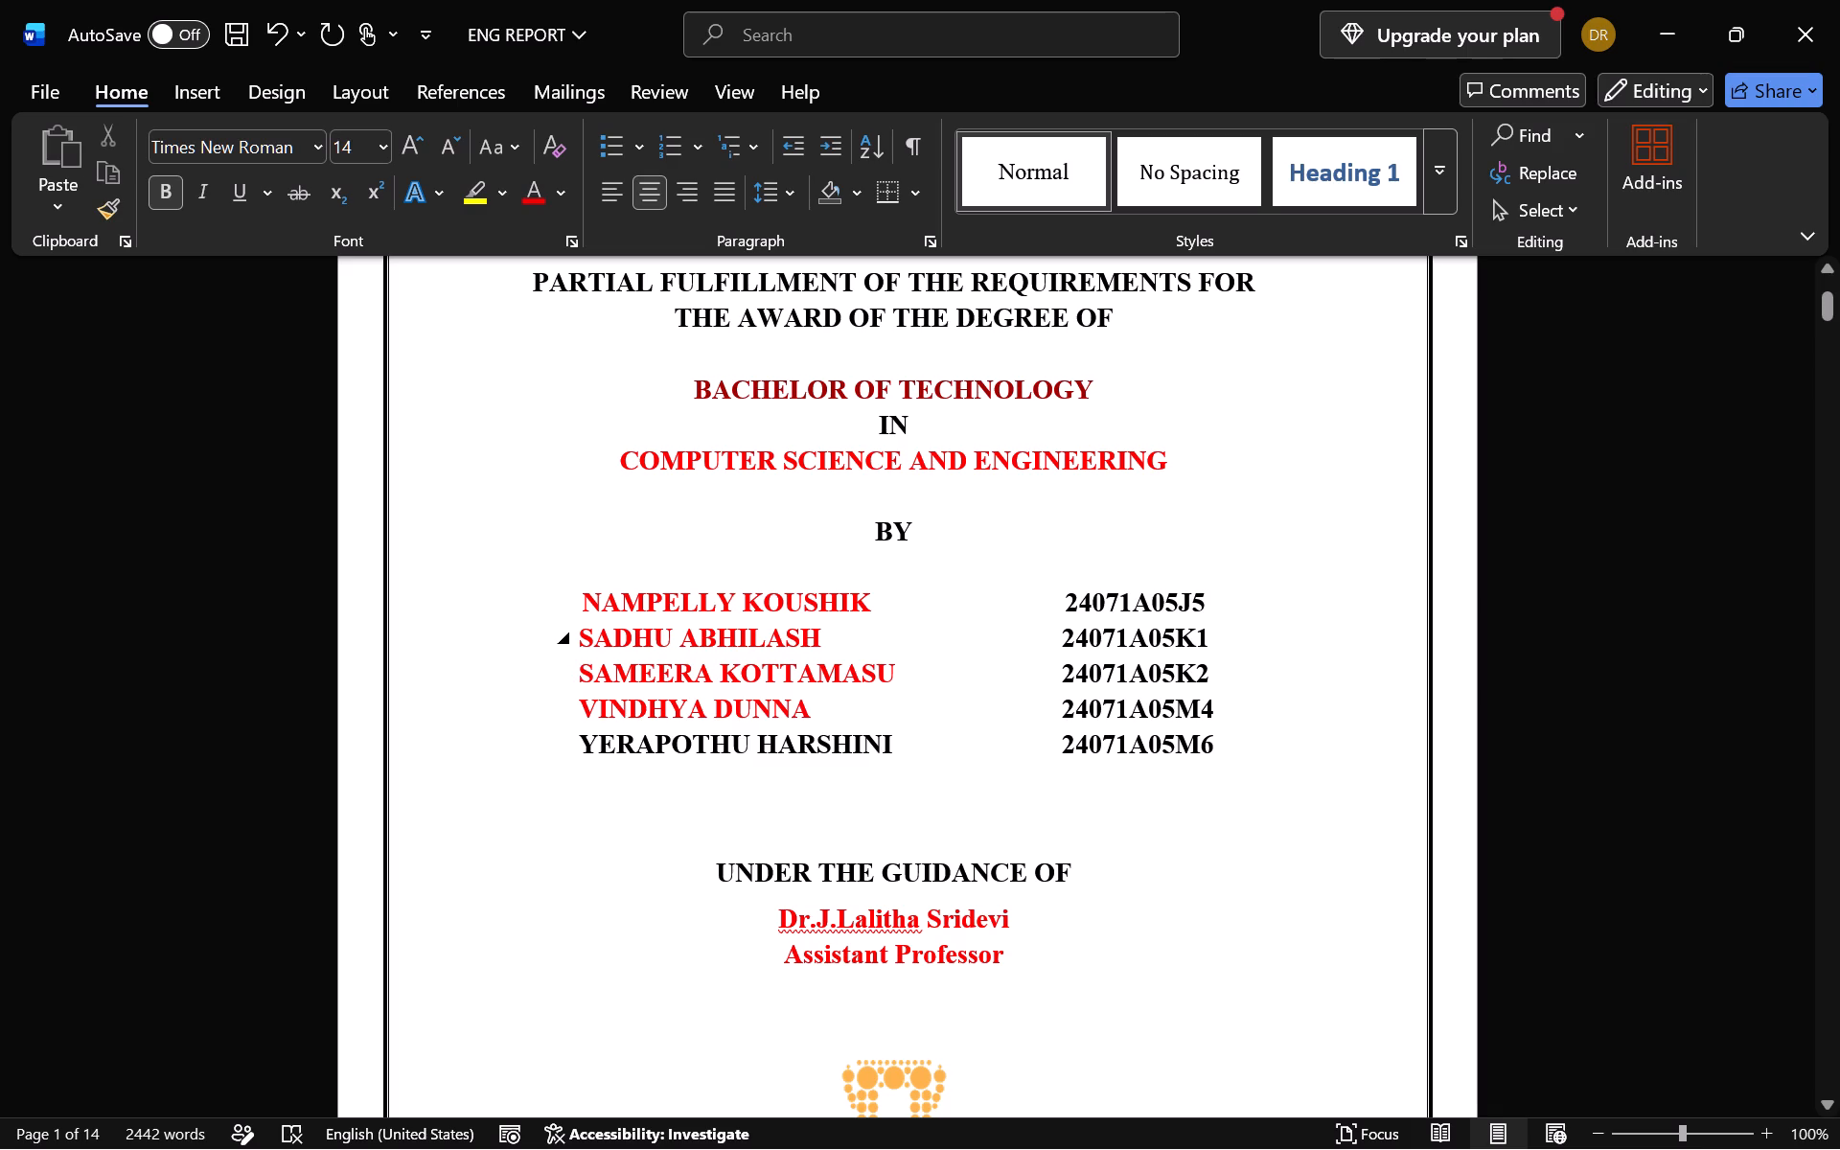
# Delete the second student's name in the author list and enter NAN as the start of the replacement name.
pyautogui.click(819, 640)
pyautogui.press('BackSpace')
pyautogui.press('BackSpace')
pyautogui.press('BackSpace')
pyautogui.press('BackSpace')
pyautogui.press('BackSpace')
pyautogui.press('BackSpace')
pyautogui.press('BackSpace')
pyautogui.press('BackSpace')
pyautogui.press('BackSpace')
pyautogui.press('BackSpace')
pyautogui.press('BackSpace')
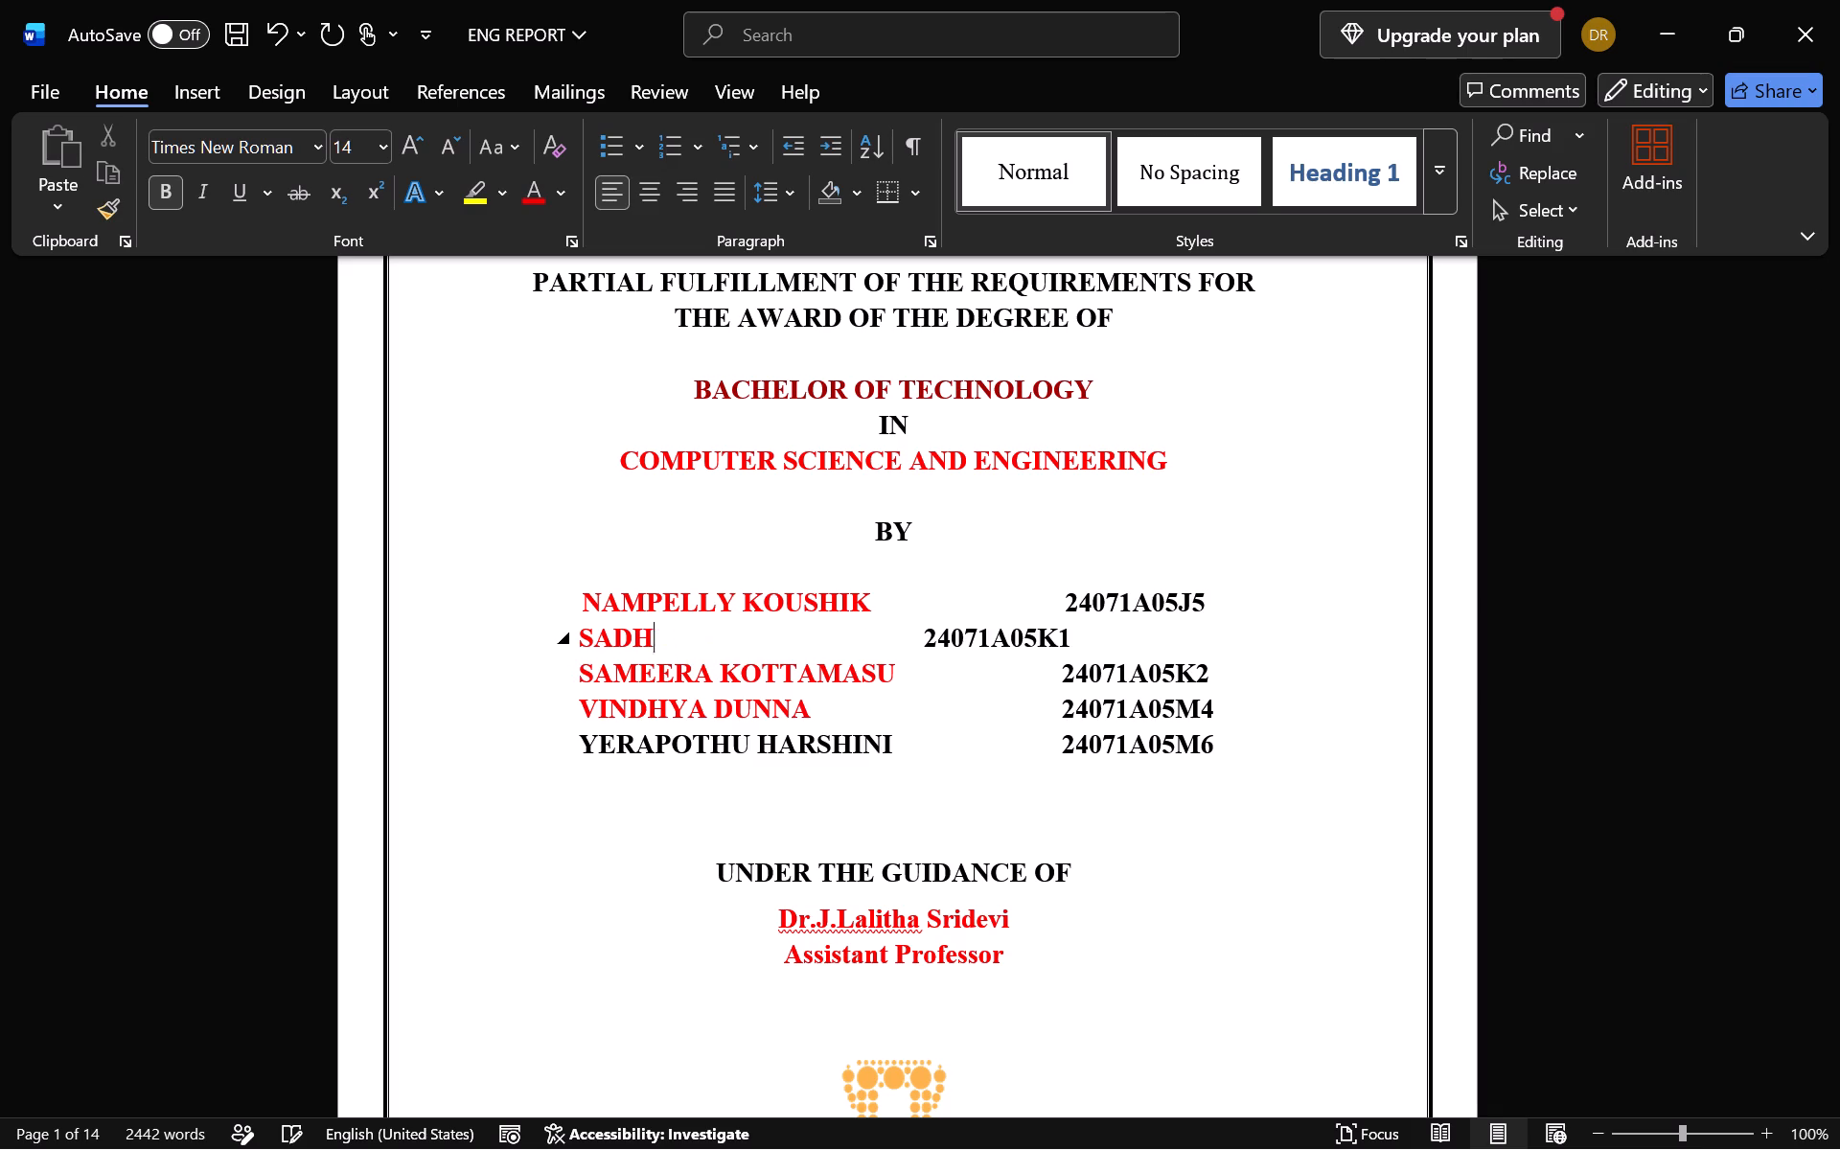
pyautogui.press('BackSpace')
pyautogui.press('BackSpace')
pyautogui.press('BackSpace')
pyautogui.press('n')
pyautogui.click(819, 640)
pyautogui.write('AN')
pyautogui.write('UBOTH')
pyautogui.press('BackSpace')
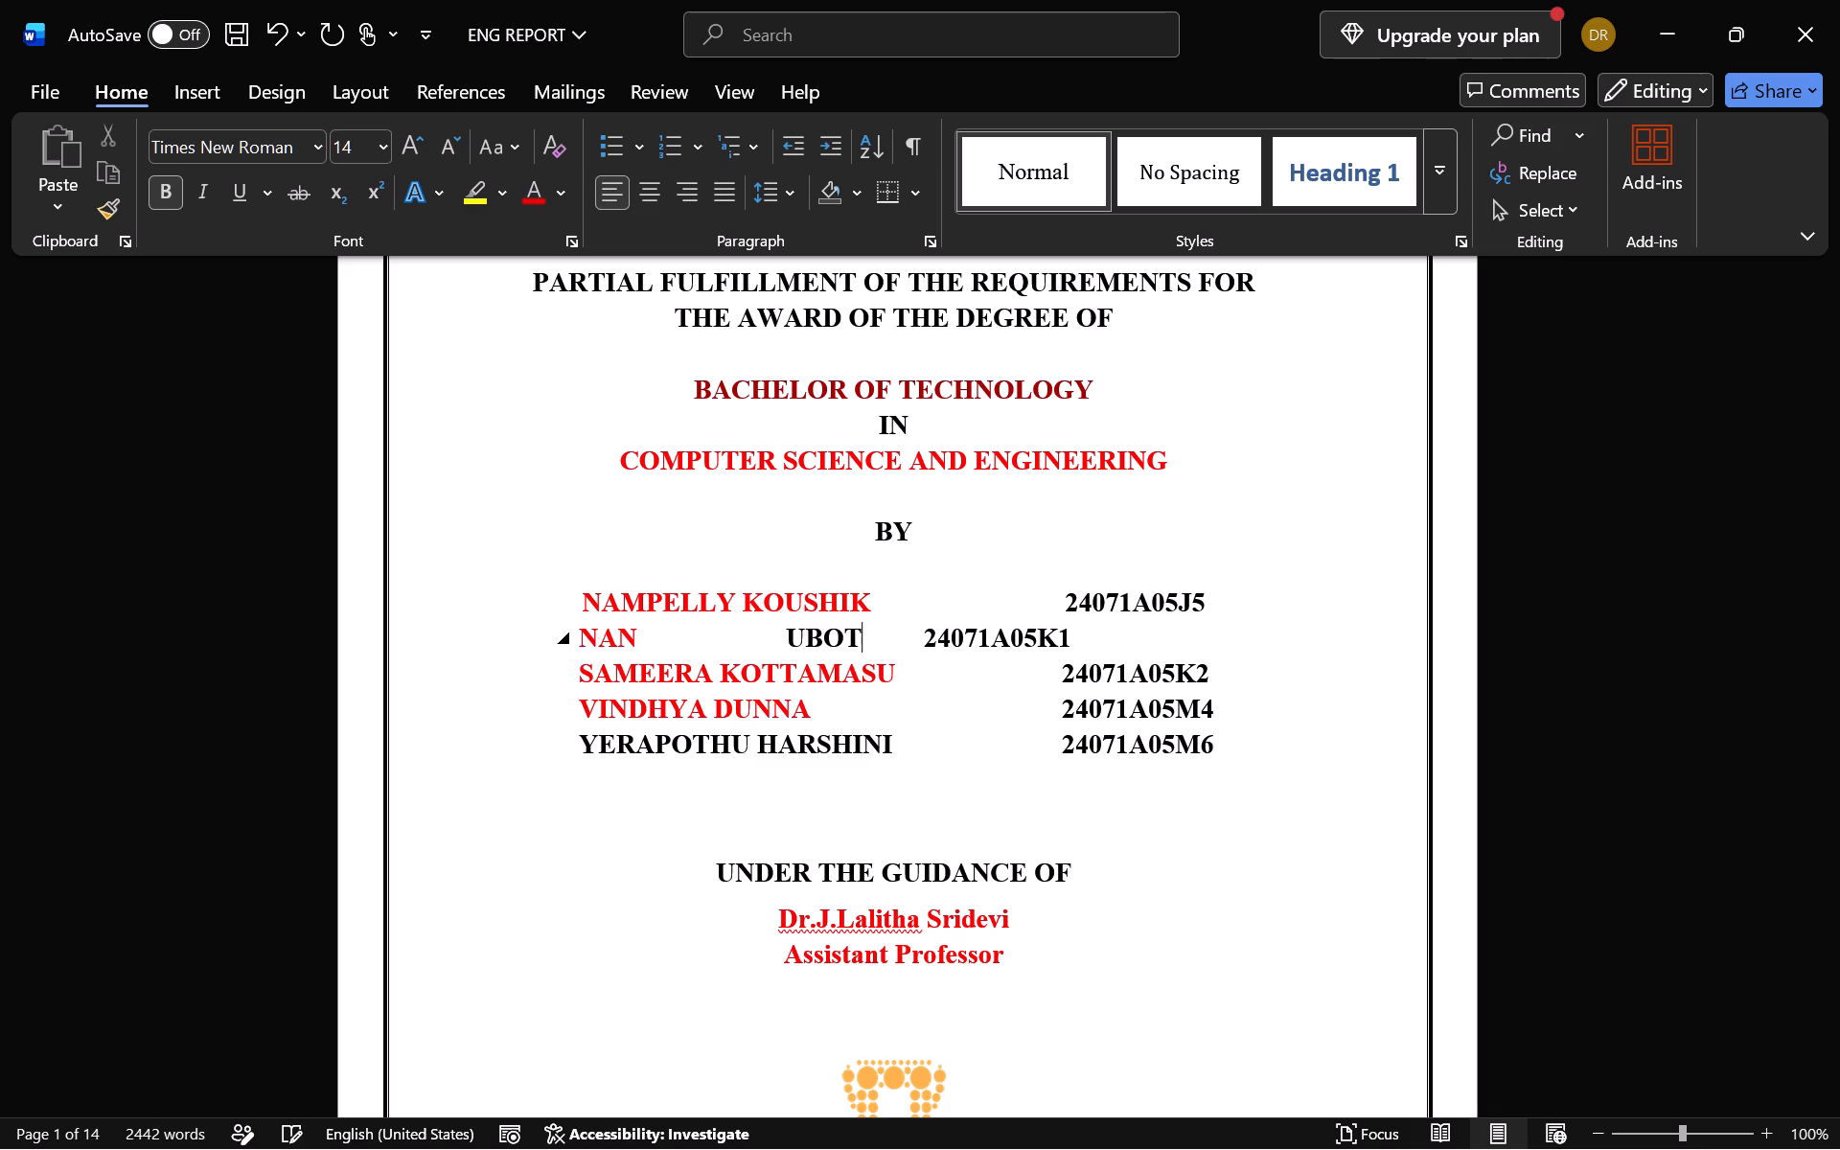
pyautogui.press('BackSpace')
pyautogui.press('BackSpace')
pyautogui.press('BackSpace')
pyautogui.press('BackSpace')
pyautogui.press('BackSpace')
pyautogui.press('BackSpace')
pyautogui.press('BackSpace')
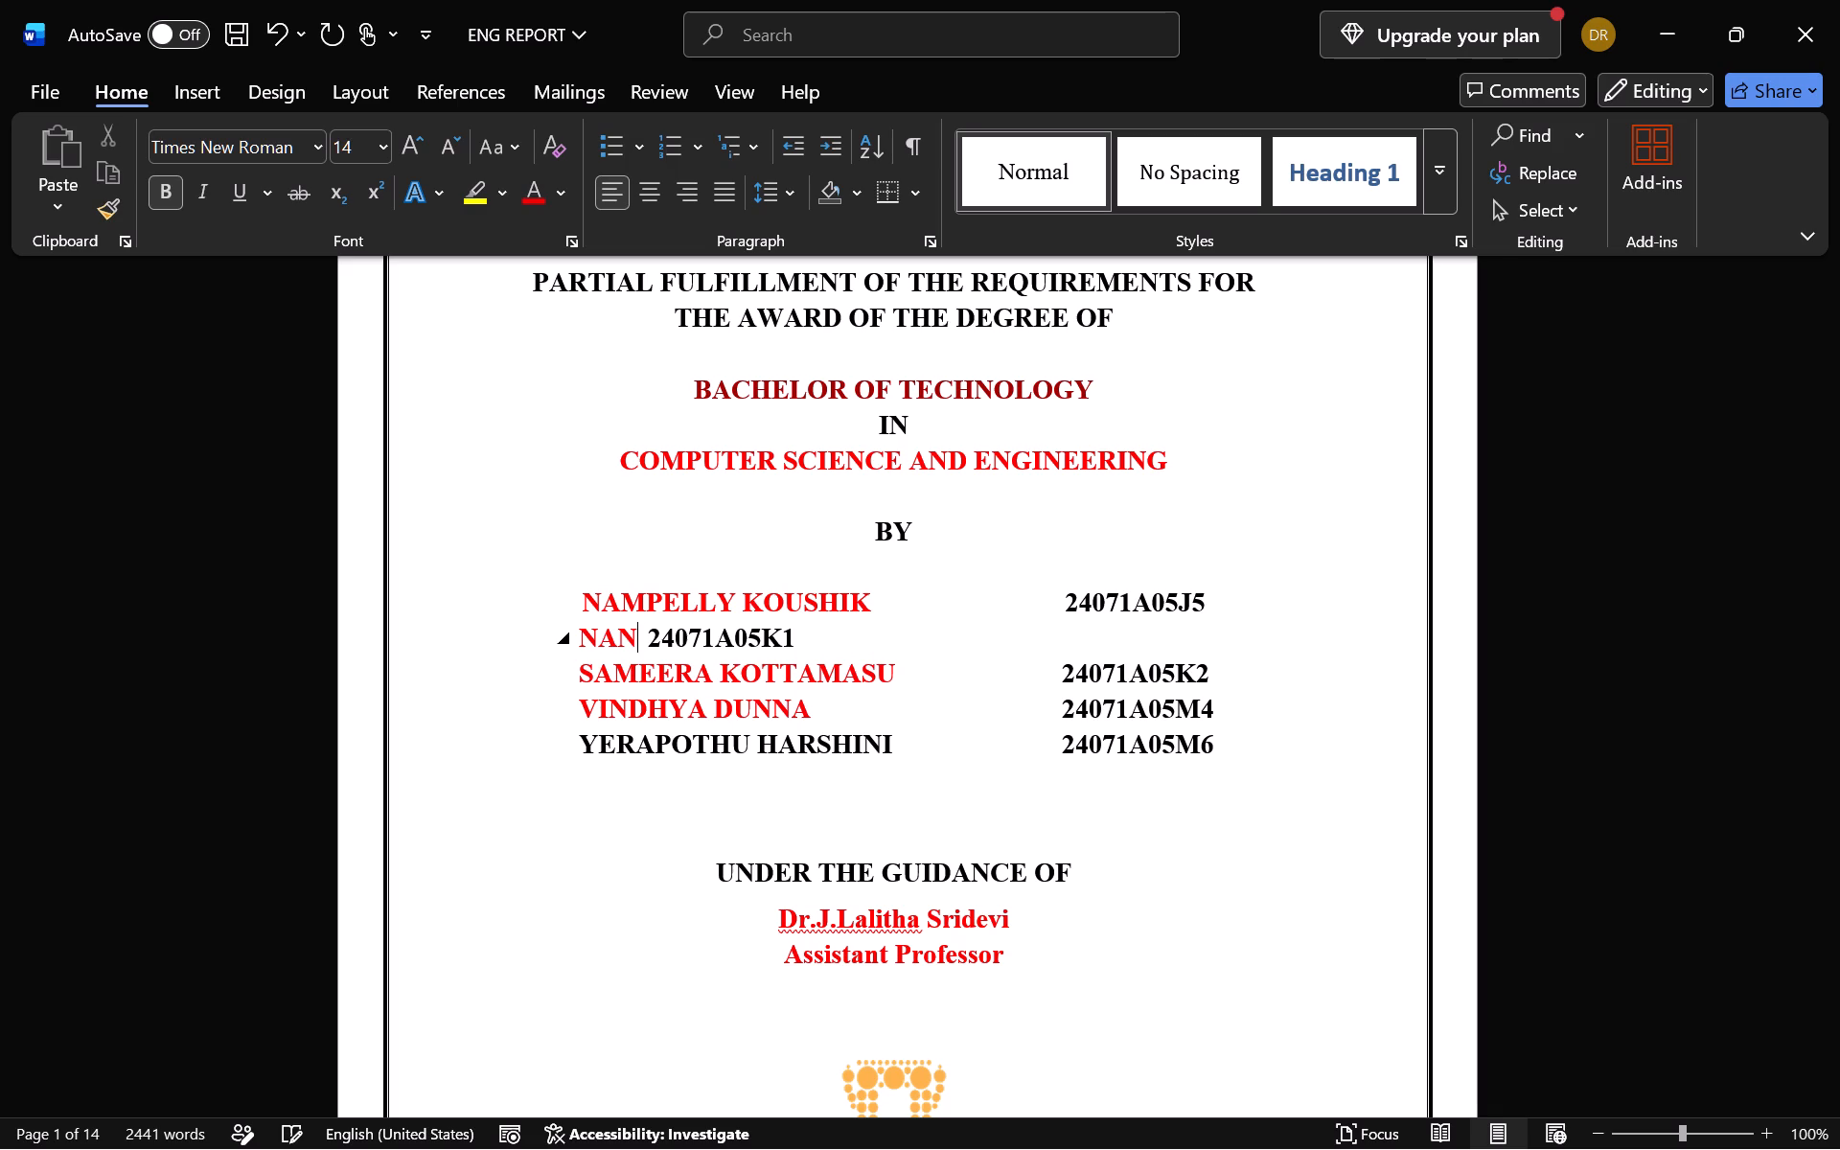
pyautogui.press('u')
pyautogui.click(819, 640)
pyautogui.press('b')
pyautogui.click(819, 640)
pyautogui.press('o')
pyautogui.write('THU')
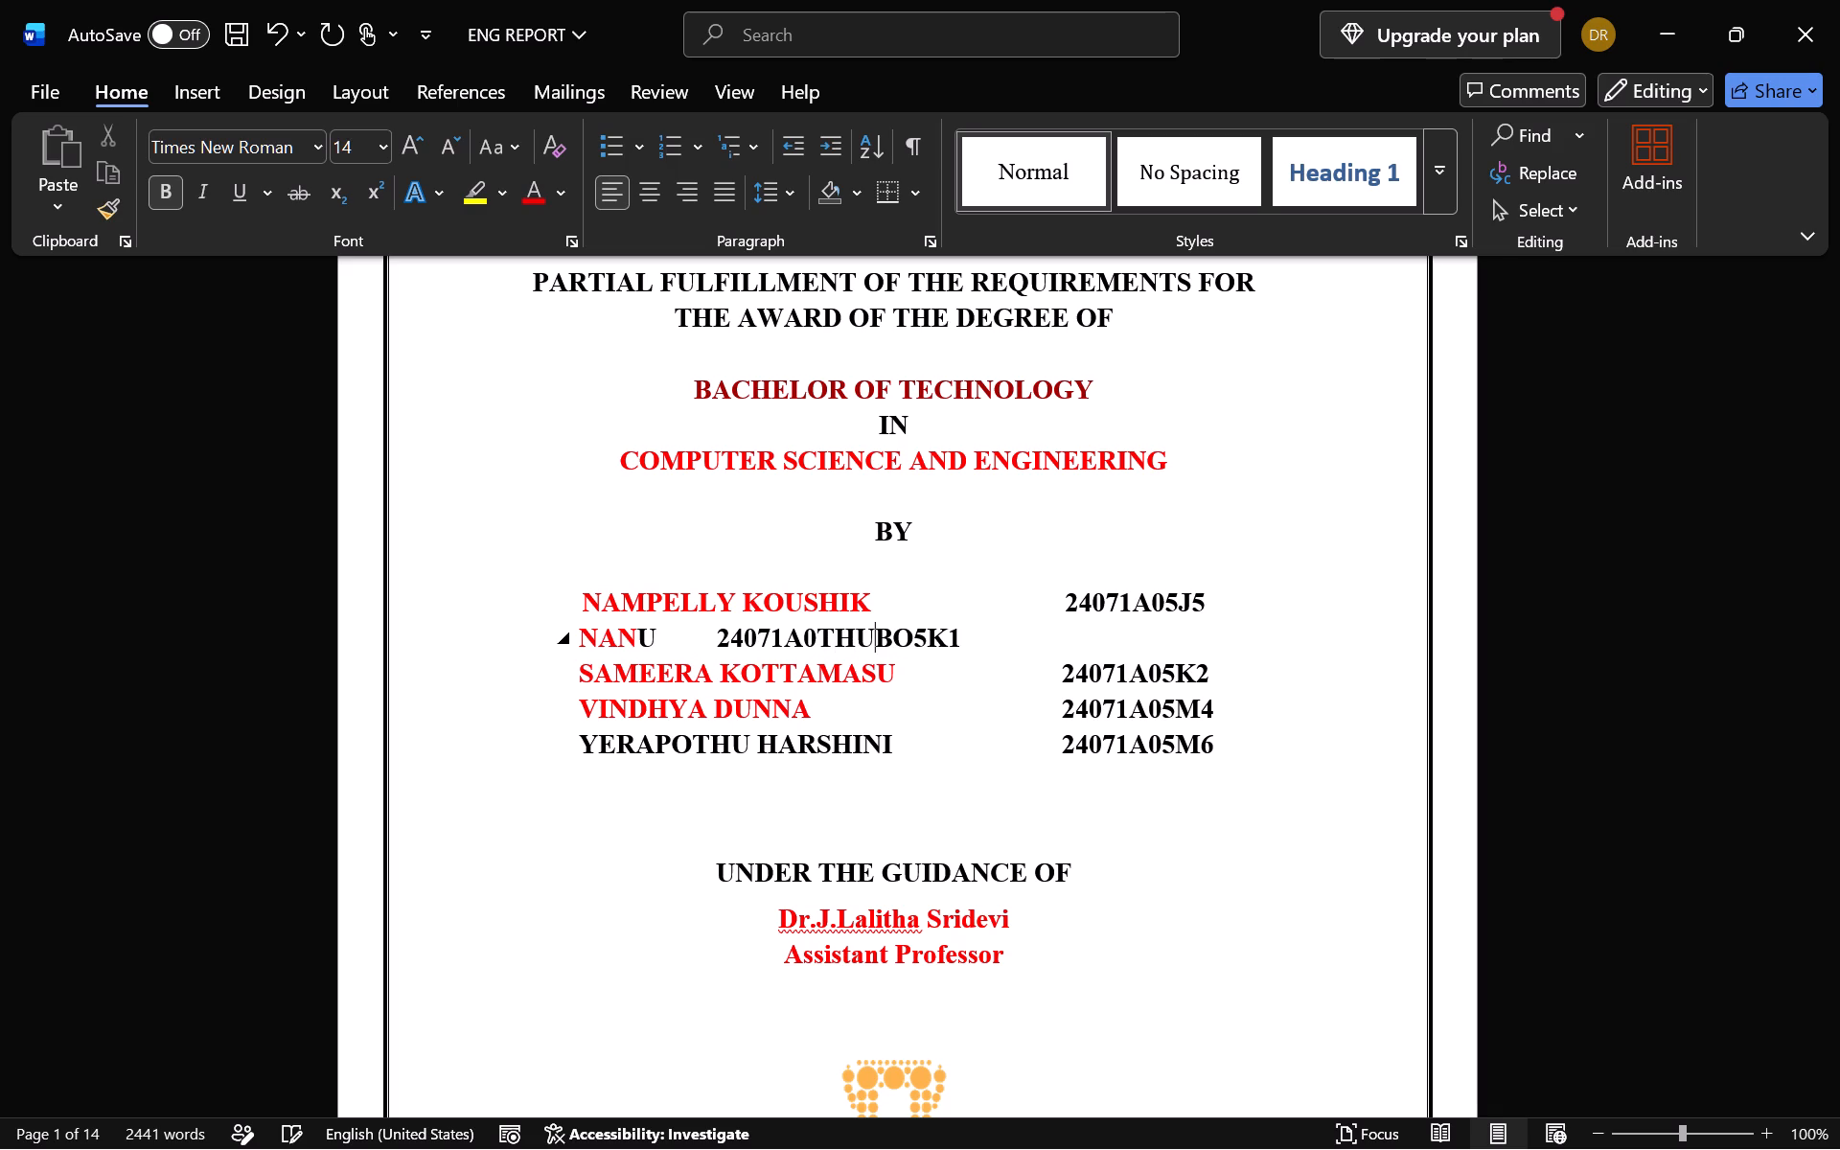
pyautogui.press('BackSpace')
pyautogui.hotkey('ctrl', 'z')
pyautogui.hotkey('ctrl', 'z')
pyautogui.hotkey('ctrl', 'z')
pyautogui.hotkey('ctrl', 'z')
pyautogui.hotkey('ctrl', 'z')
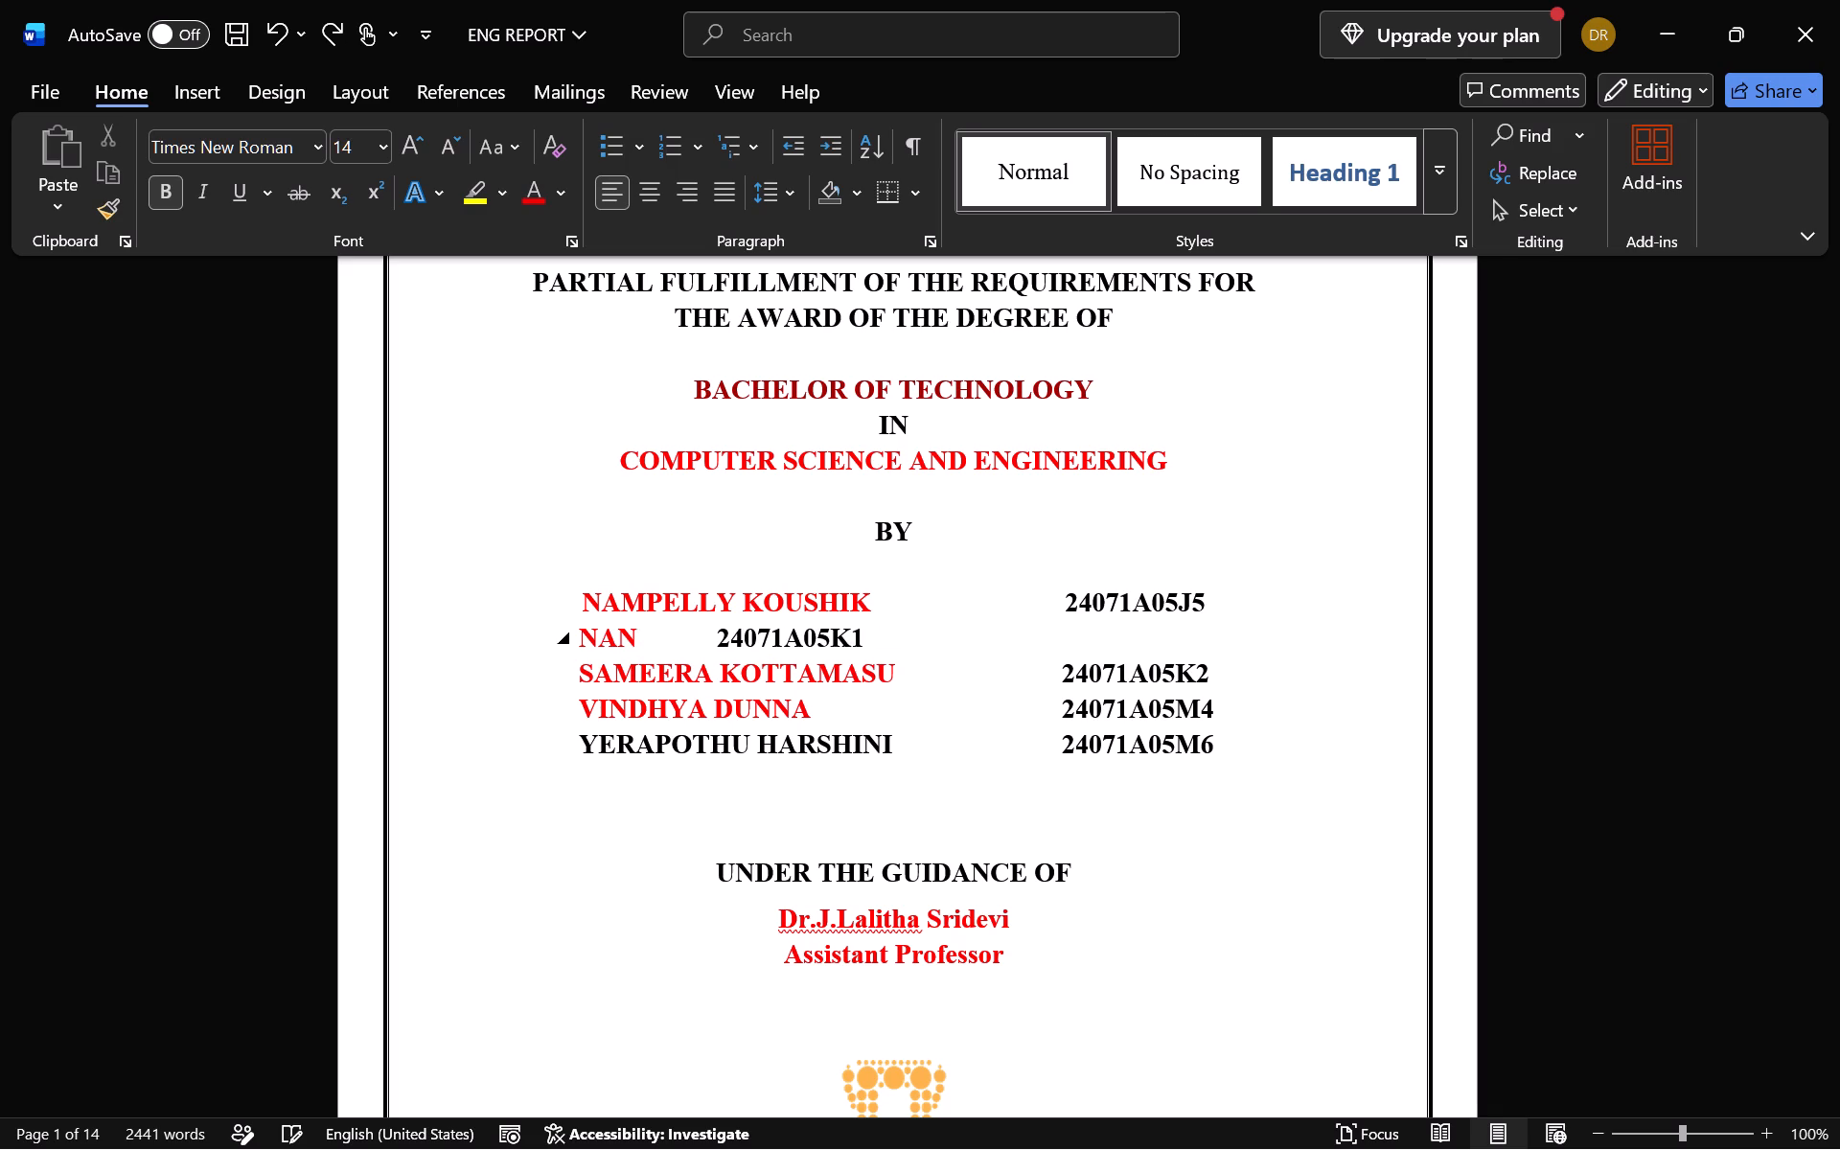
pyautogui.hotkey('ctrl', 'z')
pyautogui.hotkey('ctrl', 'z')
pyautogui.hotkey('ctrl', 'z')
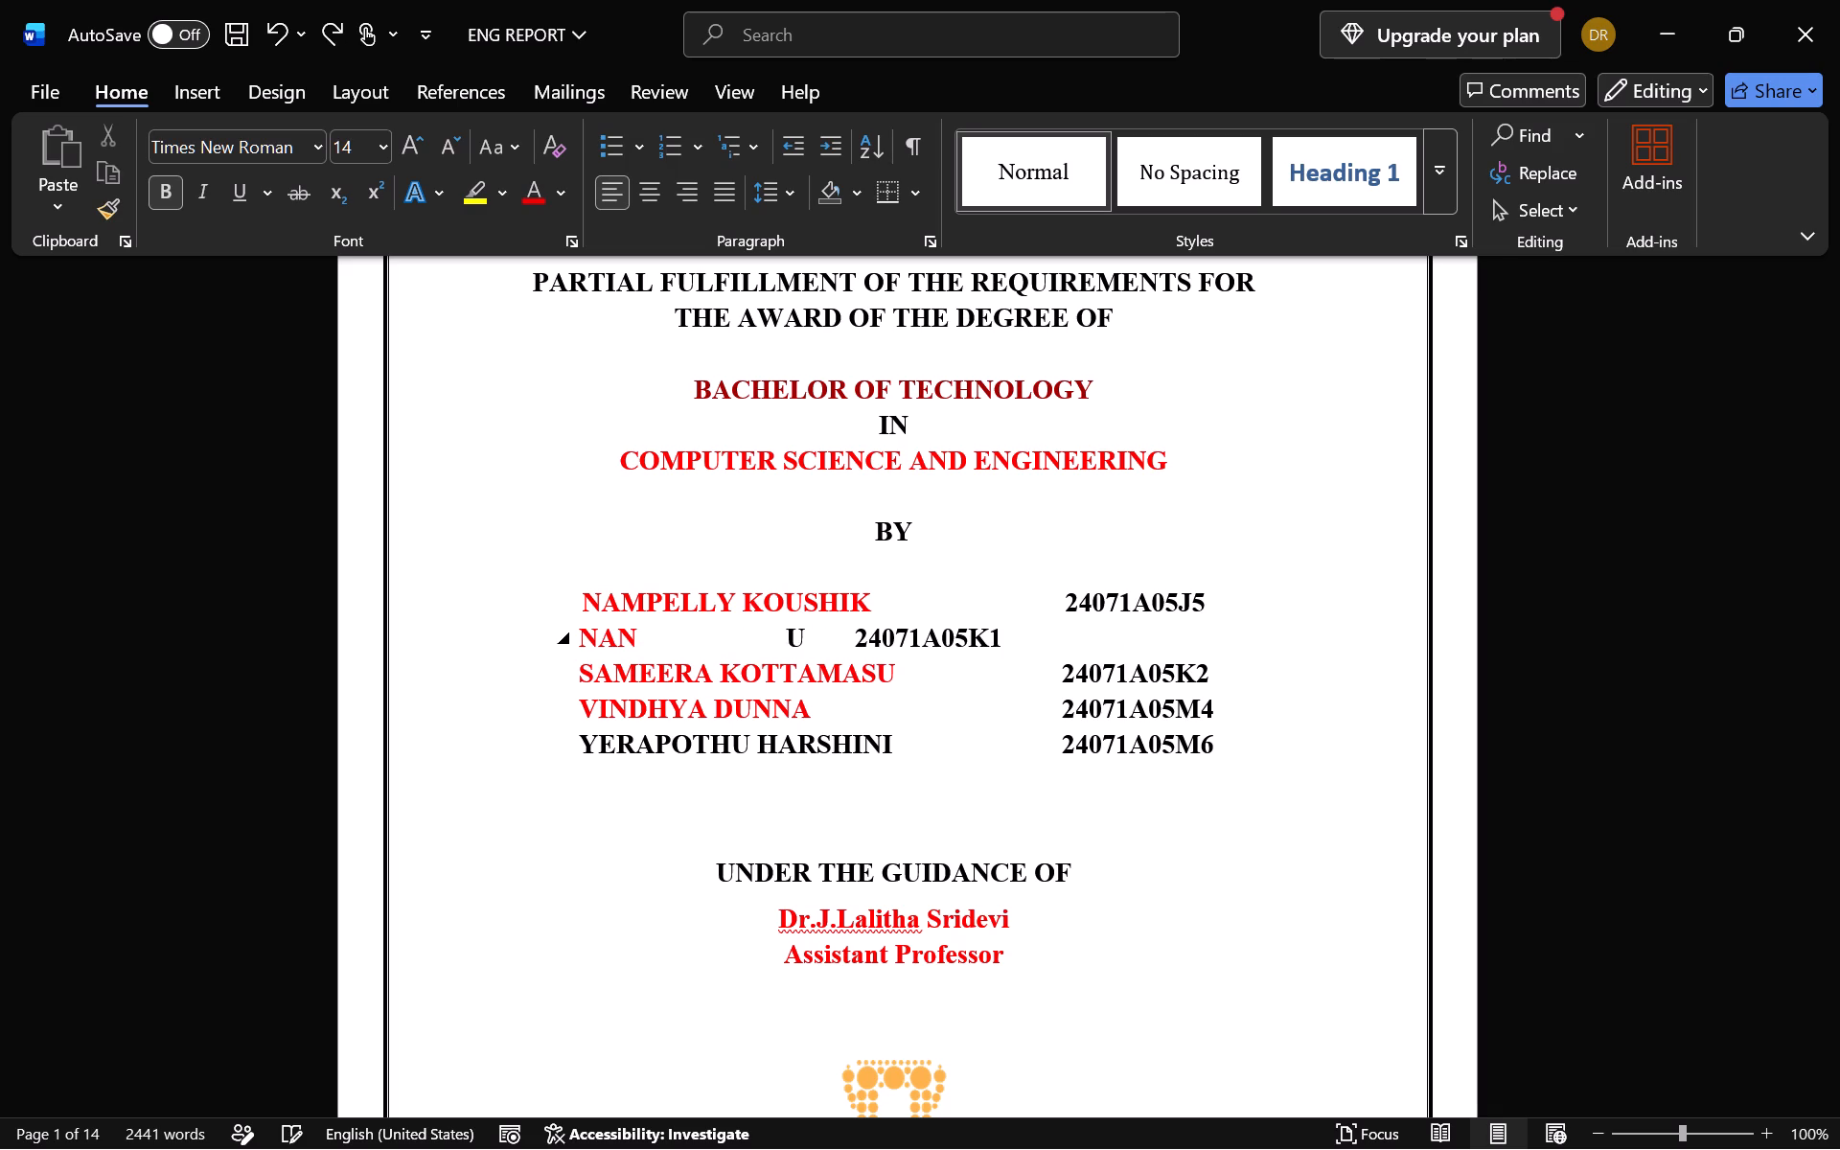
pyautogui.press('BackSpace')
# Complete the second student's replacement surname and first name in red, lining up the roll number with the row above.
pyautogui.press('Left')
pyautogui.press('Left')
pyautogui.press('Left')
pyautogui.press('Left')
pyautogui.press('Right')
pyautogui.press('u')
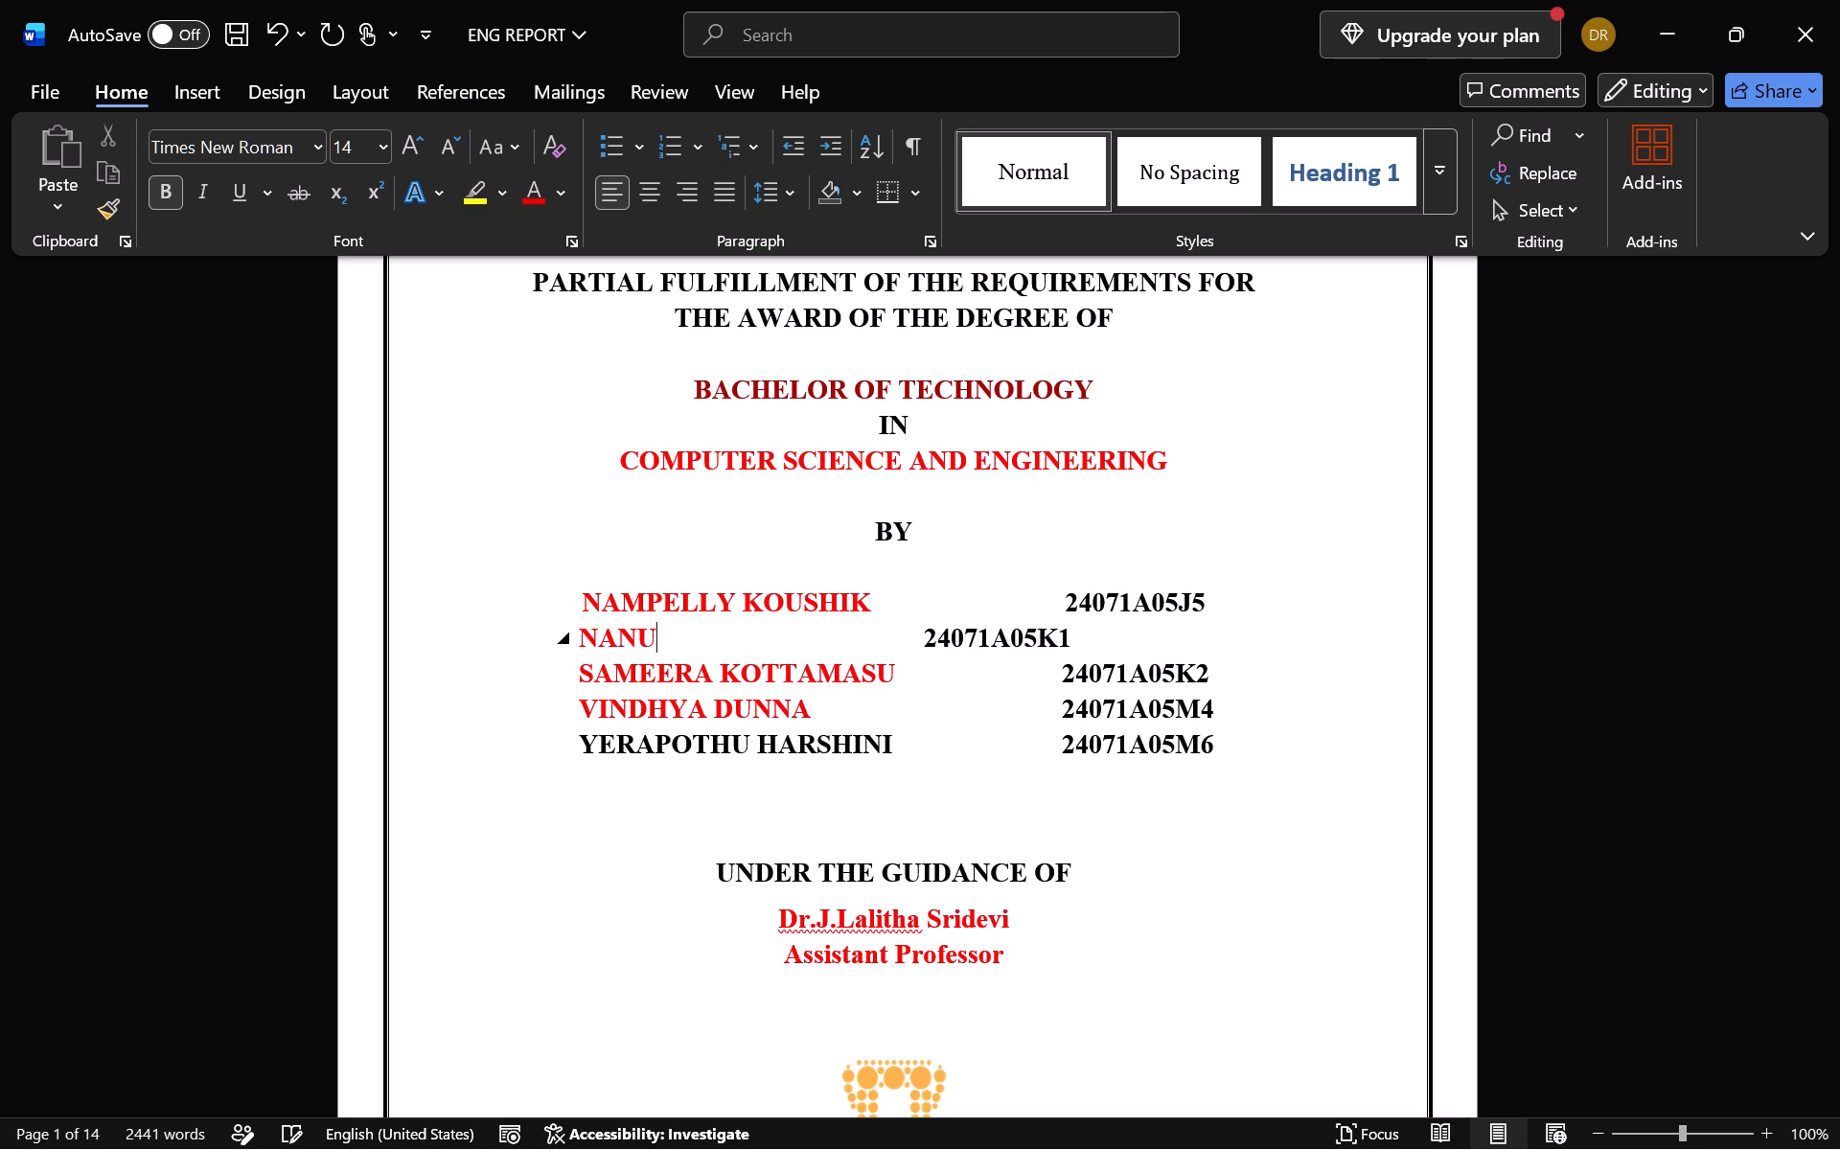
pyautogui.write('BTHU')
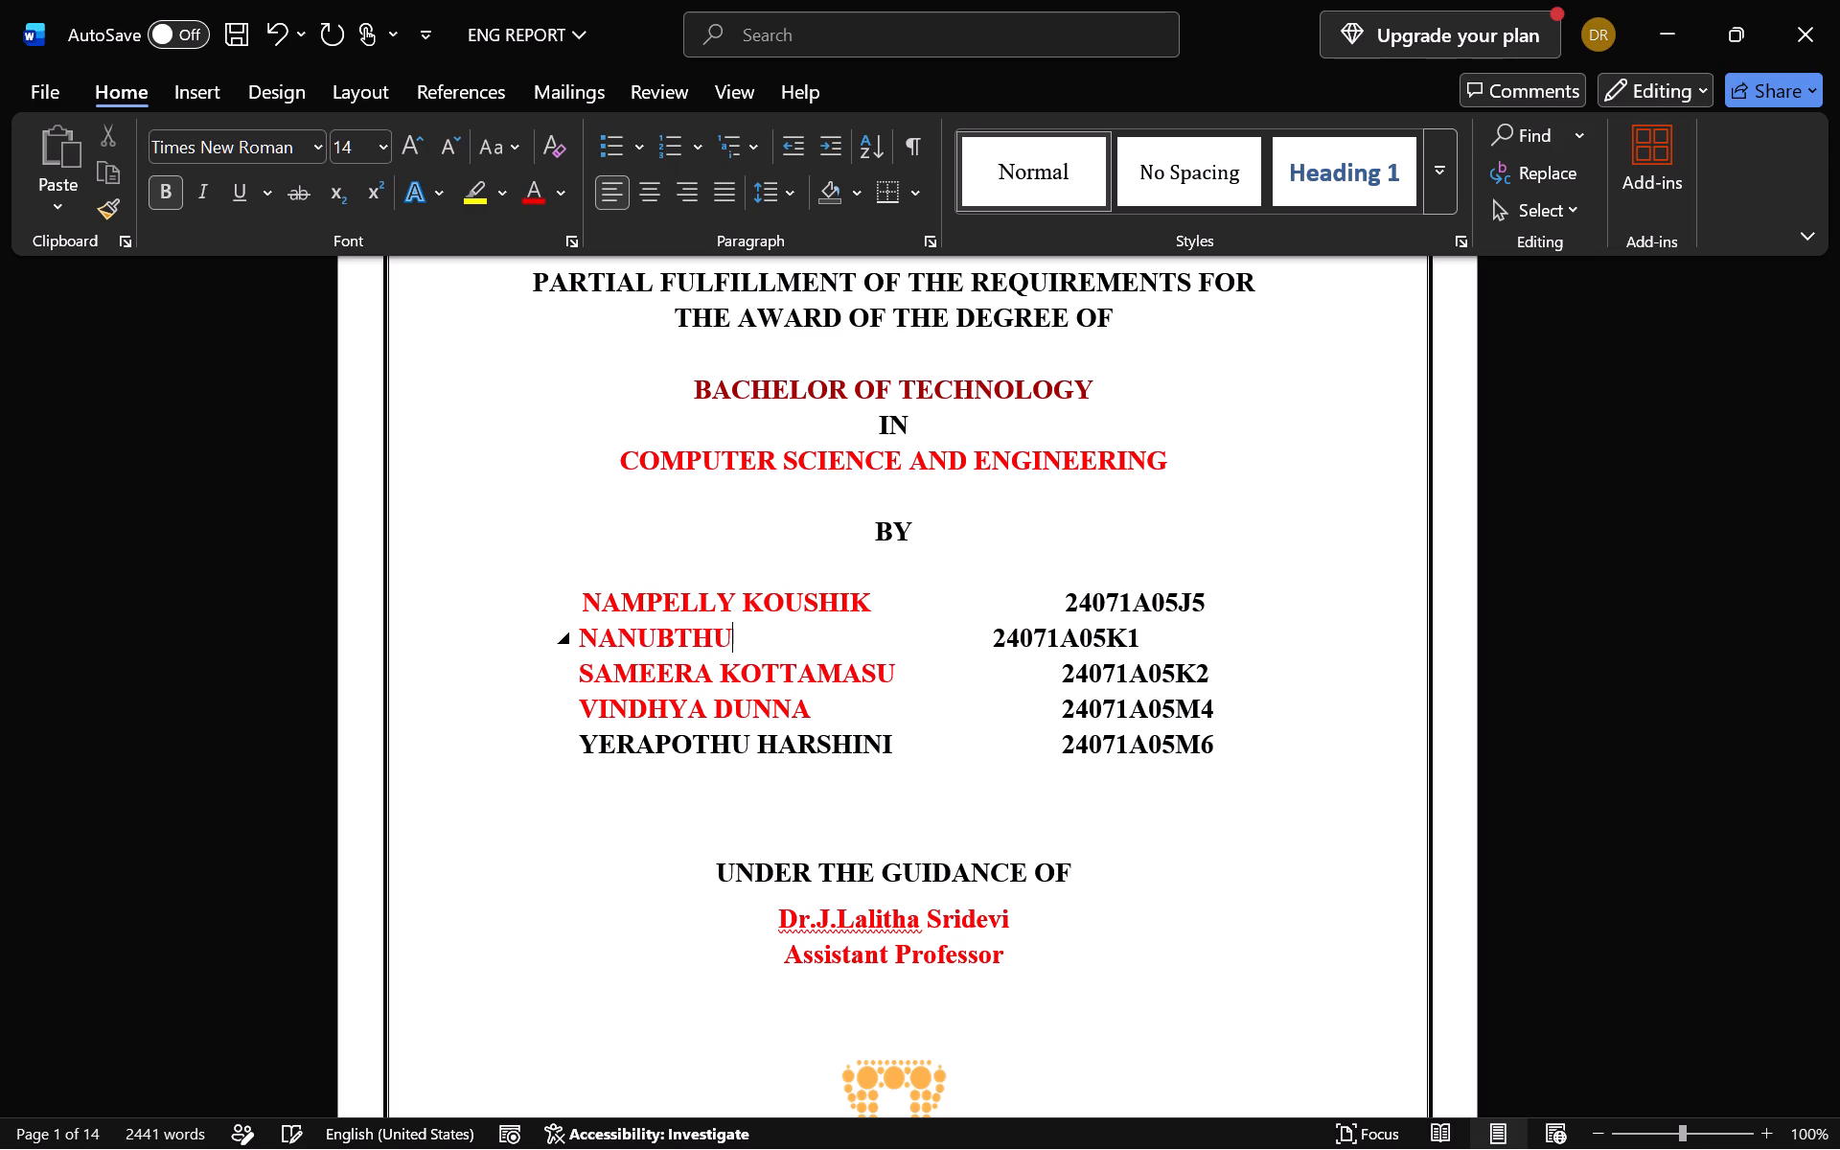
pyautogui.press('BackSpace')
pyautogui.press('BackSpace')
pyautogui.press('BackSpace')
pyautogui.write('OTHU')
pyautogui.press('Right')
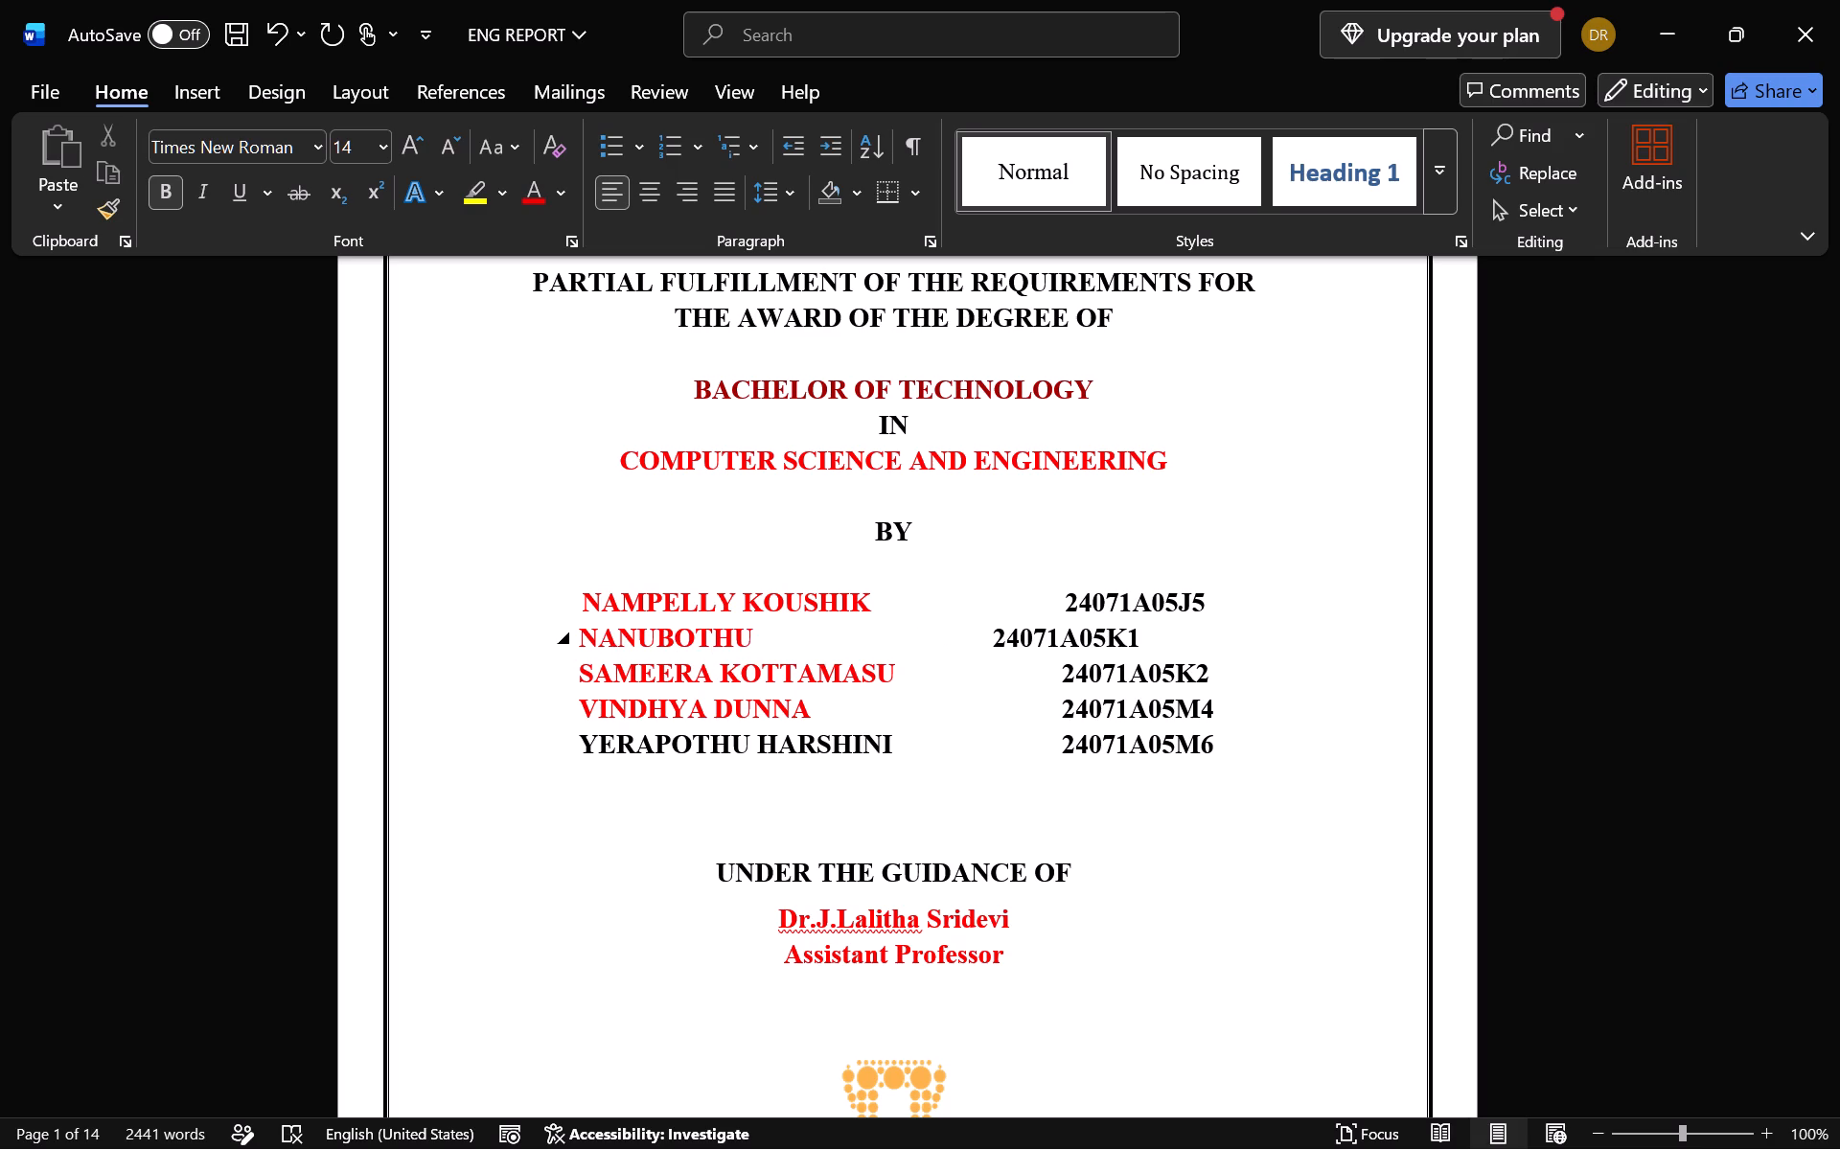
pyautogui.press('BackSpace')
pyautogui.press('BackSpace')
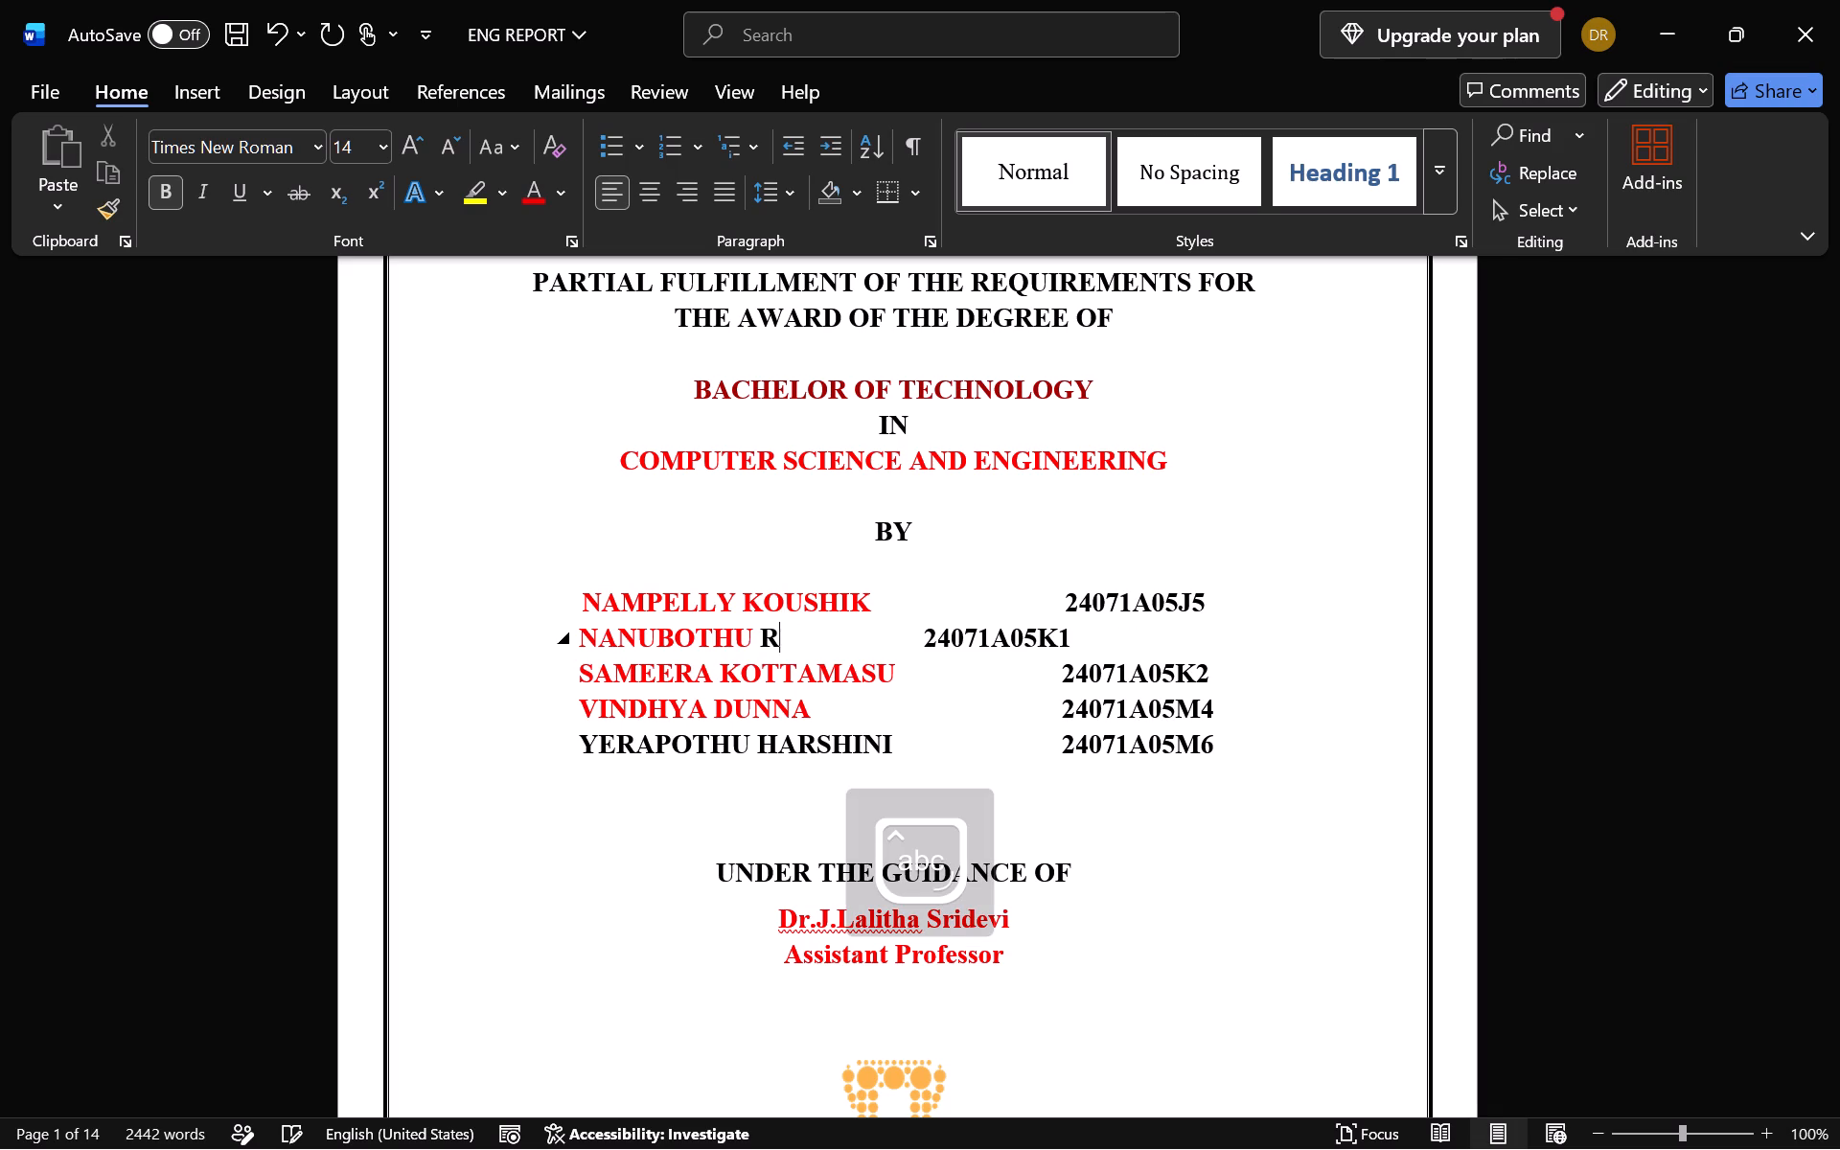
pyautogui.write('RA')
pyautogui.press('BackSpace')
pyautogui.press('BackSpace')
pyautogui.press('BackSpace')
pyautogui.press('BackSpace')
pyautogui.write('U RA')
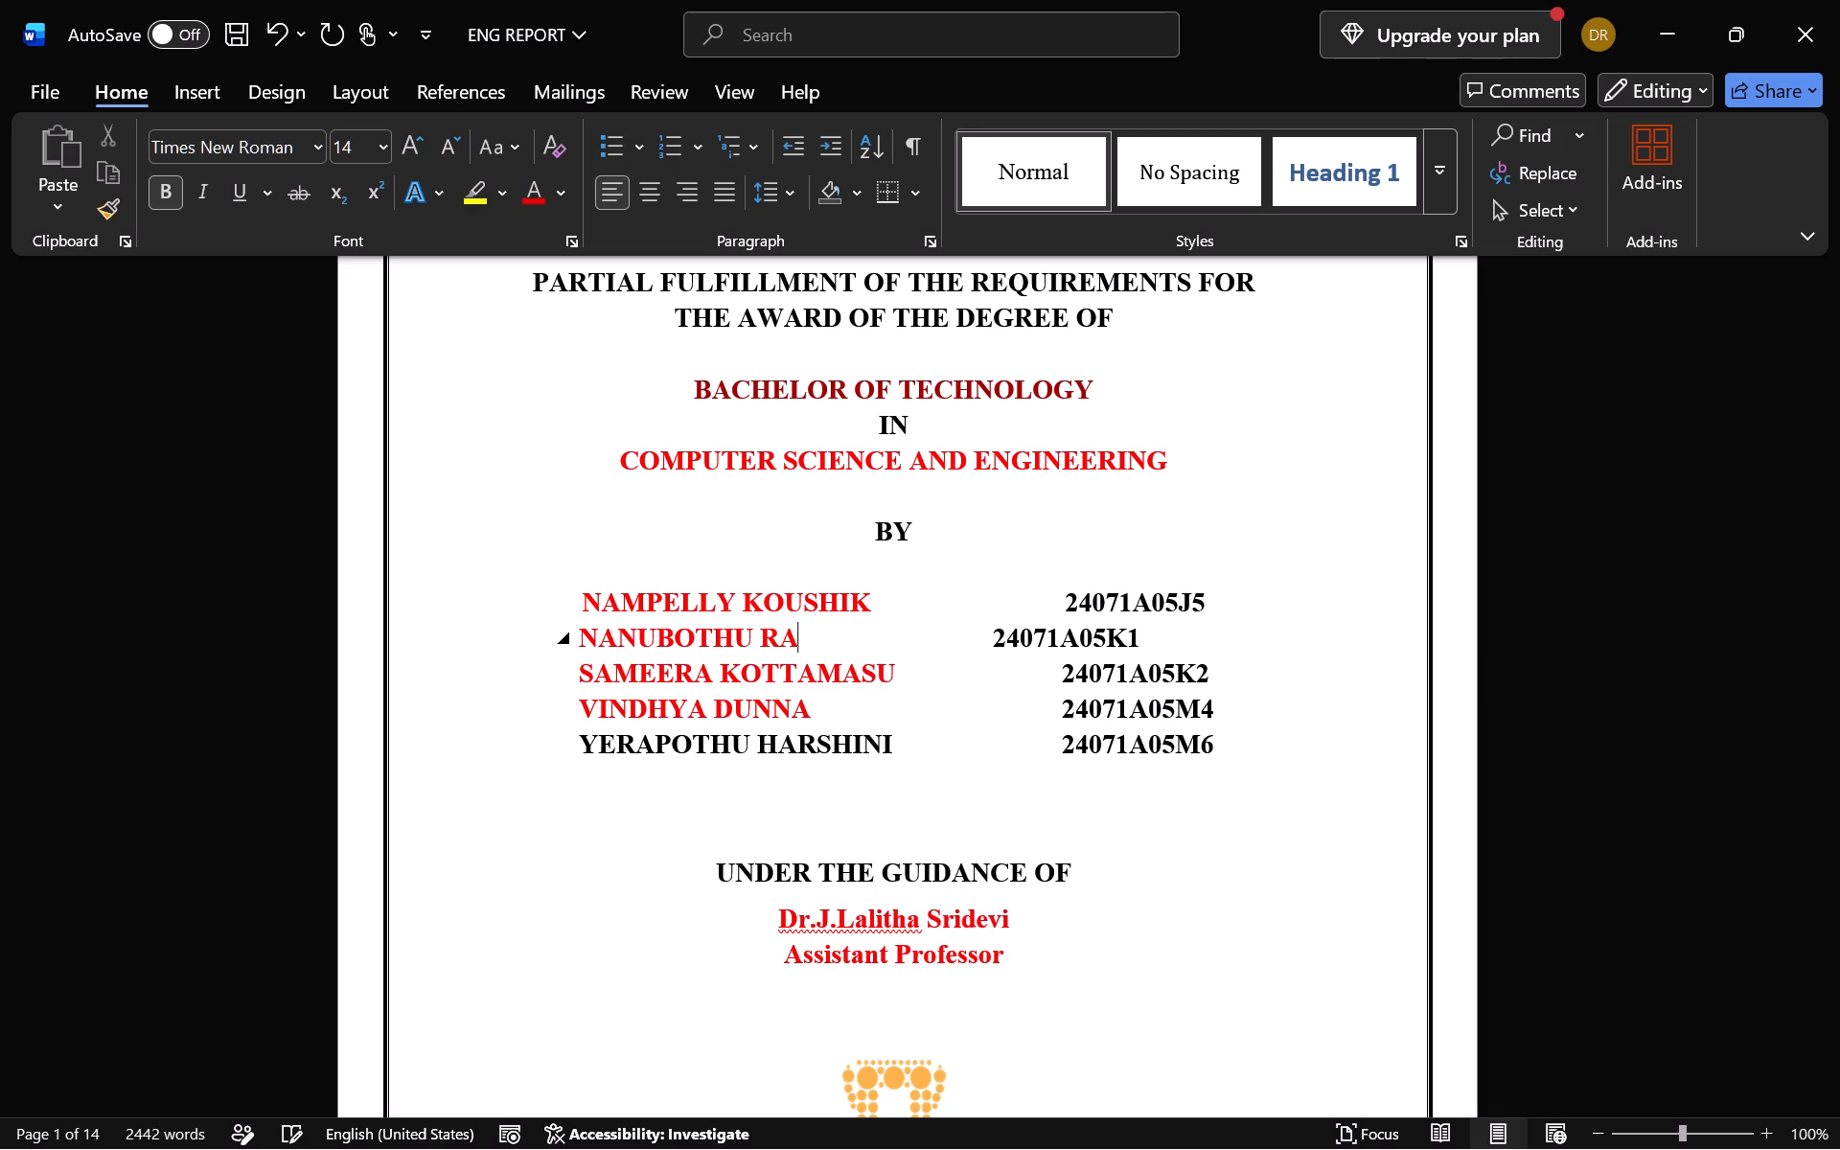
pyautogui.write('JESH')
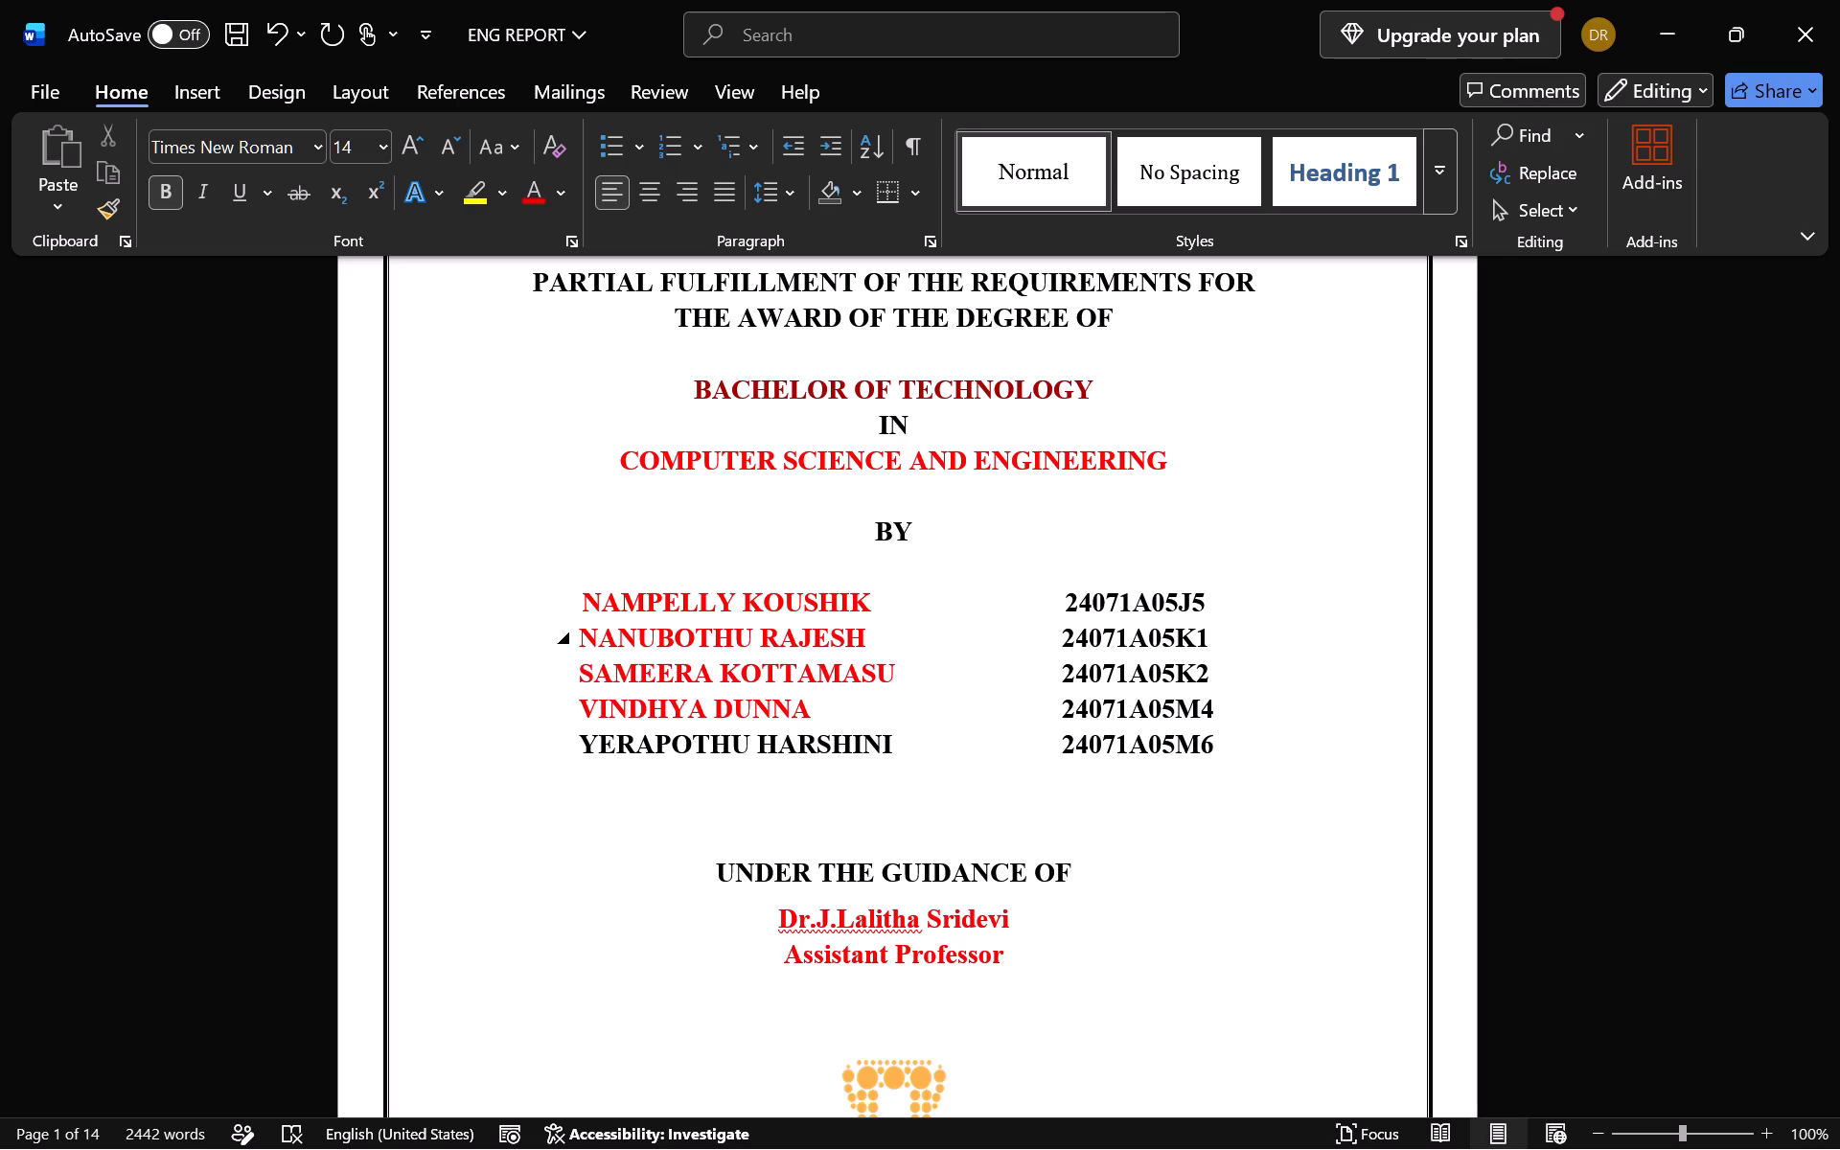
# Replace the third student's name in the author list with the new member's name, and space the roll number back into its column.
pyautogui.click(899, 671)
pyautogui.press('BackSpace')
pyautogui.press('BackSpace')
pyautogui.press('BackSpace')
pyautogui.press('BackSpace')
pyautogui.press('BackSpace')
pyautogui.press('BackSpace')
pyautogui.press('BackSpace')
pyautogui.press('BackSpace')
pyautogui.press('BackSpace')
pyautogui.press('BackSpace')
pyautogui.press('BackSpace')
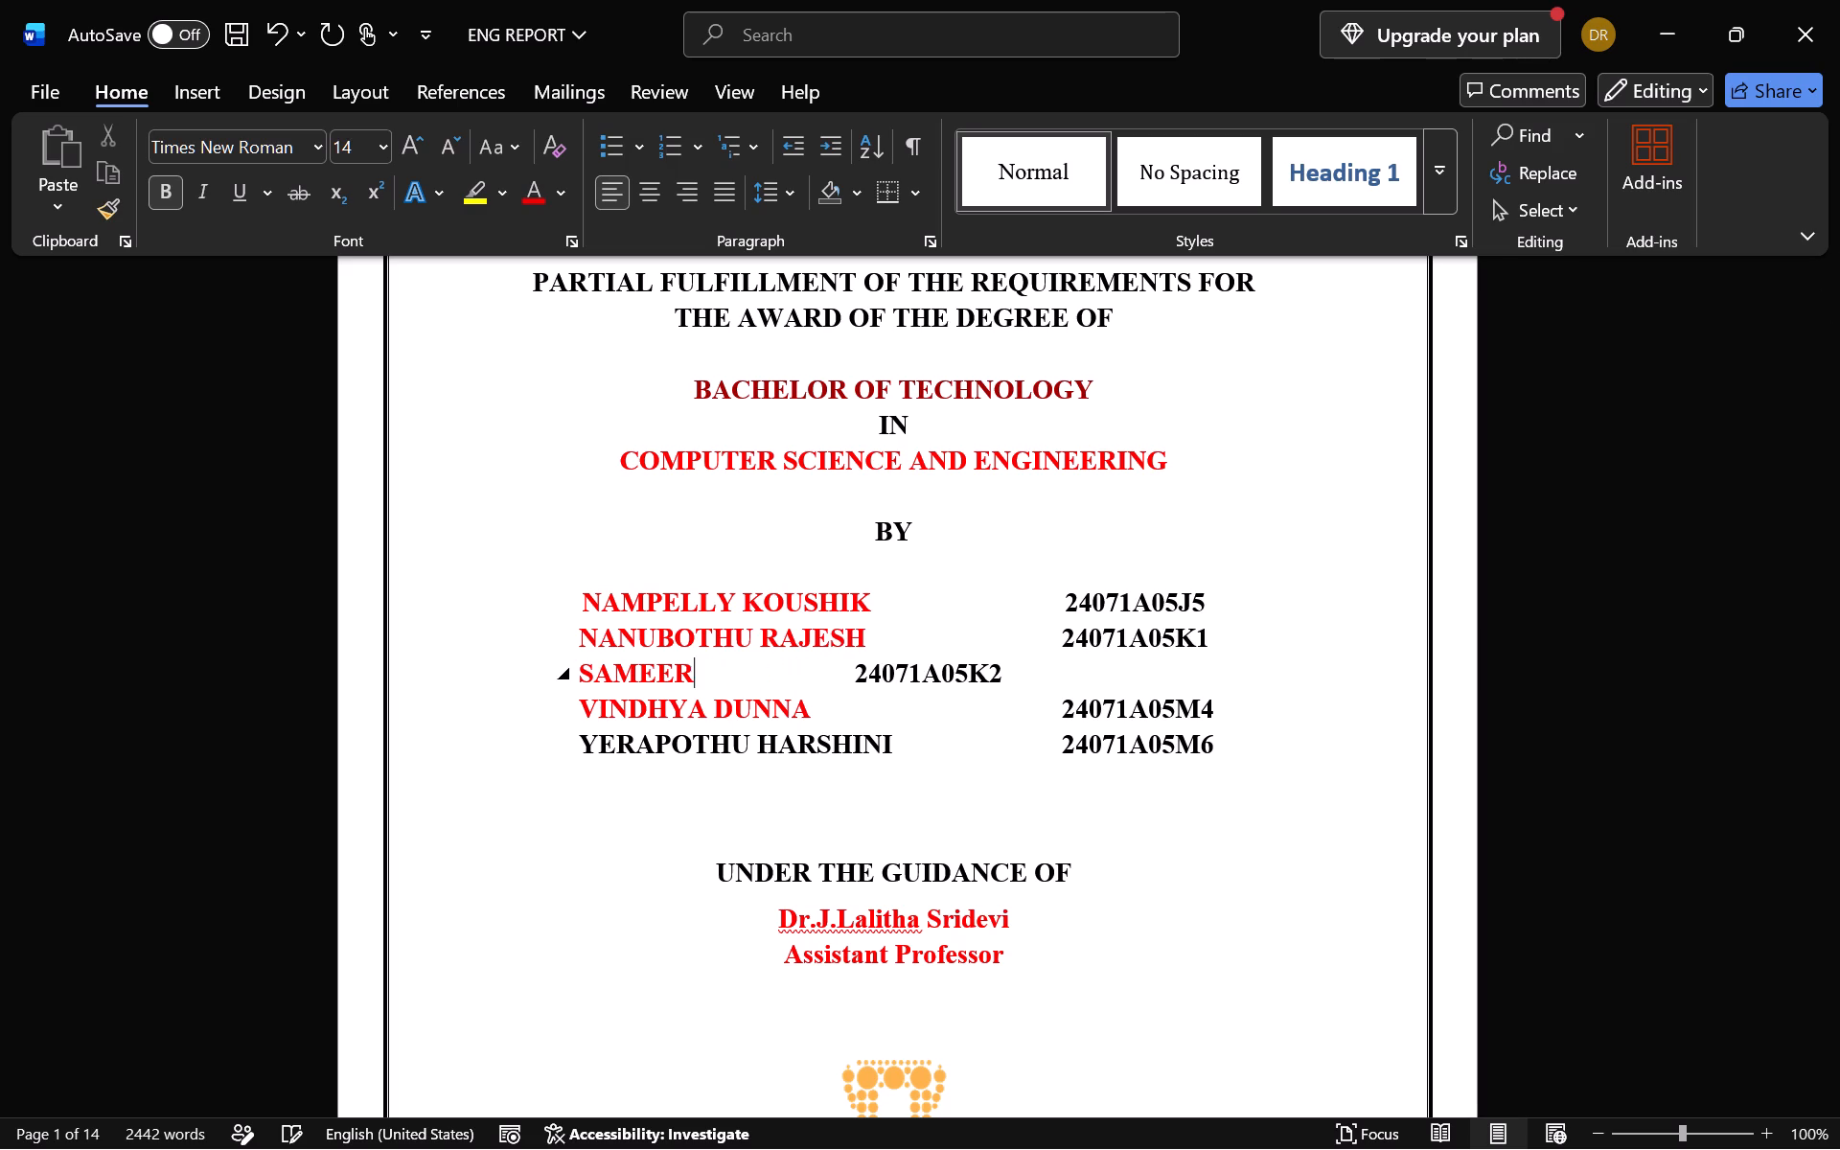
pyautogui.press('BackSpace')
pyautogui.press('BackSpace')
pyautogui.press('BackSpace')
pyautogui.press('BackSpace')
pyautogui.press('BackSpace')
pyautogui.press('BackSpace')
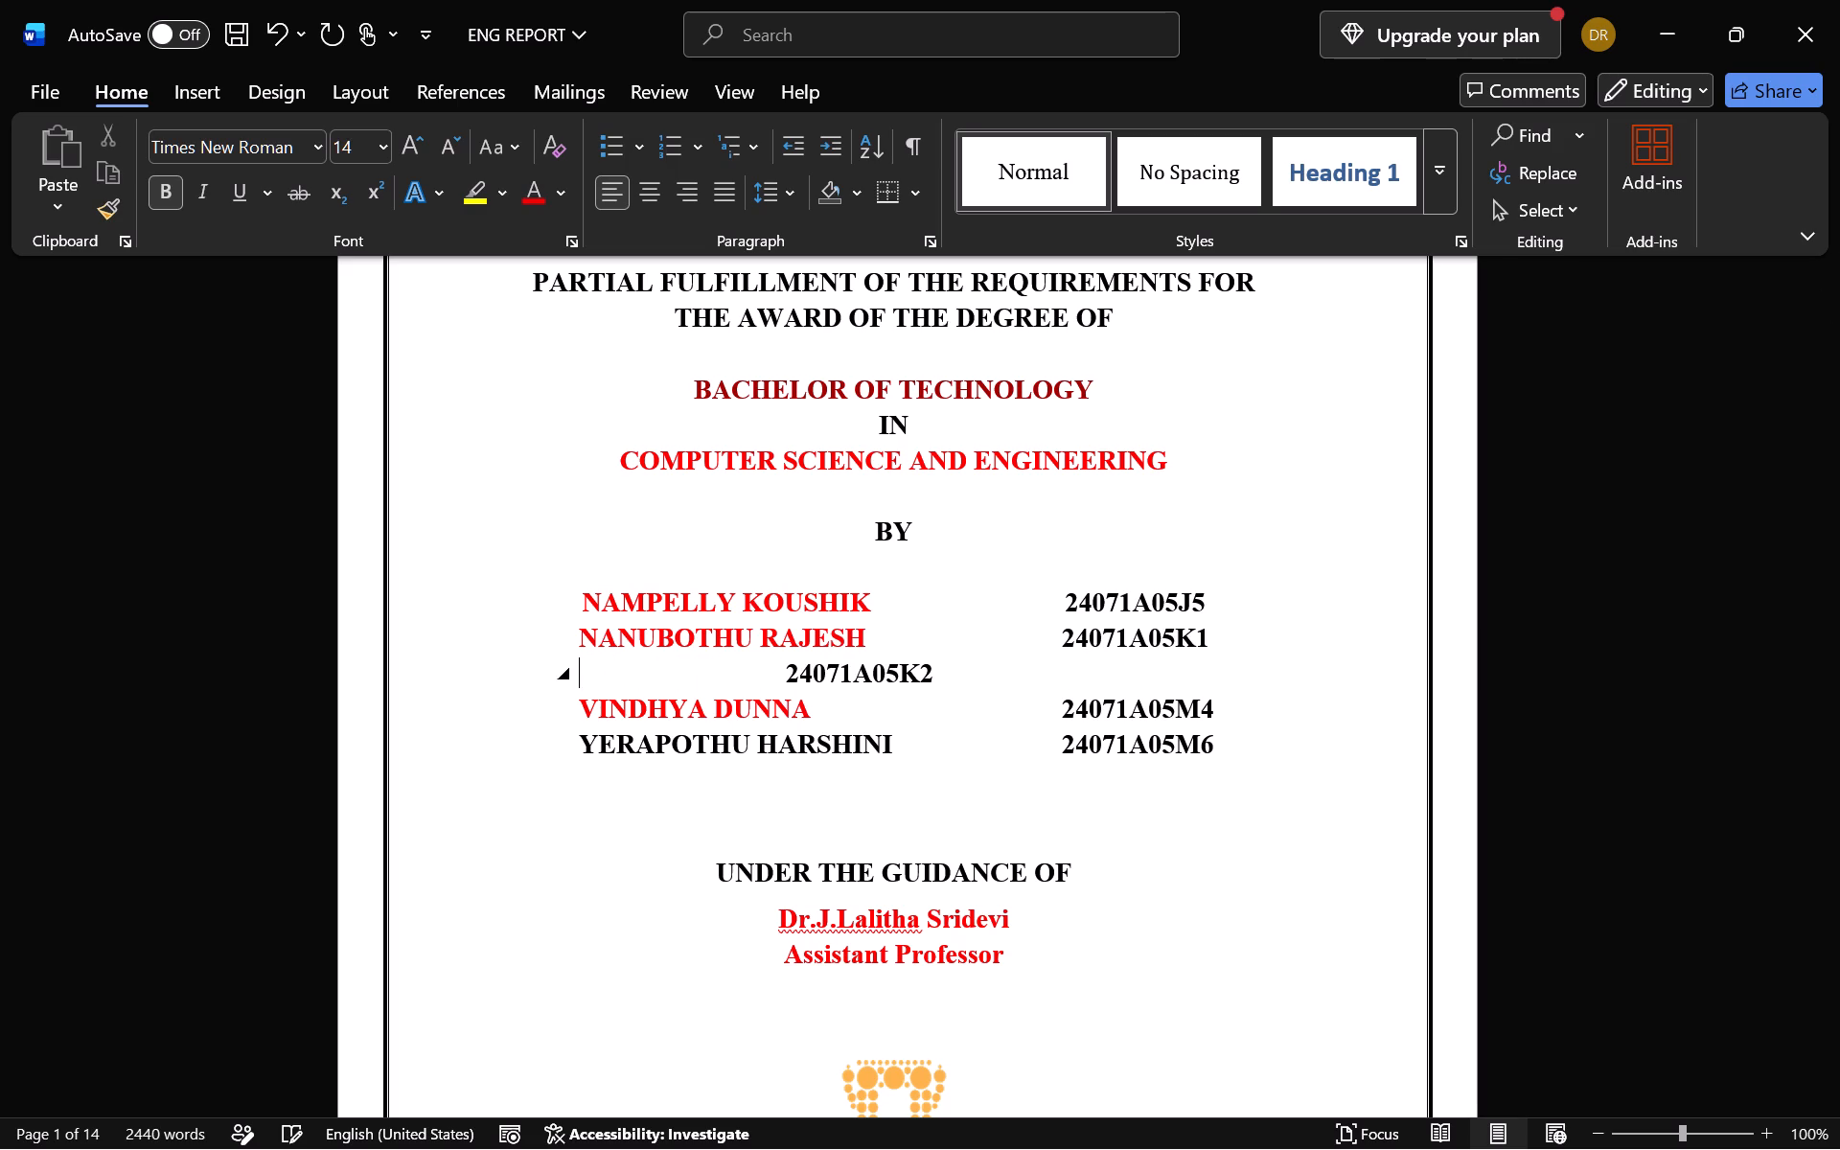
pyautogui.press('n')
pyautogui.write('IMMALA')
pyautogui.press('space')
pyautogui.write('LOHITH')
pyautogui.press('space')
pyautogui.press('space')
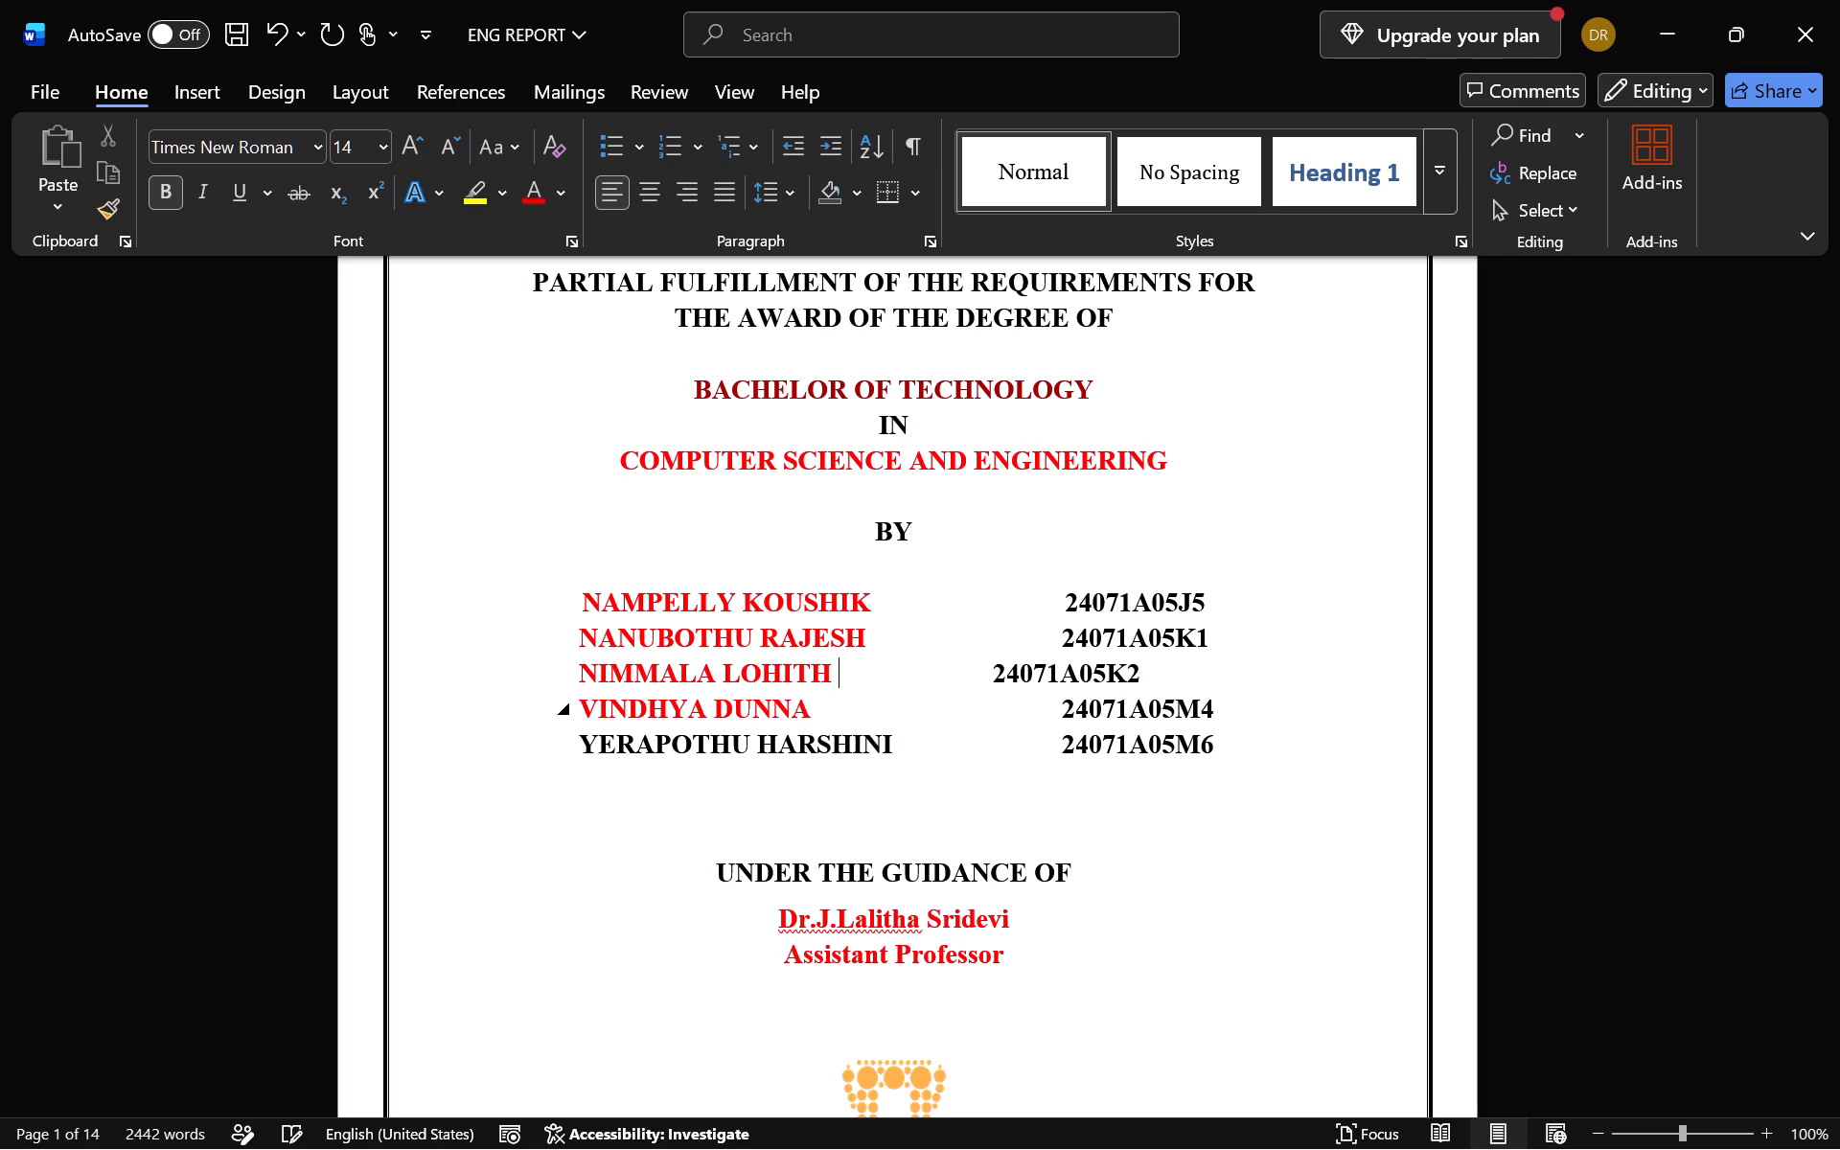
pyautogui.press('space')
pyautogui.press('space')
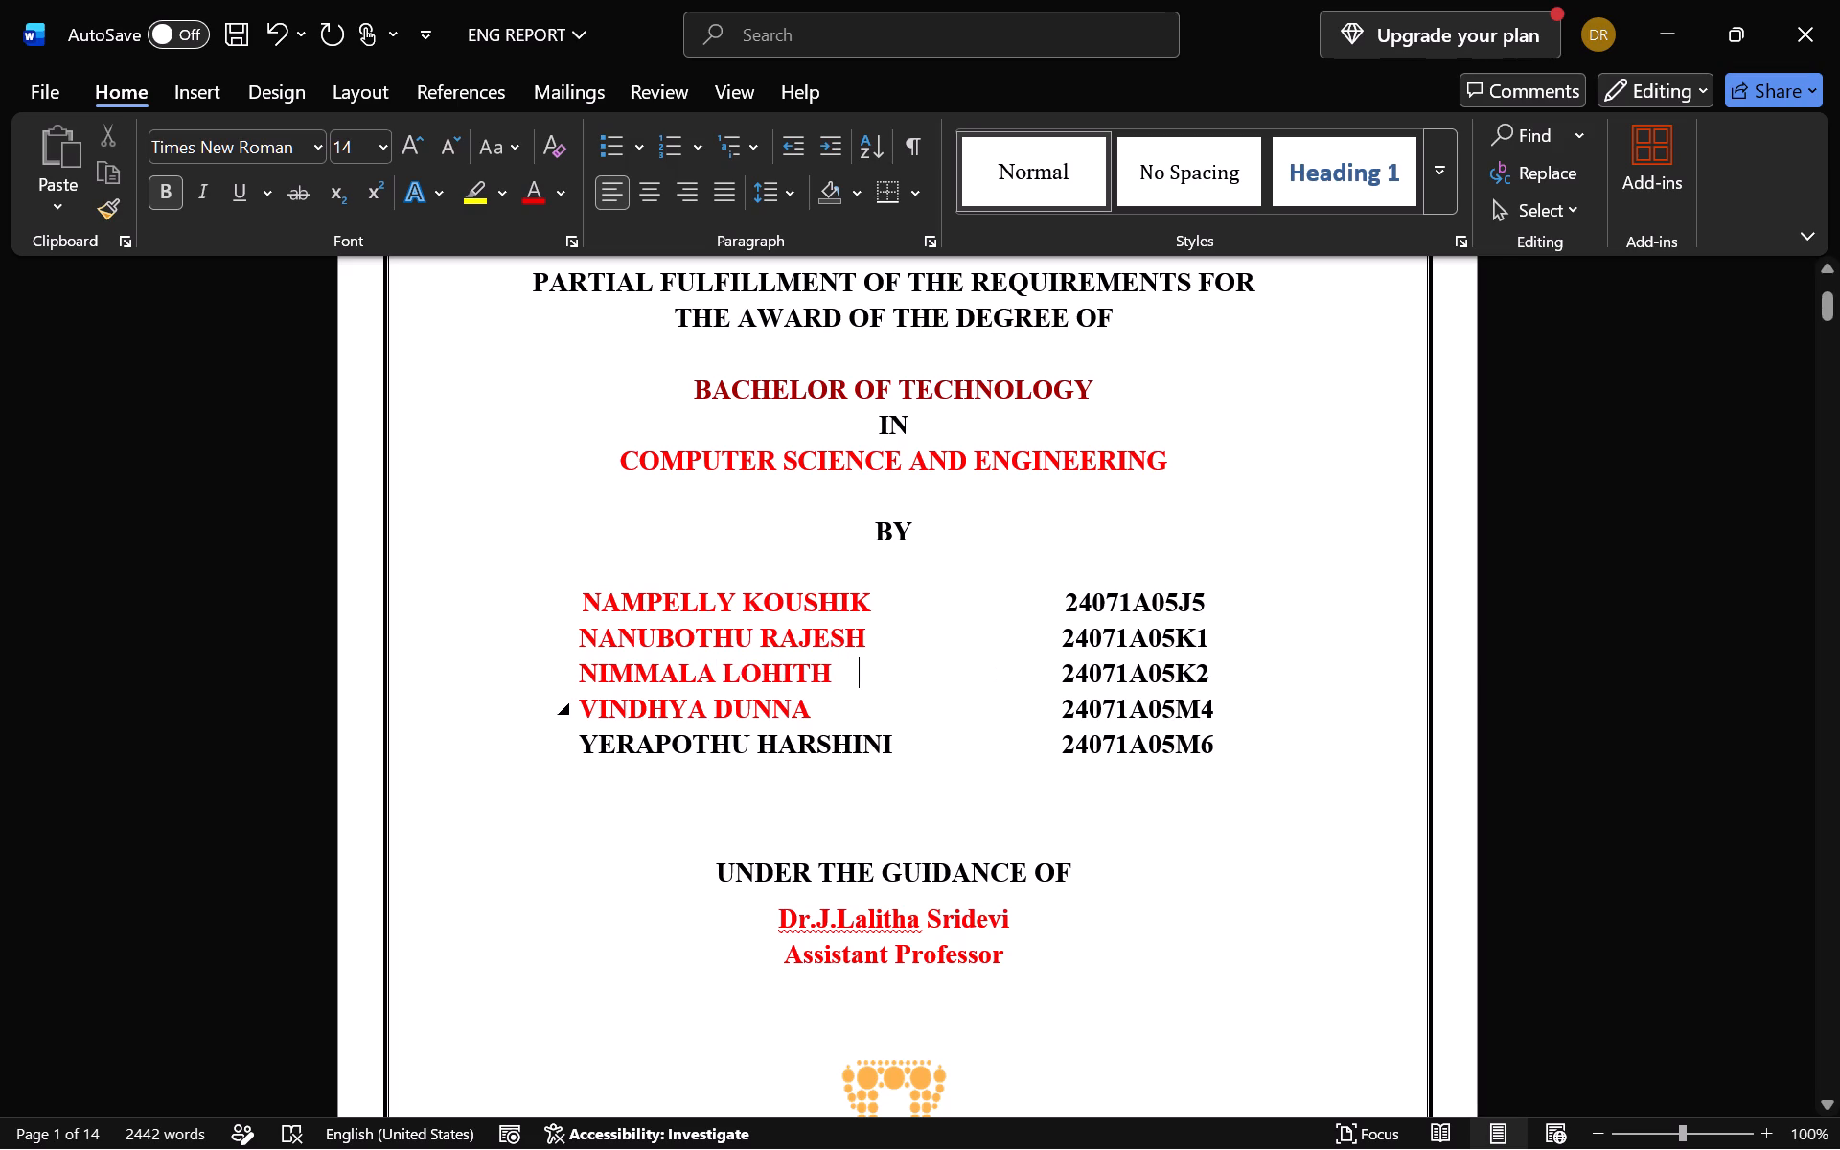
# Replace the fourth student's name in the author list with the new member's initial and two given names.
pyautogui.click(818, 708)
pyautogui.press('BackSpace')
pyautogui.press('BackSpace')
pyautogui.press('BackSpace')
pyautogui.press('BackSpace')
pyautogui.press('BackSpace')
pyautogui.press('BackSpace')
pyautogui.press('BackSpace')
pyautogui.press('BackSpace')
pyautogui.press('BackSpace')
pyautogui.press('BackSpace')
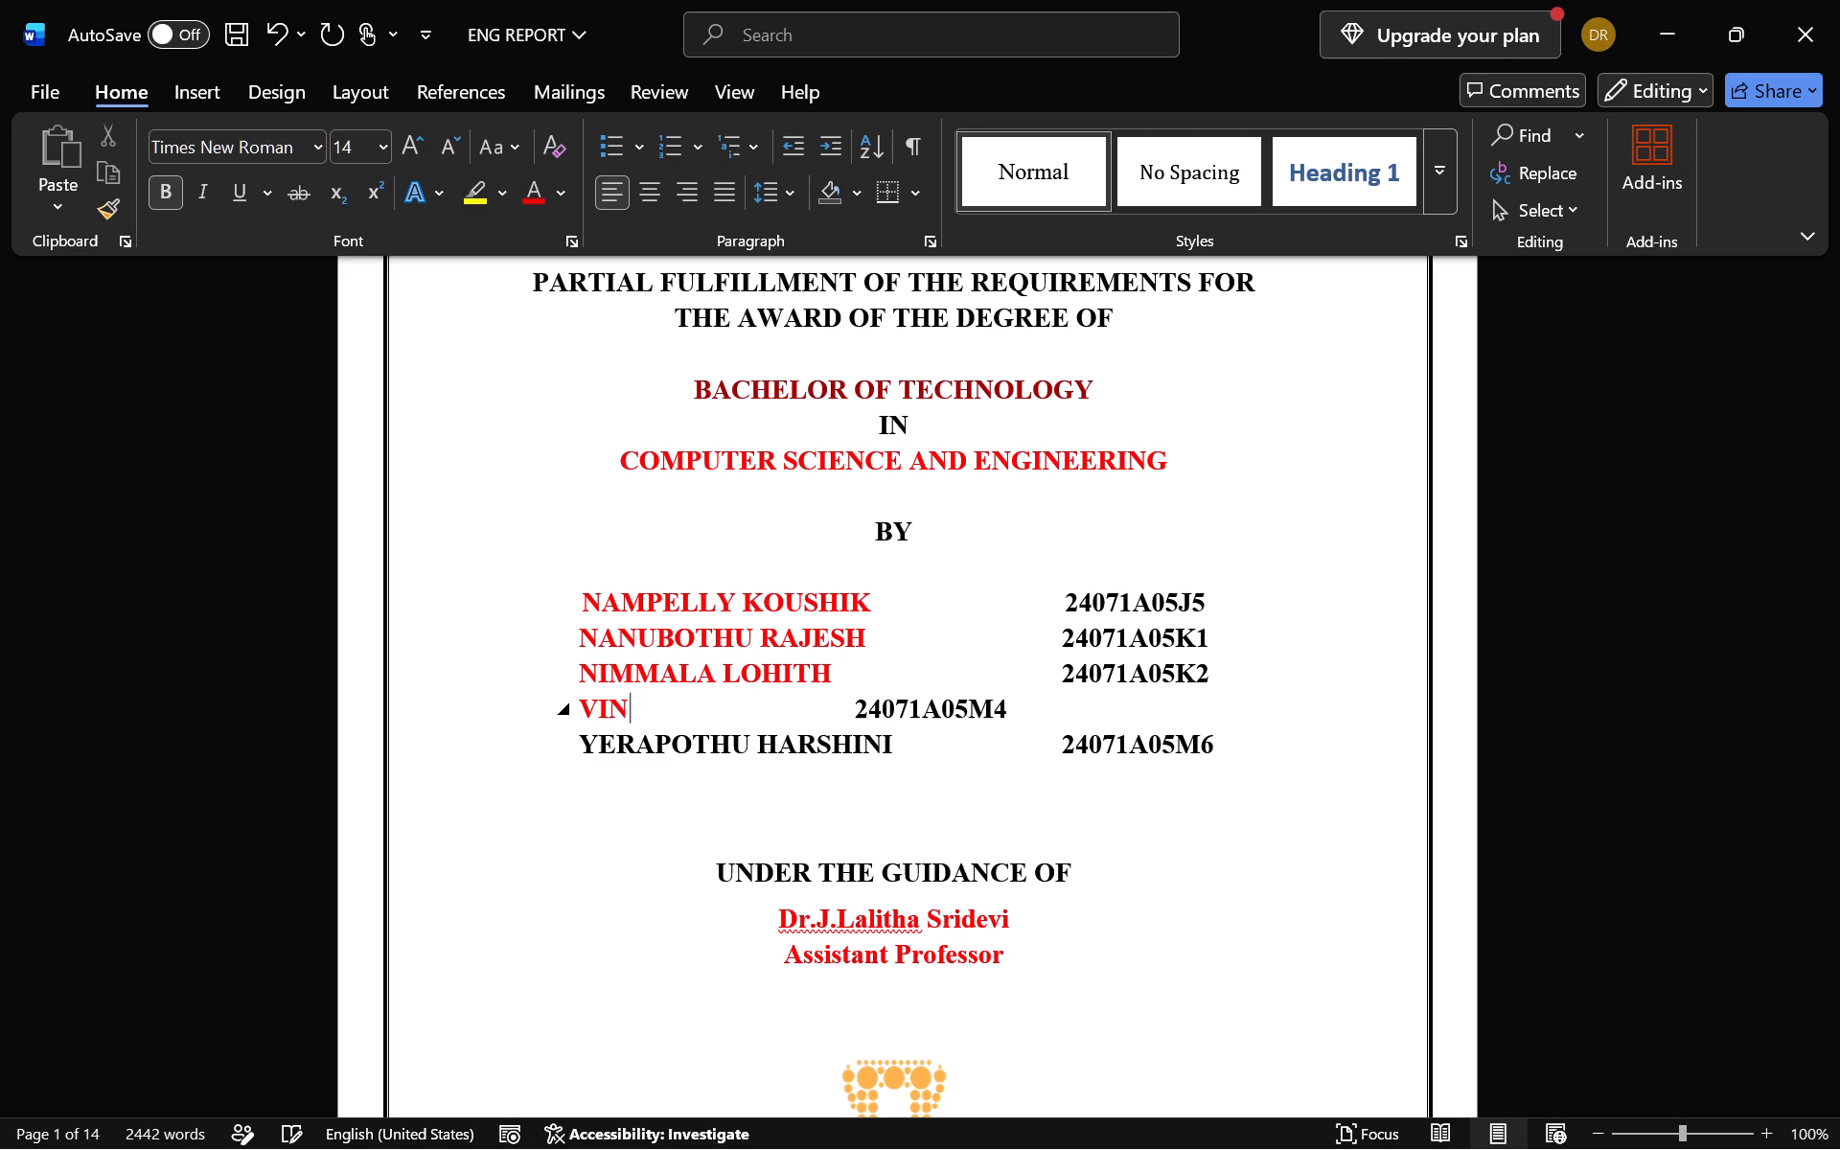
pyautogui.press('BackSpace')
pyautogui.press('BackSpace')
pyautogui.press('BackSpace')
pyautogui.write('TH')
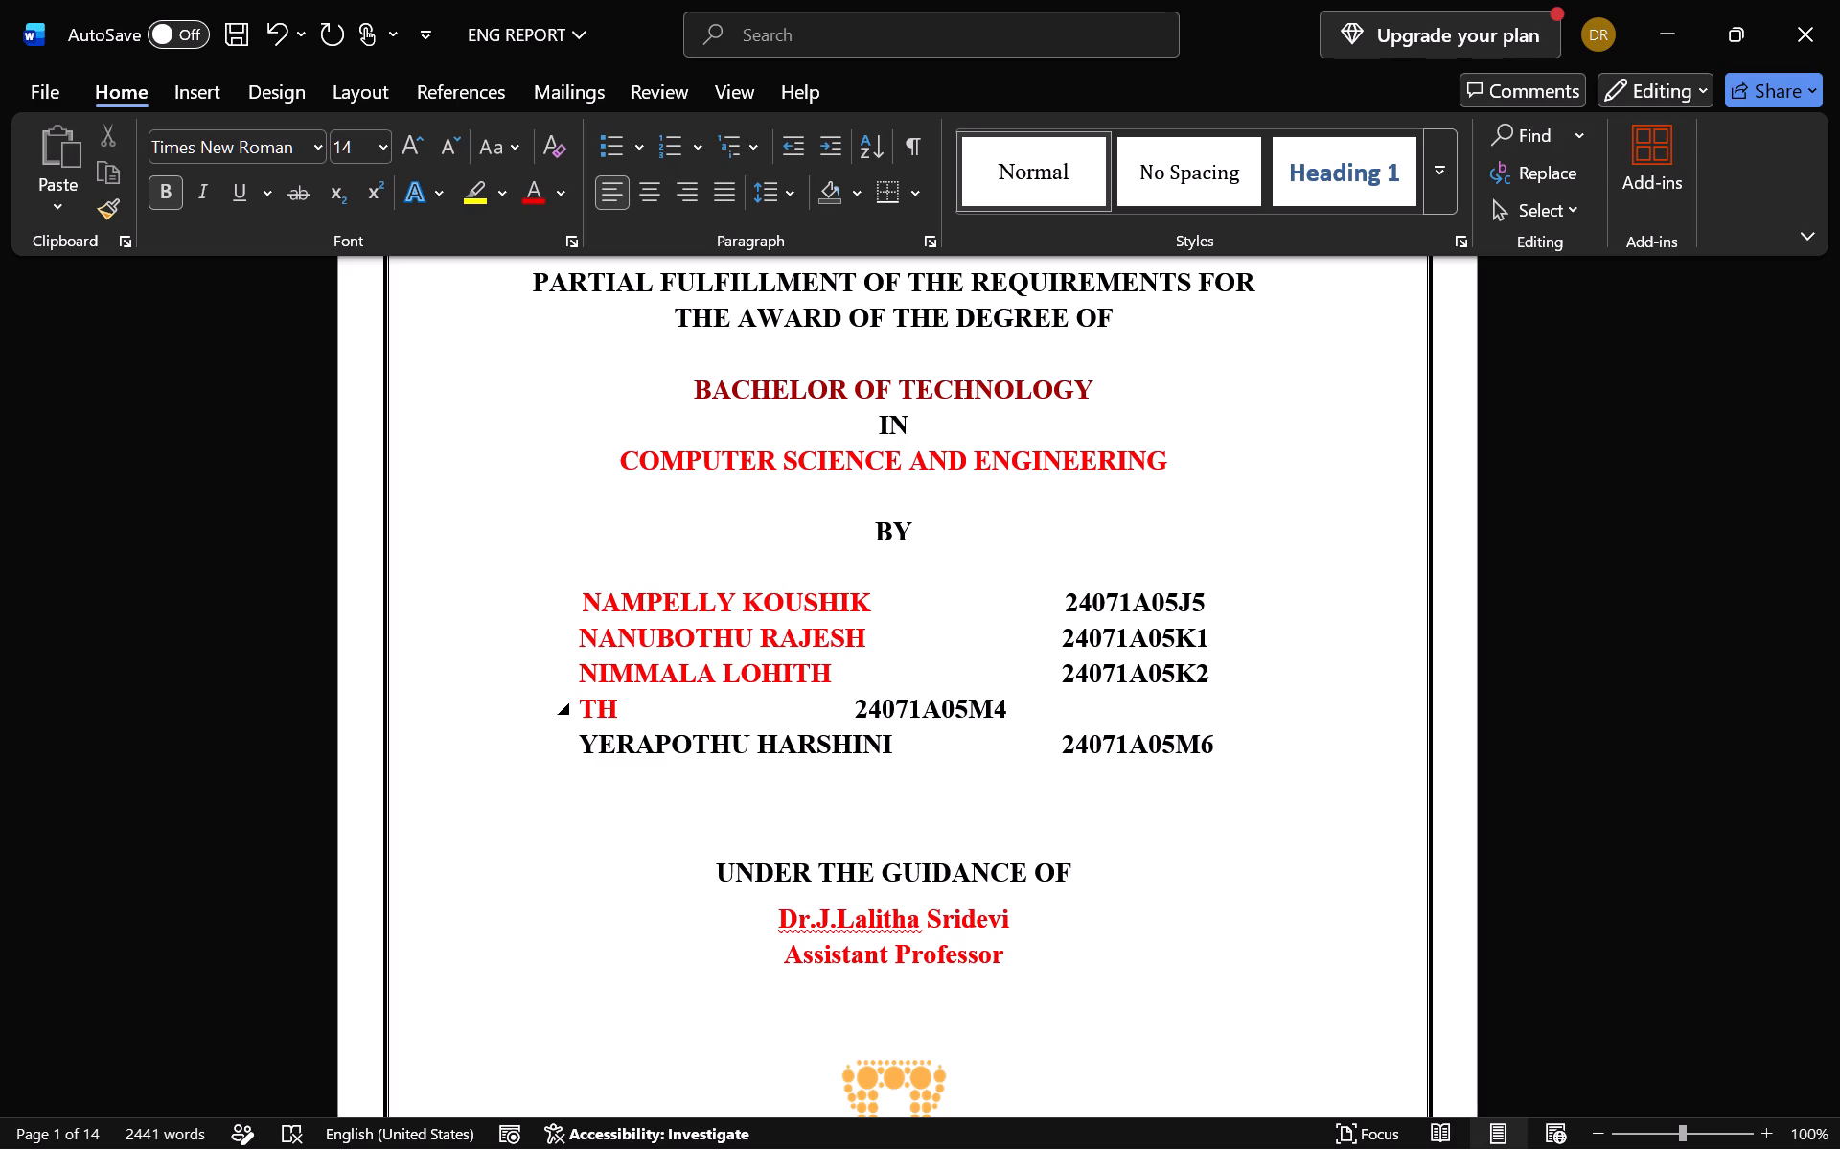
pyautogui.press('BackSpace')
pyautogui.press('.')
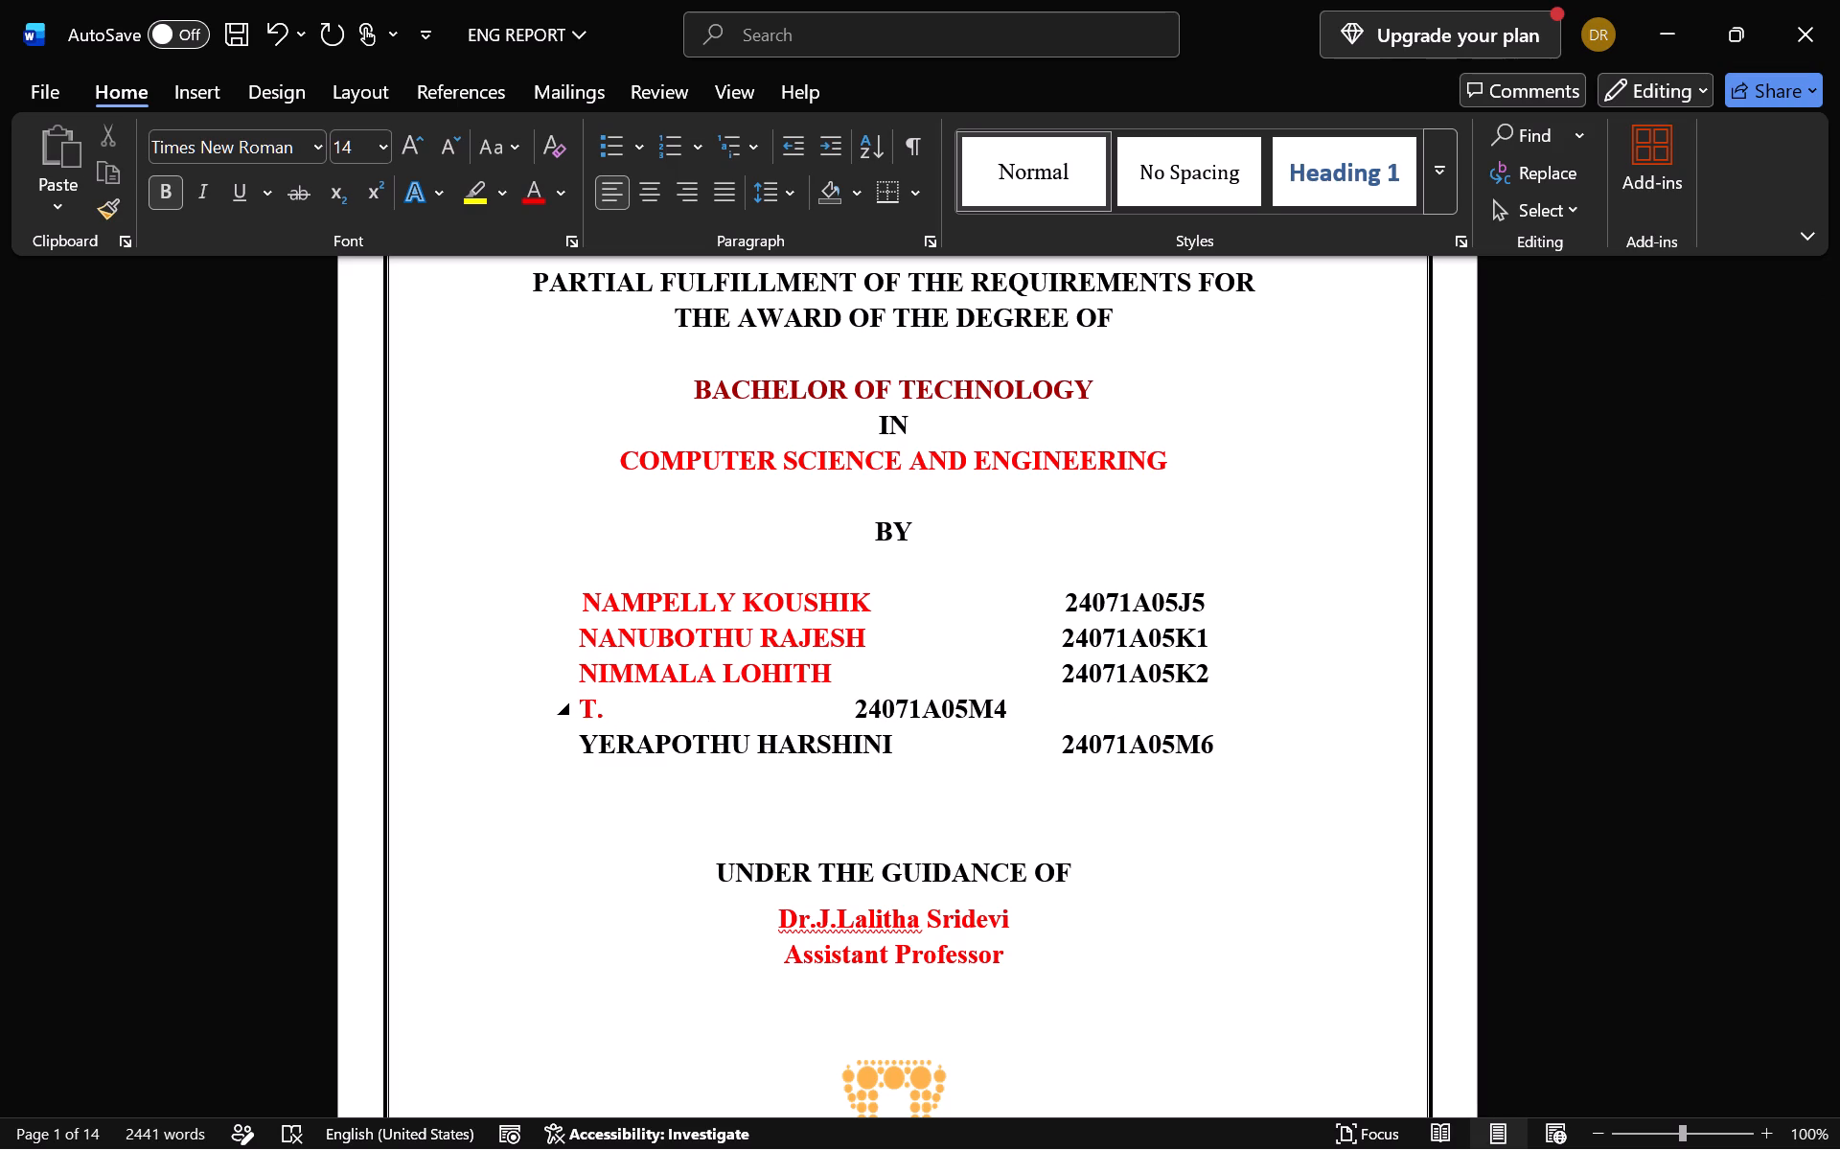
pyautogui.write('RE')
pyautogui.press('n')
pyautogui.click(818, 708)
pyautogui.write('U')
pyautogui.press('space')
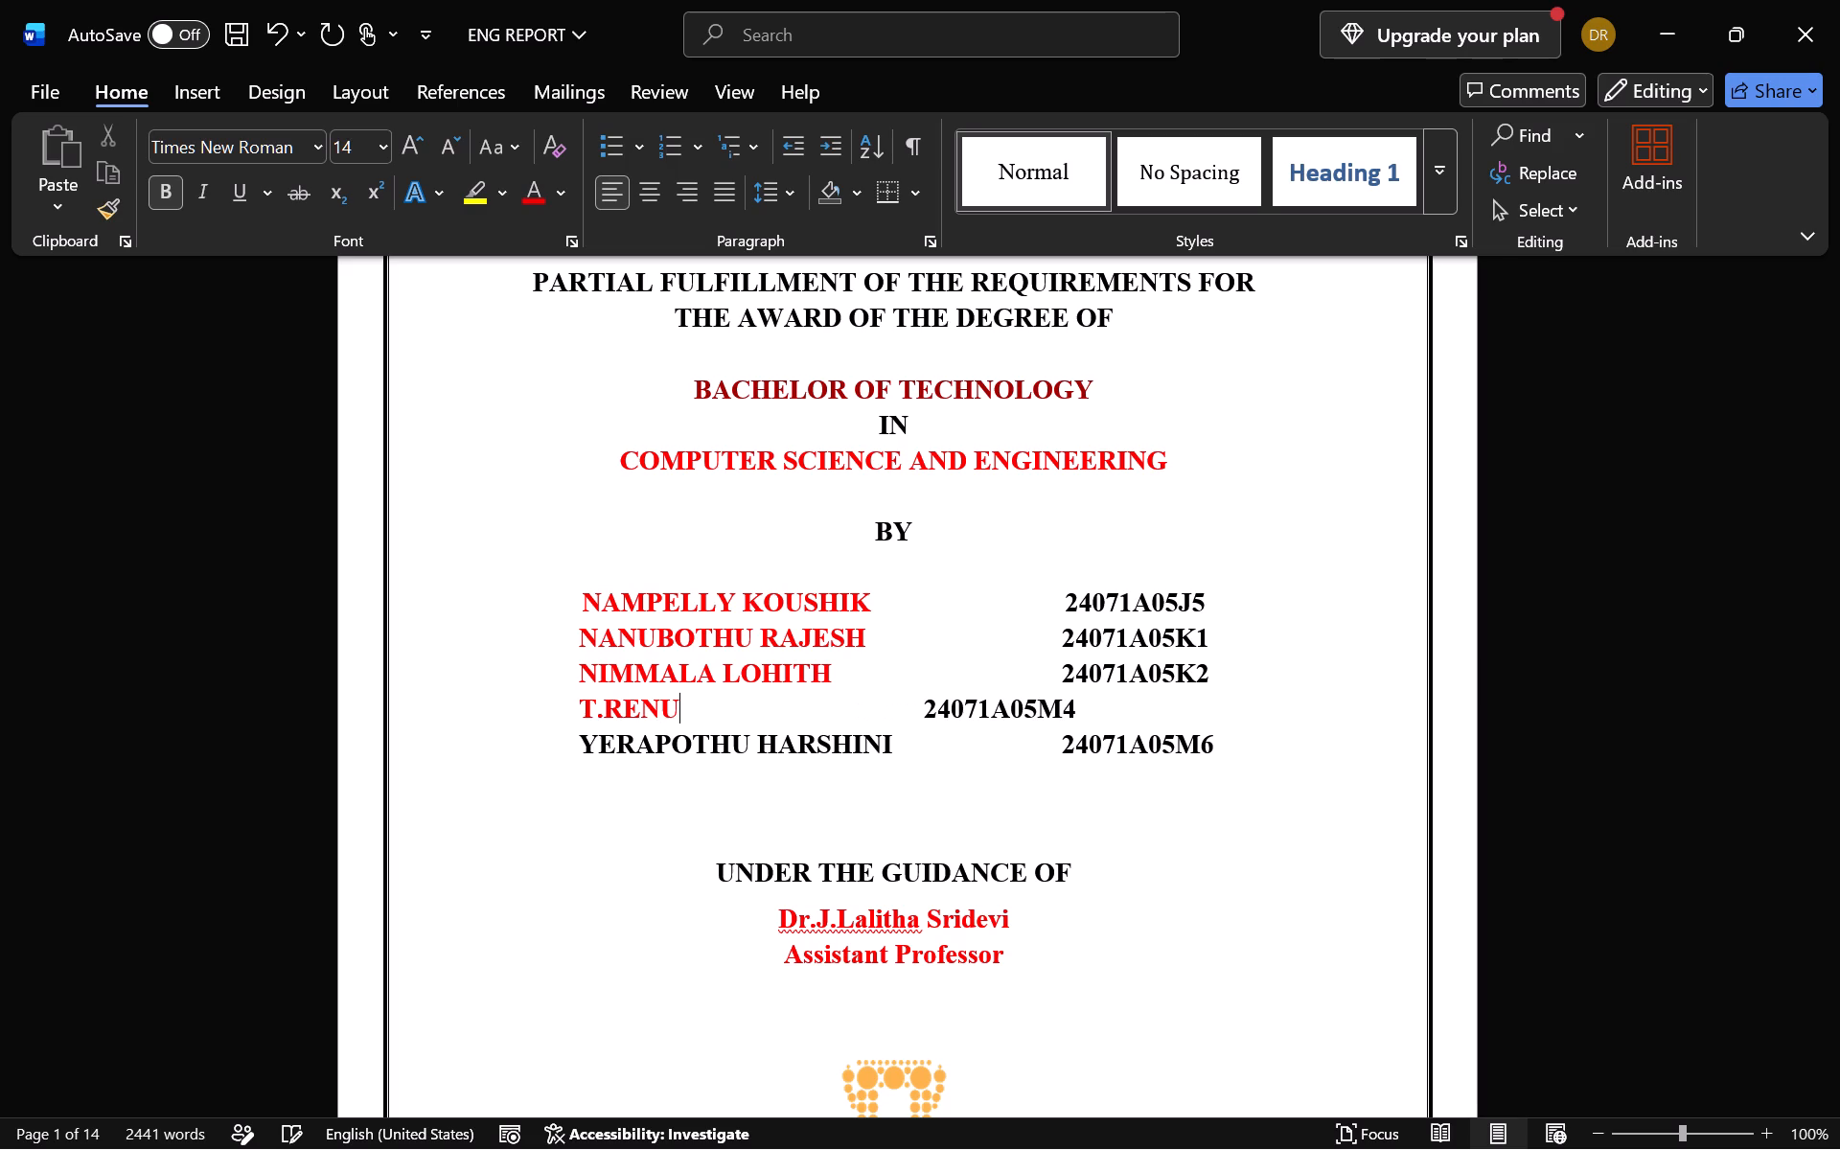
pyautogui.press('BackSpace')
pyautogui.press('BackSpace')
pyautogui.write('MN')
pyautogui.click(818, 708)
pyautogui.press('BackSpace')
pyautogui.press('BackSpace')
pyautogui.press('BackSpace')
pyautogui.press('BackSpace')
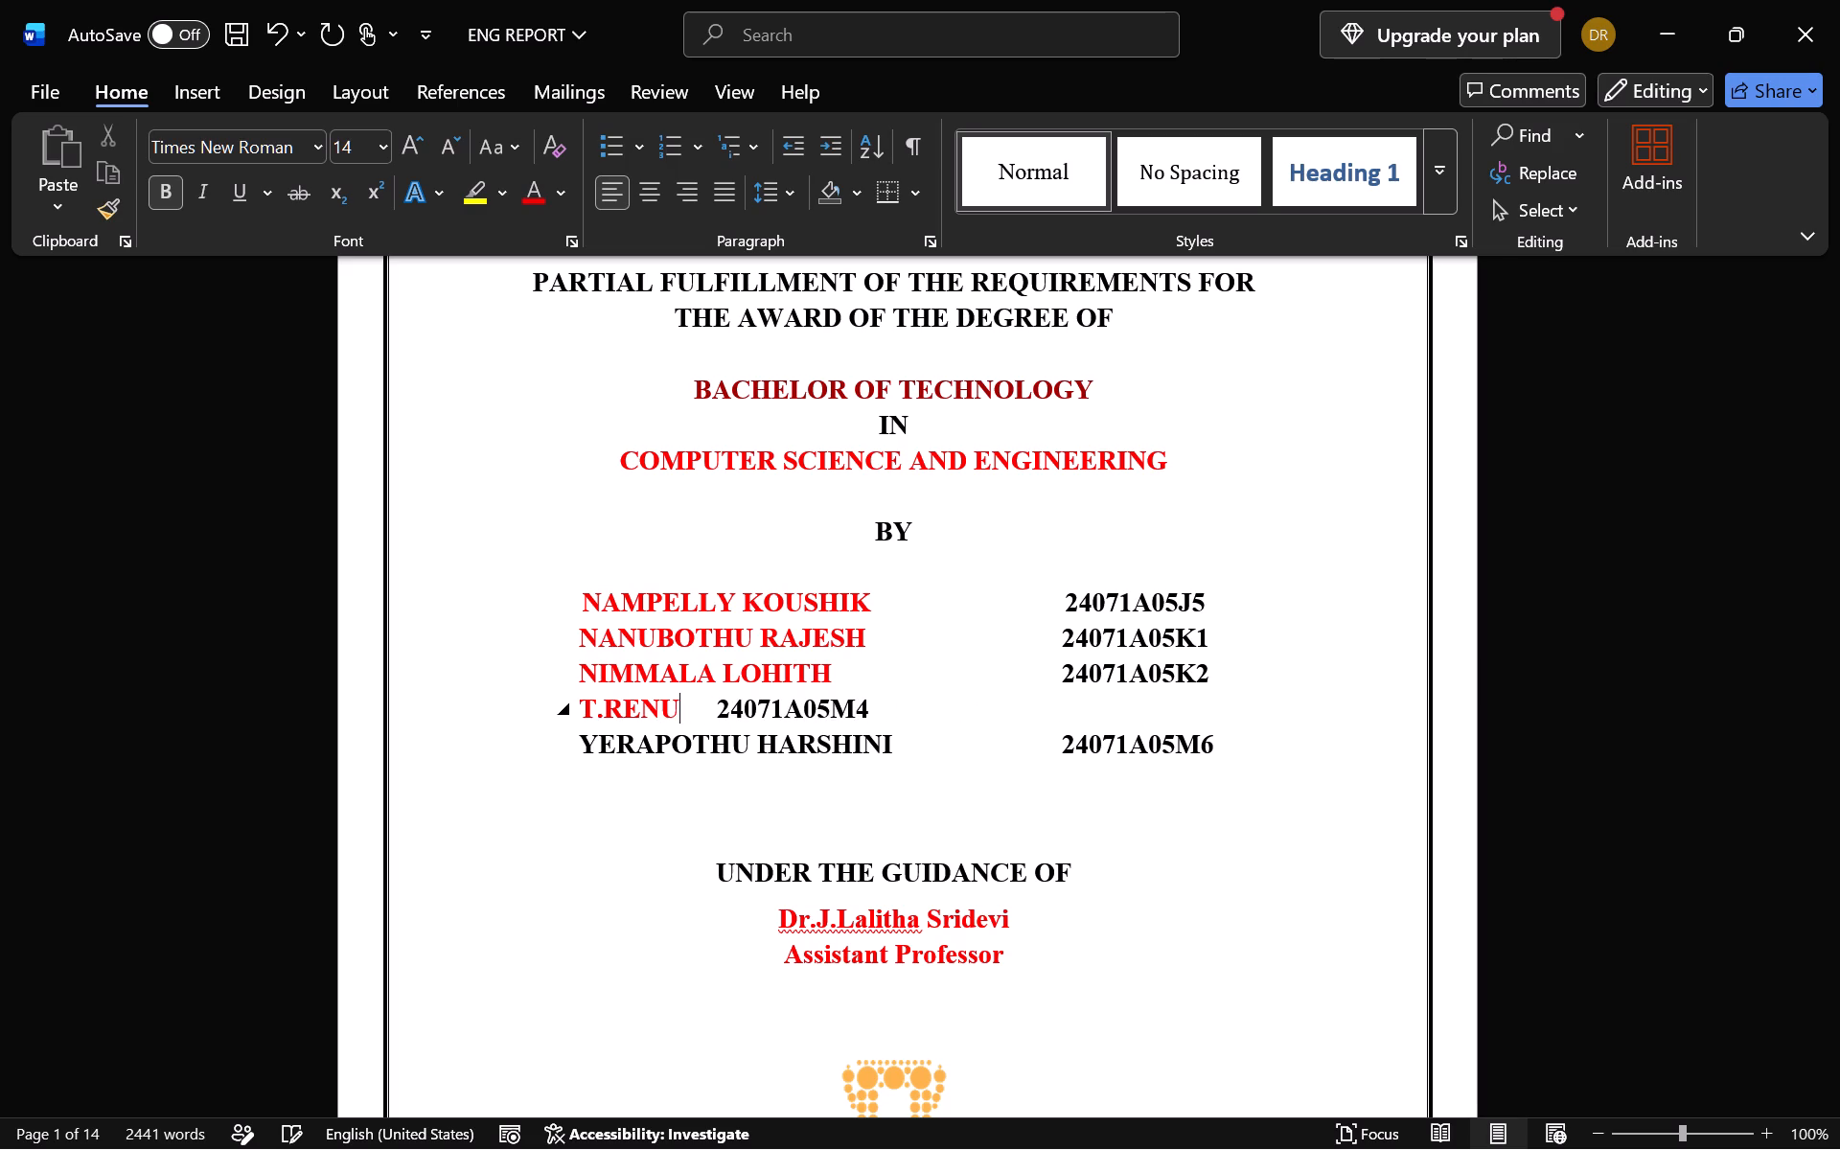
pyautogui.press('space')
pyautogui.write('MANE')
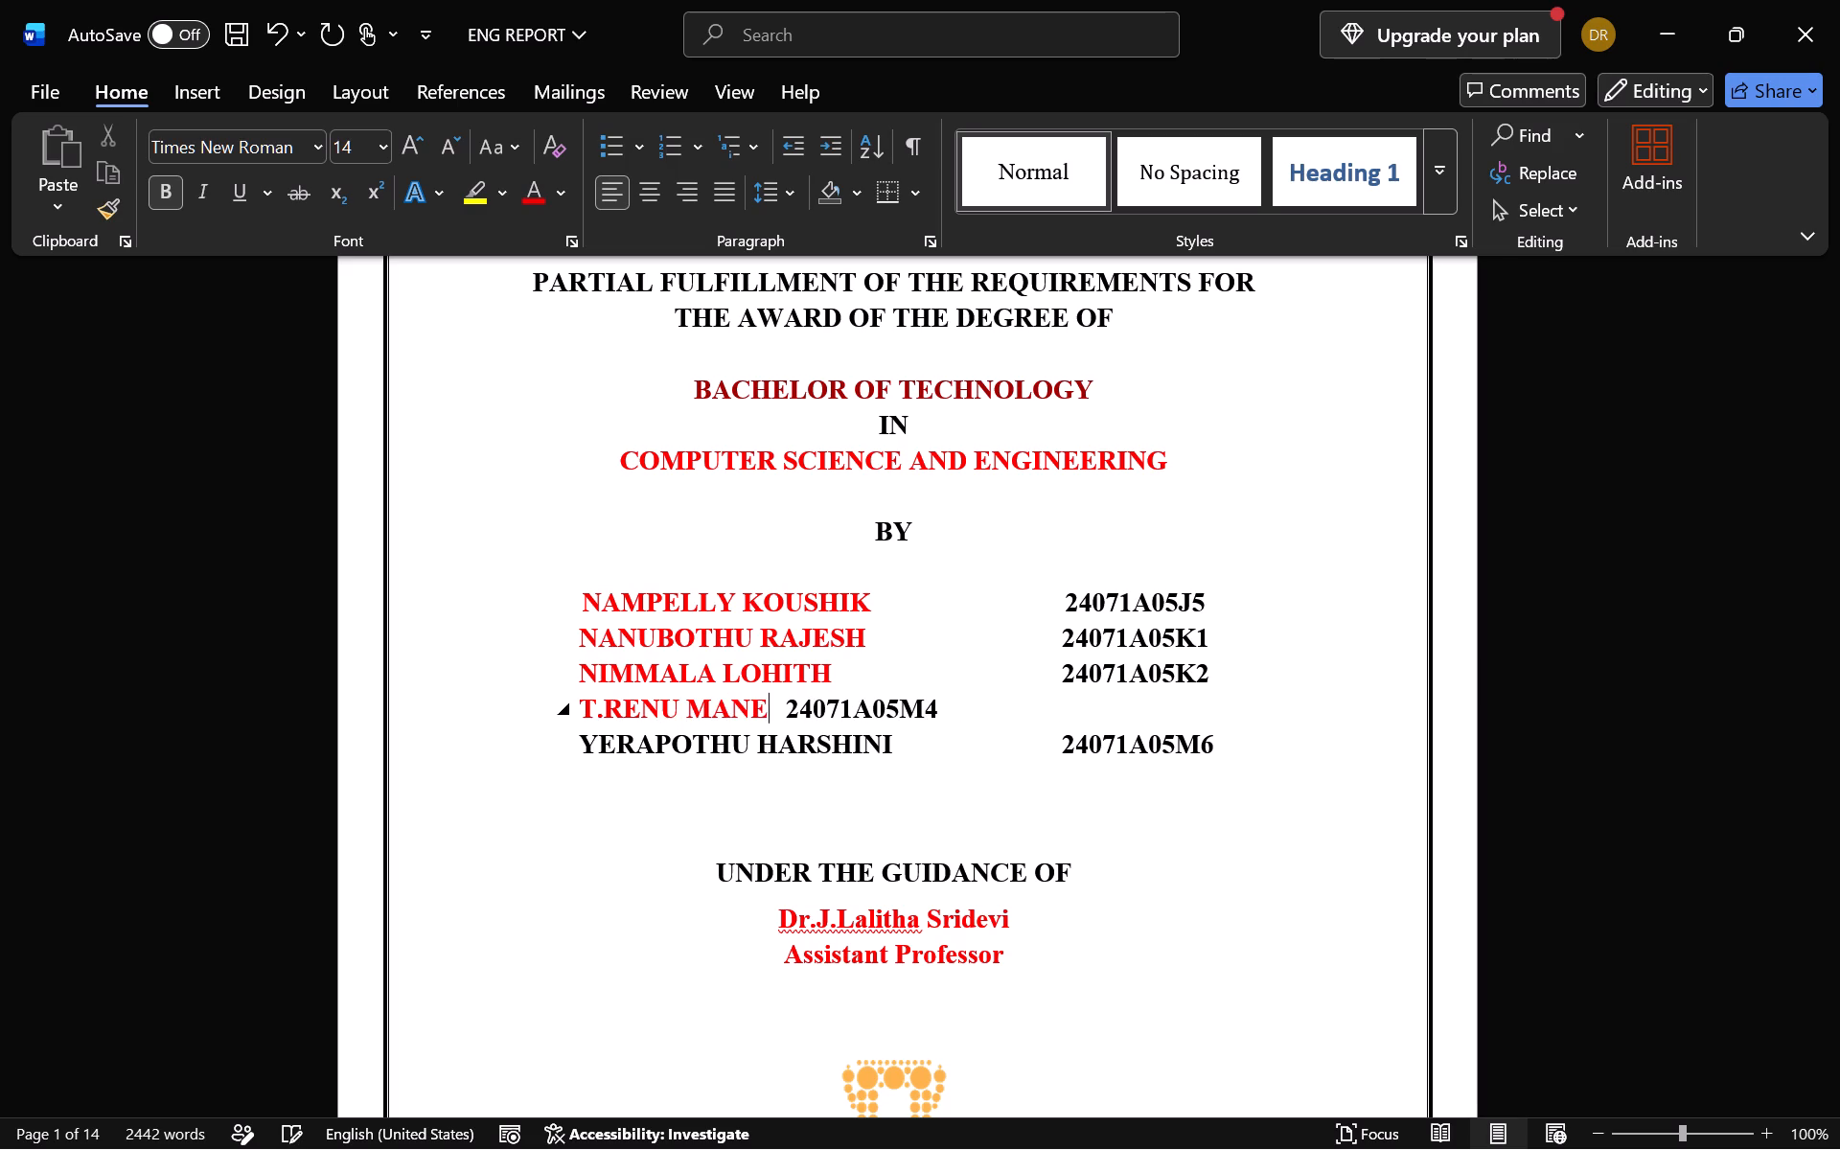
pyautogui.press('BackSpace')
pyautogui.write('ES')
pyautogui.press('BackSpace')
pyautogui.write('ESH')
# Add spaces after the fourth student's name until the roll number lines up with the column of roll numbers.
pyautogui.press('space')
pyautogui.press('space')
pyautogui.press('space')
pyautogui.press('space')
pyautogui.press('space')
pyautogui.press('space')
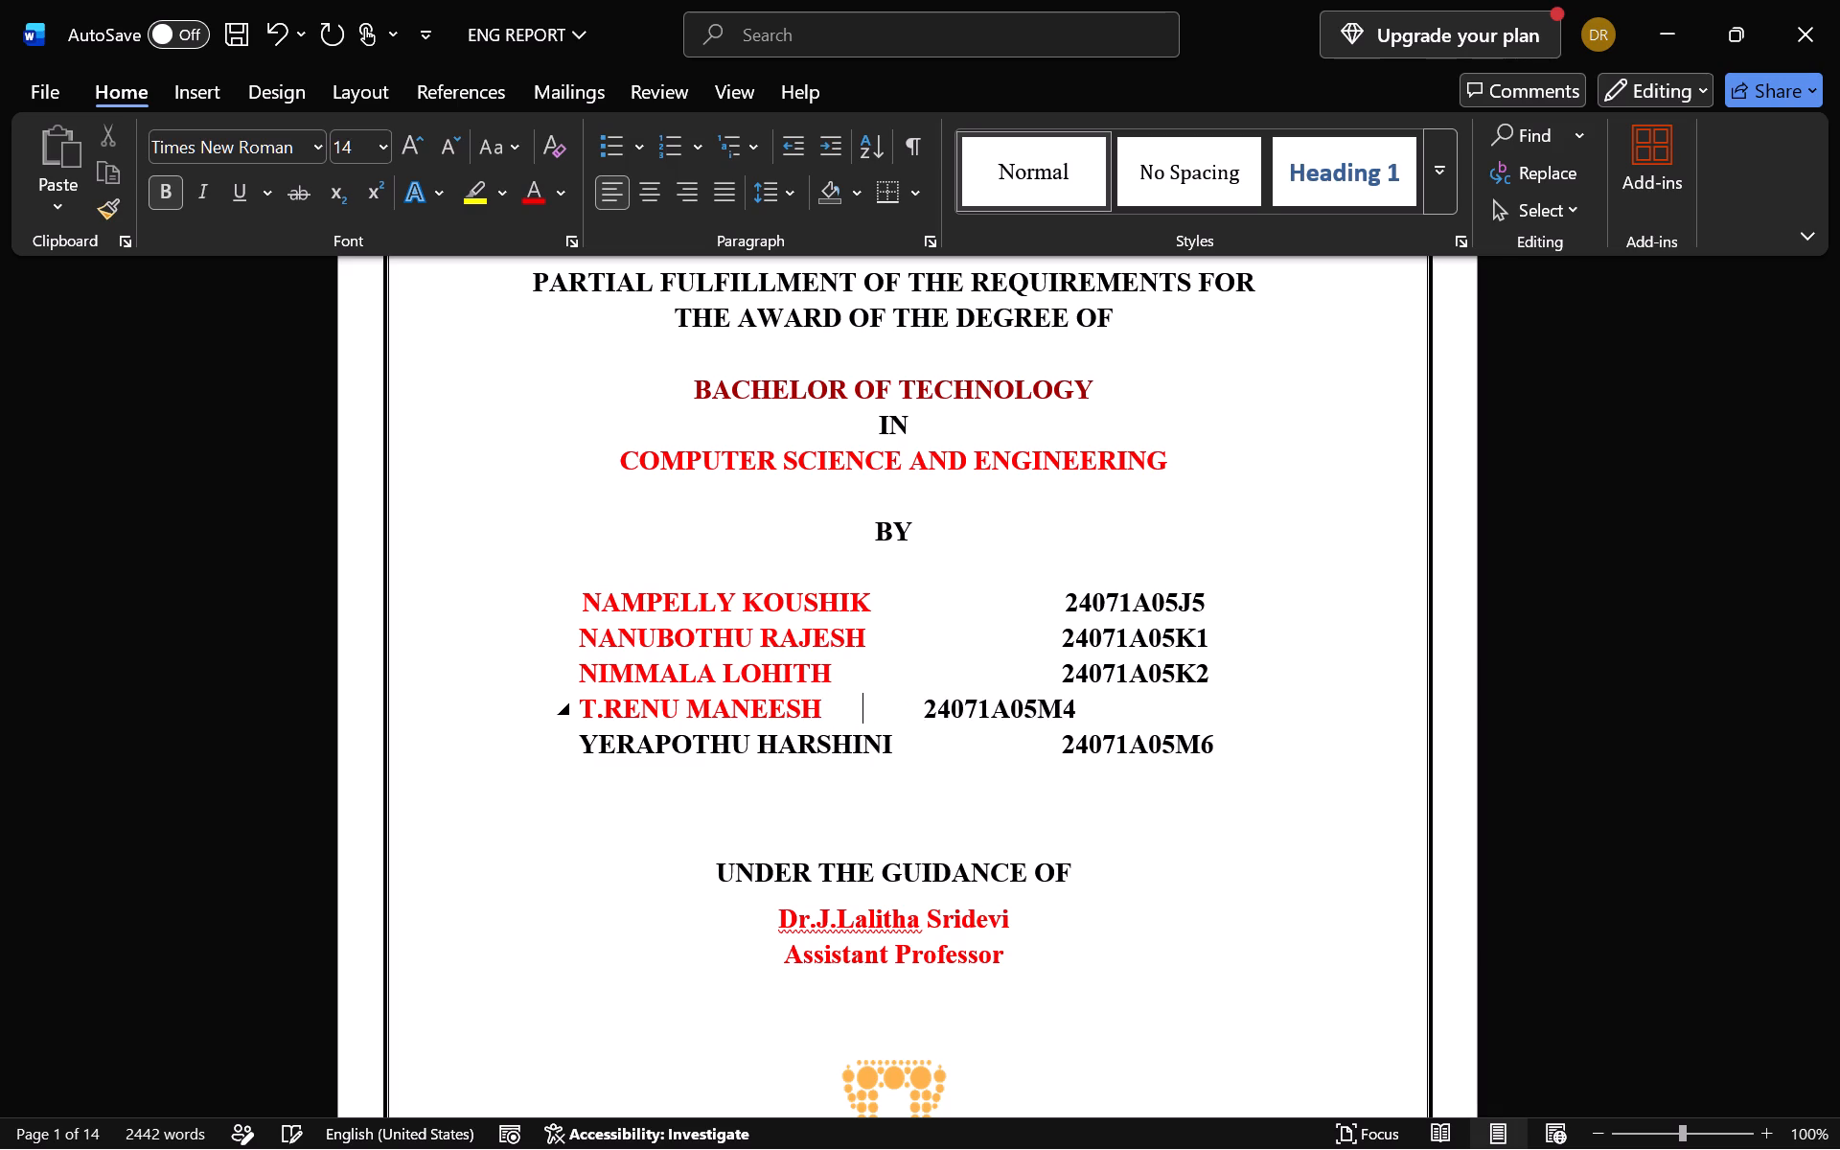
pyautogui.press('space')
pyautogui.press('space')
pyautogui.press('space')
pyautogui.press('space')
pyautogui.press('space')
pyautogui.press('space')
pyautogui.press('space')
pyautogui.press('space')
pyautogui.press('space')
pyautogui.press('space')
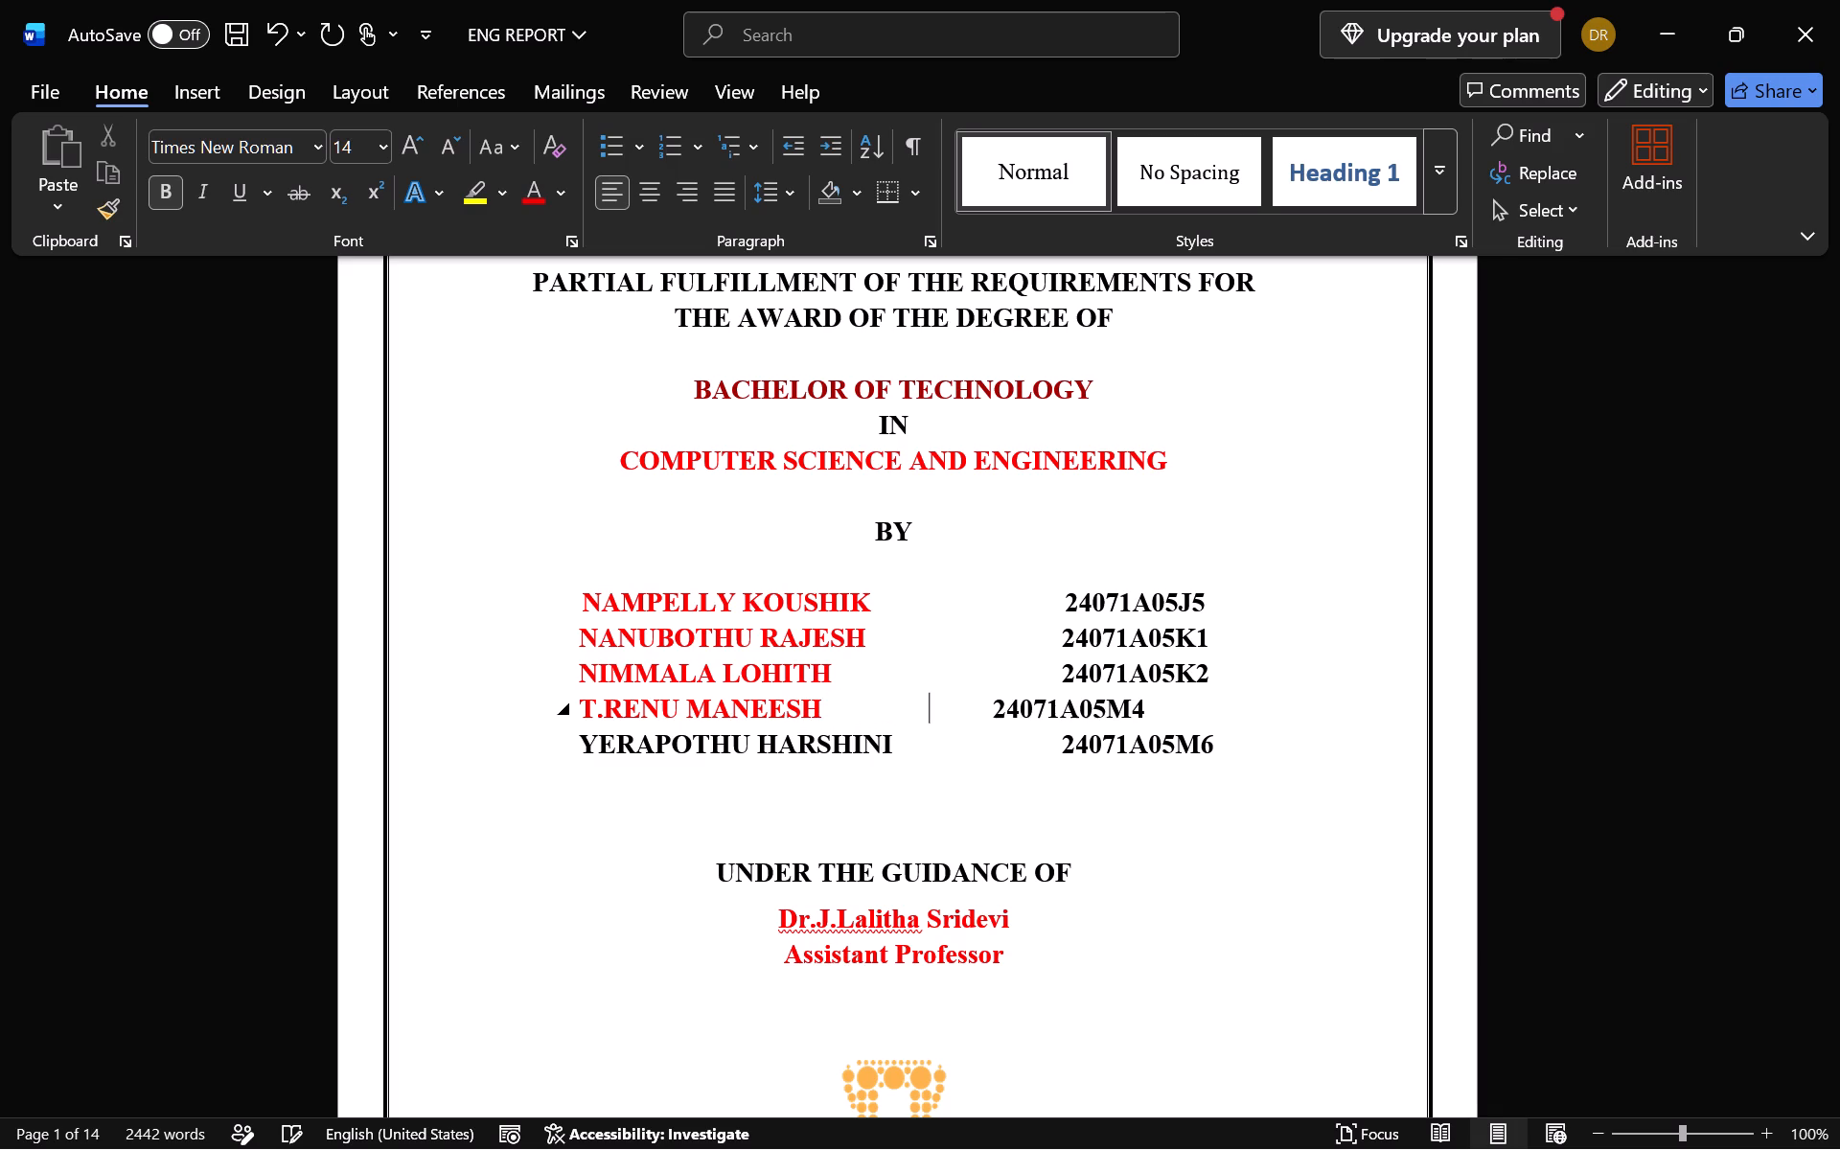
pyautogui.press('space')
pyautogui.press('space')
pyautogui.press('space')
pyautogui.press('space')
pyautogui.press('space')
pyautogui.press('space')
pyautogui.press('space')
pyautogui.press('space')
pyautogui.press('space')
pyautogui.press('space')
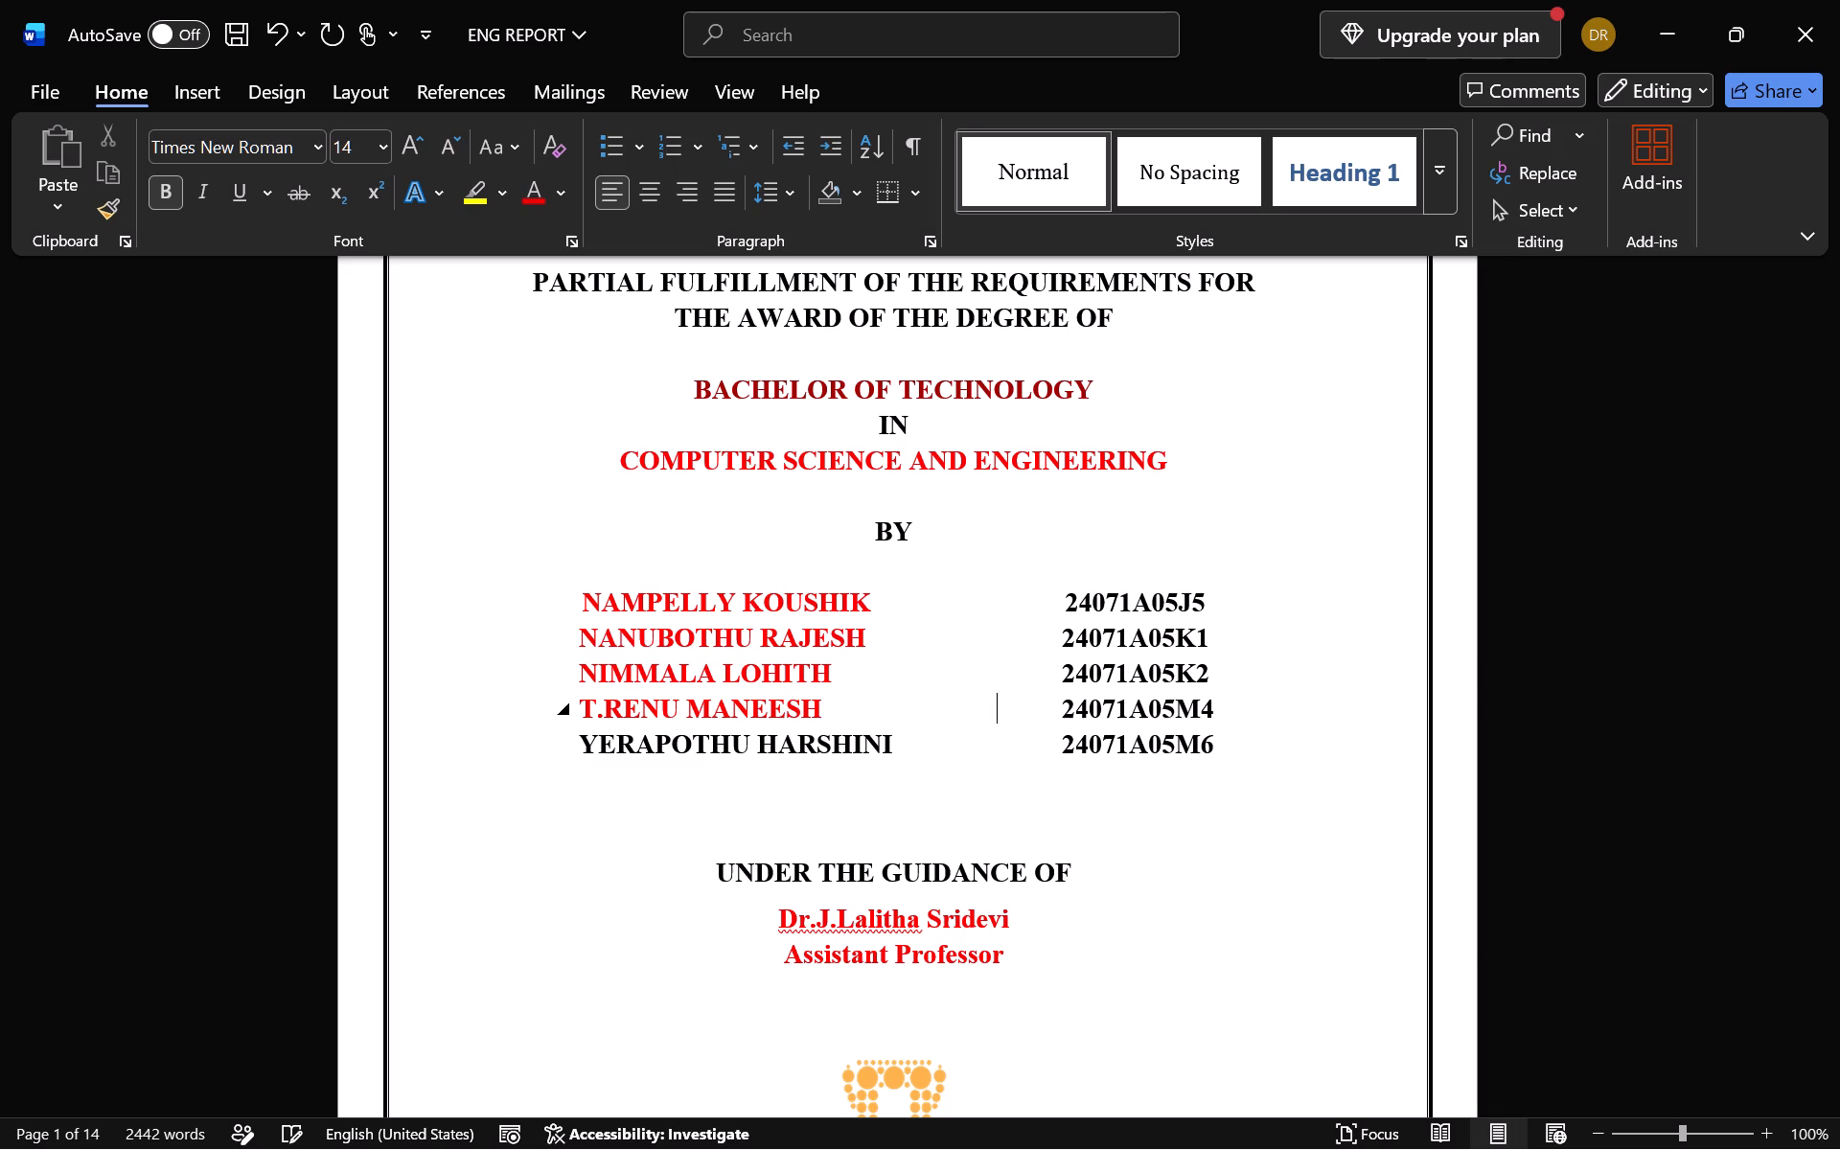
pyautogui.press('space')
# Replace the fifth student's name in the author list with the new member's initial and given name.
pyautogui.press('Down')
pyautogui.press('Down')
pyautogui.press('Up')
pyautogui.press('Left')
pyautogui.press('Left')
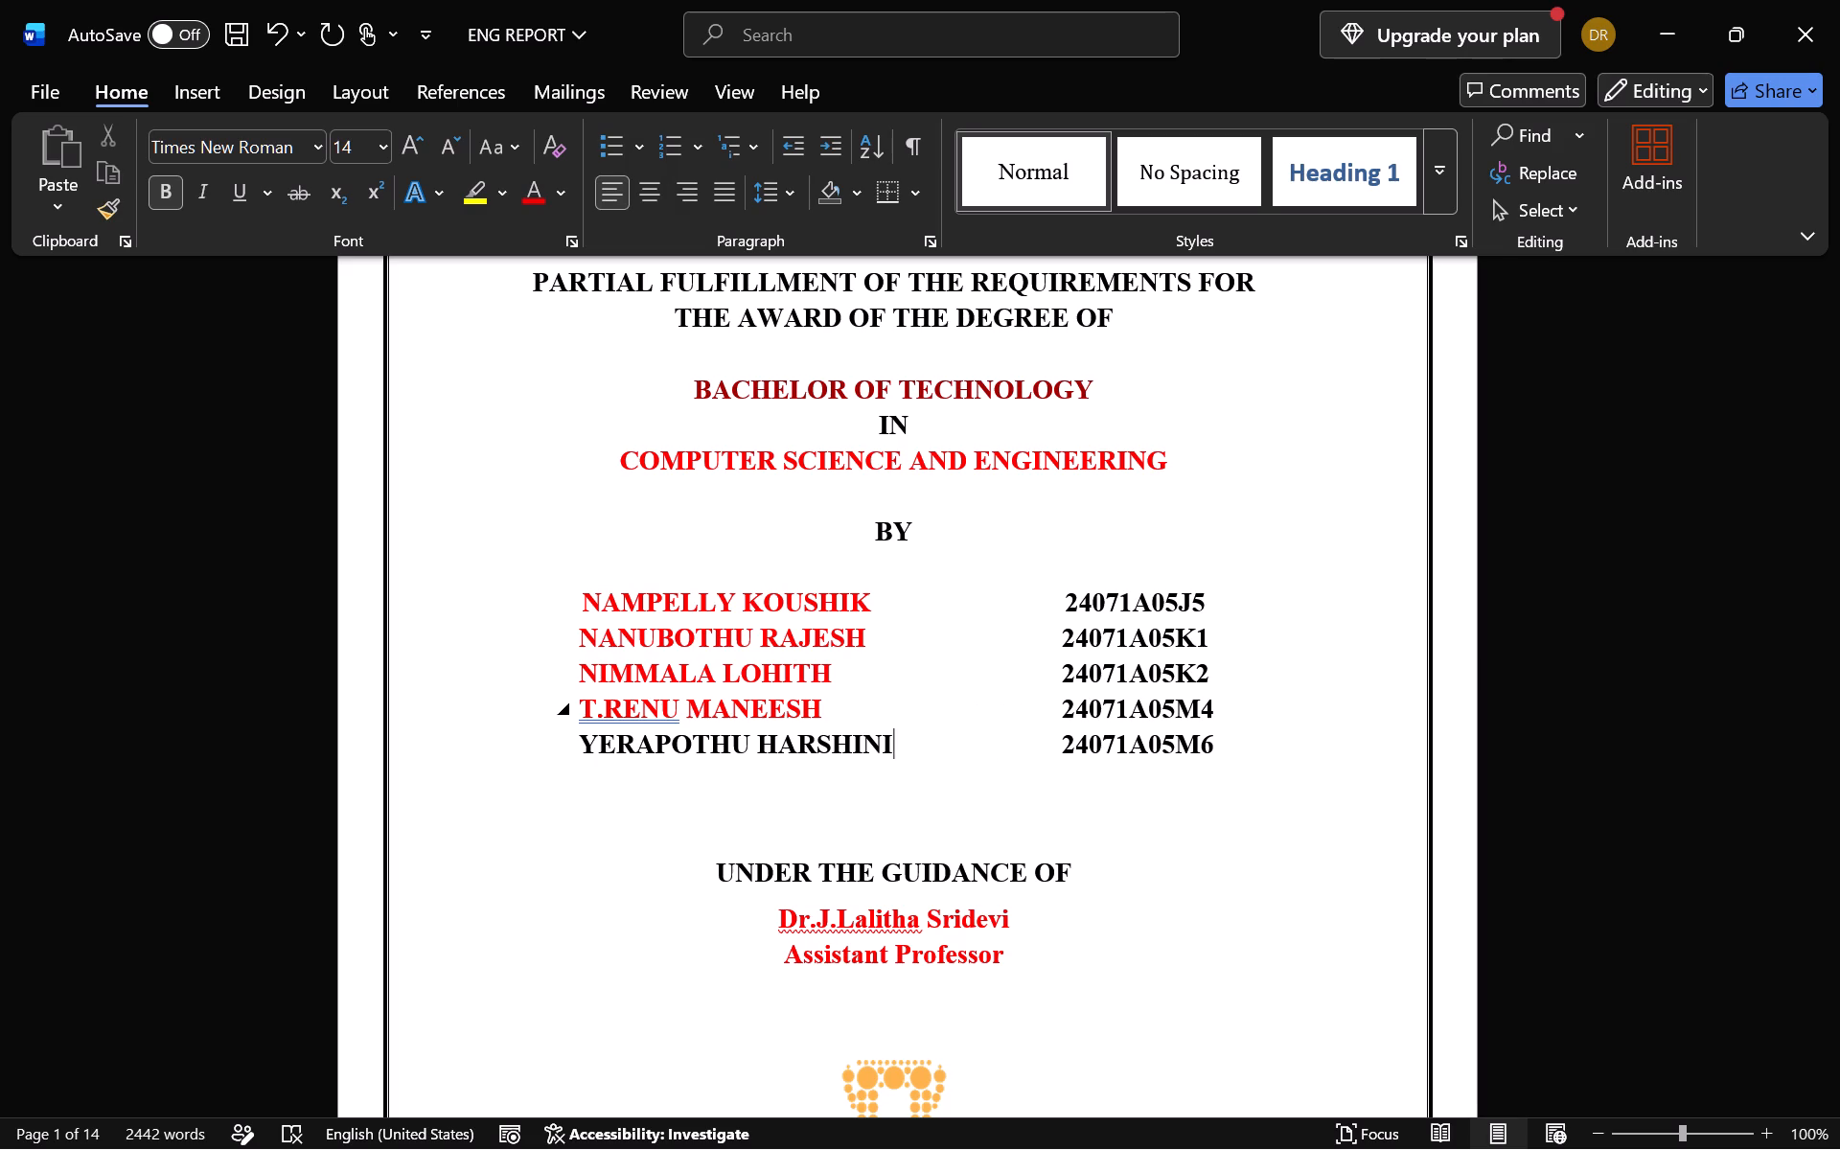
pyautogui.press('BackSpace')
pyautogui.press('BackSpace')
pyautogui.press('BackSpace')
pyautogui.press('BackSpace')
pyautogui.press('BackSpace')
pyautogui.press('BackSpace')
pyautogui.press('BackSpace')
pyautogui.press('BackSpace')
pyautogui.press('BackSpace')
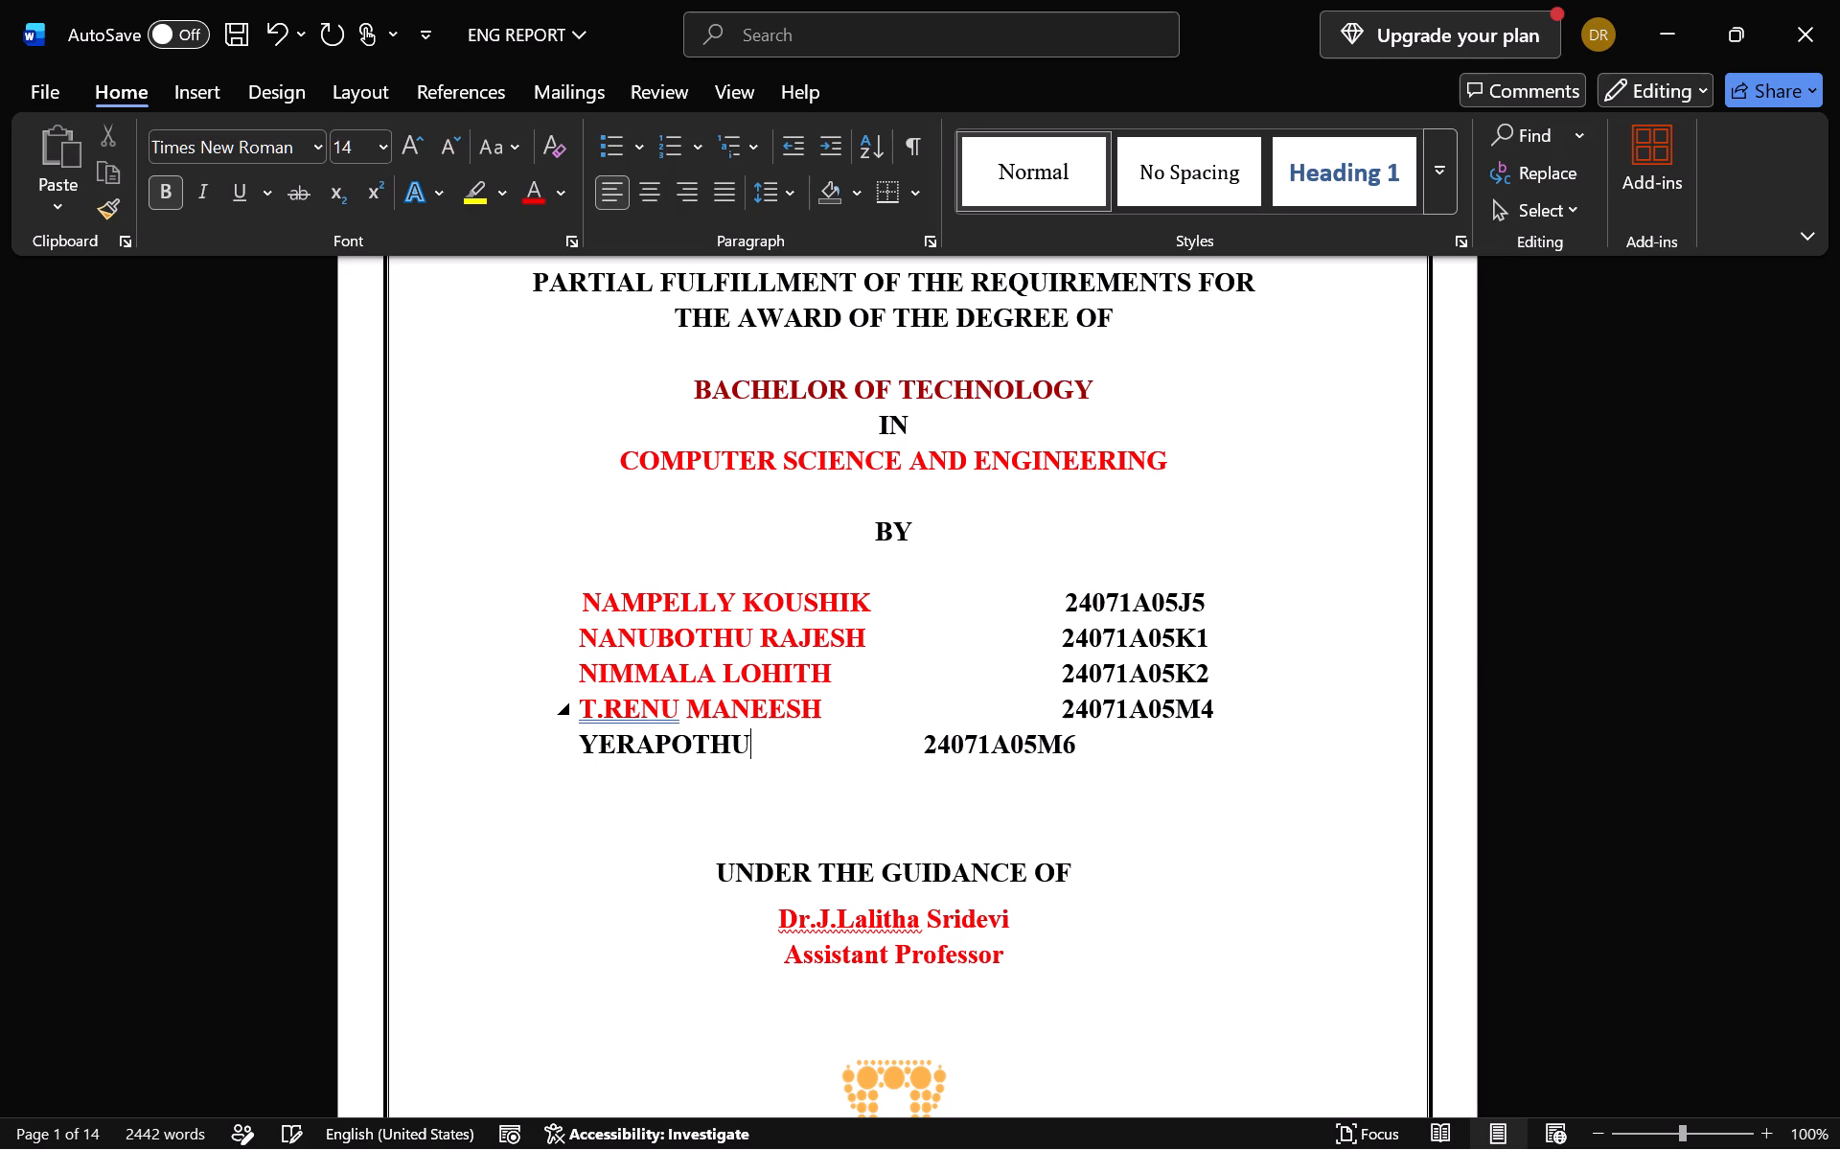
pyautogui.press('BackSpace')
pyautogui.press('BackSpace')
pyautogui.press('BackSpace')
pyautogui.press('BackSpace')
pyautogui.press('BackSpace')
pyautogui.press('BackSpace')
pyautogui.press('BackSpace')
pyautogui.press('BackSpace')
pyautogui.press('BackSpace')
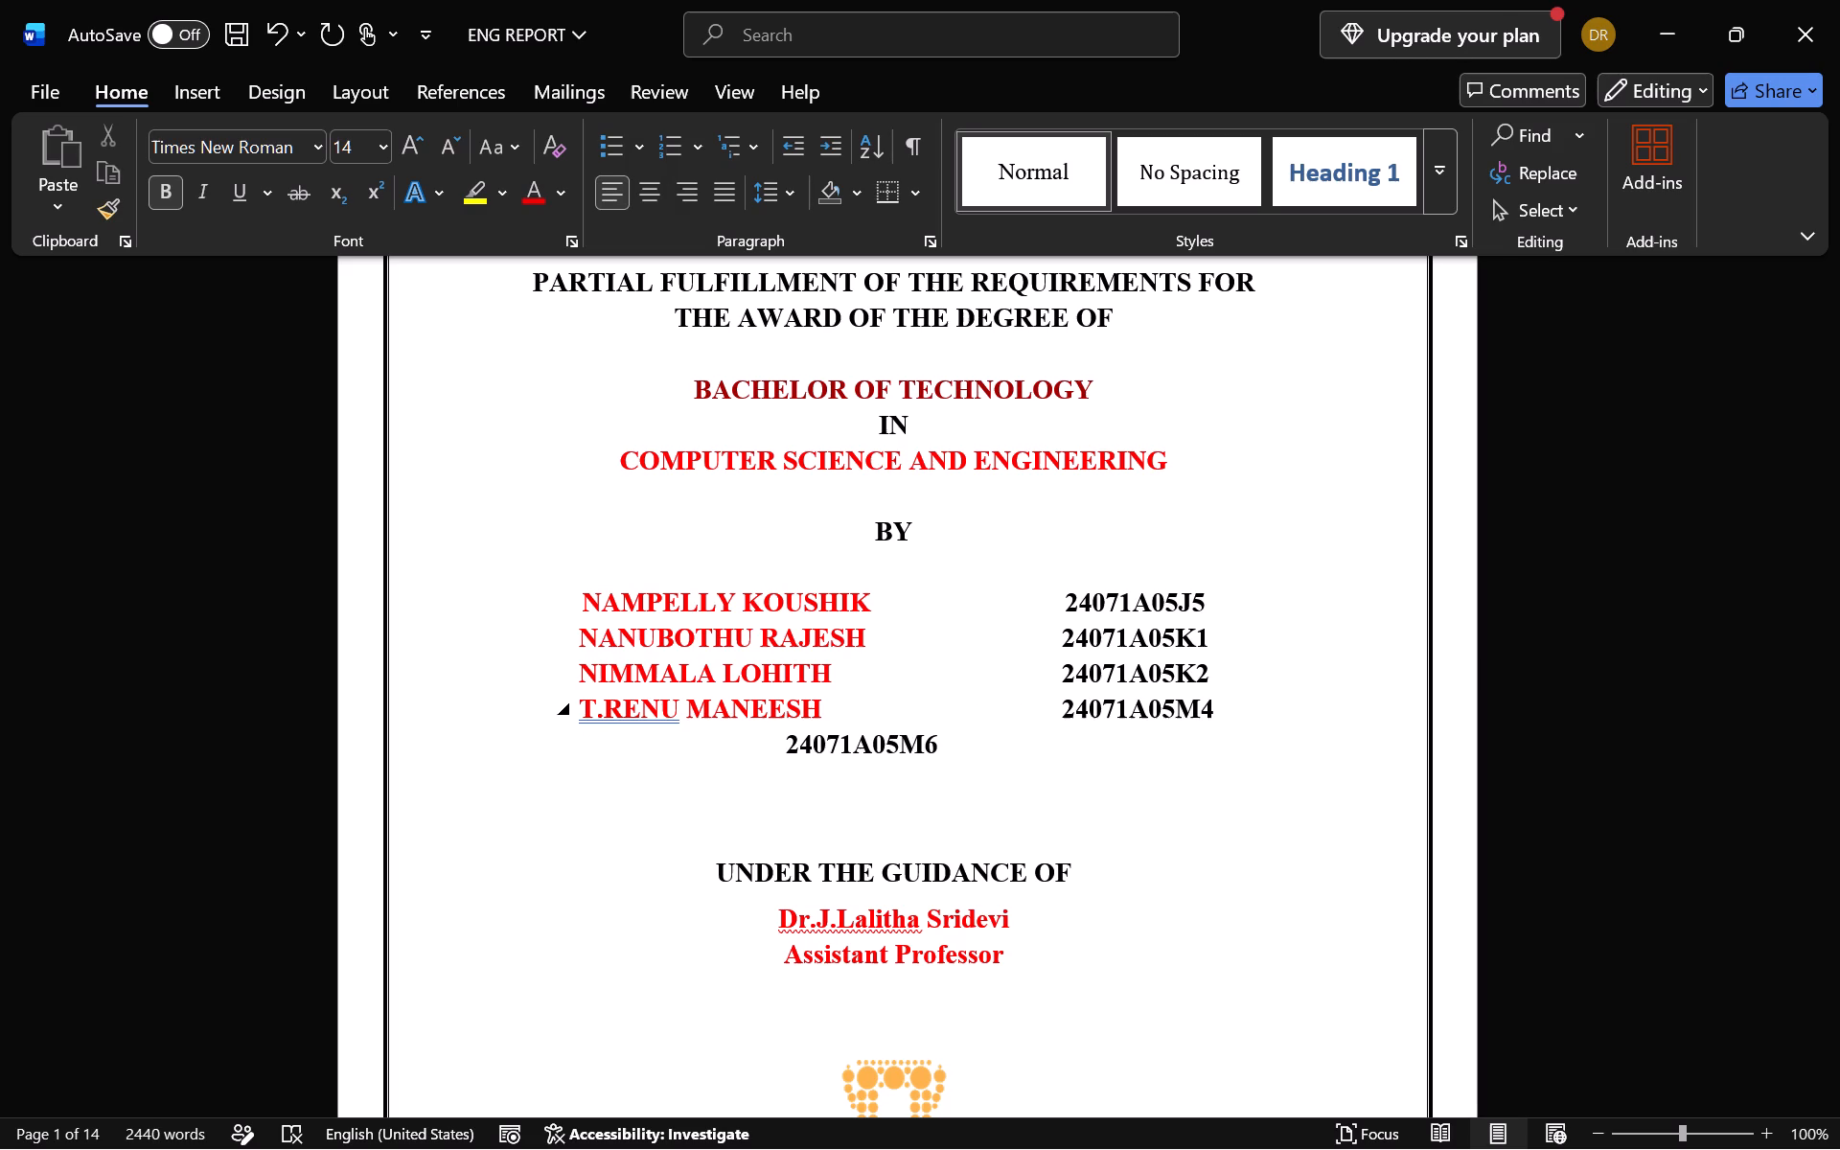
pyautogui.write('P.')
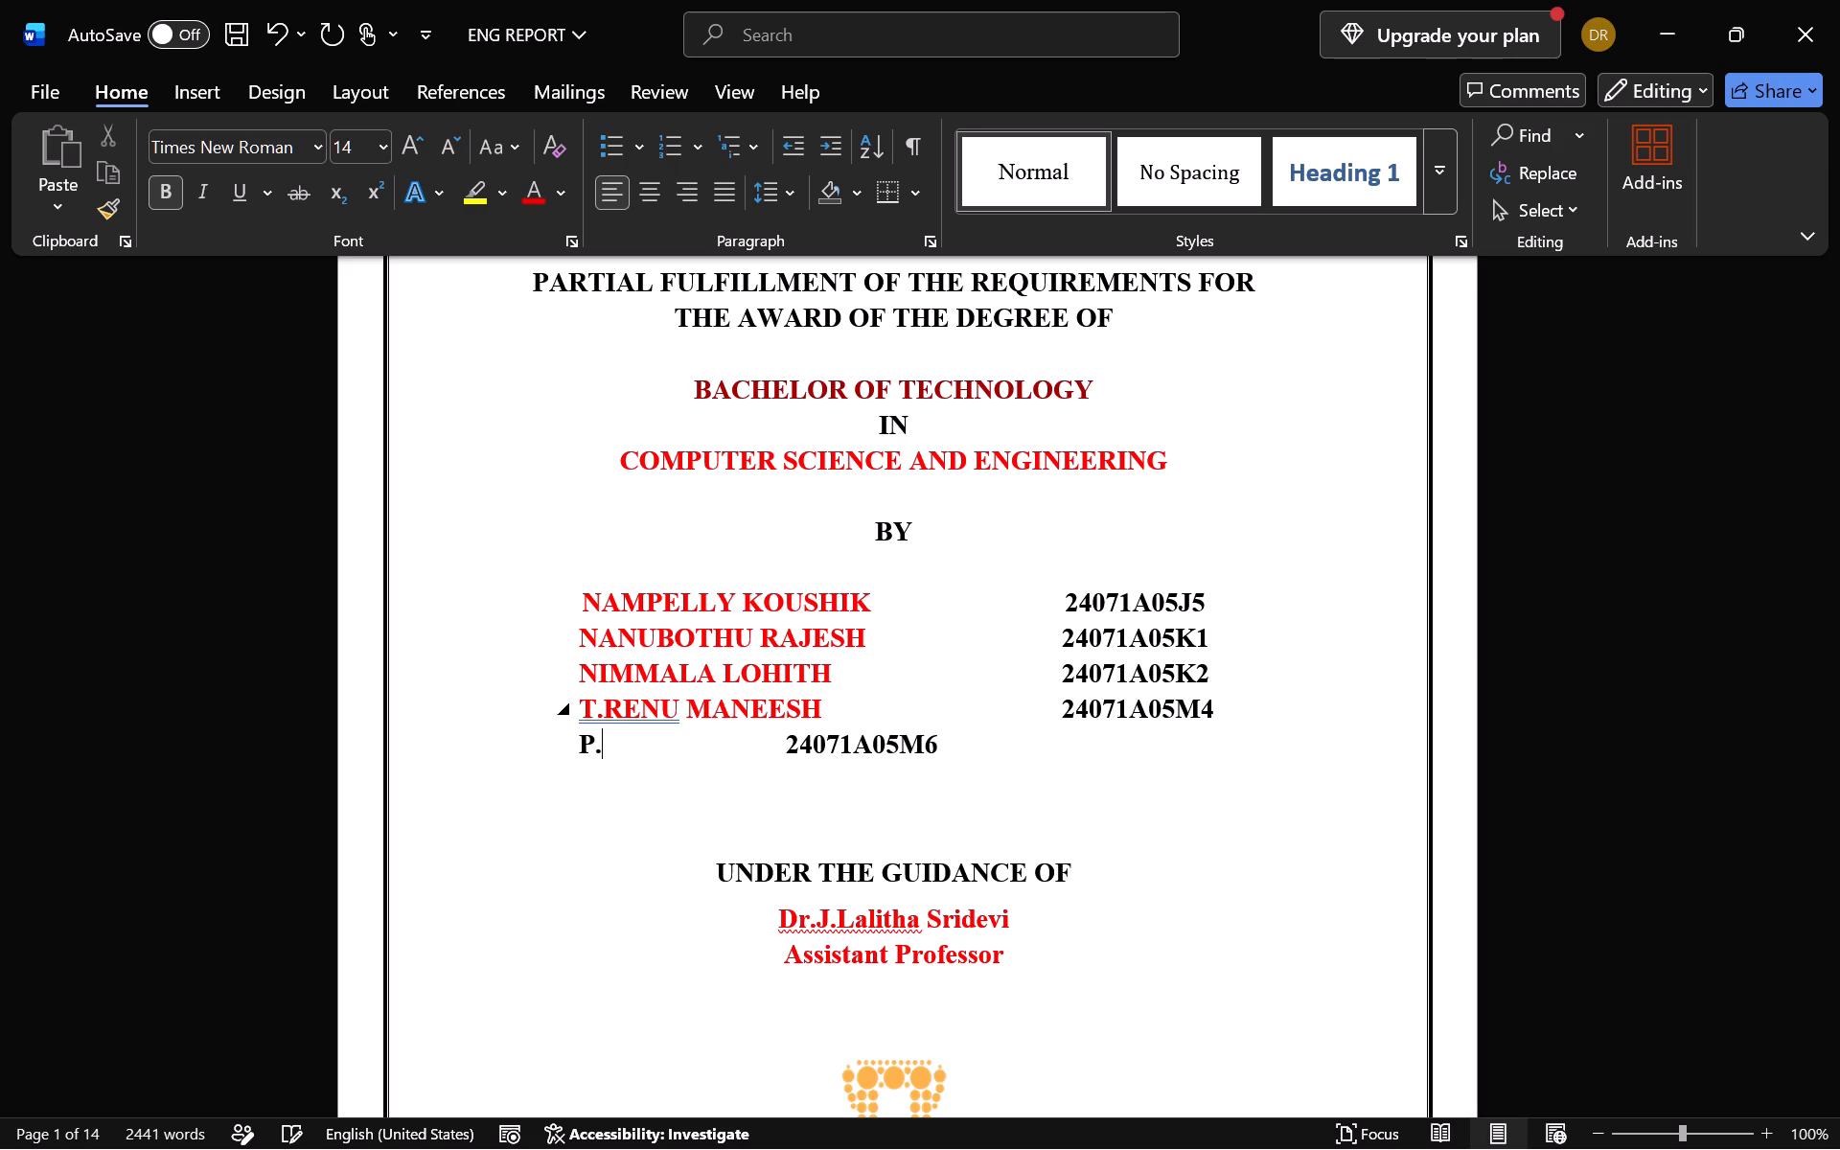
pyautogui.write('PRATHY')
pyautogui.click(818, 722)
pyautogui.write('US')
pyautogui.click(818, 722)
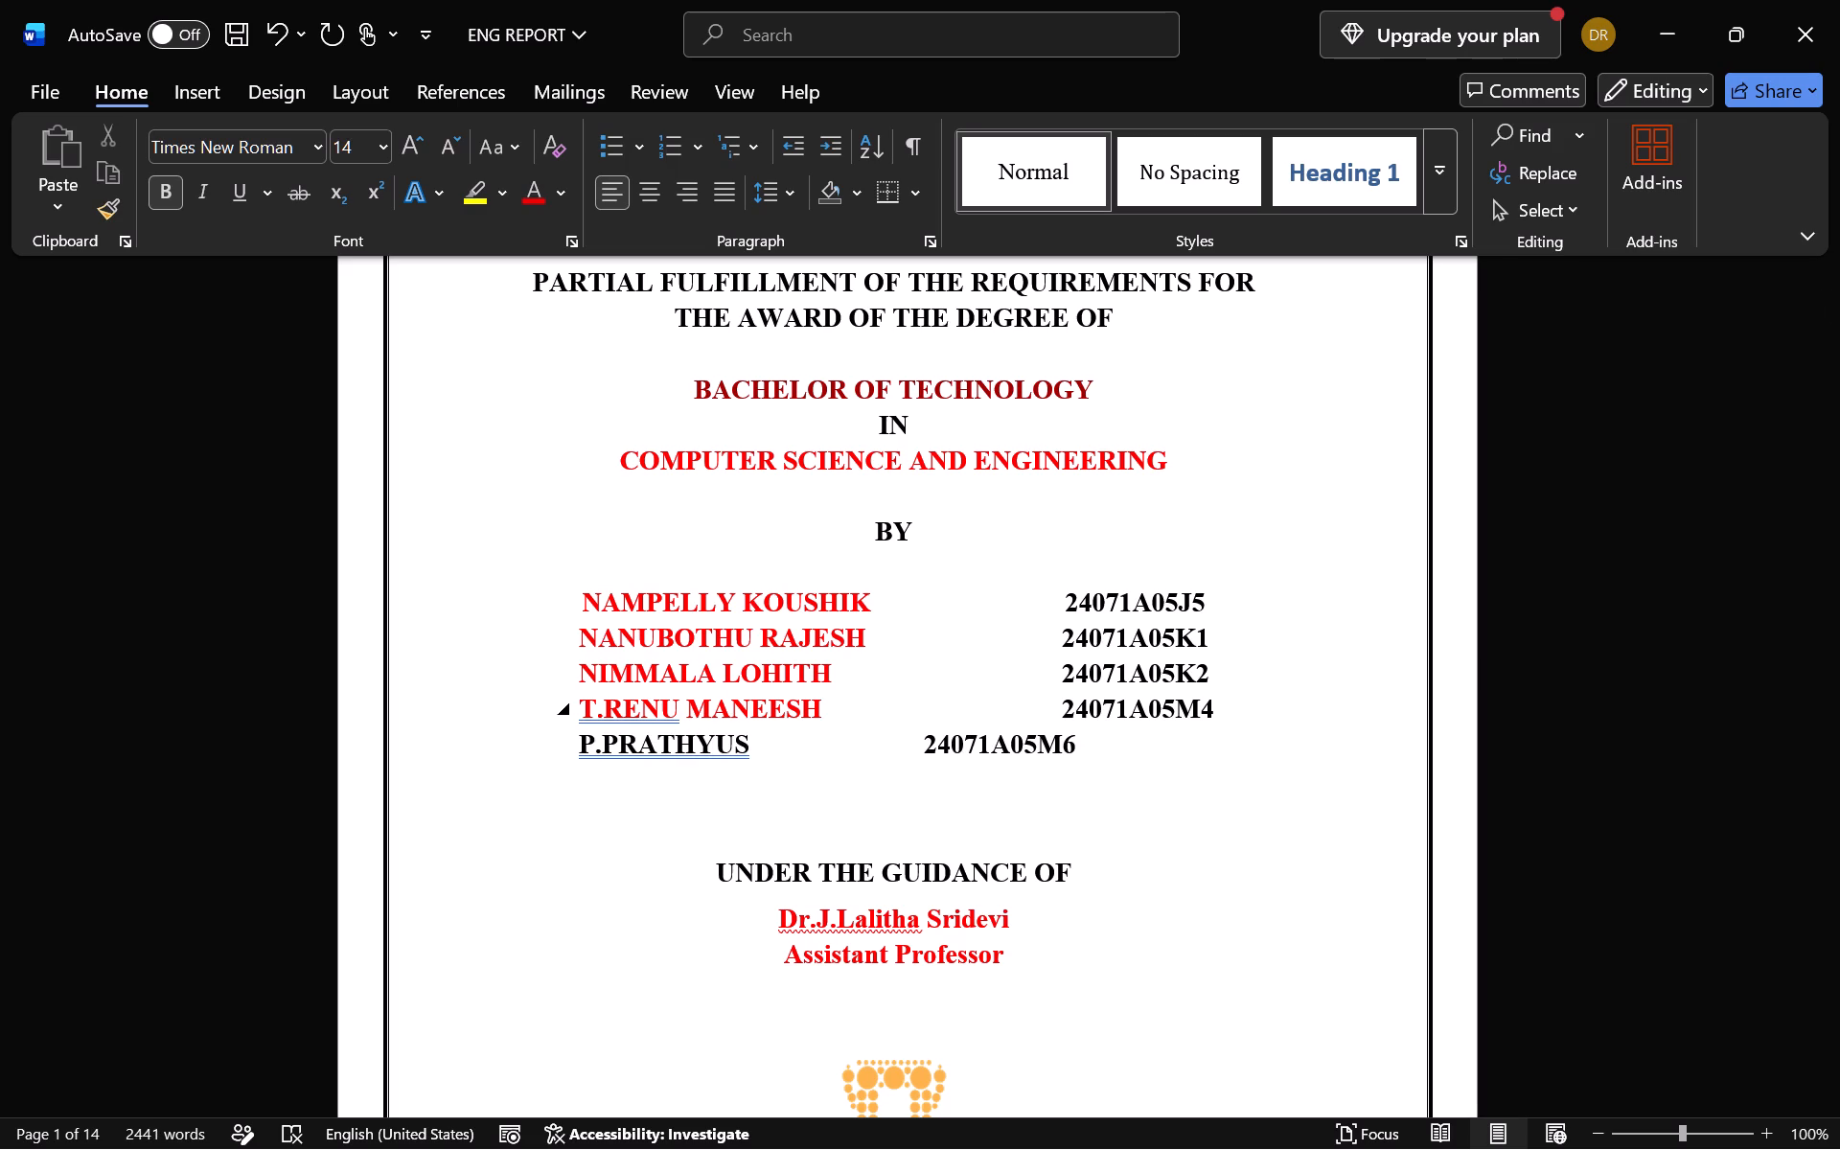
# Correct the spelling of the fifth student's given name by removing the H after the T and adding a final H.
pyautogui.press('Down')
pyautogui.press('Left')
pyautogui.press('Left')
pyautogui.press('Left')
pyautogui.press('Left')
pyautogui.press('Left')
pyautogui.press('BackSpace')
pyautogui.press('Right')
pyautogui.press('Right')
pyautogui.press('Right')
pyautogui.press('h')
# Add spaces after the fifth student's name until the roll number lines up with the column above.
pyautogui.press('Right')
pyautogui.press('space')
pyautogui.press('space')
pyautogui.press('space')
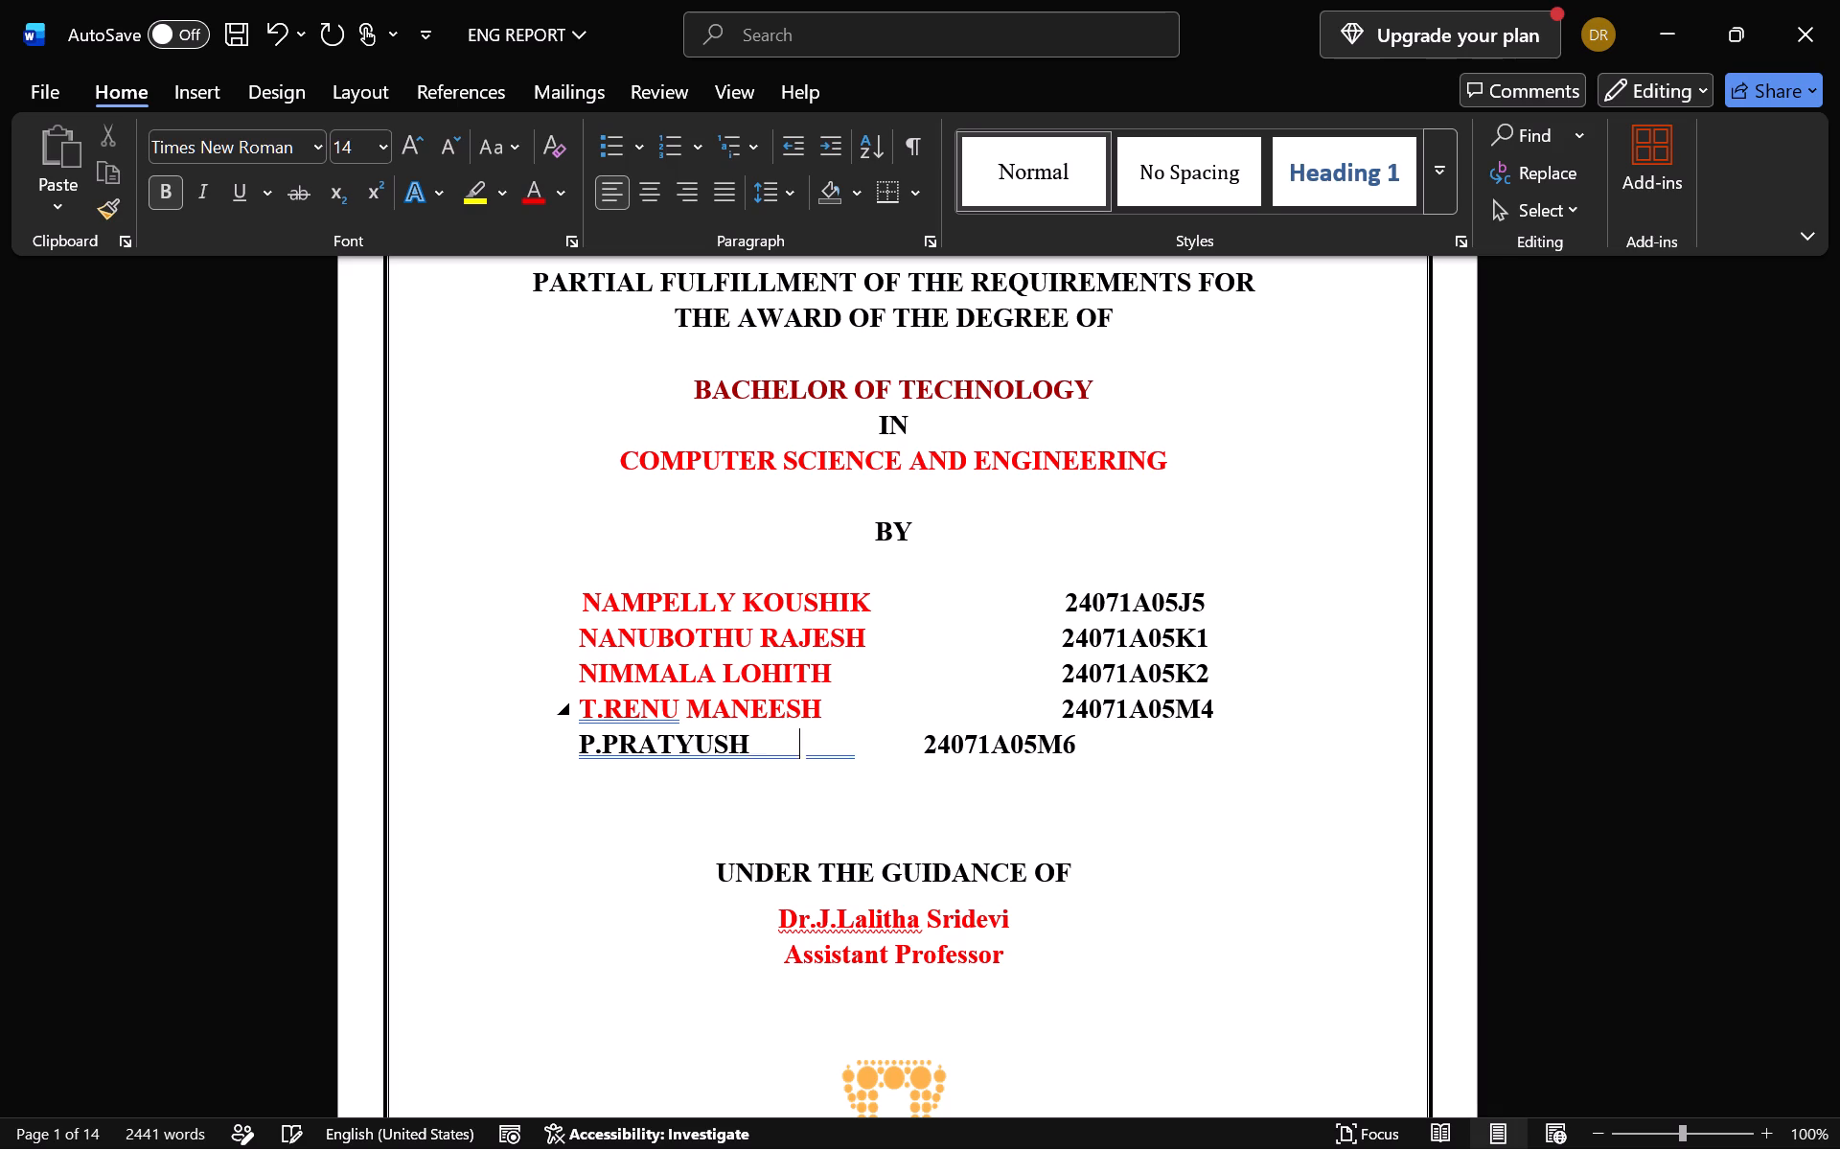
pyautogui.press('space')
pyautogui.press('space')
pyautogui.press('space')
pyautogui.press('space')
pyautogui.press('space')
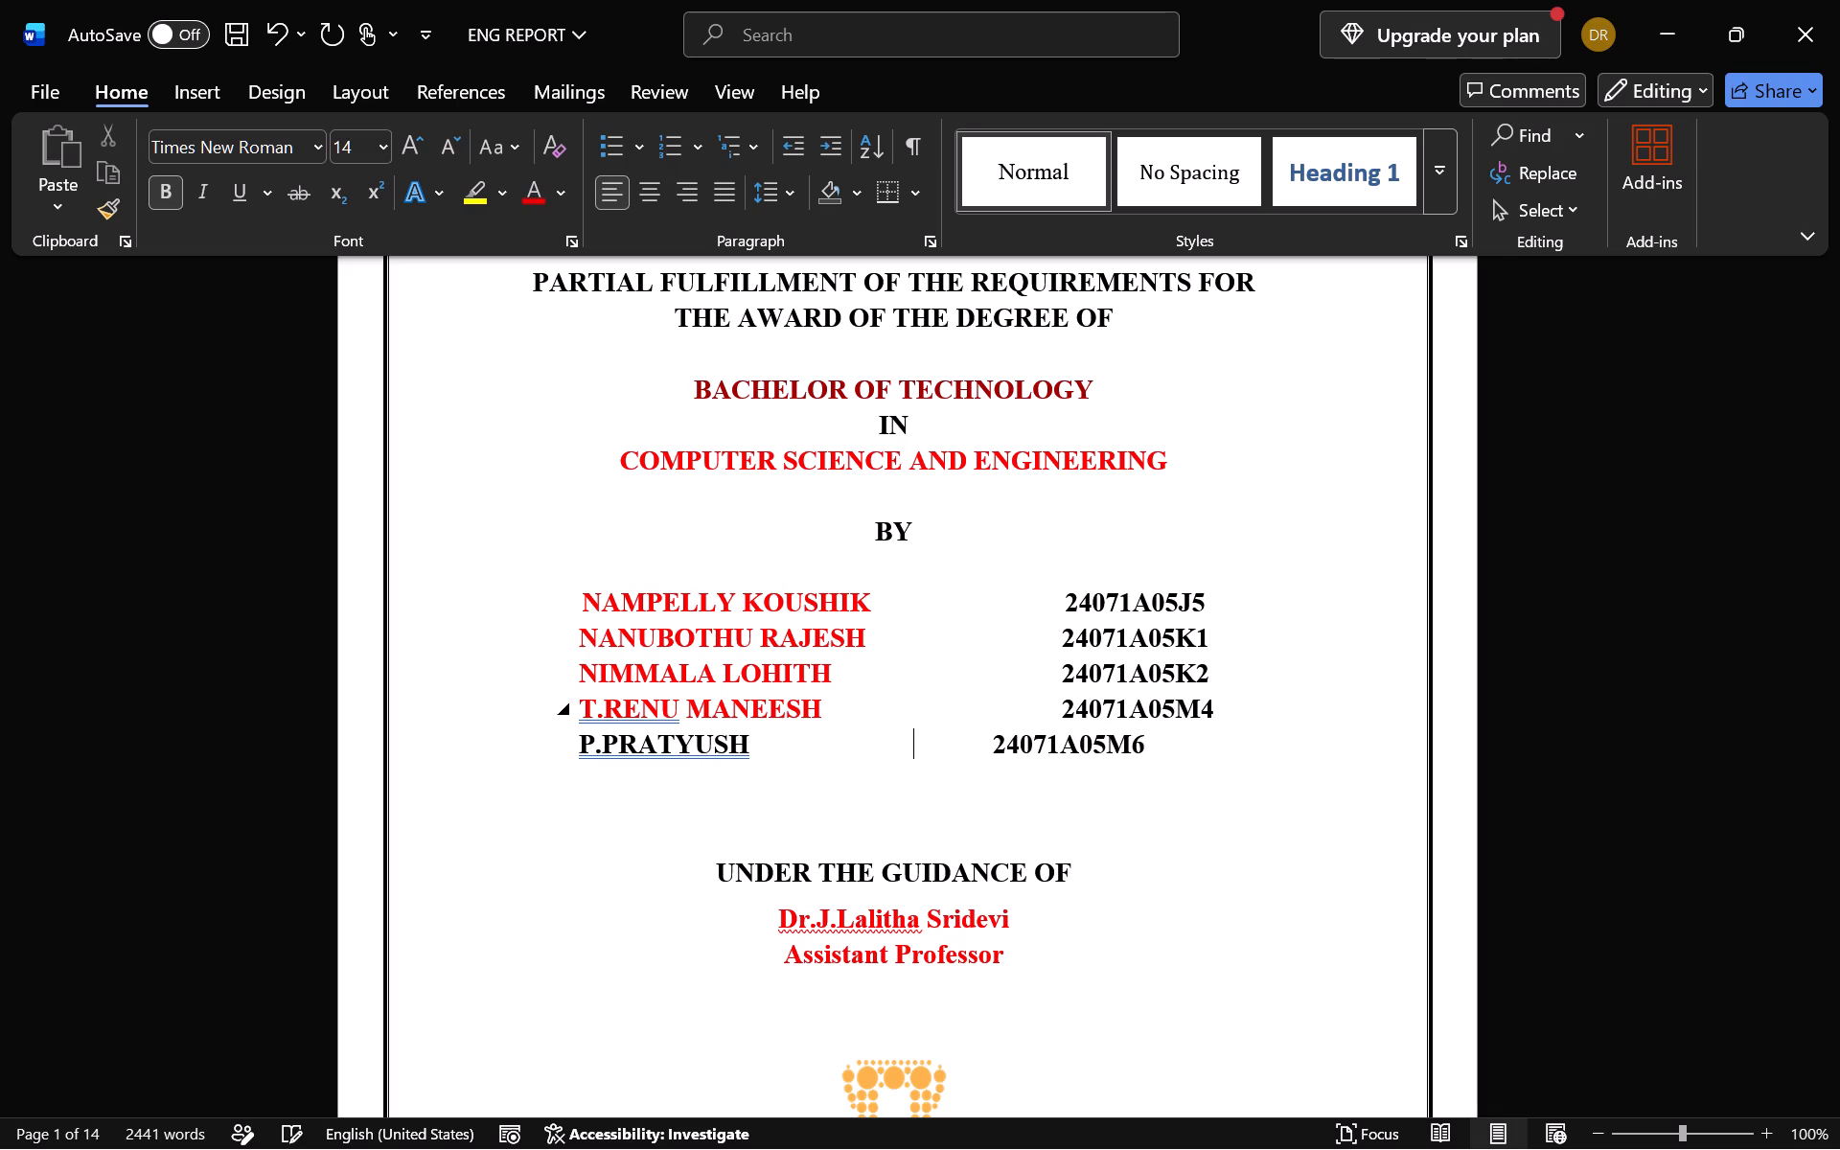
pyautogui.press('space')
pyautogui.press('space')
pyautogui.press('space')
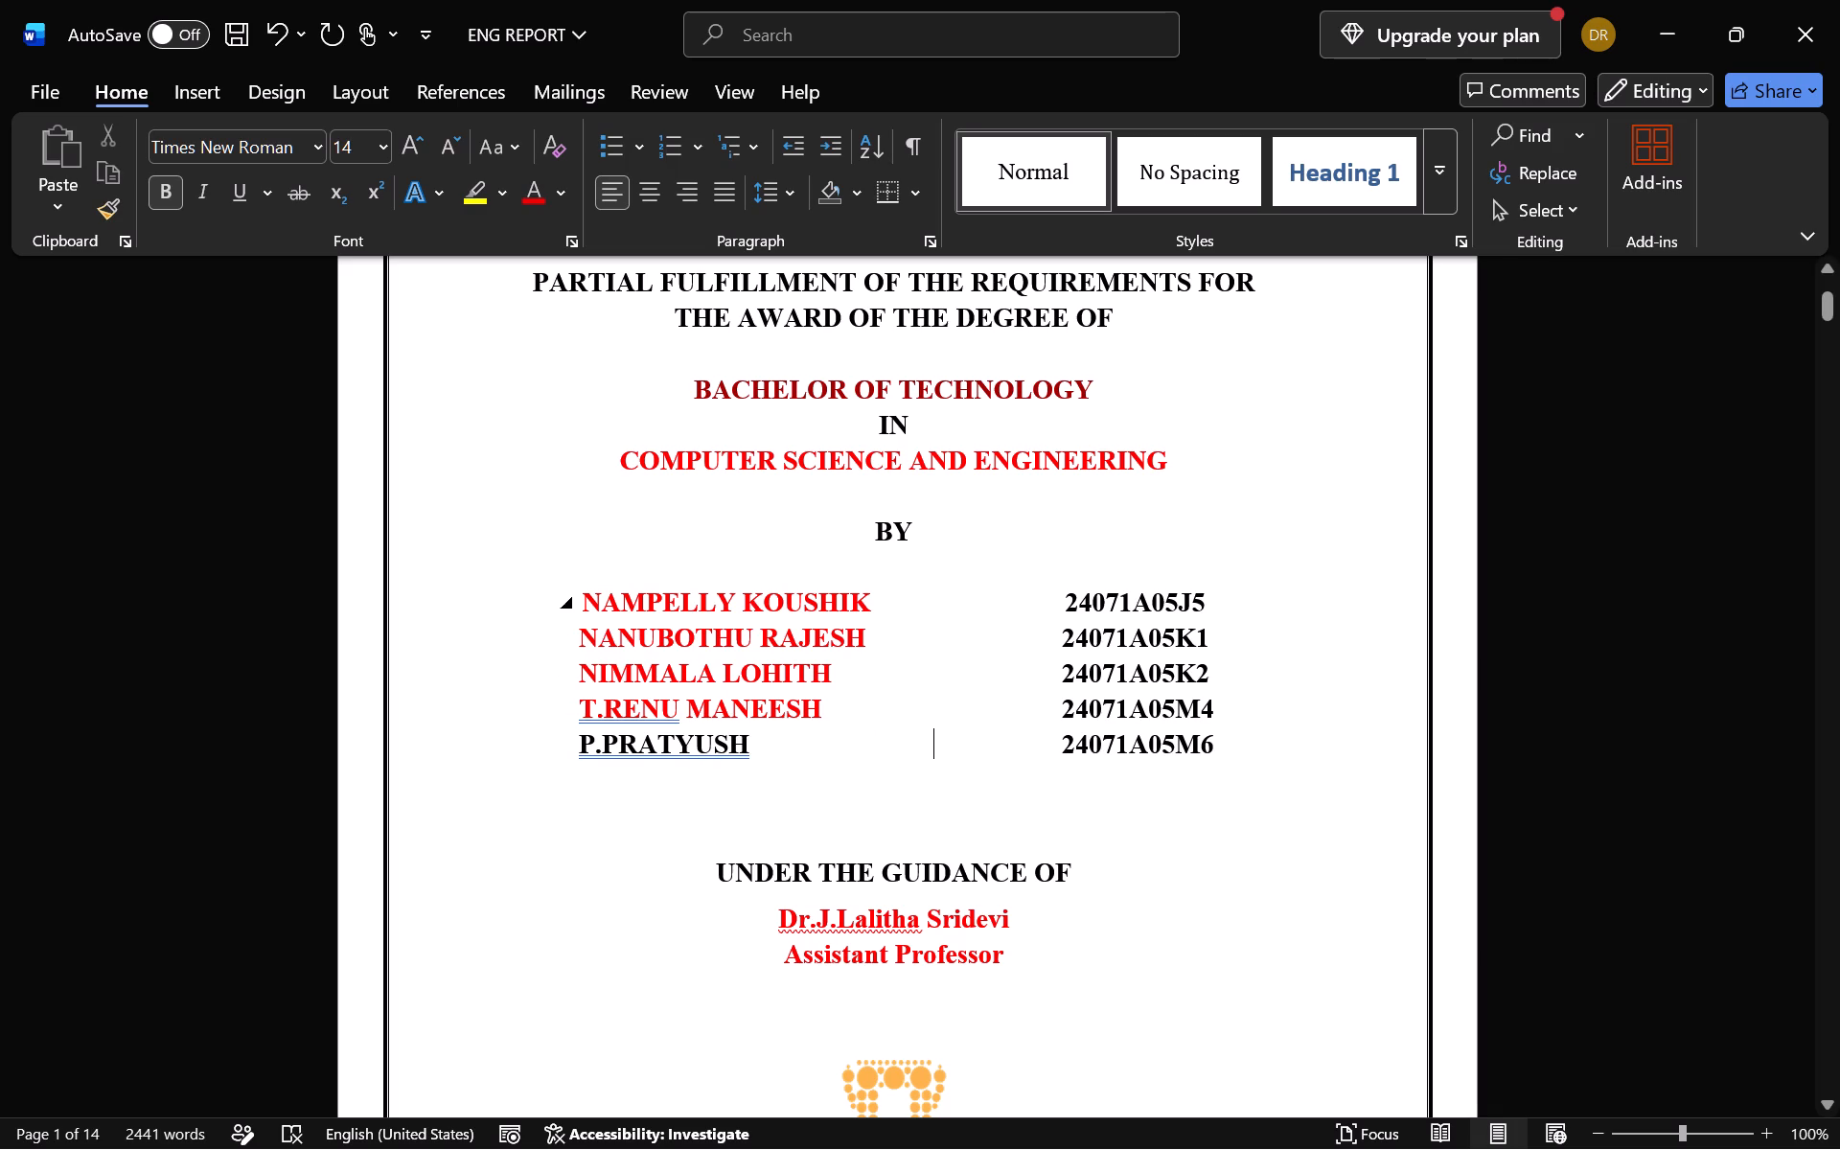
# Replace the last two characters of the first and second students' roll numbers with the new members' endings.
pyautogui.click(1204, 605)
pyautogui.press('BackSpace')
pyautogui.press('BackSpace')
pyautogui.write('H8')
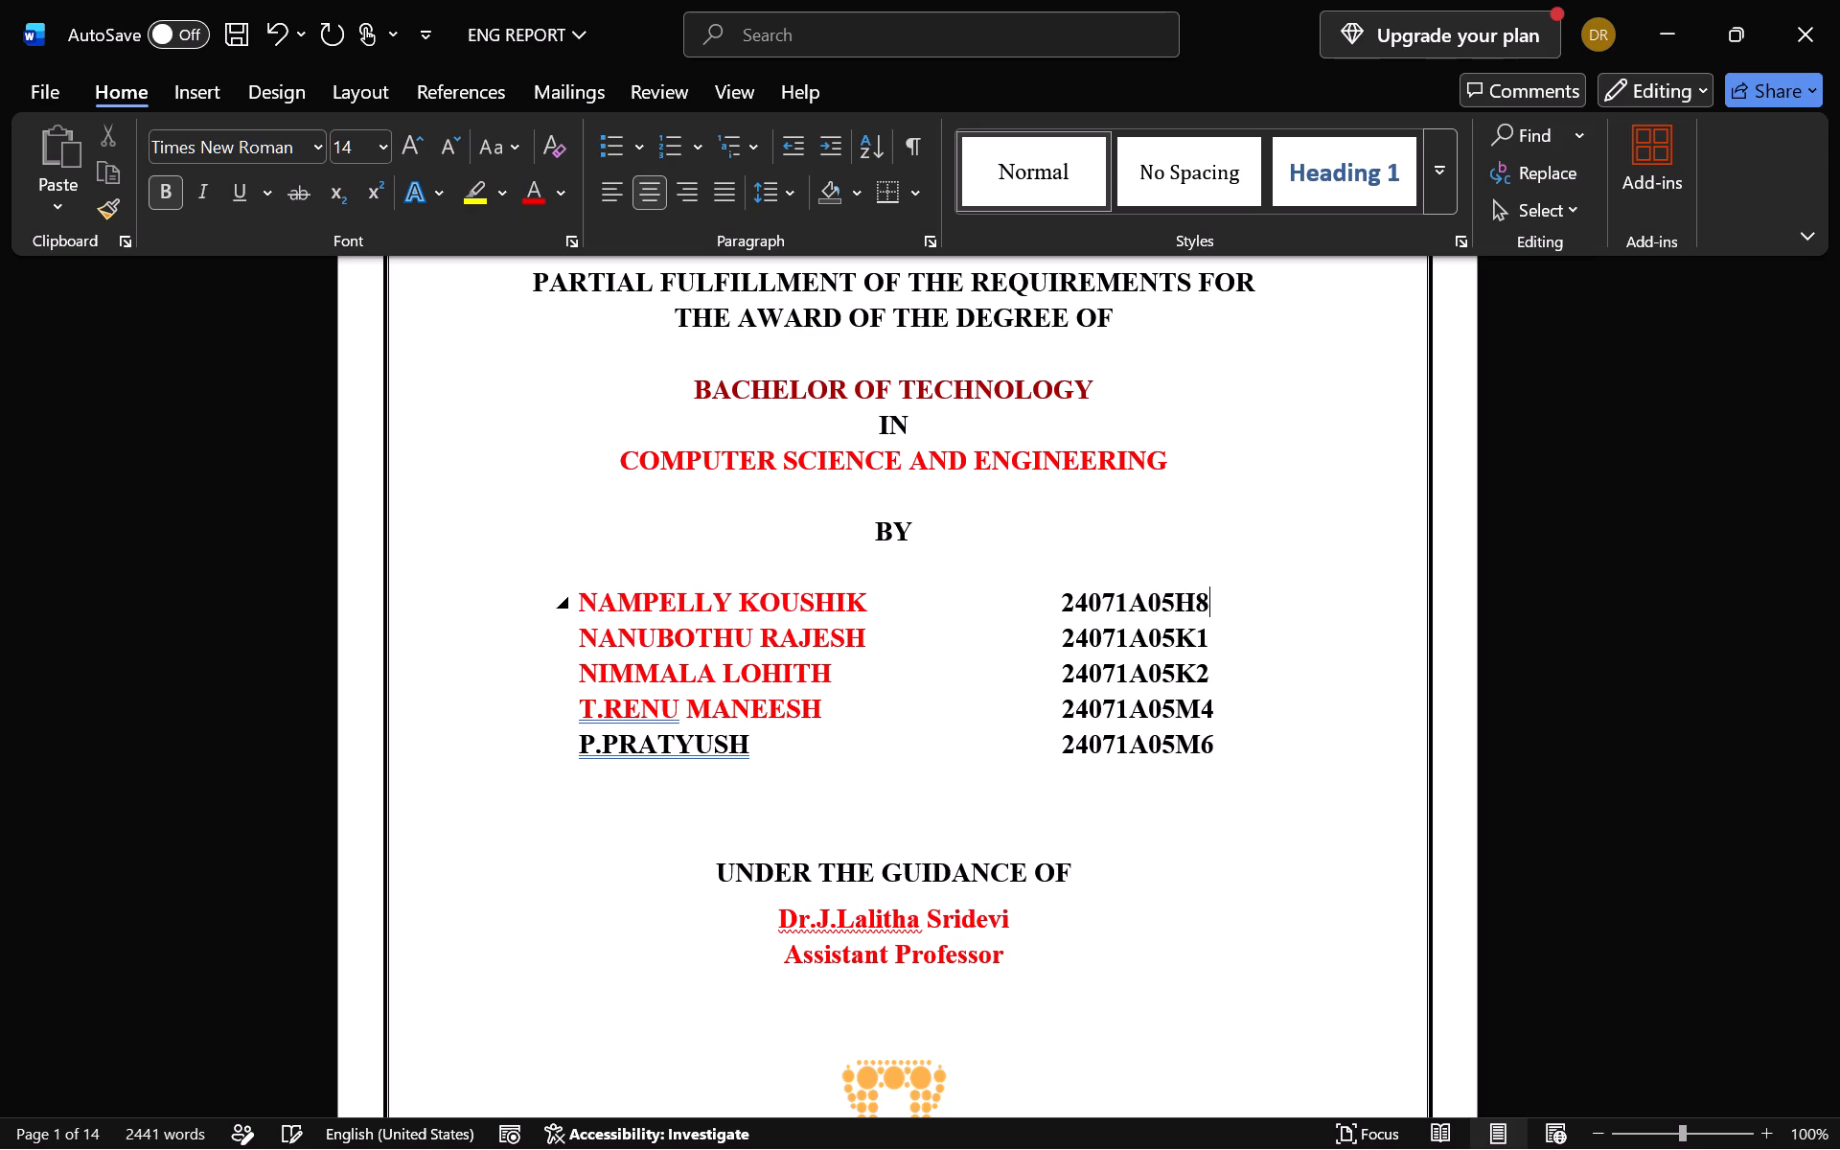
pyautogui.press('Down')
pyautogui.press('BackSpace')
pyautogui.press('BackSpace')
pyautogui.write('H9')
# Replace the last two characters of the third and fourth students' roll numbers with the new members' endings.
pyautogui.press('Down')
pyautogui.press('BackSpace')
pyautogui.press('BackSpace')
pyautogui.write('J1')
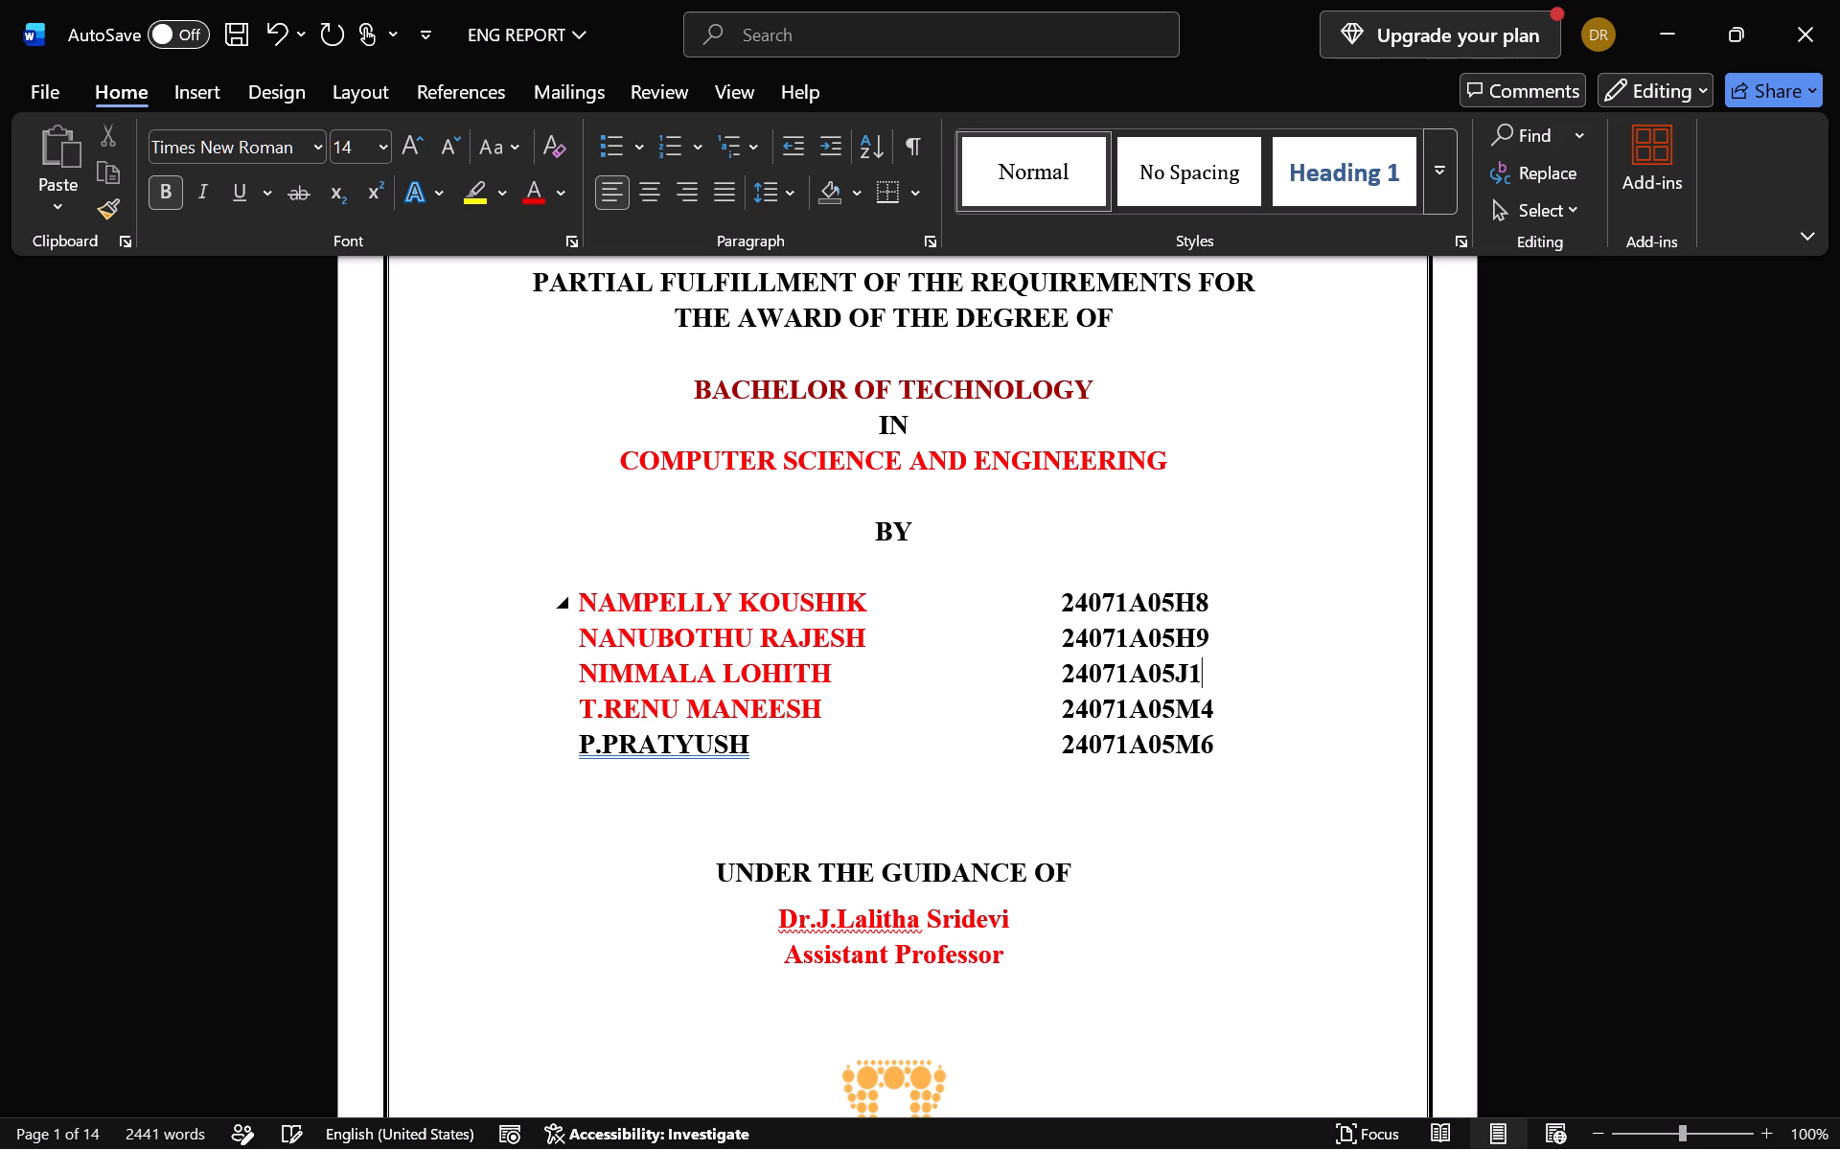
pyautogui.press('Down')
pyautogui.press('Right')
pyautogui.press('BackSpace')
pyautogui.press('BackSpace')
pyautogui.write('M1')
# Change the second and fifth digits of the fifth student's roll number to match the new member's prefix.
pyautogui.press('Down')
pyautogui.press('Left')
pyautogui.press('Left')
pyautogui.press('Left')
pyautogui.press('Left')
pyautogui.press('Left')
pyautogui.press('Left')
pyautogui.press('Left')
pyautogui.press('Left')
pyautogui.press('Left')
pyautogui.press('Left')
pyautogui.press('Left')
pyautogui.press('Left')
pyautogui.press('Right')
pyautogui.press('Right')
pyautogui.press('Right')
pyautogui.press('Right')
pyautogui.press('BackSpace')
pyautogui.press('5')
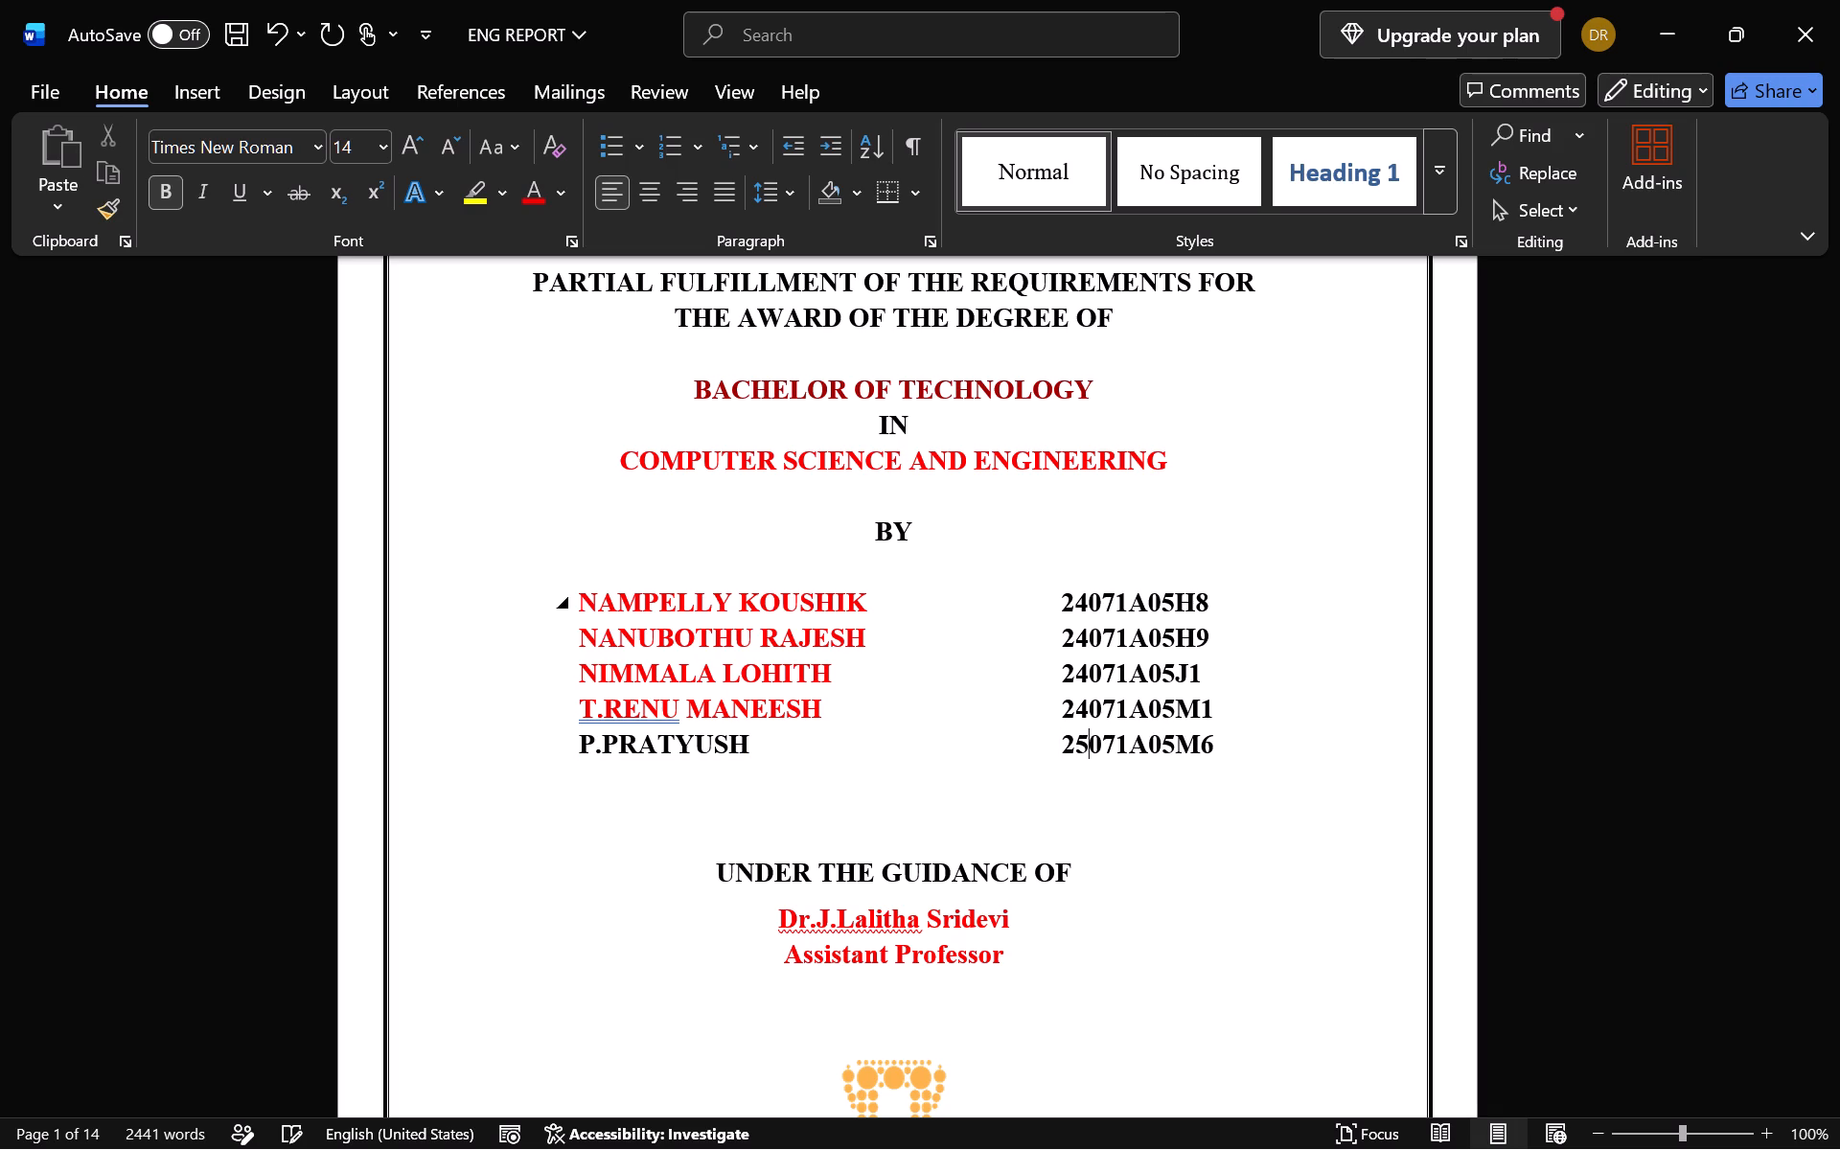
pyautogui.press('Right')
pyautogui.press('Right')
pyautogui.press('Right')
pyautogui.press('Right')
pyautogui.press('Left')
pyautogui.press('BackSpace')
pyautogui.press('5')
# Replace the last two characters of the fifth student's roll number with the new member's ending.
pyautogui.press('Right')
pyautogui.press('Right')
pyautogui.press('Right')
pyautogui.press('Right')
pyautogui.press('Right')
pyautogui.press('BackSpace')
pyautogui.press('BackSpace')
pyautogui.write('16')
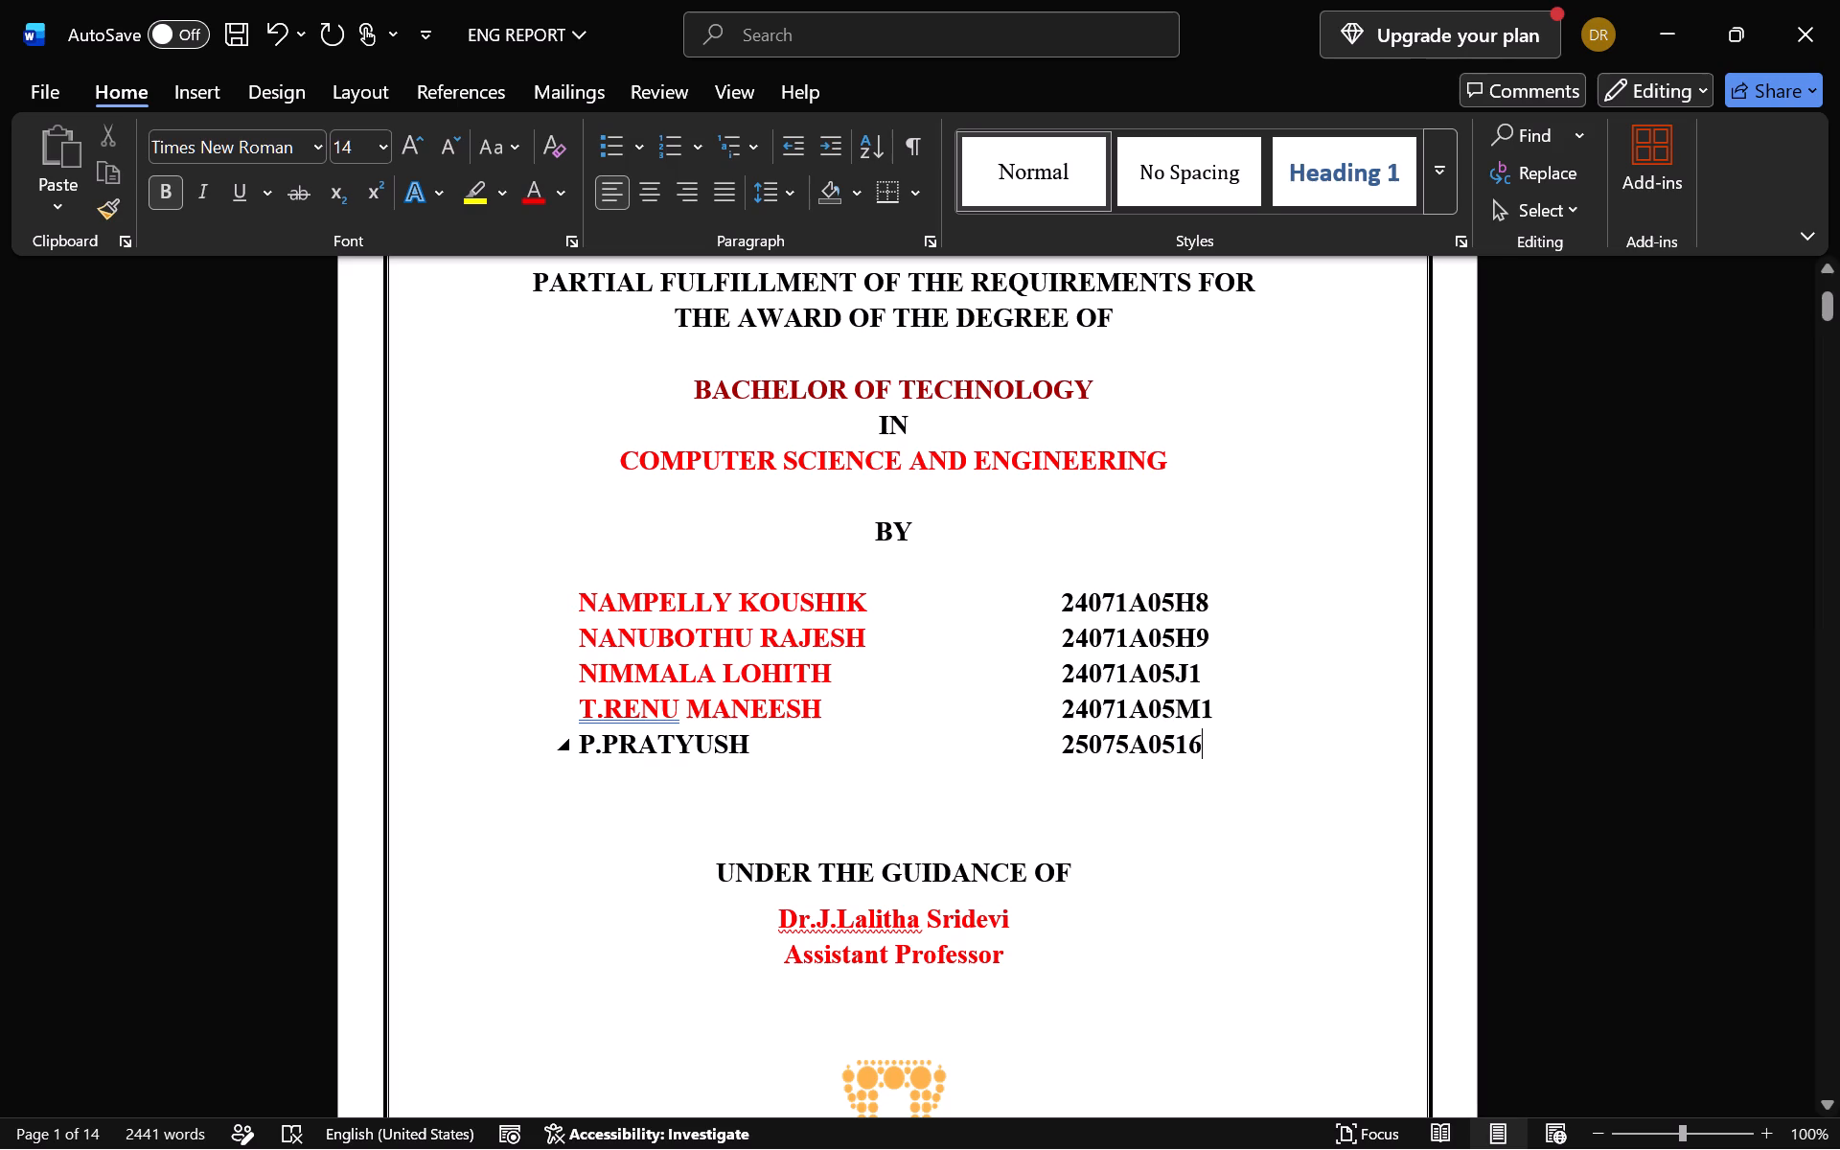
# Colour the fifth student's name red to match the other names in the author list.
pyautogui.moveTo(768, 749); pyautogui.dragTo(585, 748)
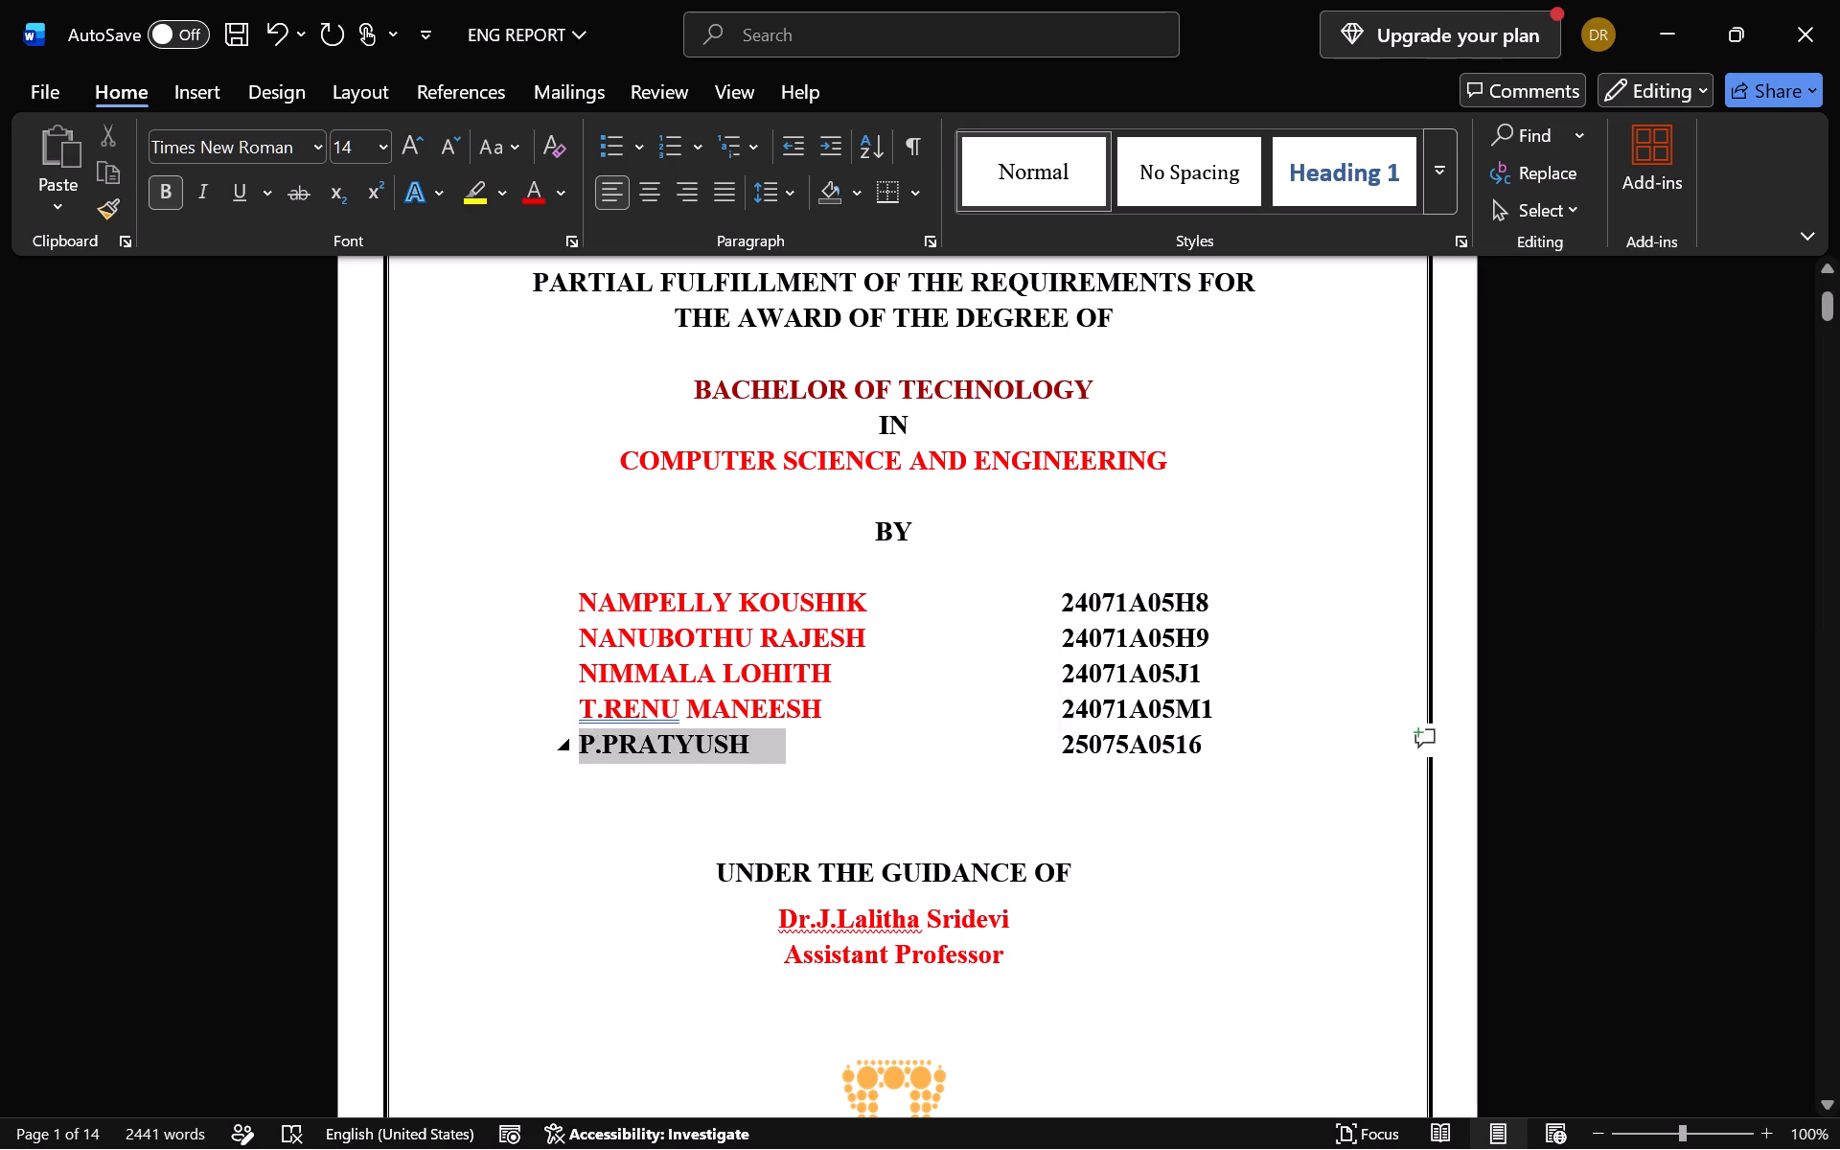
pyautogui.click(529, 199)
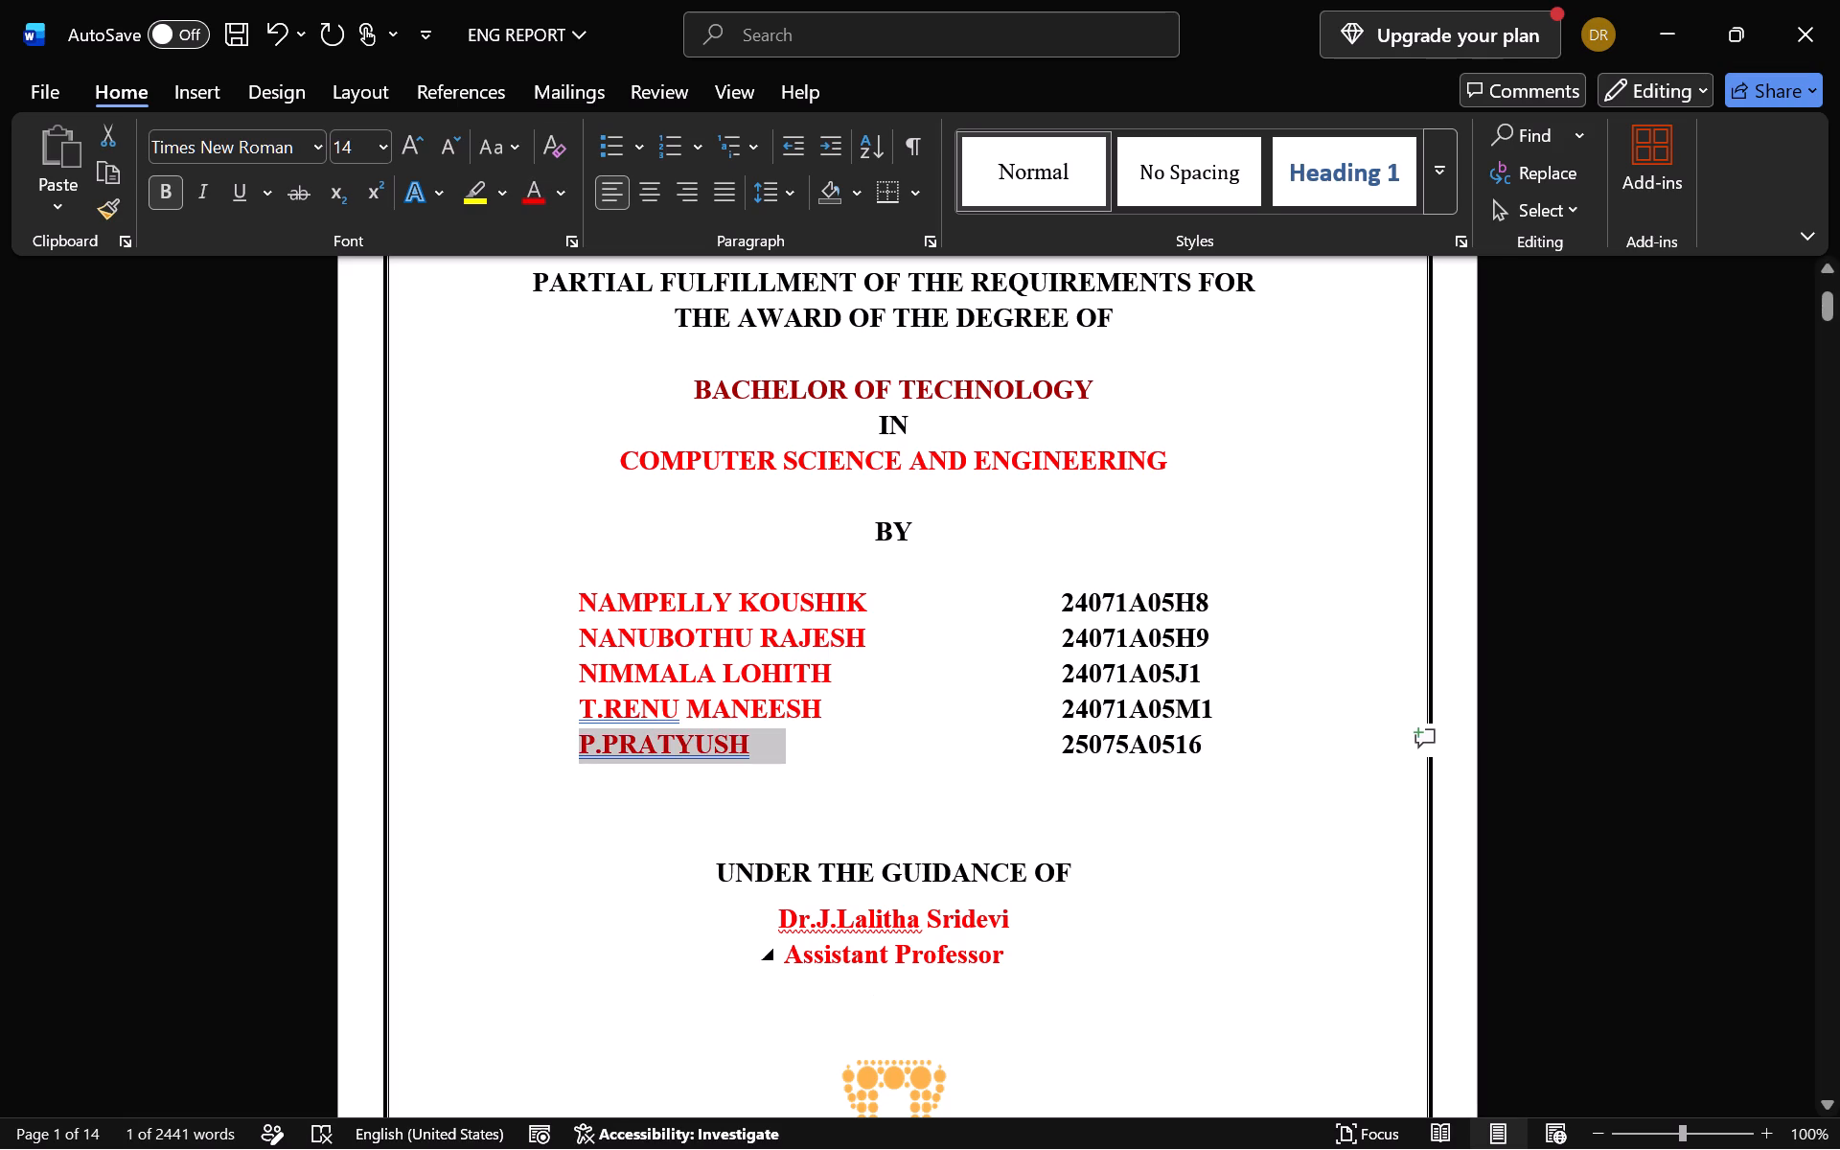
pyautogui.click(1248, 871)
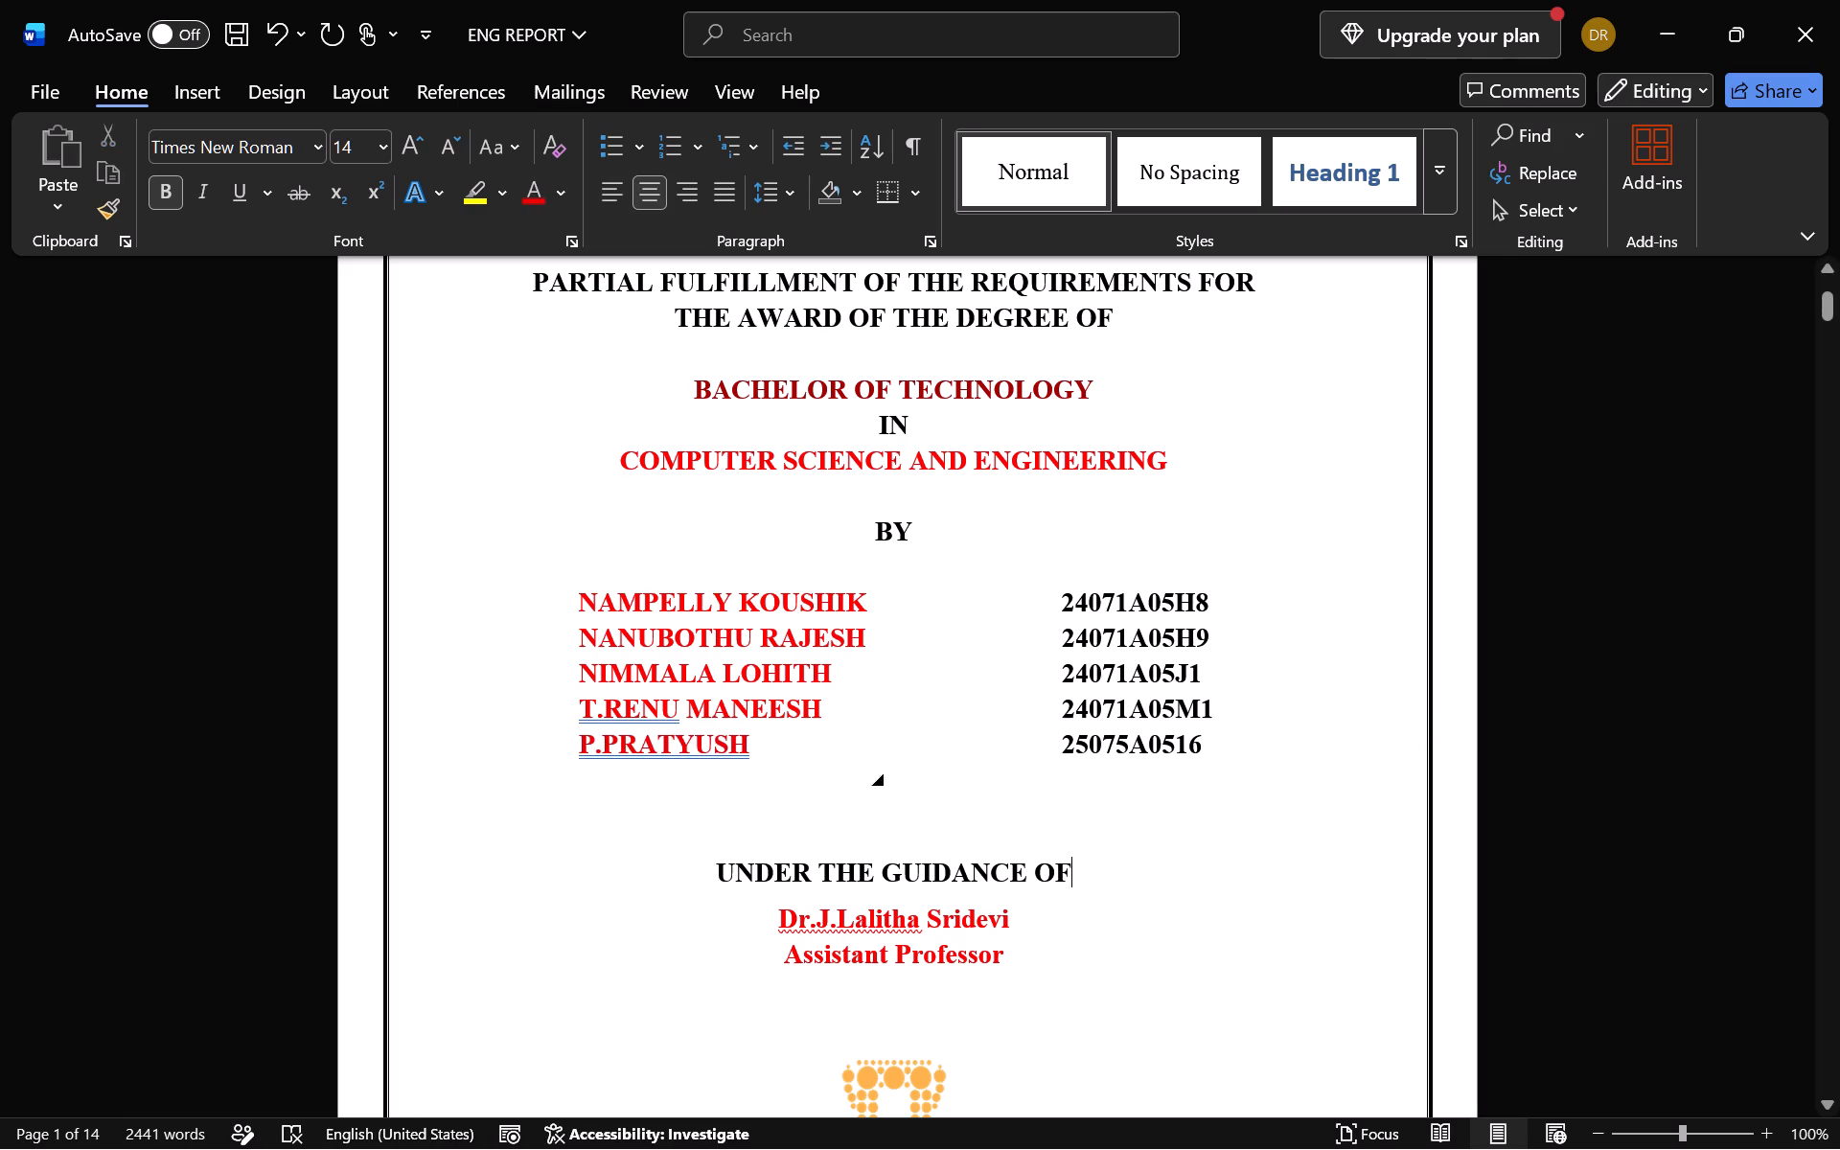
# Insert a space after the initial in the fourth and fifth students' names.
pyautogui.click(607, 719)
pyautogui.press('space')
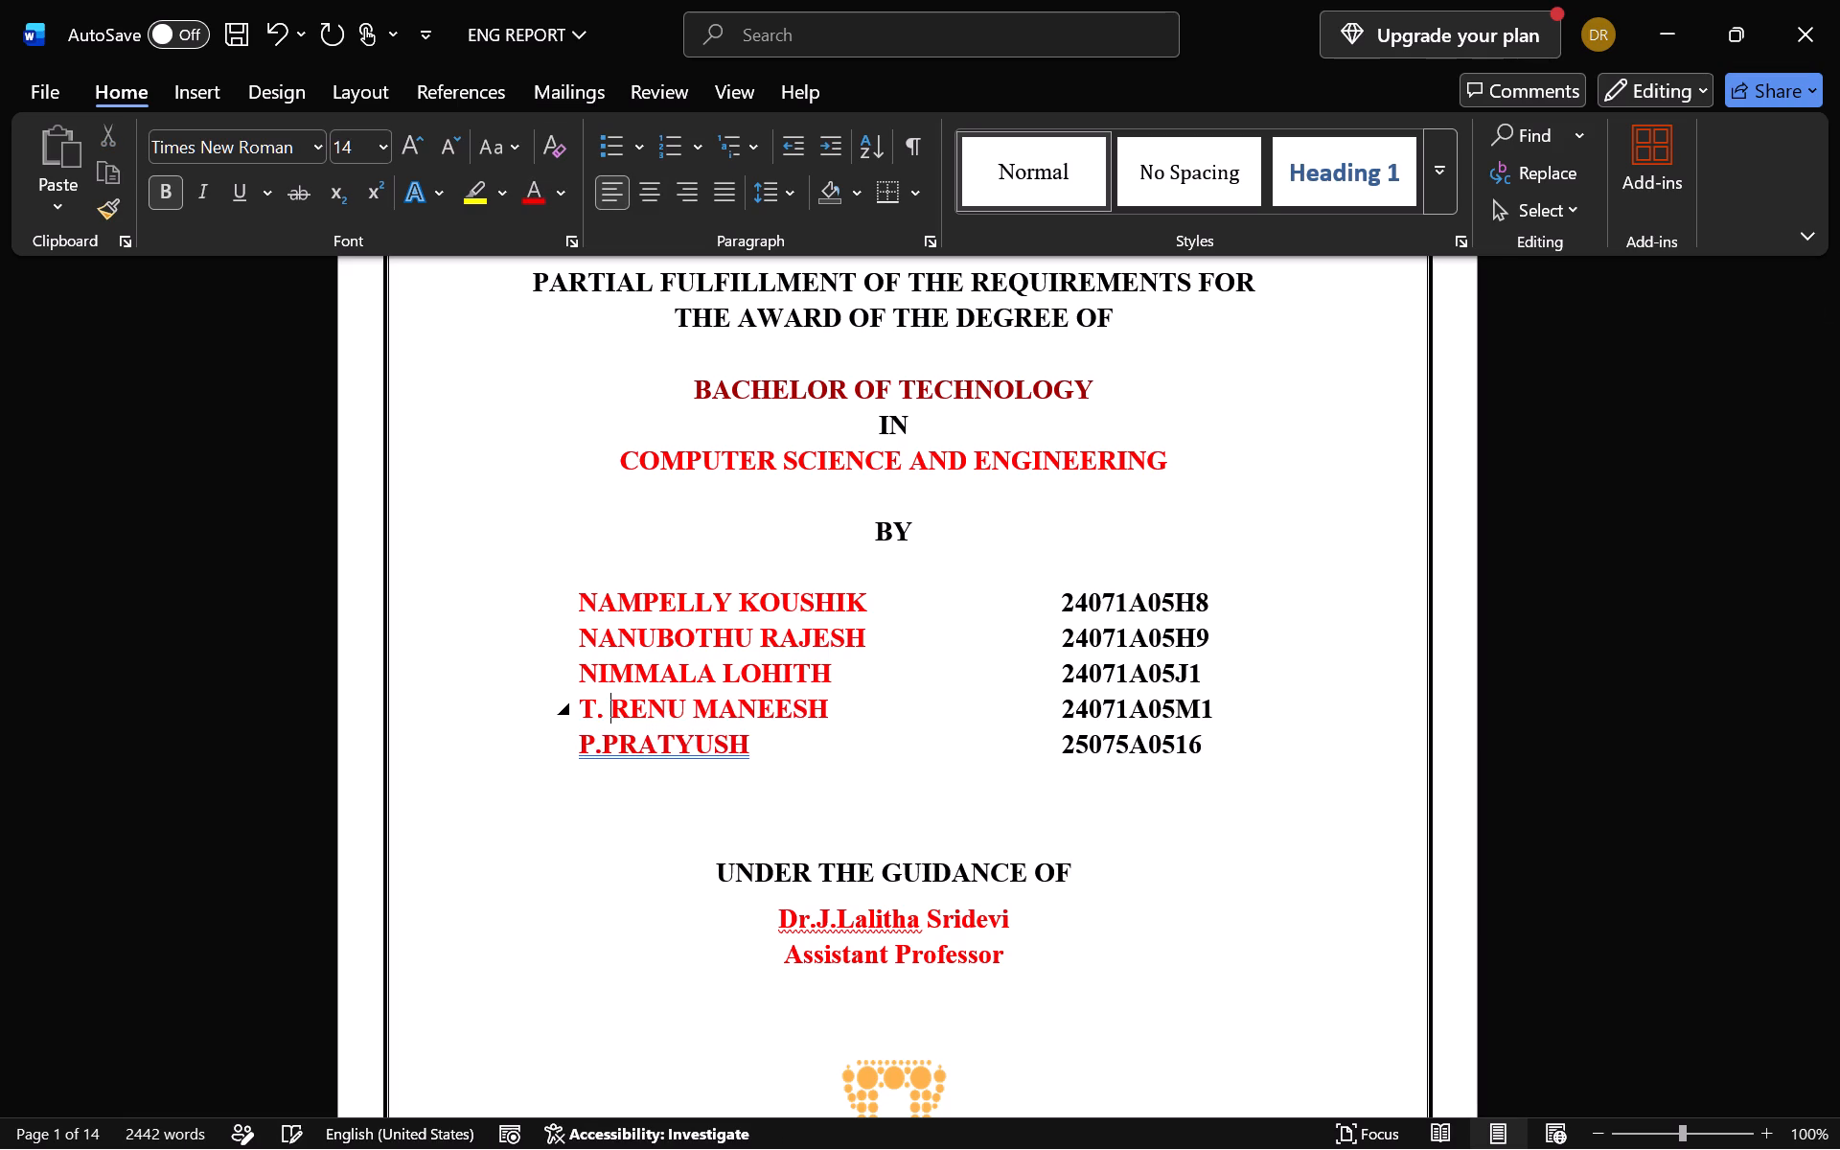
pyautogui.click(600, 747)
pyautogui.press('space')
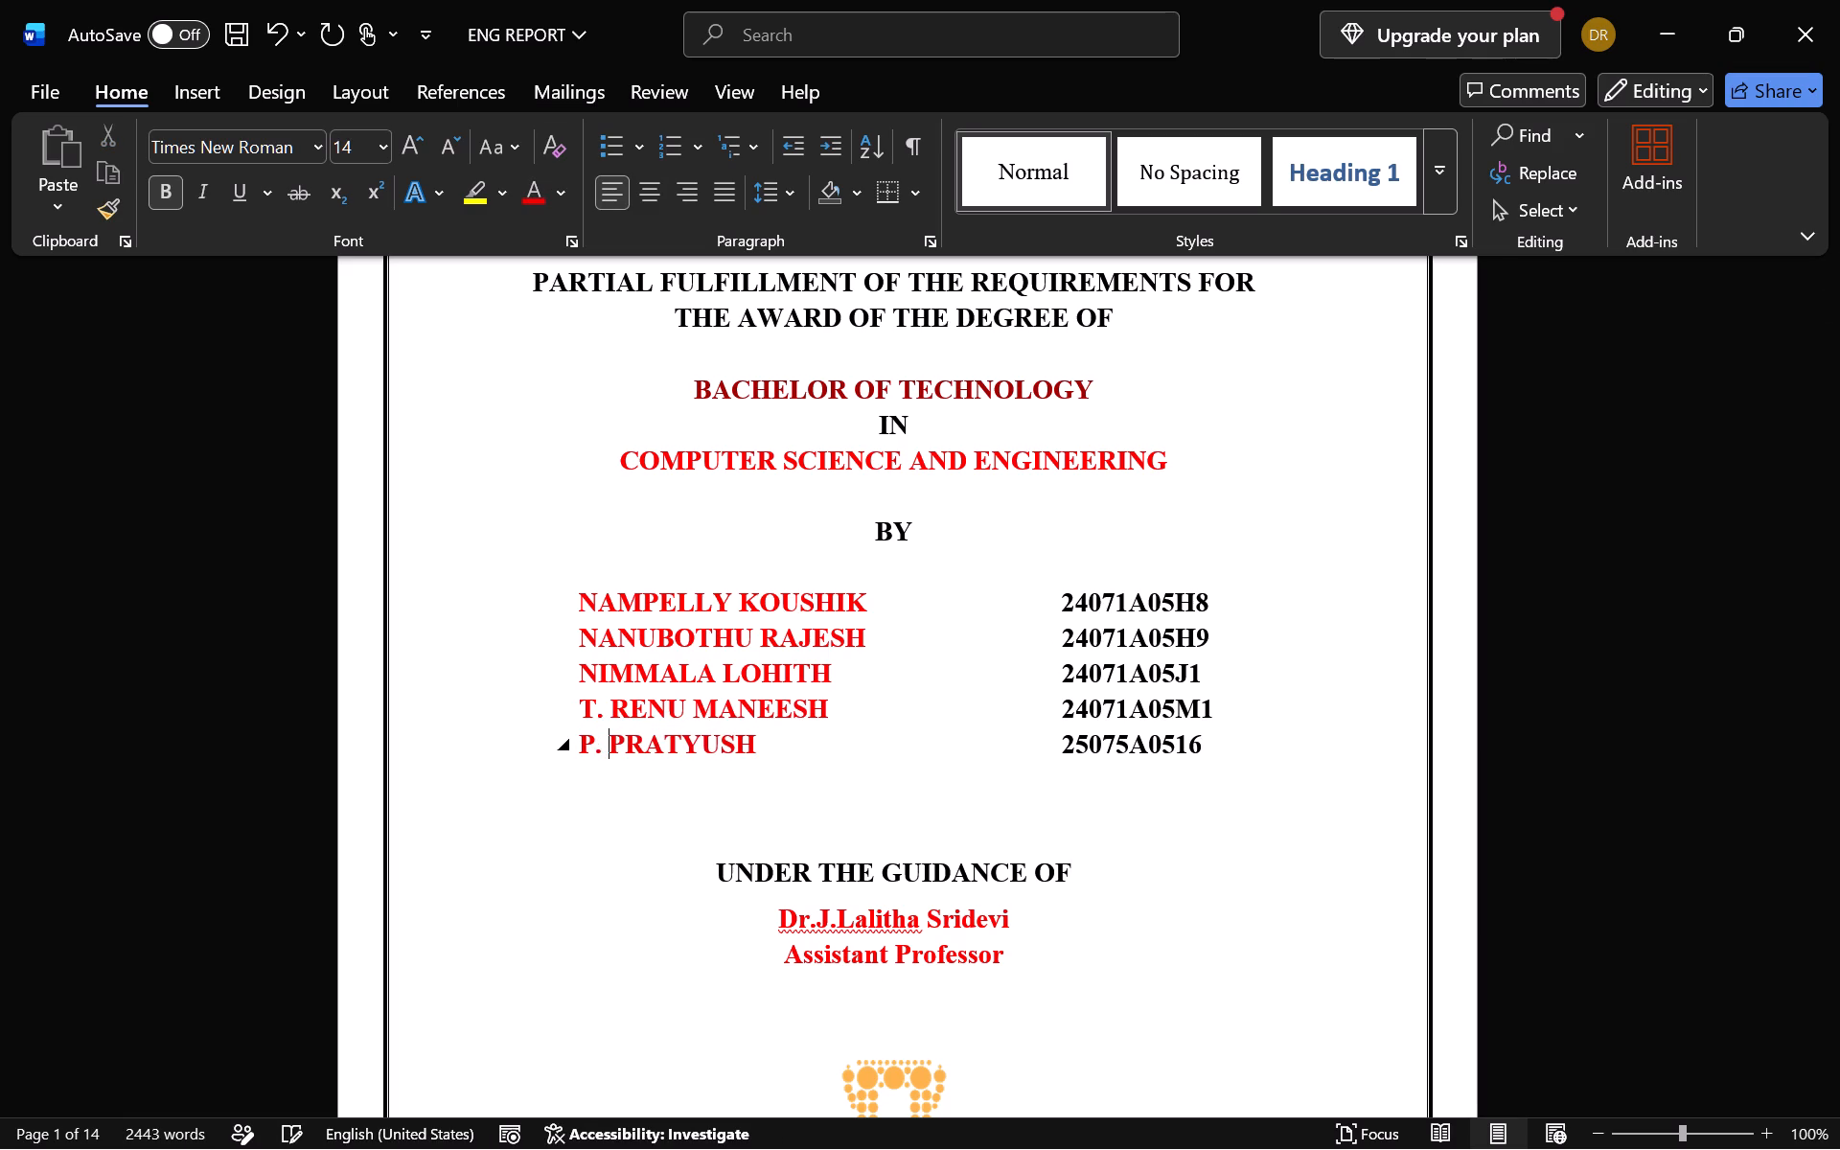
# Replace the red report title at the top of the cover page with PDF PROCESSOR AI, followed by an extra line break.
pyautogui.scroll(2, 870, 706)
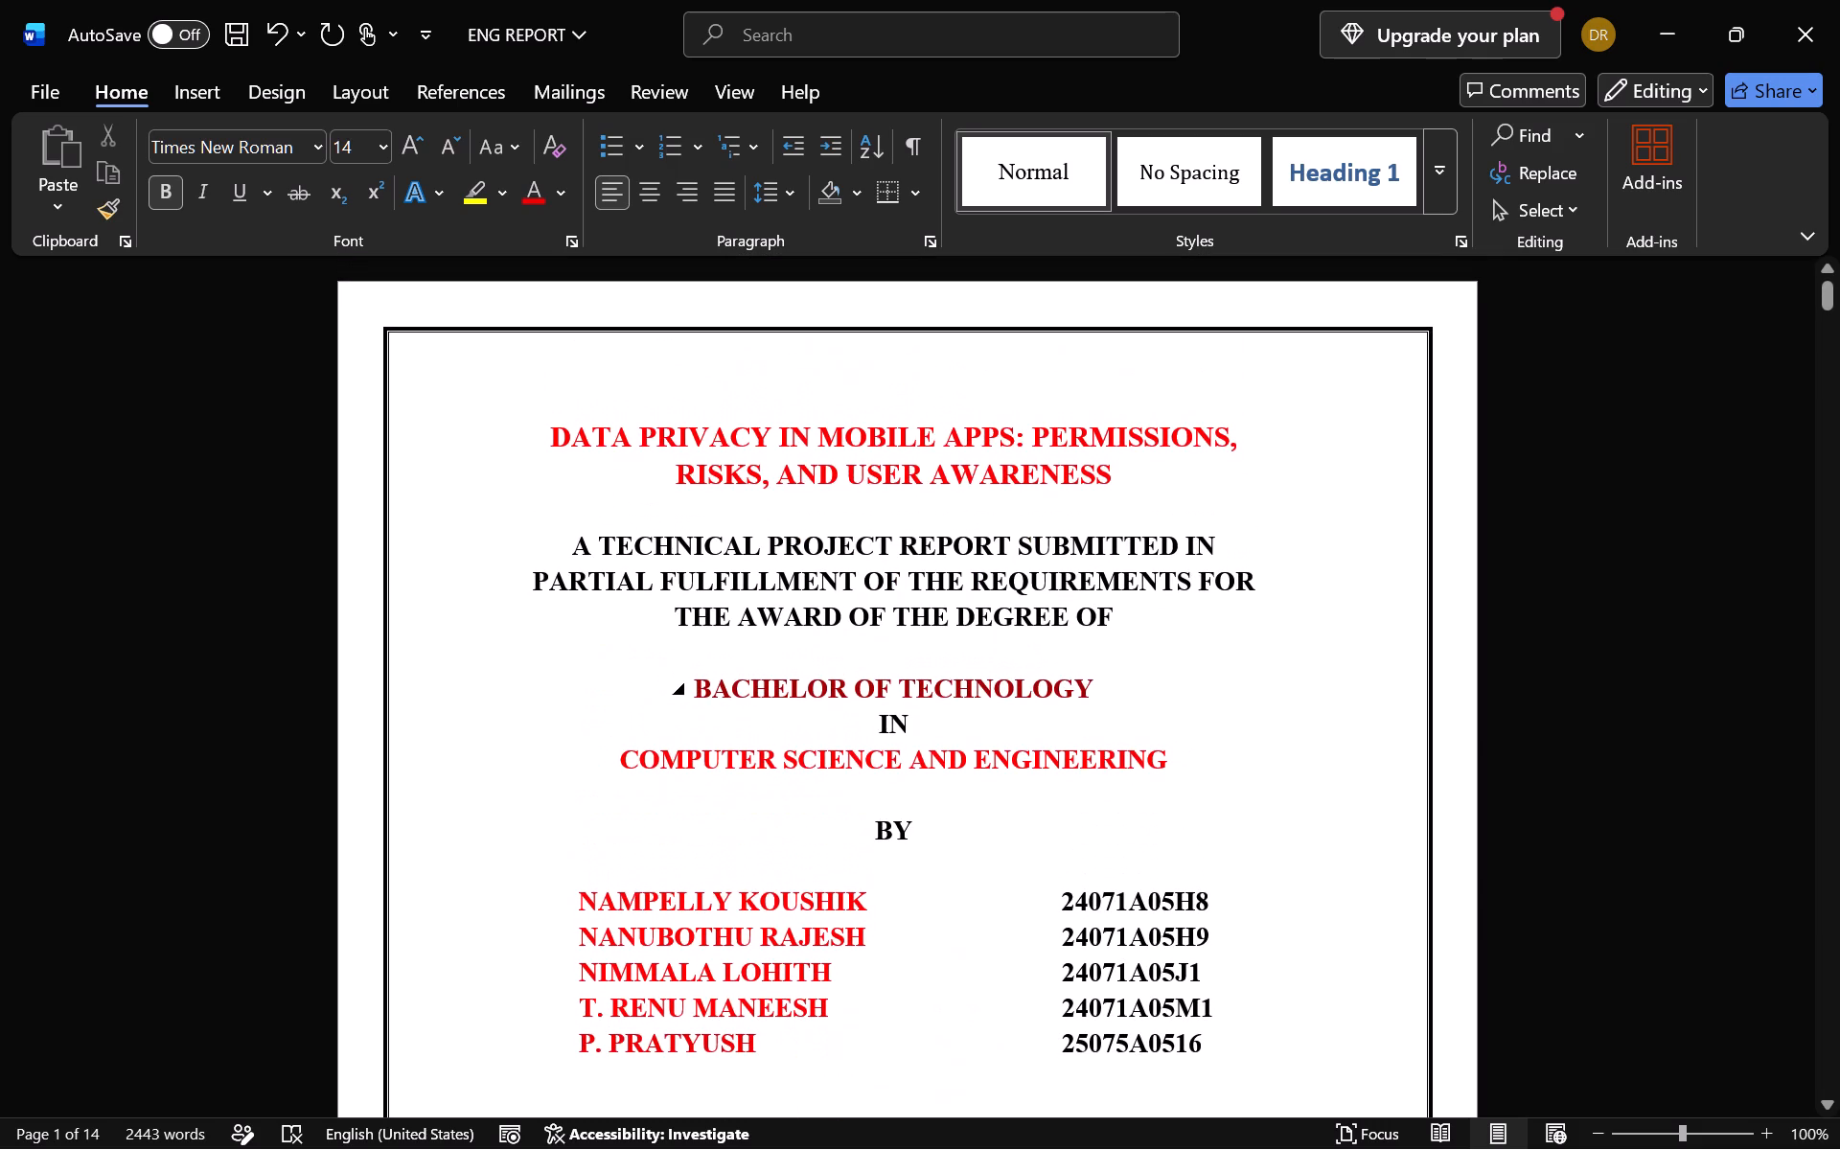
pyautogui.click(1118, 490)
pyautogui.press('BackSpace')
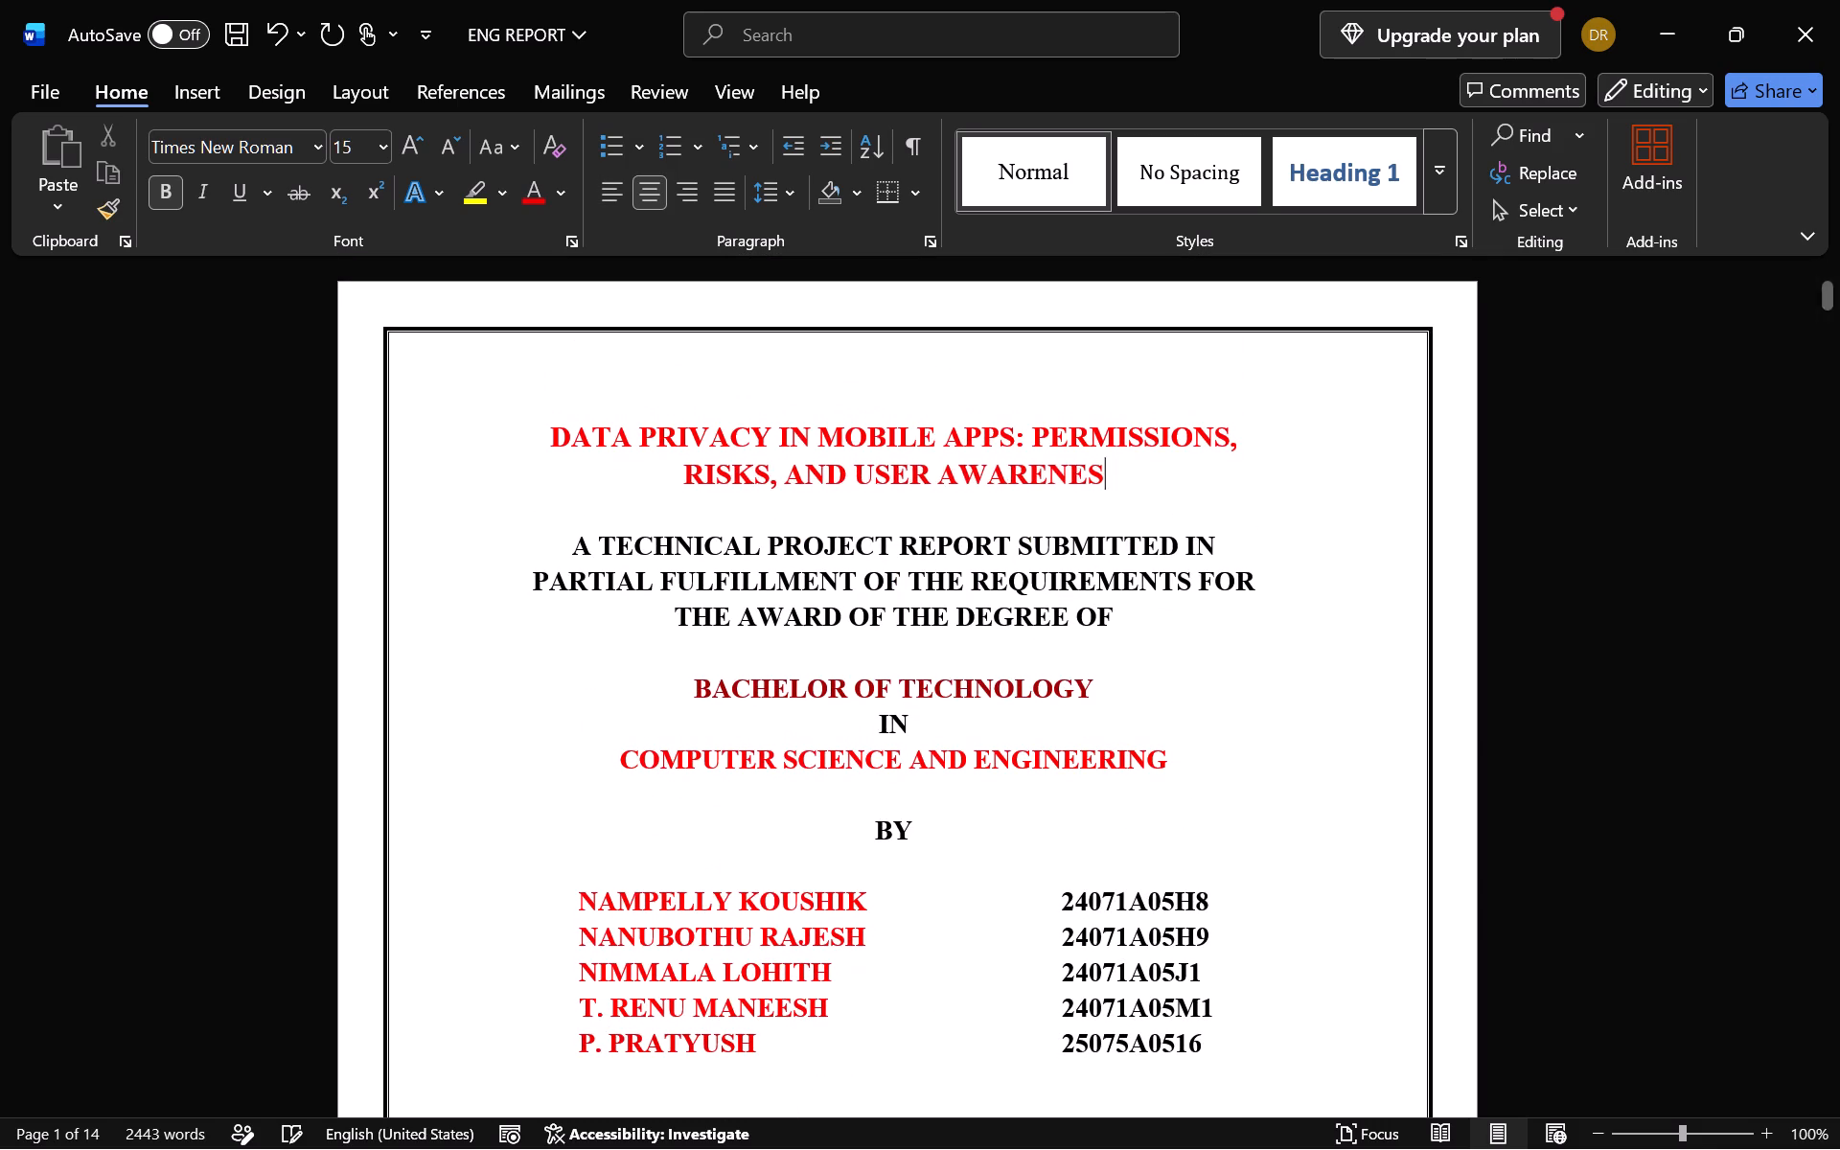
pyautogui.press('BackSpace')
pyautogui.press('BackSpace')
pyautogui.press('BackSpace')
pyautogui.press('BackSpace')
pyautogui.press('BackSpace')
pyautogui.press('BackSpace')
pyautogui.press('BackSpace')
pyautogui.press('BackSpace')
pyautogui.press('BackSpace')
pyautogui.press('BackSpace')
pyautogui.press('BackSpace')
pyautogui.press('BackSpace')
pyautogui.press('BackSpace')
pyautogui.press('BackSpace')
pyautogui.press('BackSpace')
pyautogui.press('BackSpace')
pyautogui.press('BackSpace')
pyautogui.press('BackSpace')
pyautogui.press('BackSpace')
pyautogui.press('BackSpace')
pyautogui.press('BackSpace')
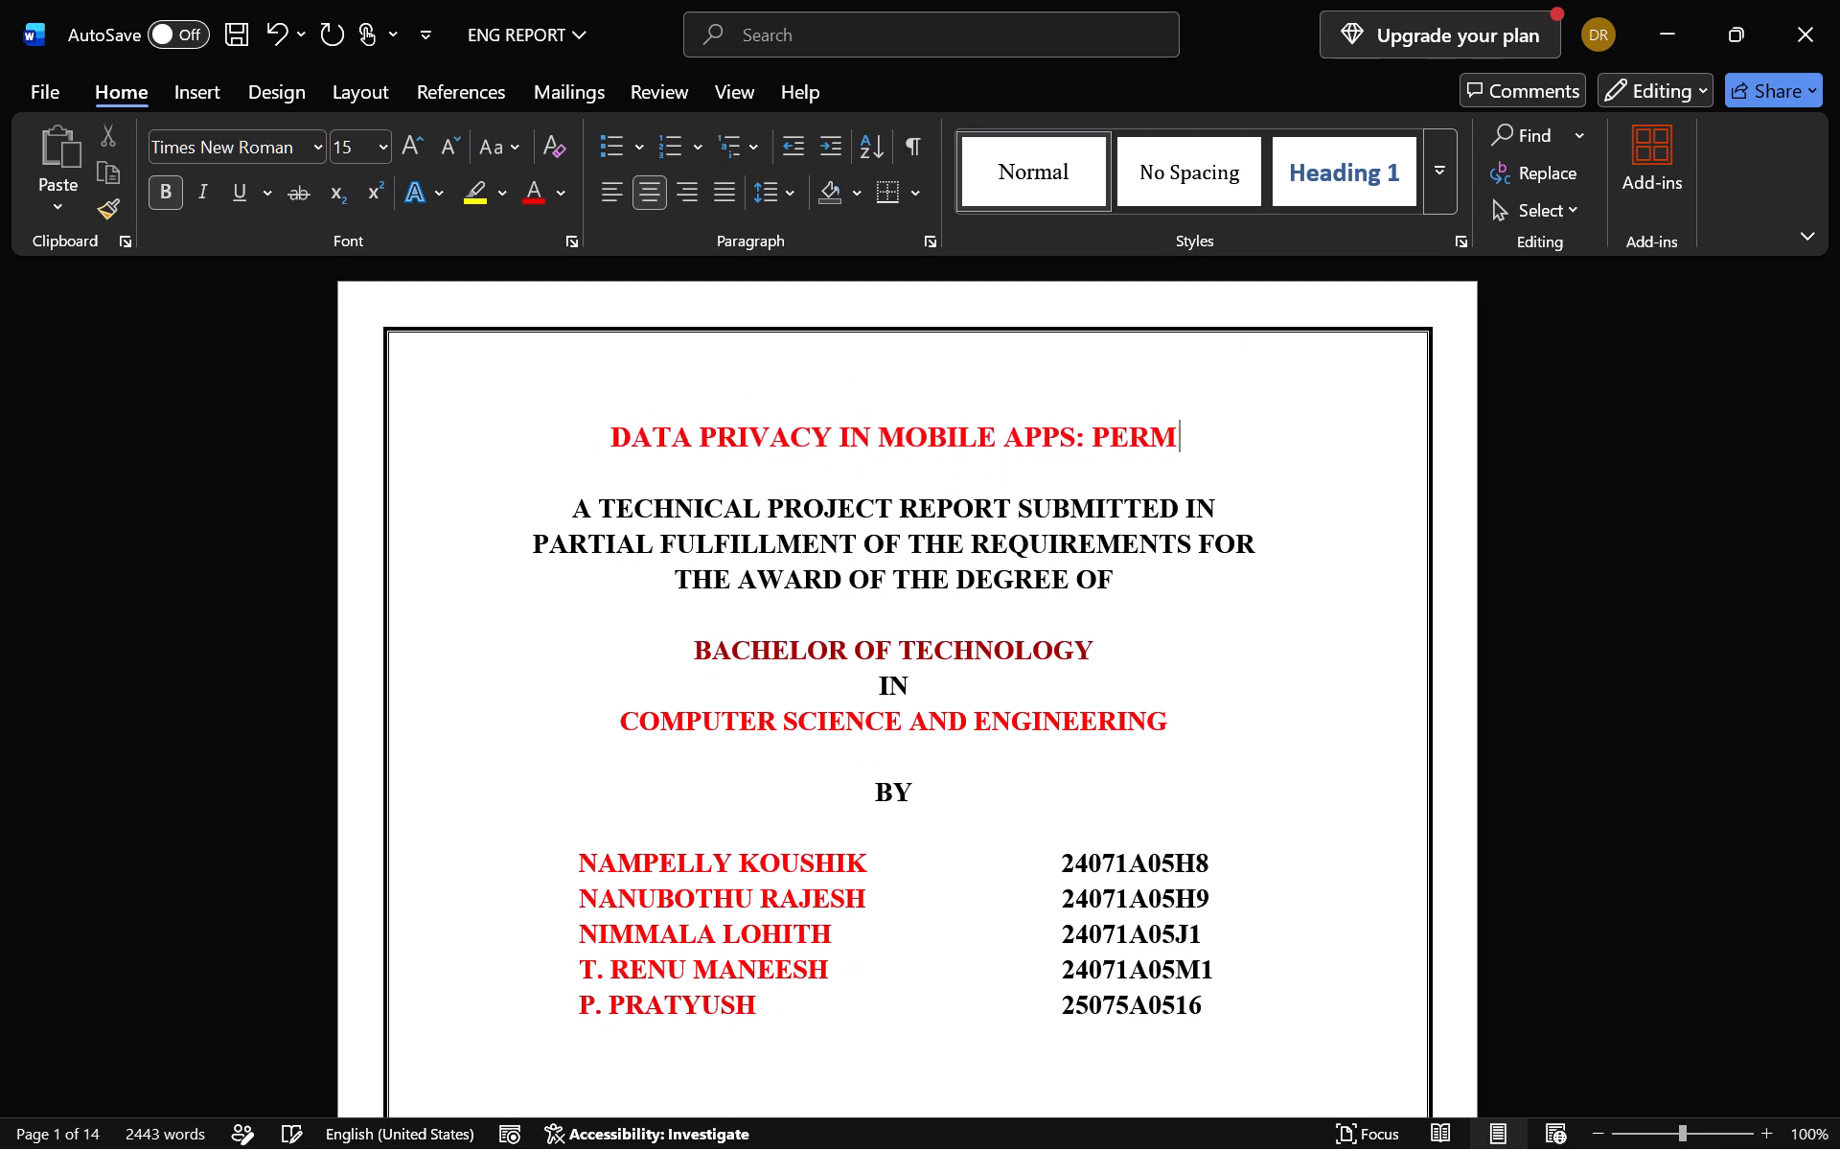
pyautogui.press('BackSpace')
pyautogui.press('BackSpace')
pyautogui.press('BackSpace')
pyautogui.press('BackSpace')
pyautogui.press('BackSpace')
pyautogui.press('BackSpace')
pyautogui.press('BackSpace')
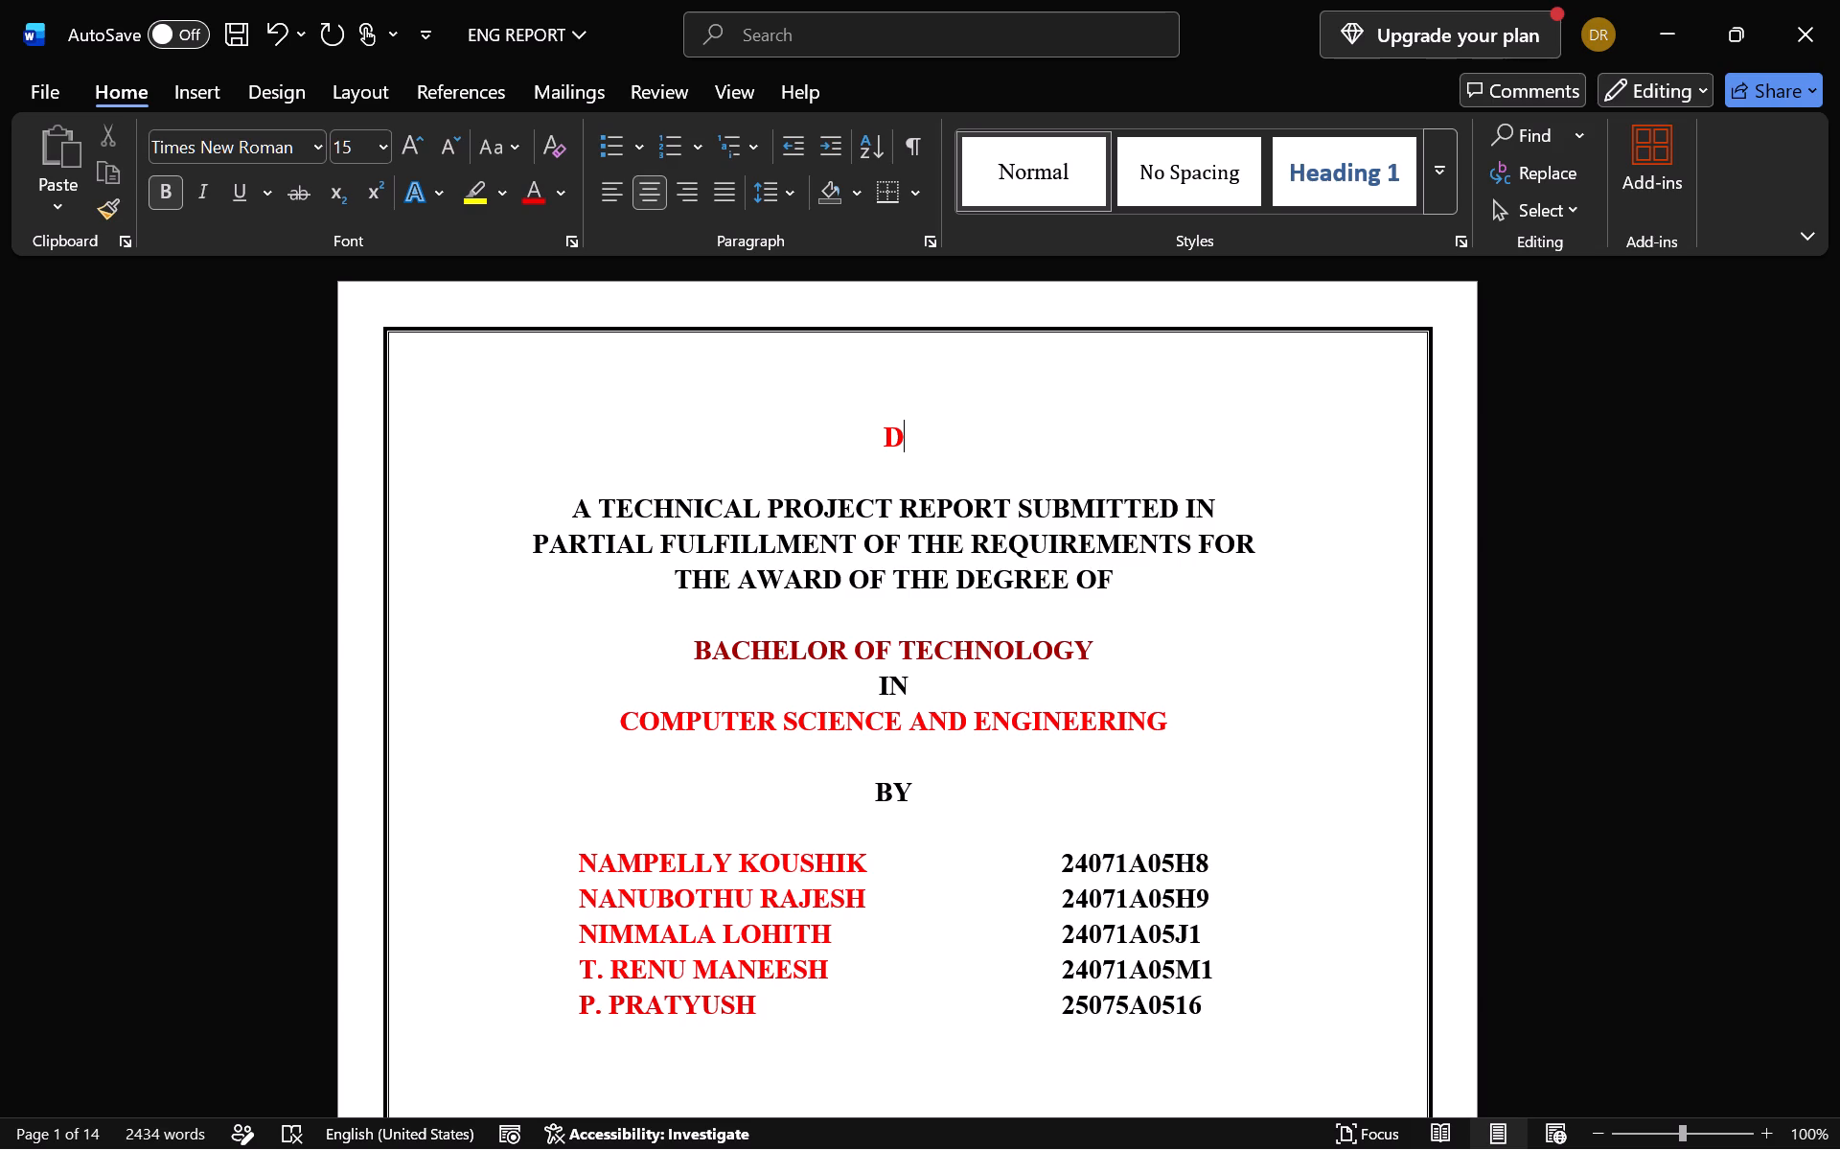
pyautogui.press('BackSpace')
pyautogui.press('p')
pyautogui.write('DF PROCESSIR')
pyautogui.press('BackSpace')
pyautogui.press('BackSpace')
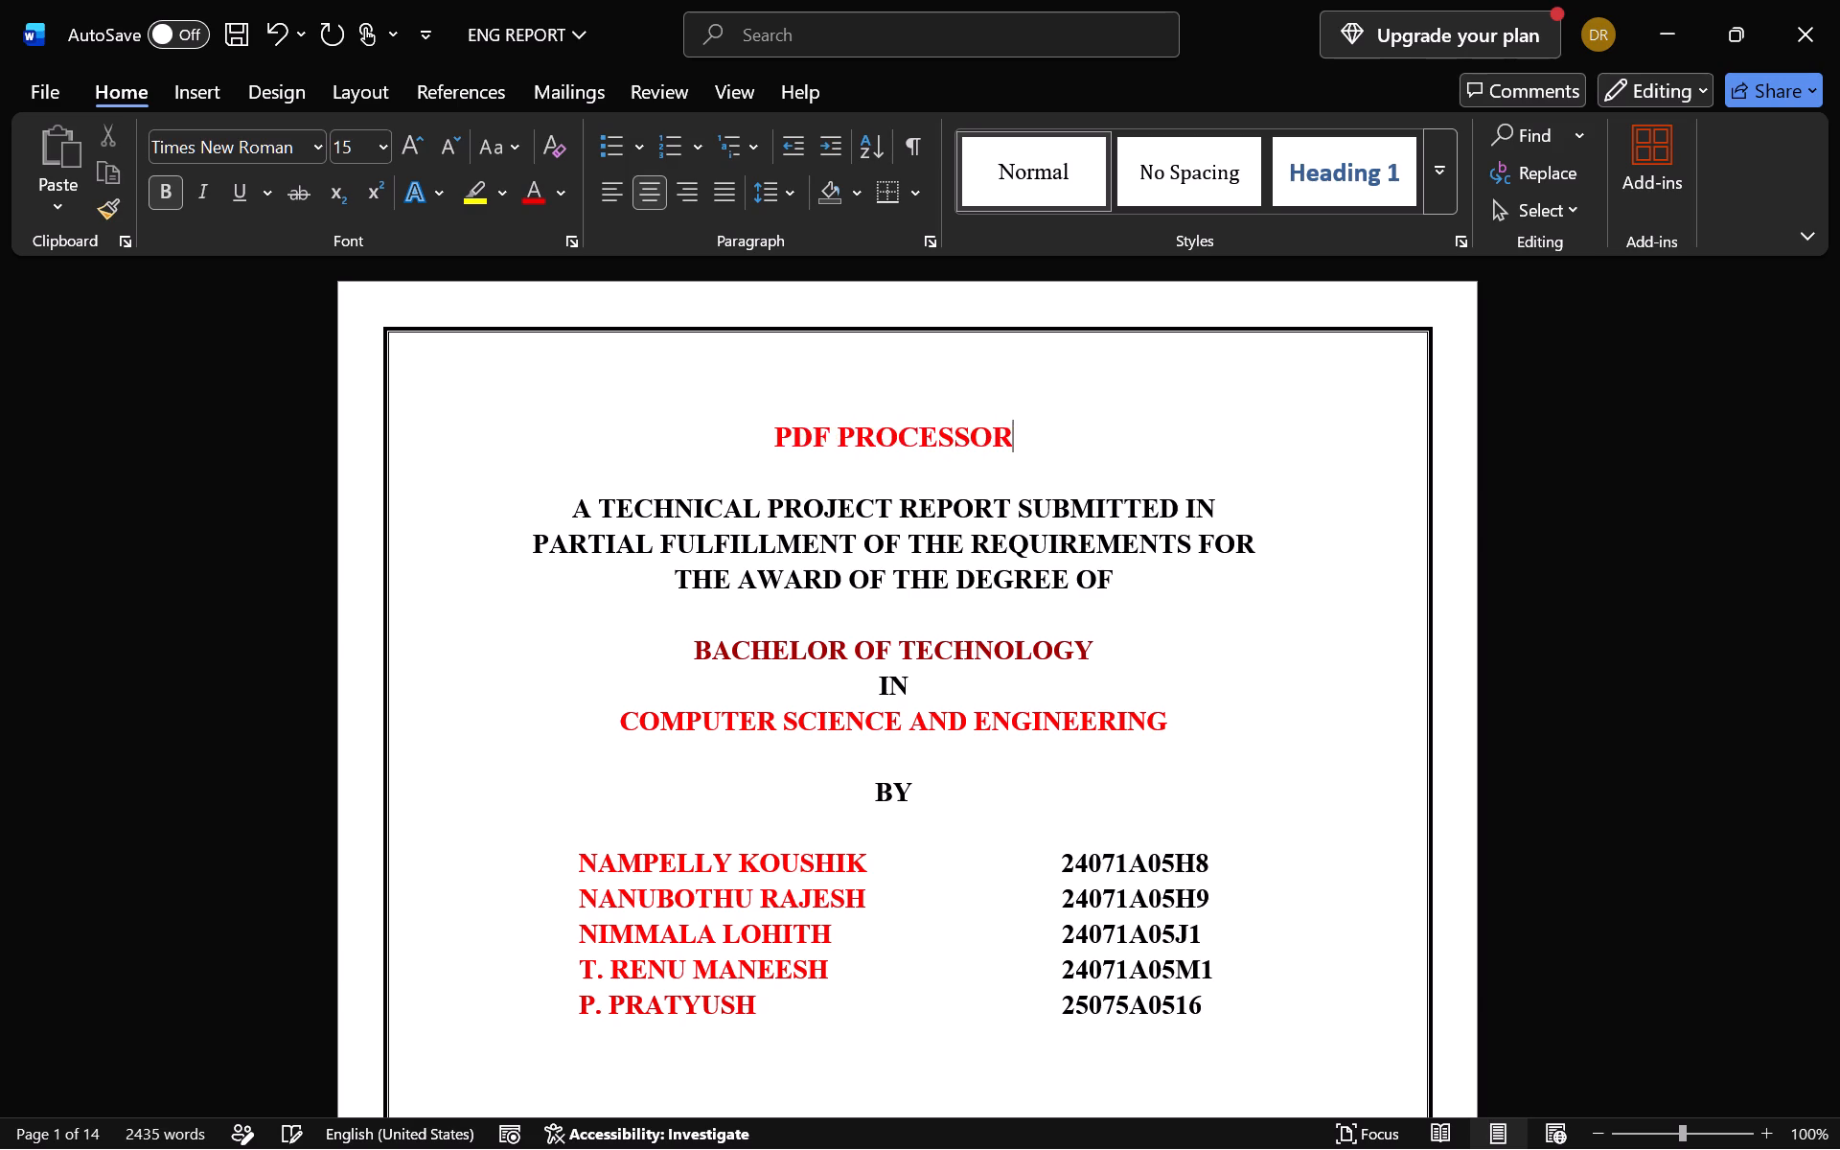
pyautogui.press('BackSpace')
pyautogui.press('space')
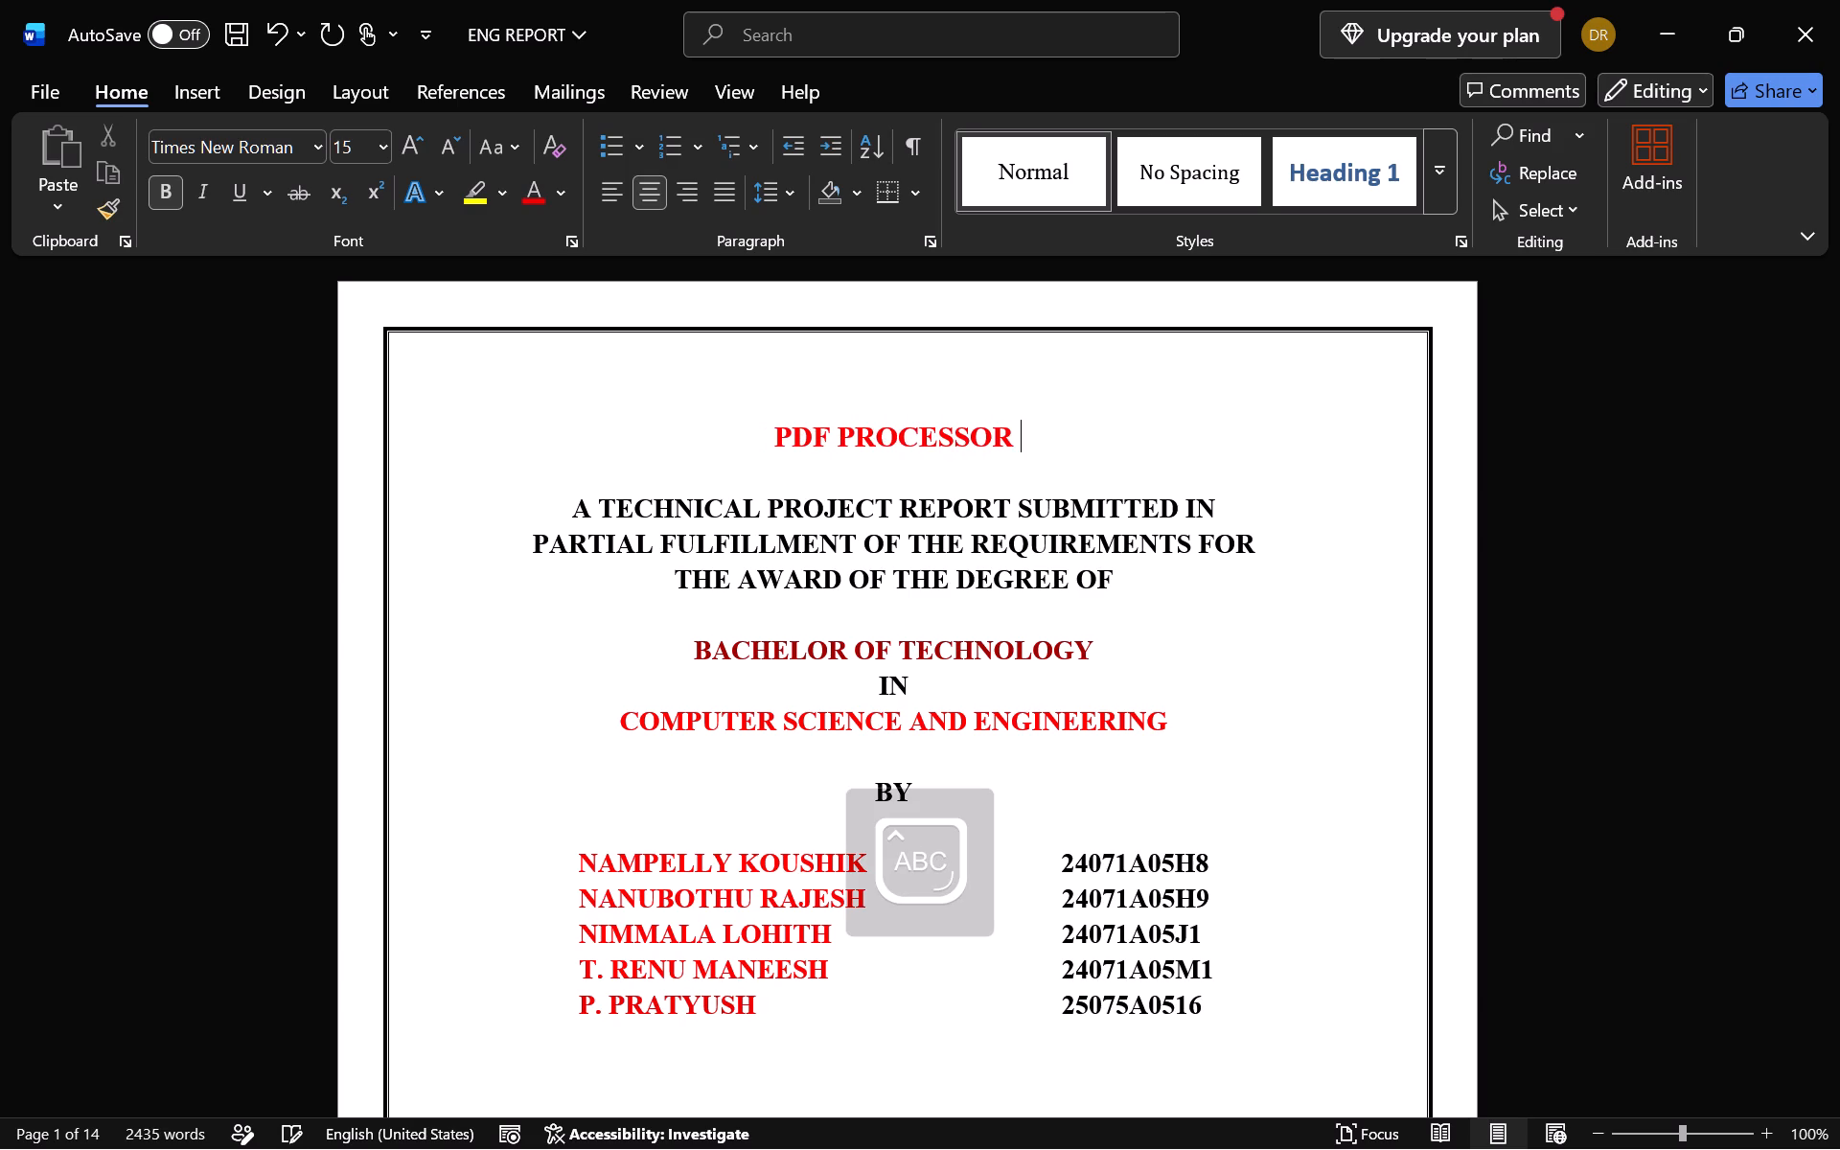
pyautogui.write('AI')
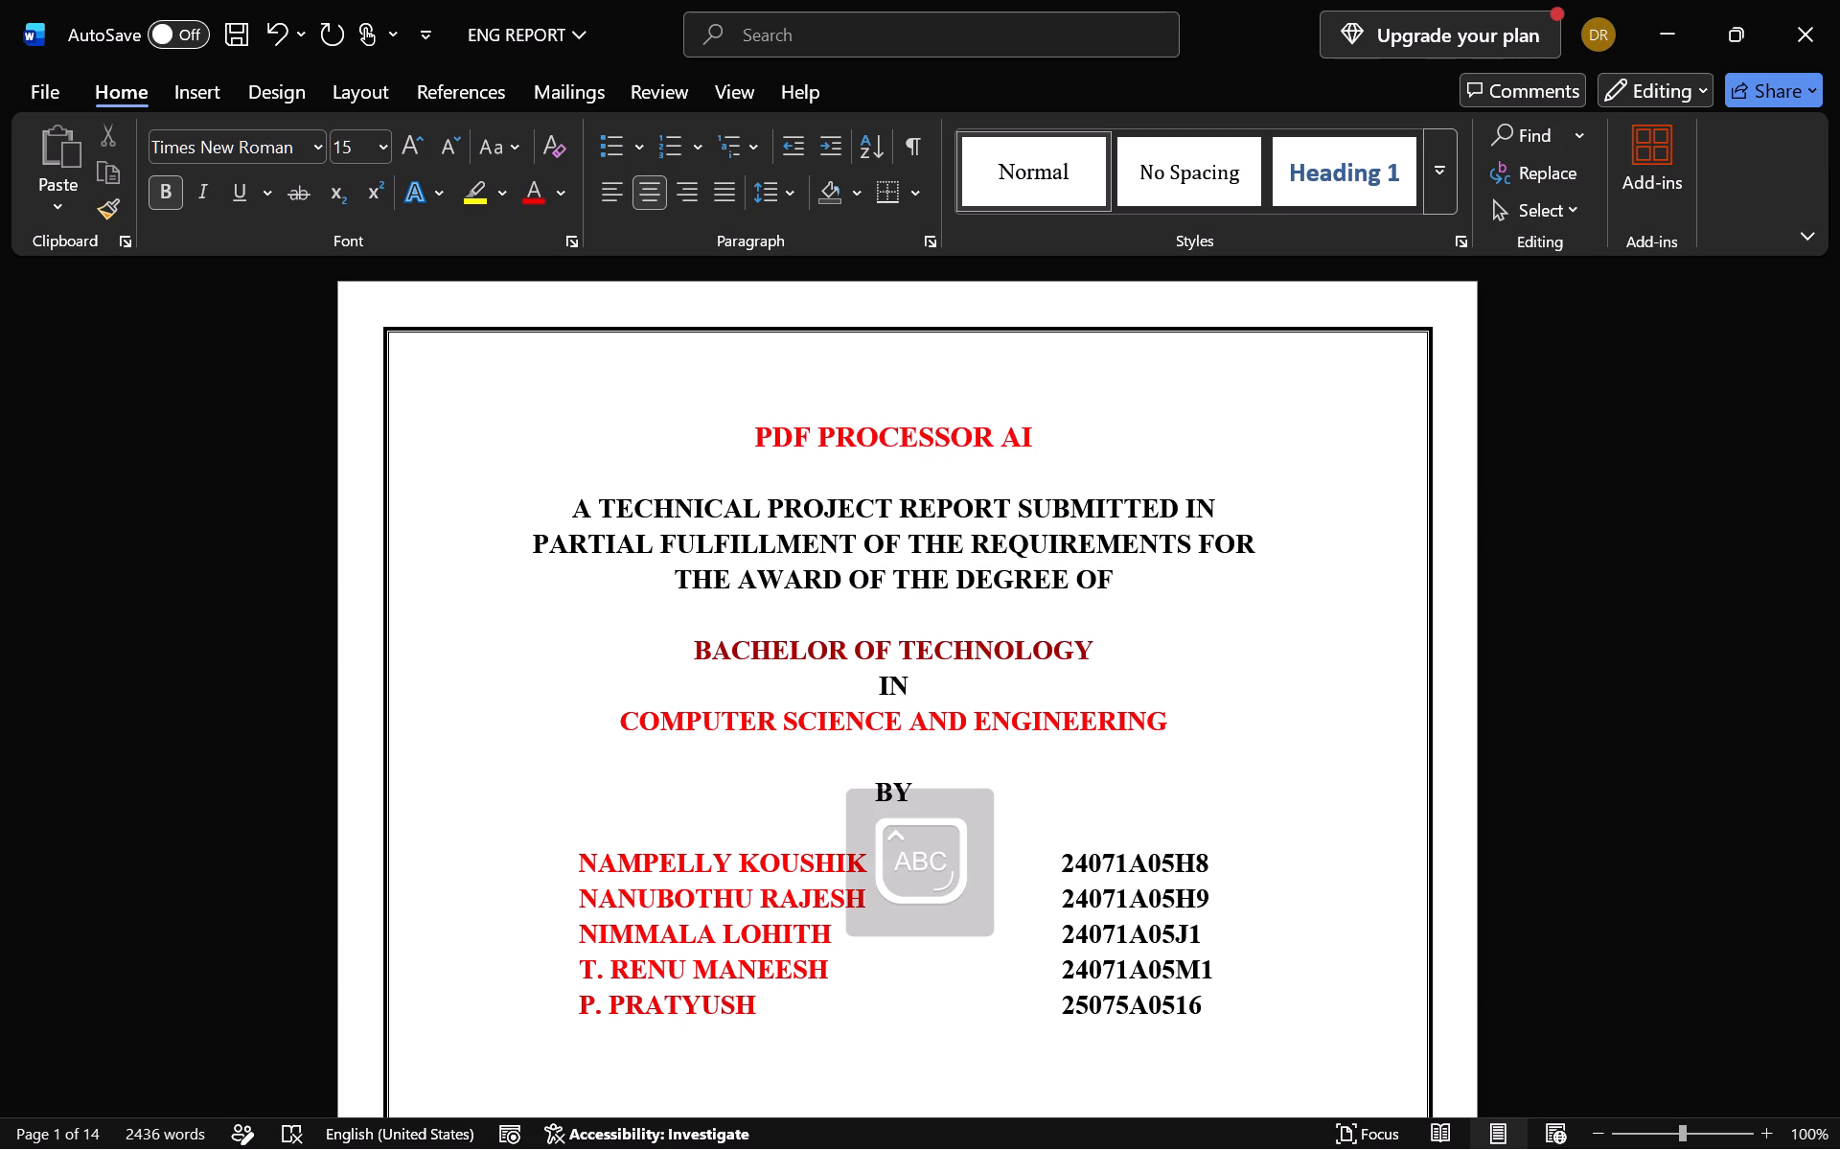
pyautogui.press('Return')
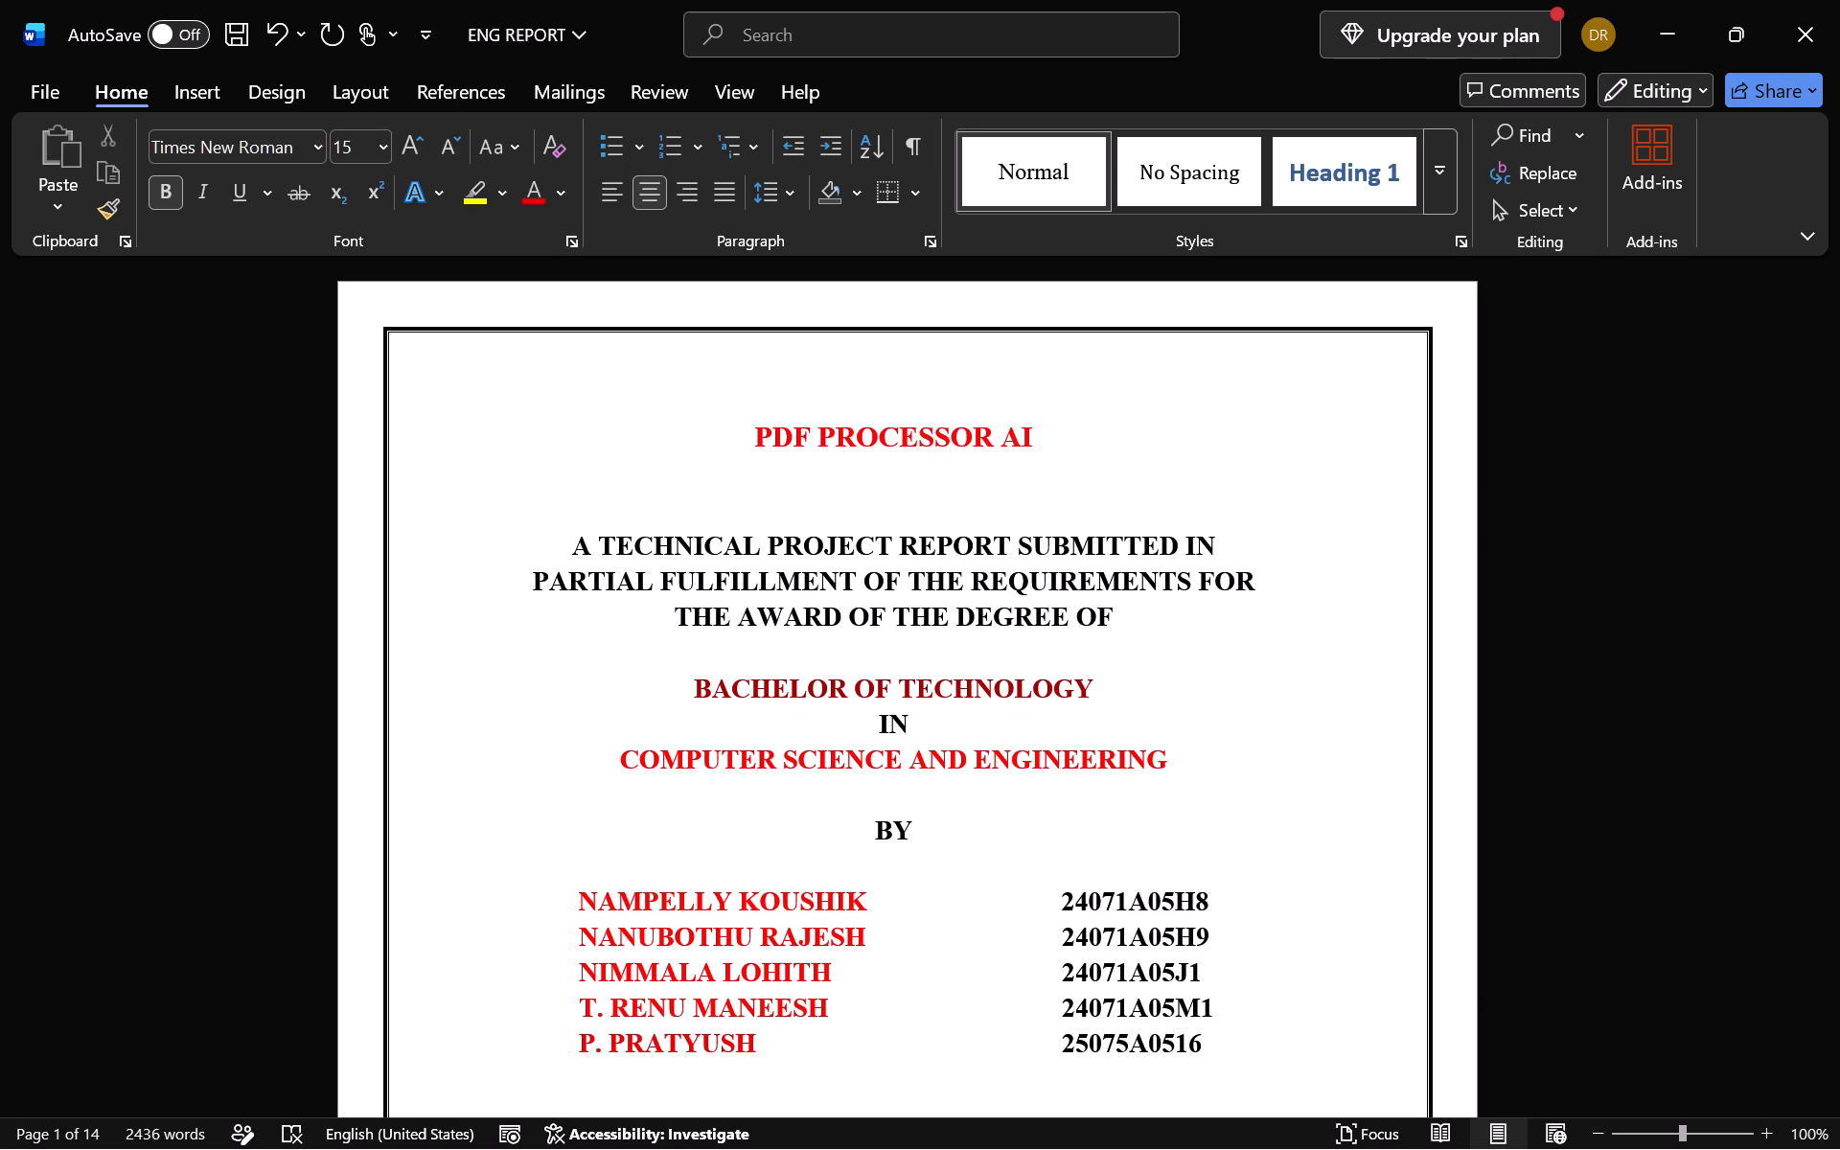
# Extend the red report title after PDF PROCESSOR AI with "-An AI-Powered Web Application".
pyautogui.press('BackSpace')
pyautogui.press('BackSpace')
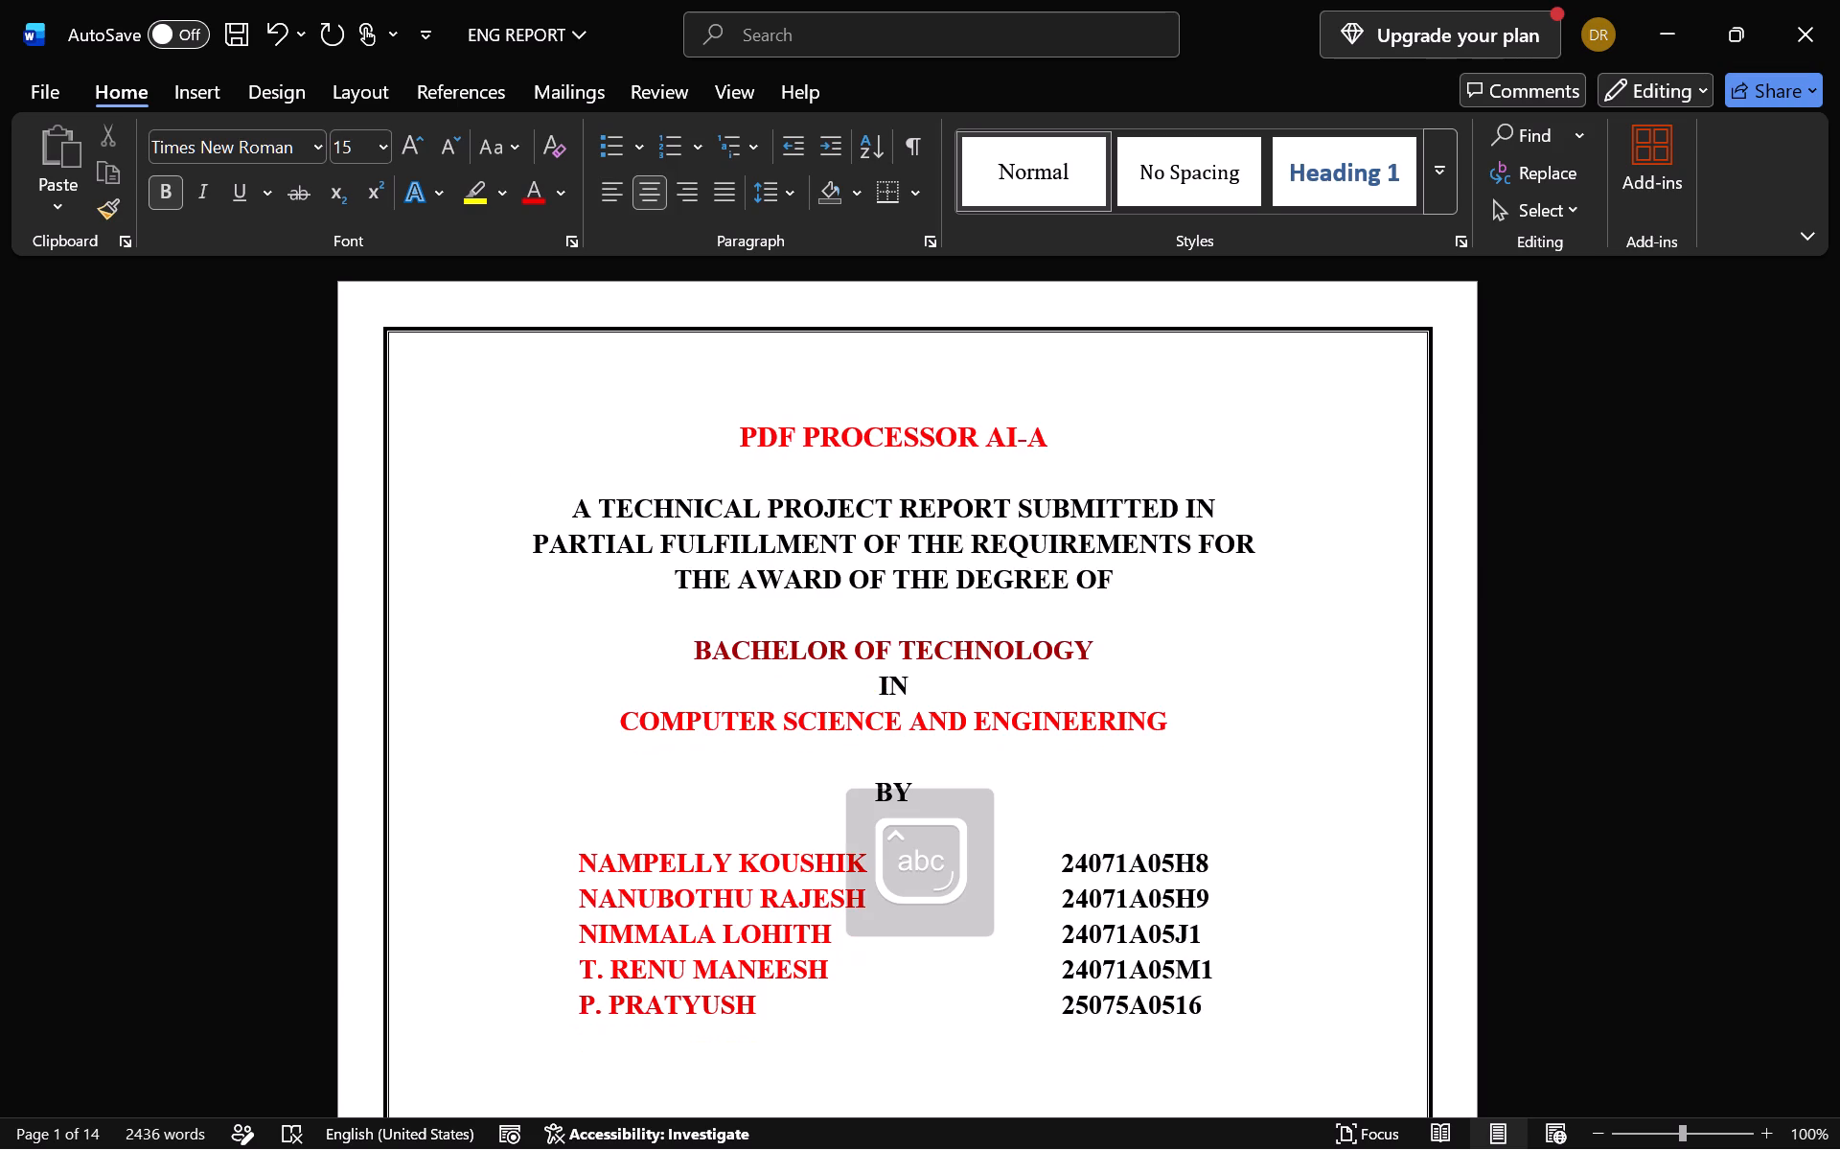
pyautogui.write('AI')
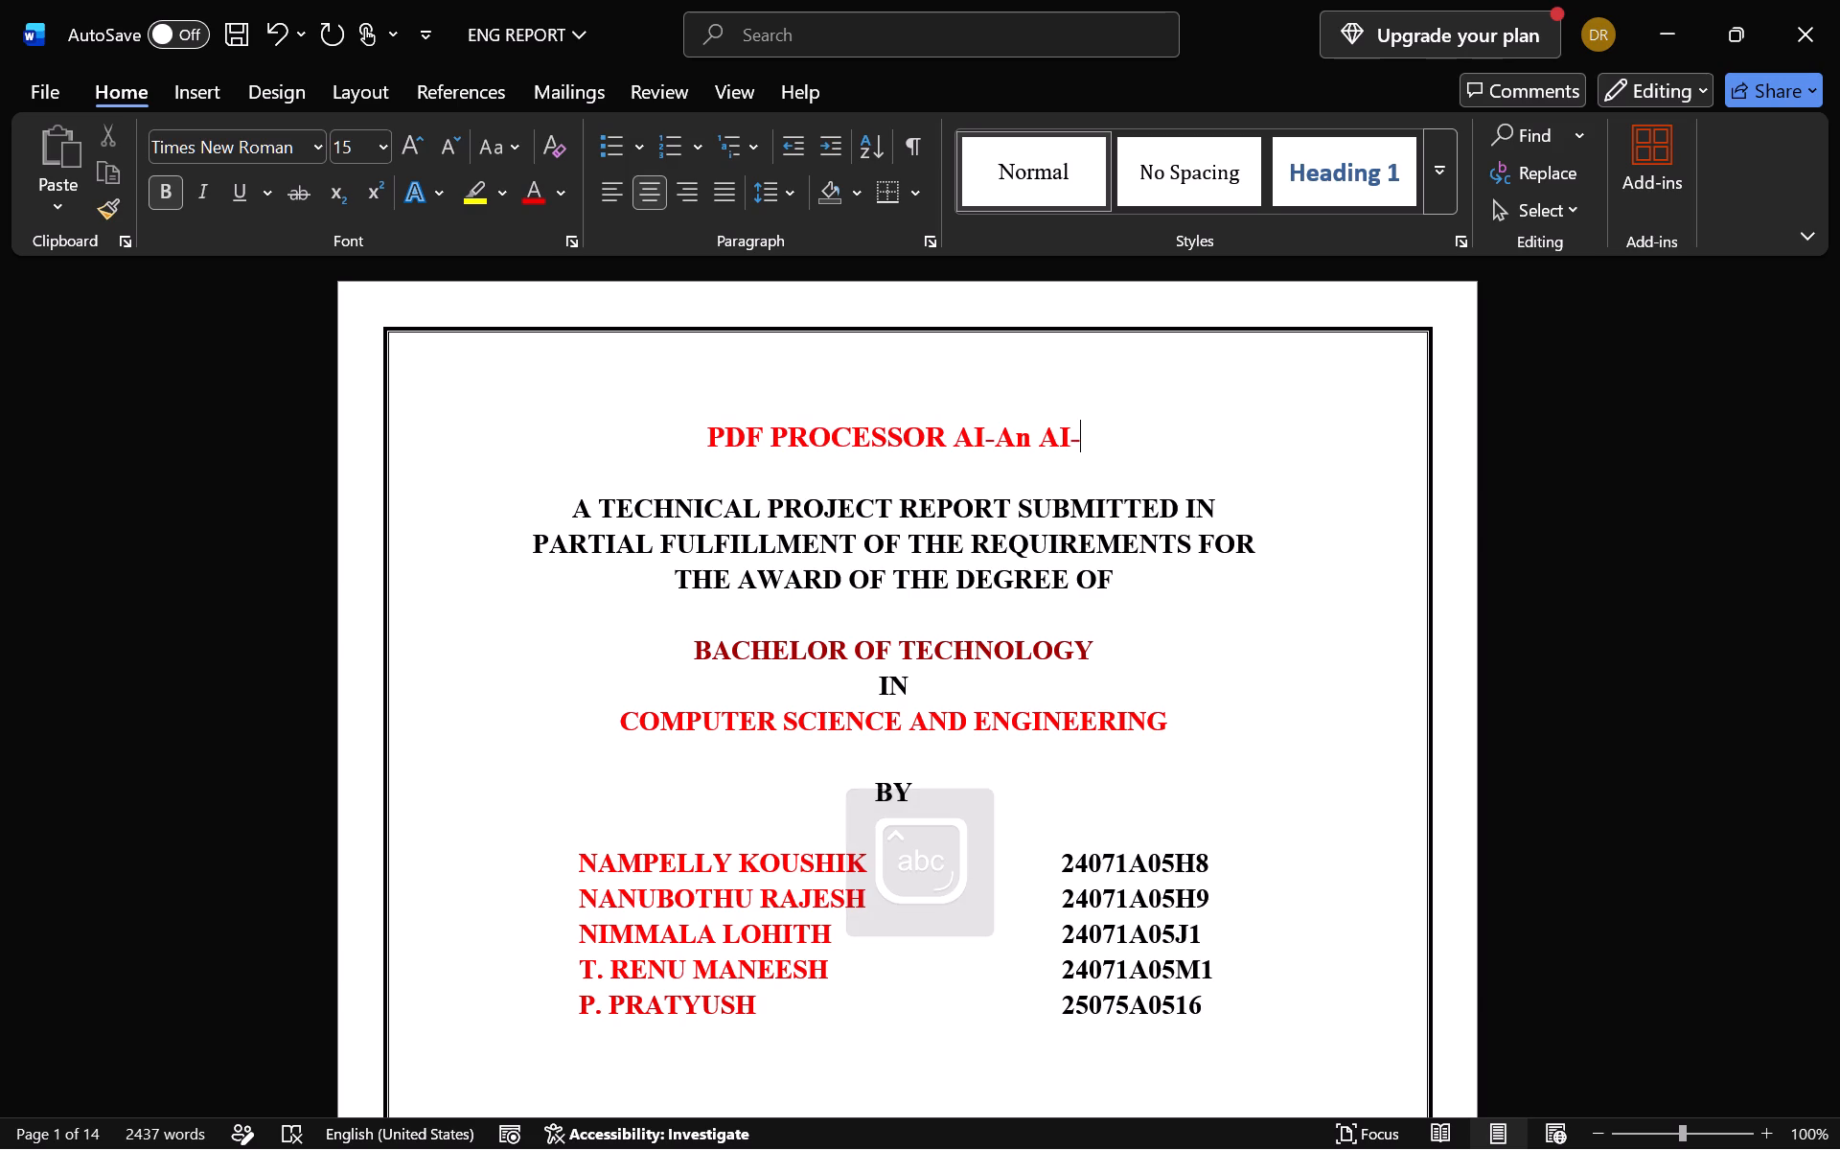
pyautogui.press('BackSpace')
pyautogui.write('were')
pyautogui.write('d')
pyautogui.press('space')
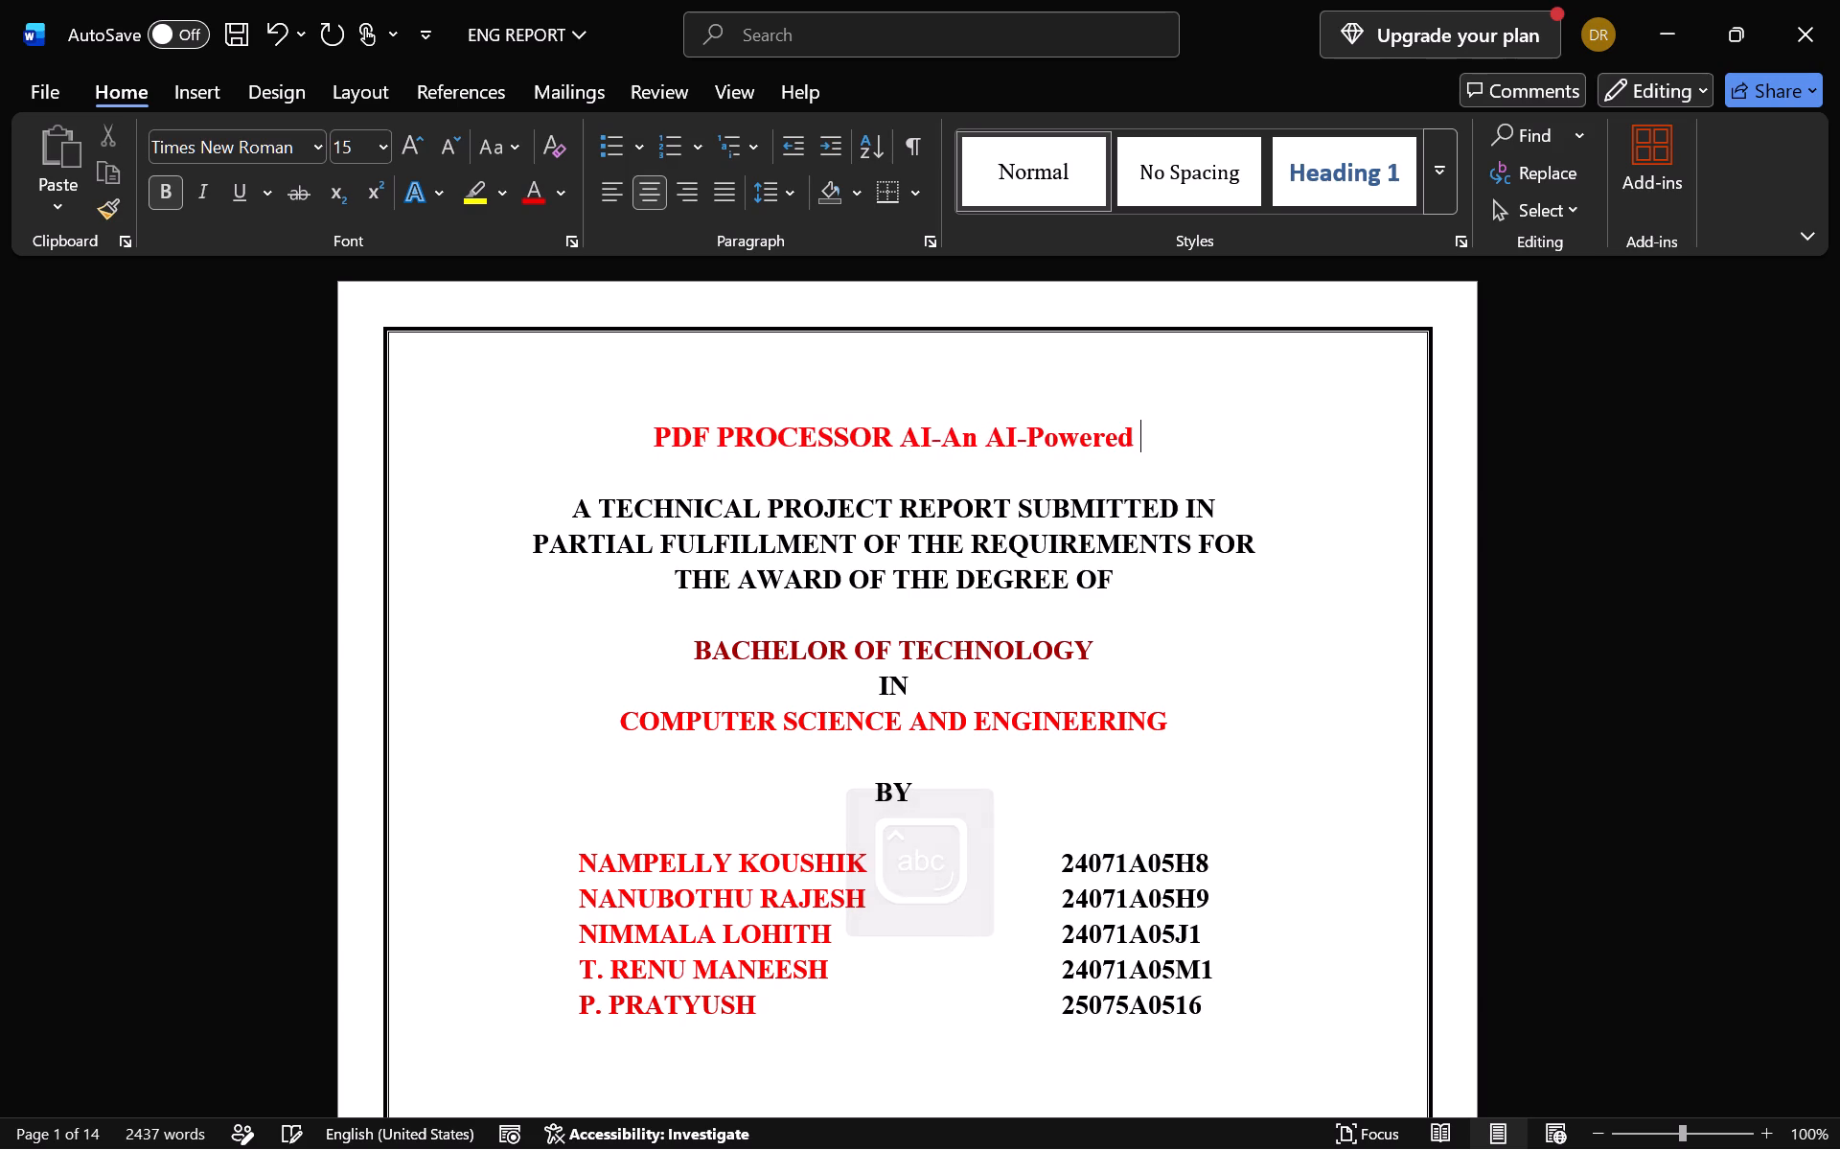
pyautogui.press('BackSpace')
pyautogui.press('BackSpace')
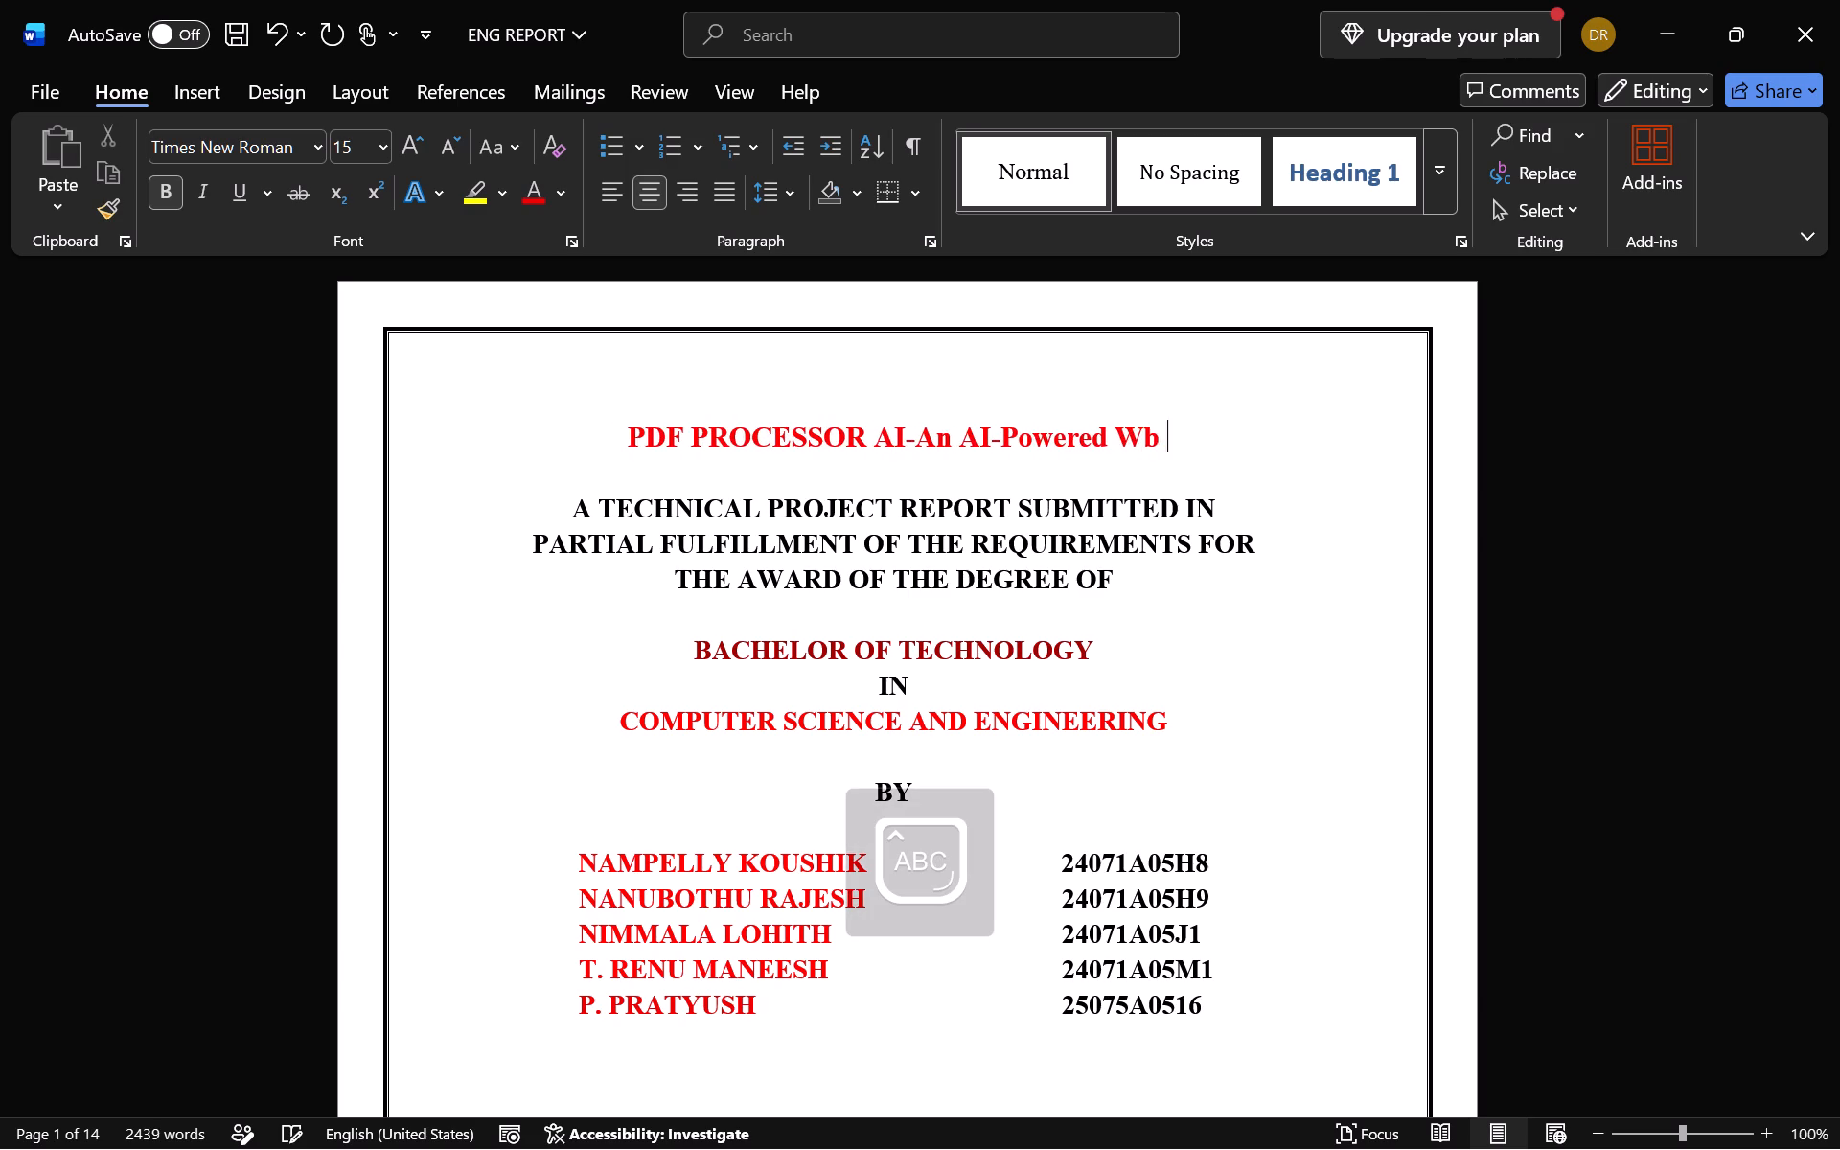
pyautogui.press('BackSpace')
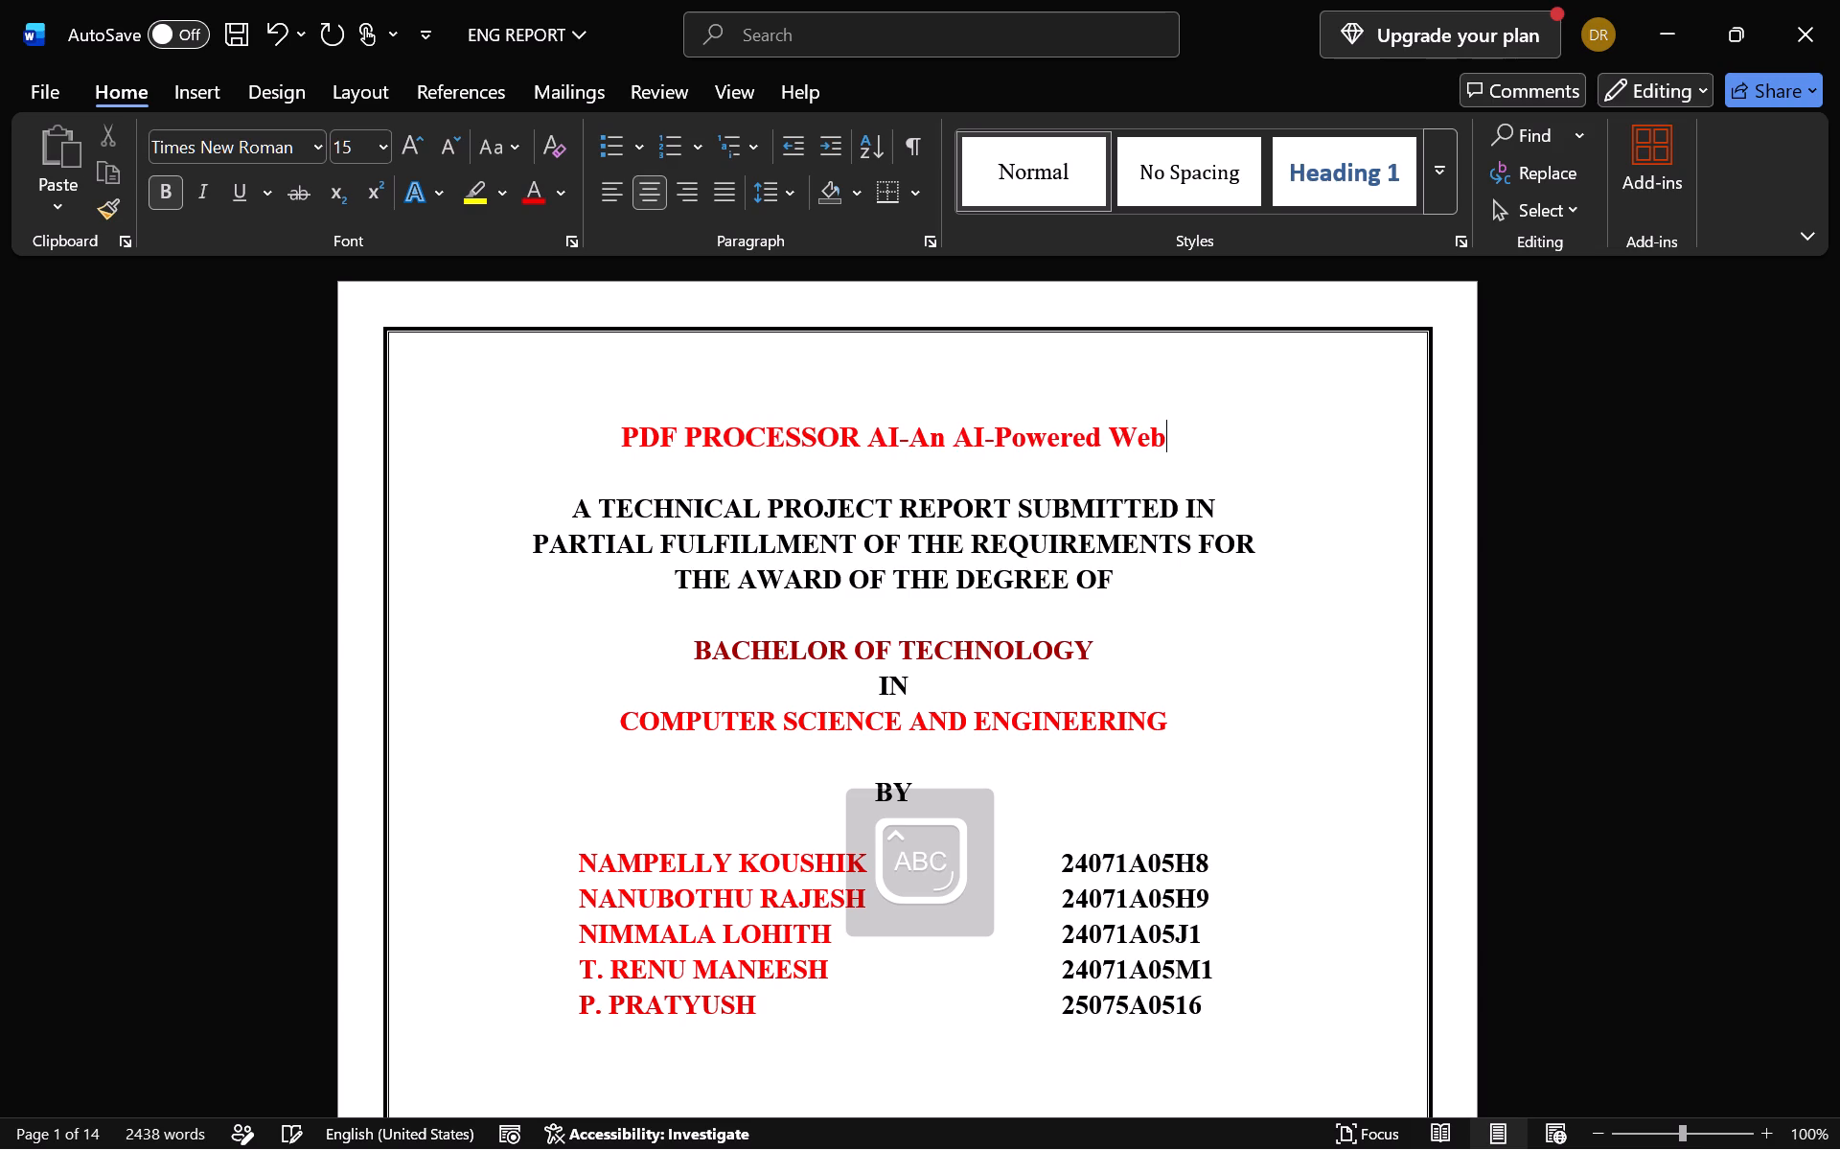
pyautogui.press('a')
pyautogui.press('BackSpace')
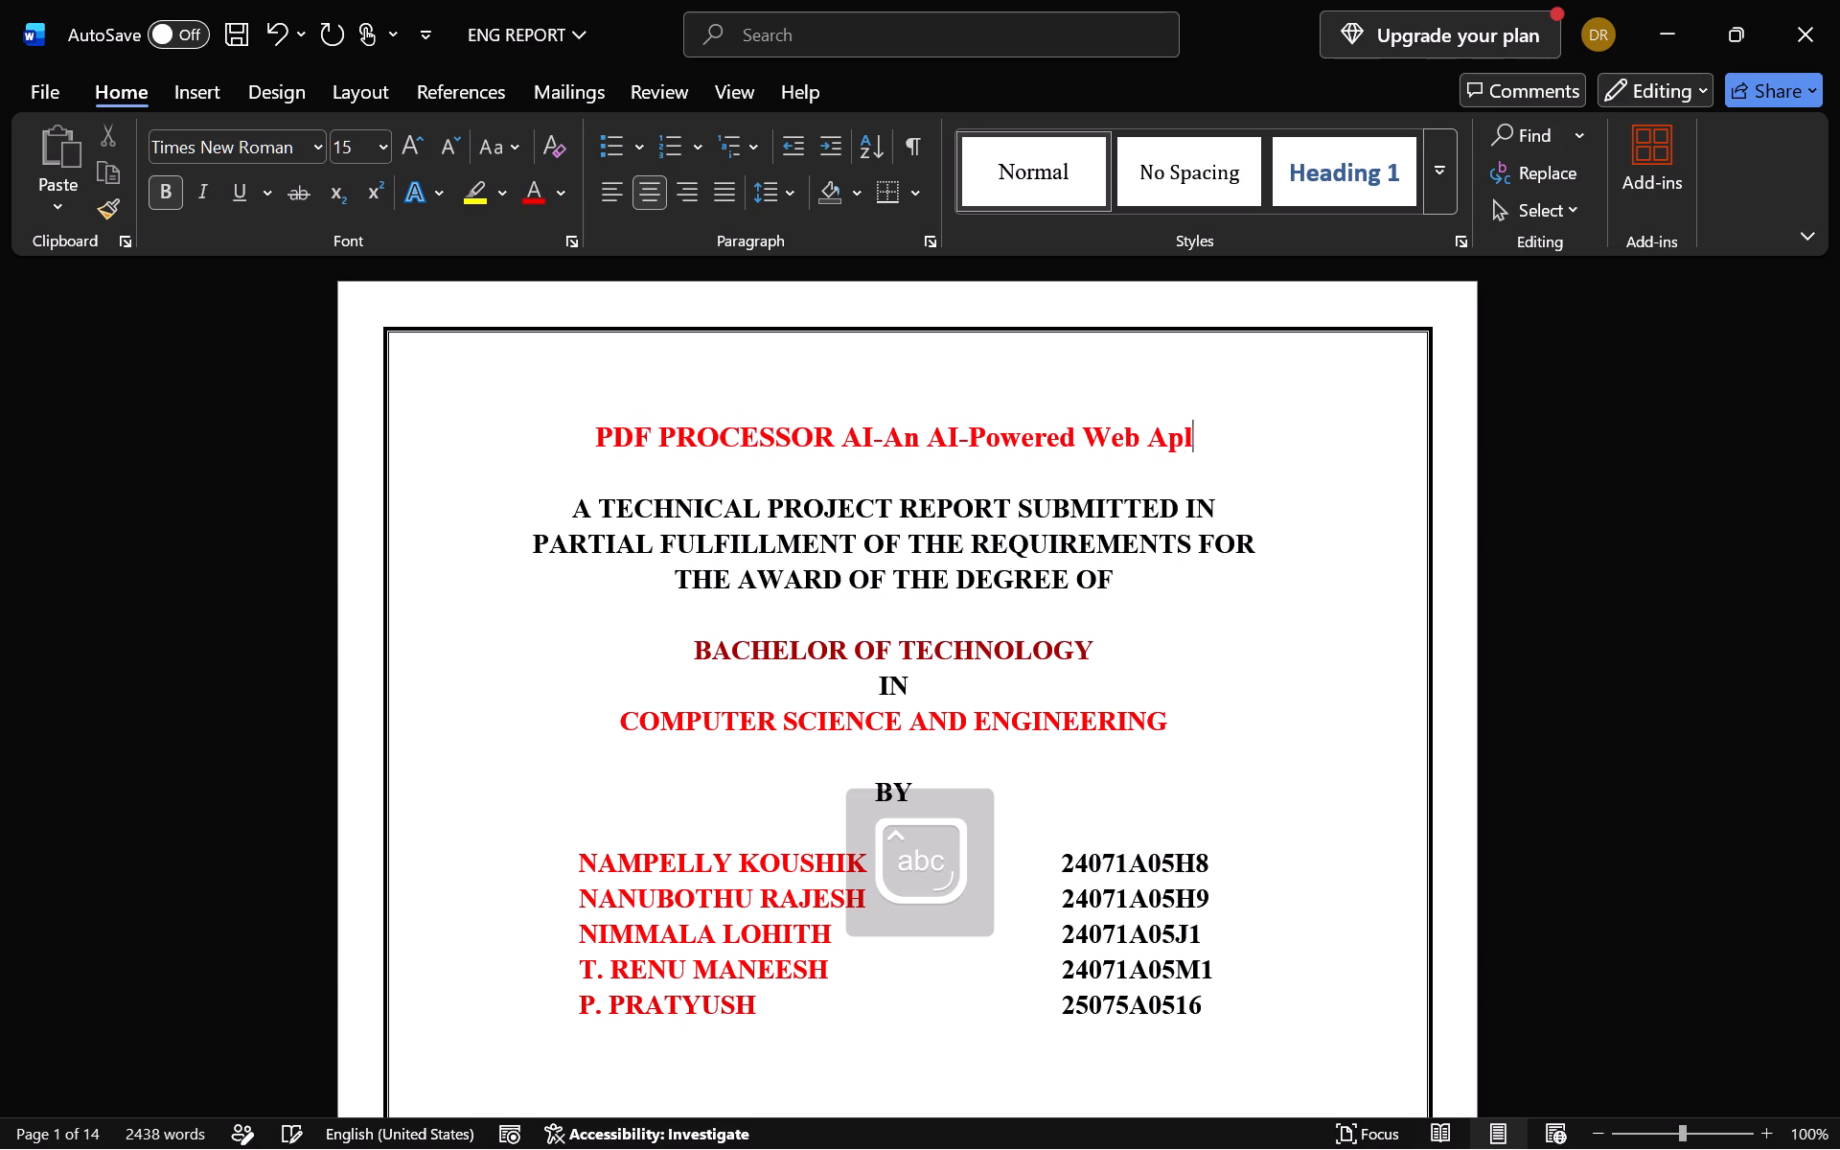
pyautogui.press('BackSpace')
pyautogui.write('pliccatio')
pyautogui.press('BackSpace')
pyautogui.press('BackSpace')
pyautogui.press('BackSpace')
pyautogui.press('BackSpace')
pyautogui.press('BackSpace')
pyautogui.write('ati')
pyautogui.click(1118, 490)
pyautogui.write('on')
# Complete the red title by adding "for Intelligent PDF Processing" after "Web Application".
pyautogui.click(1118, 490)
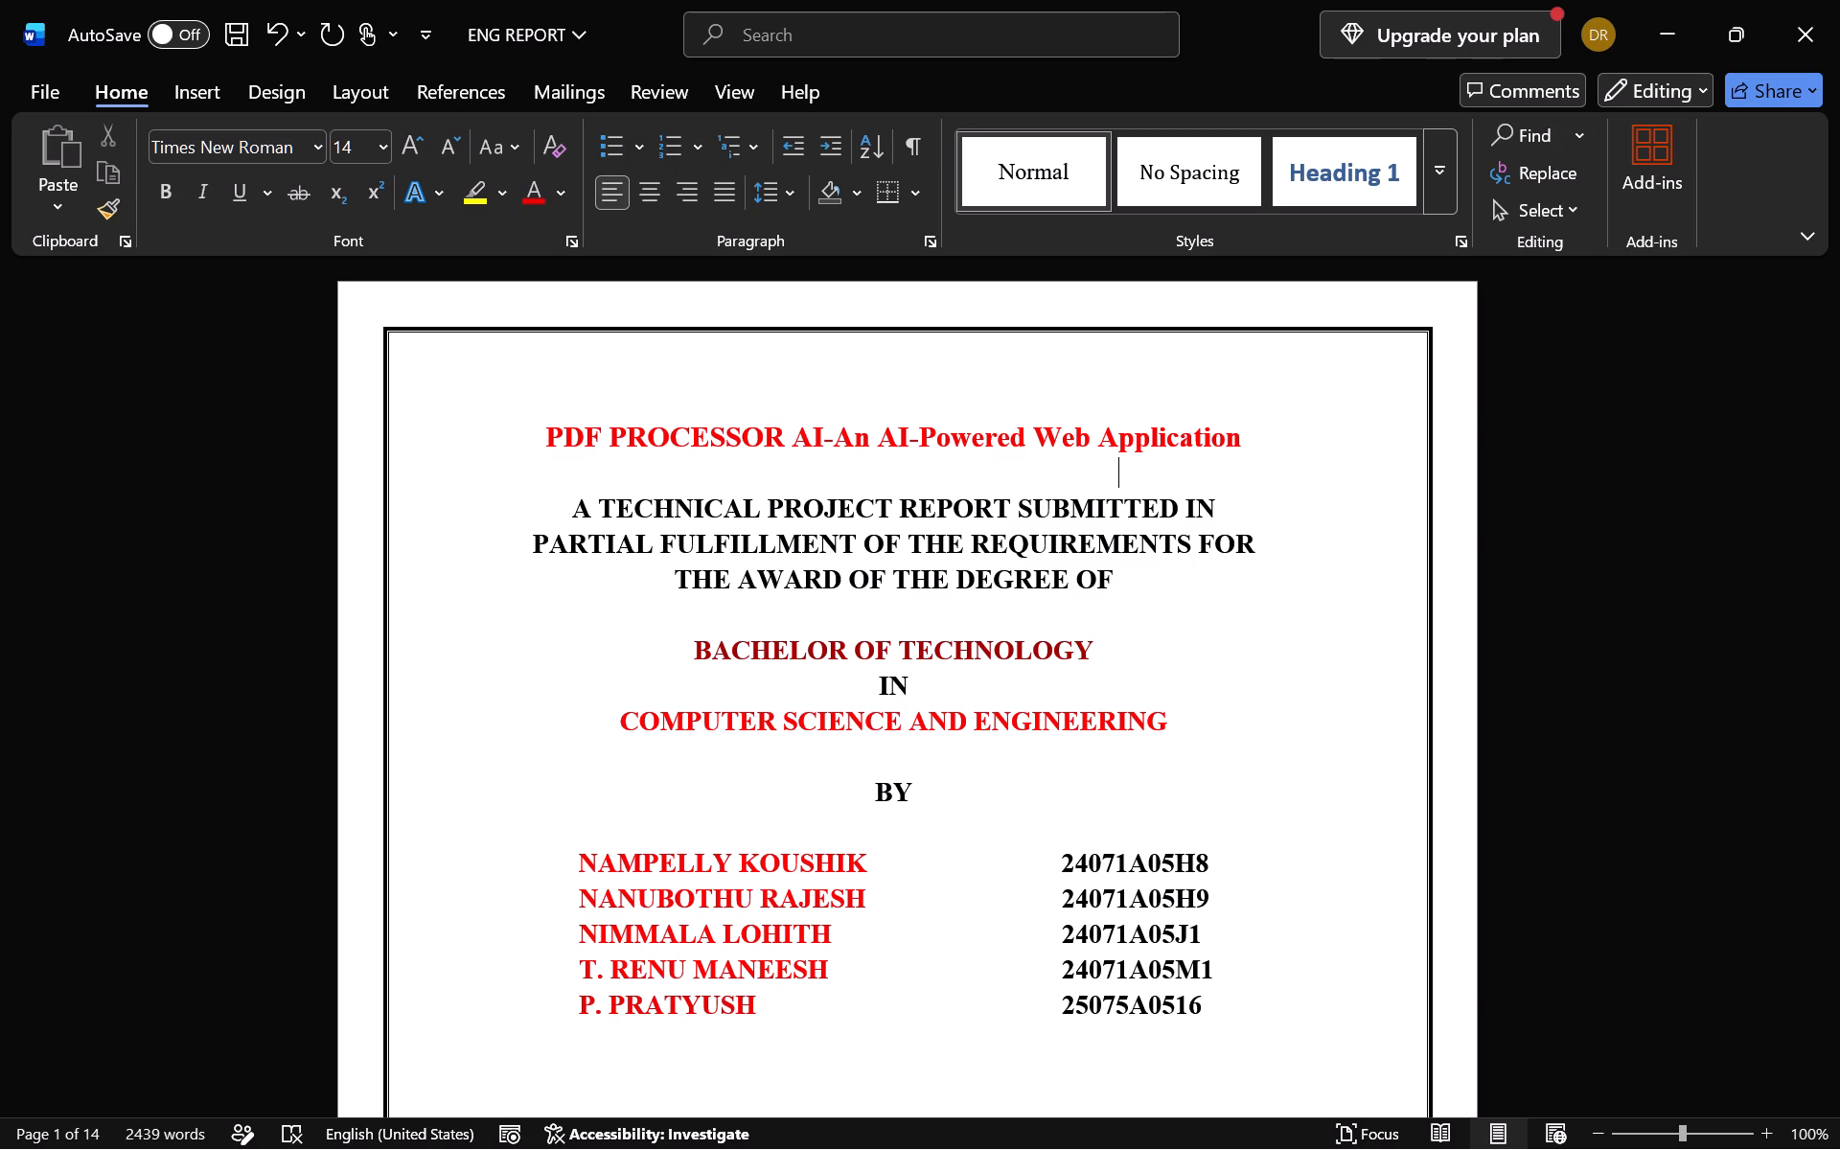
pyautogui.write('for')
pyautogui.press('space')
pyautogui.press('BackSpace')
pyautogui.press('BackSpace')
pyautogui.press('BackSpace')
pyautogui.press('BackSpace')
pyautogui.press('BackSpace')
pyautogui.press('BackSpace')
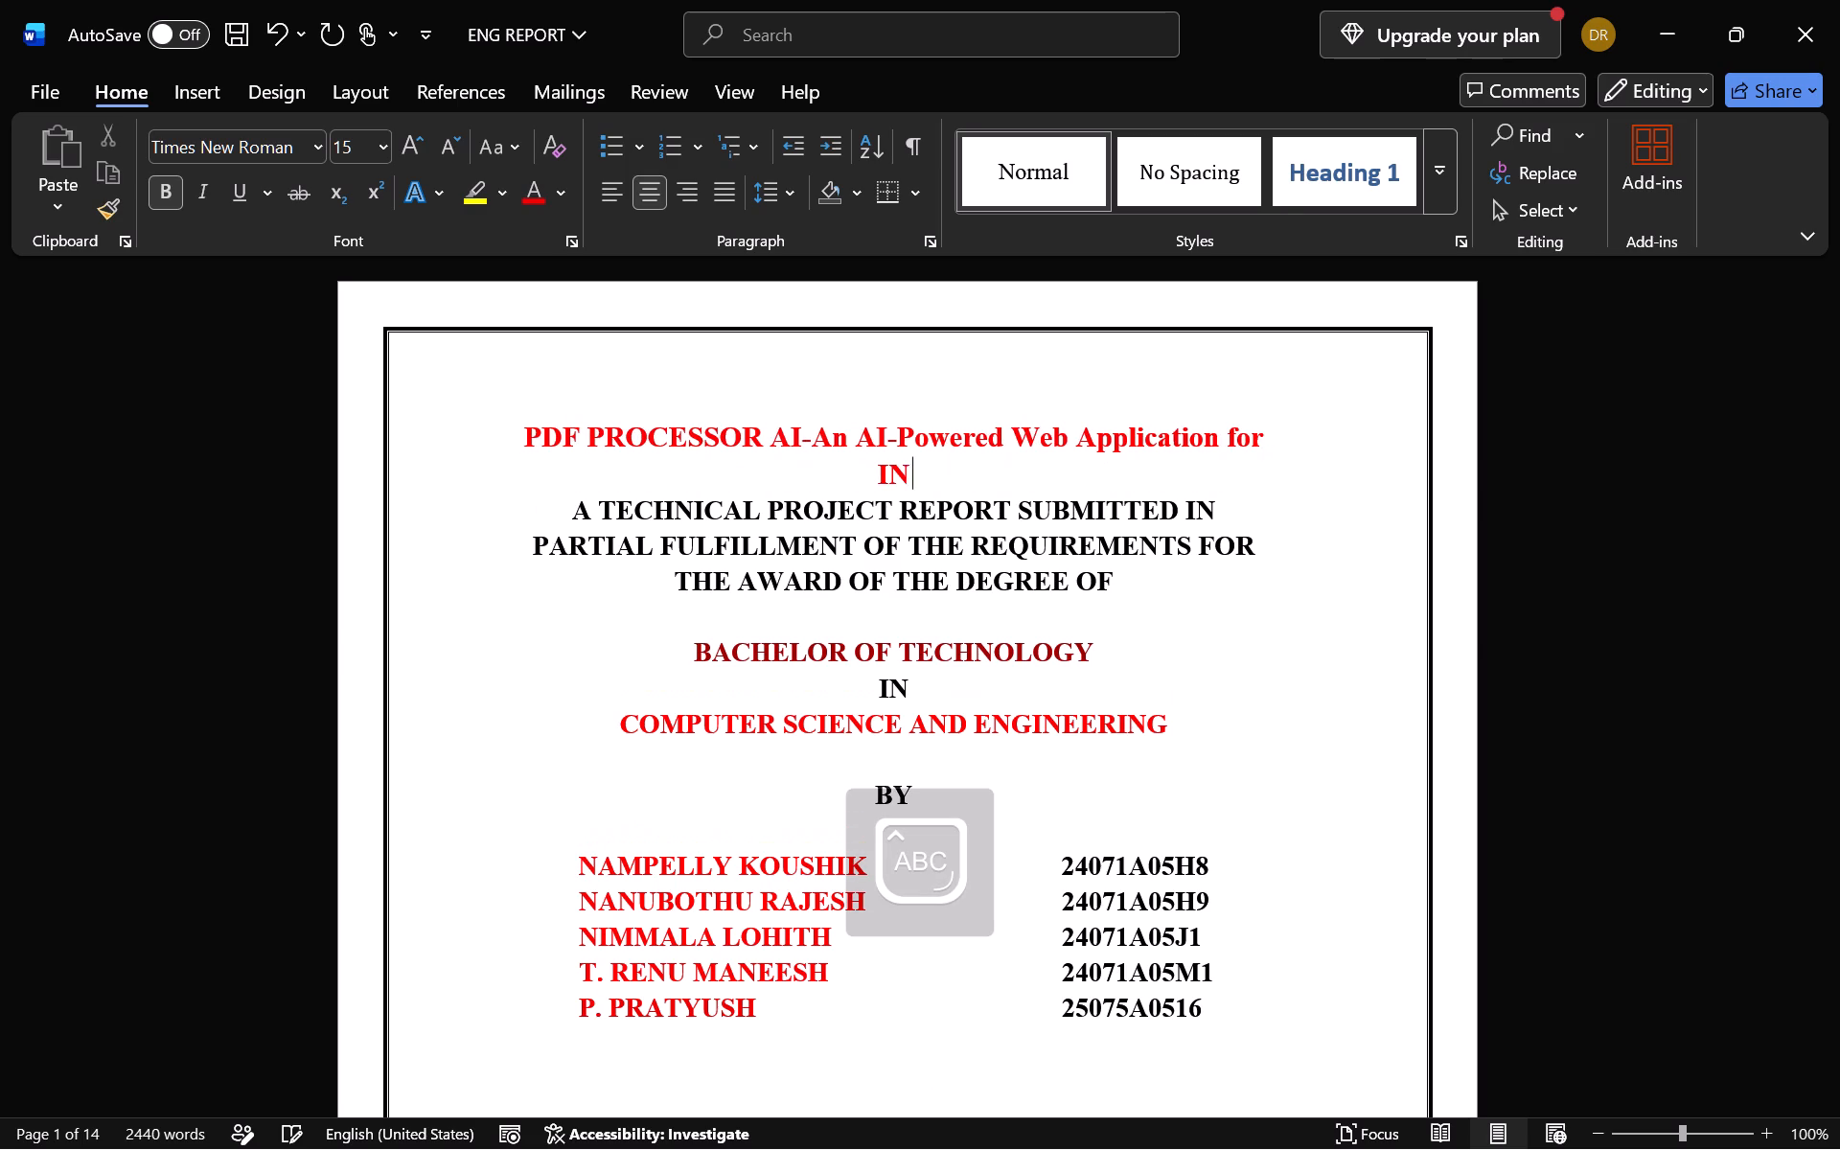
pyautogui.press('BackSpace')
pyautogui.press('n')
pyautogui.click(1118, 490)
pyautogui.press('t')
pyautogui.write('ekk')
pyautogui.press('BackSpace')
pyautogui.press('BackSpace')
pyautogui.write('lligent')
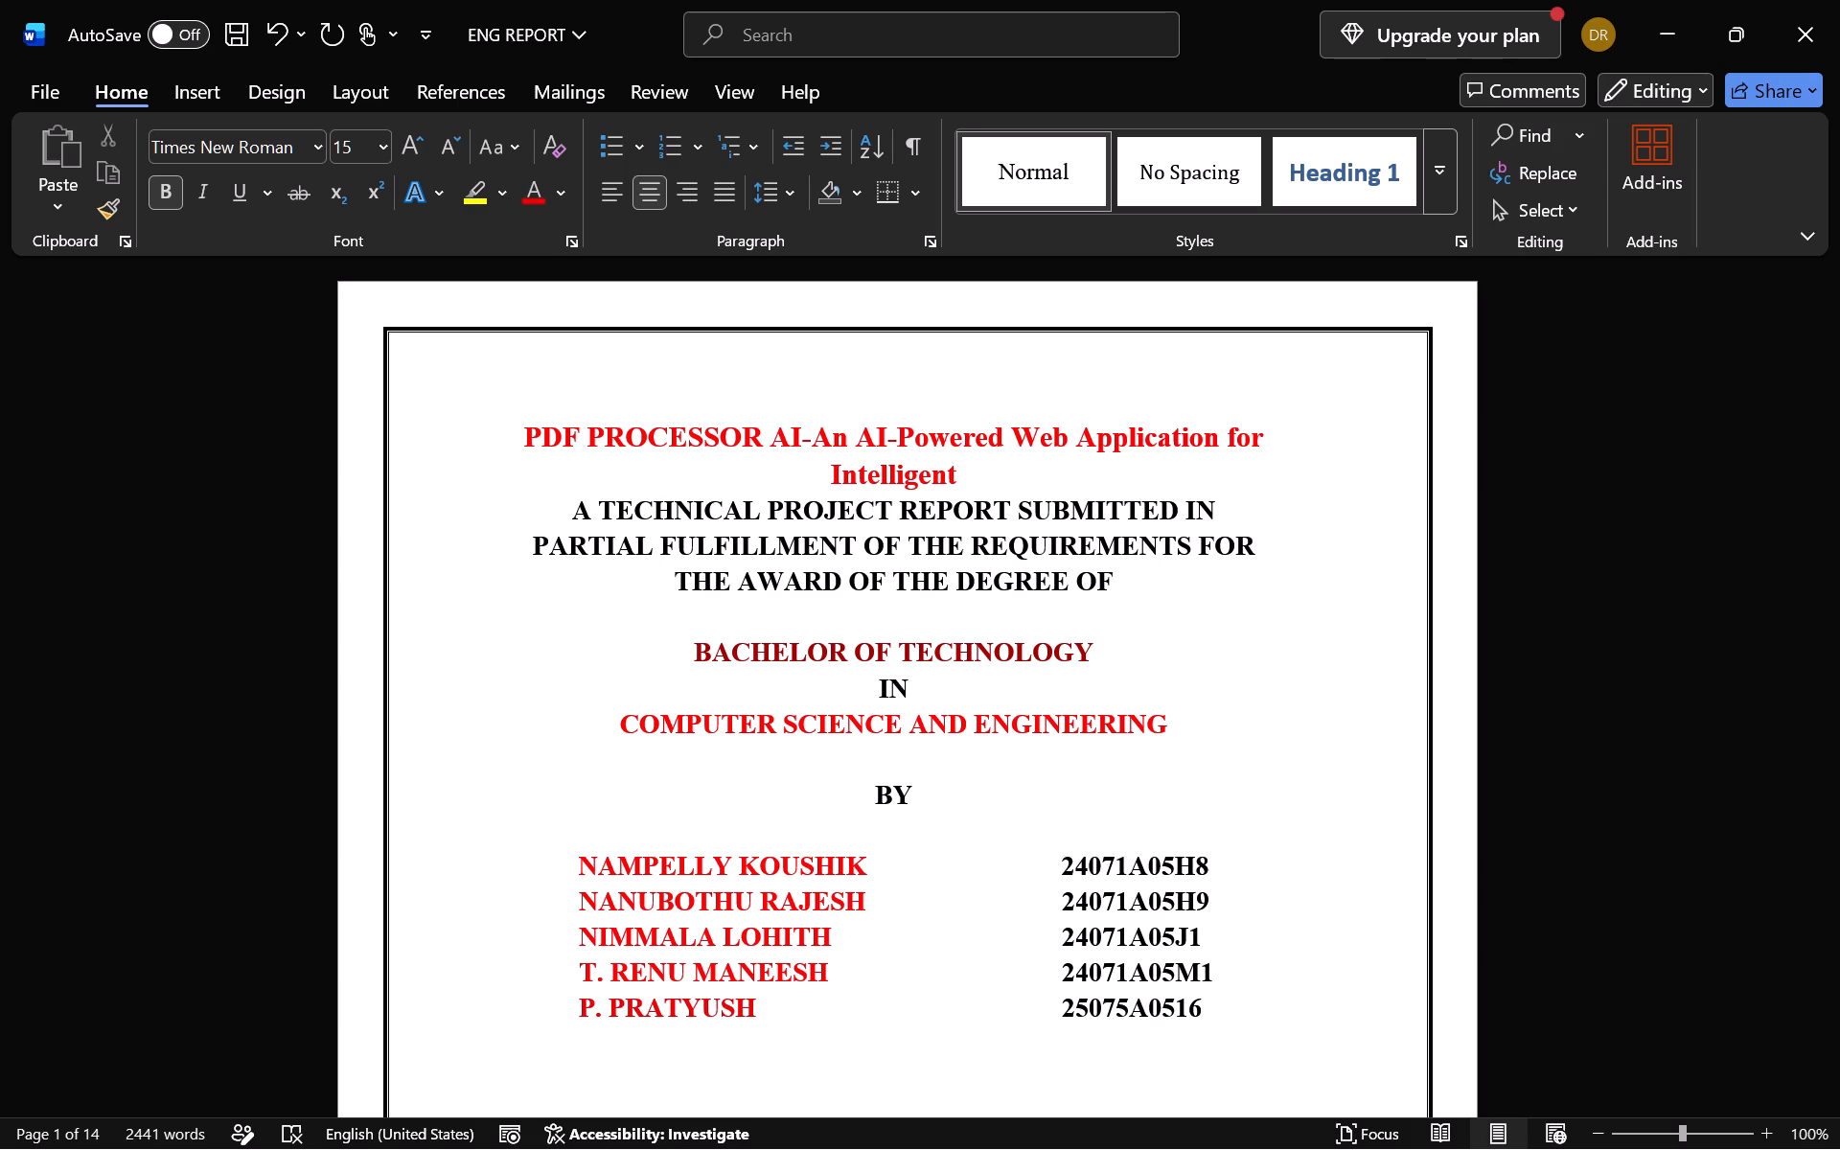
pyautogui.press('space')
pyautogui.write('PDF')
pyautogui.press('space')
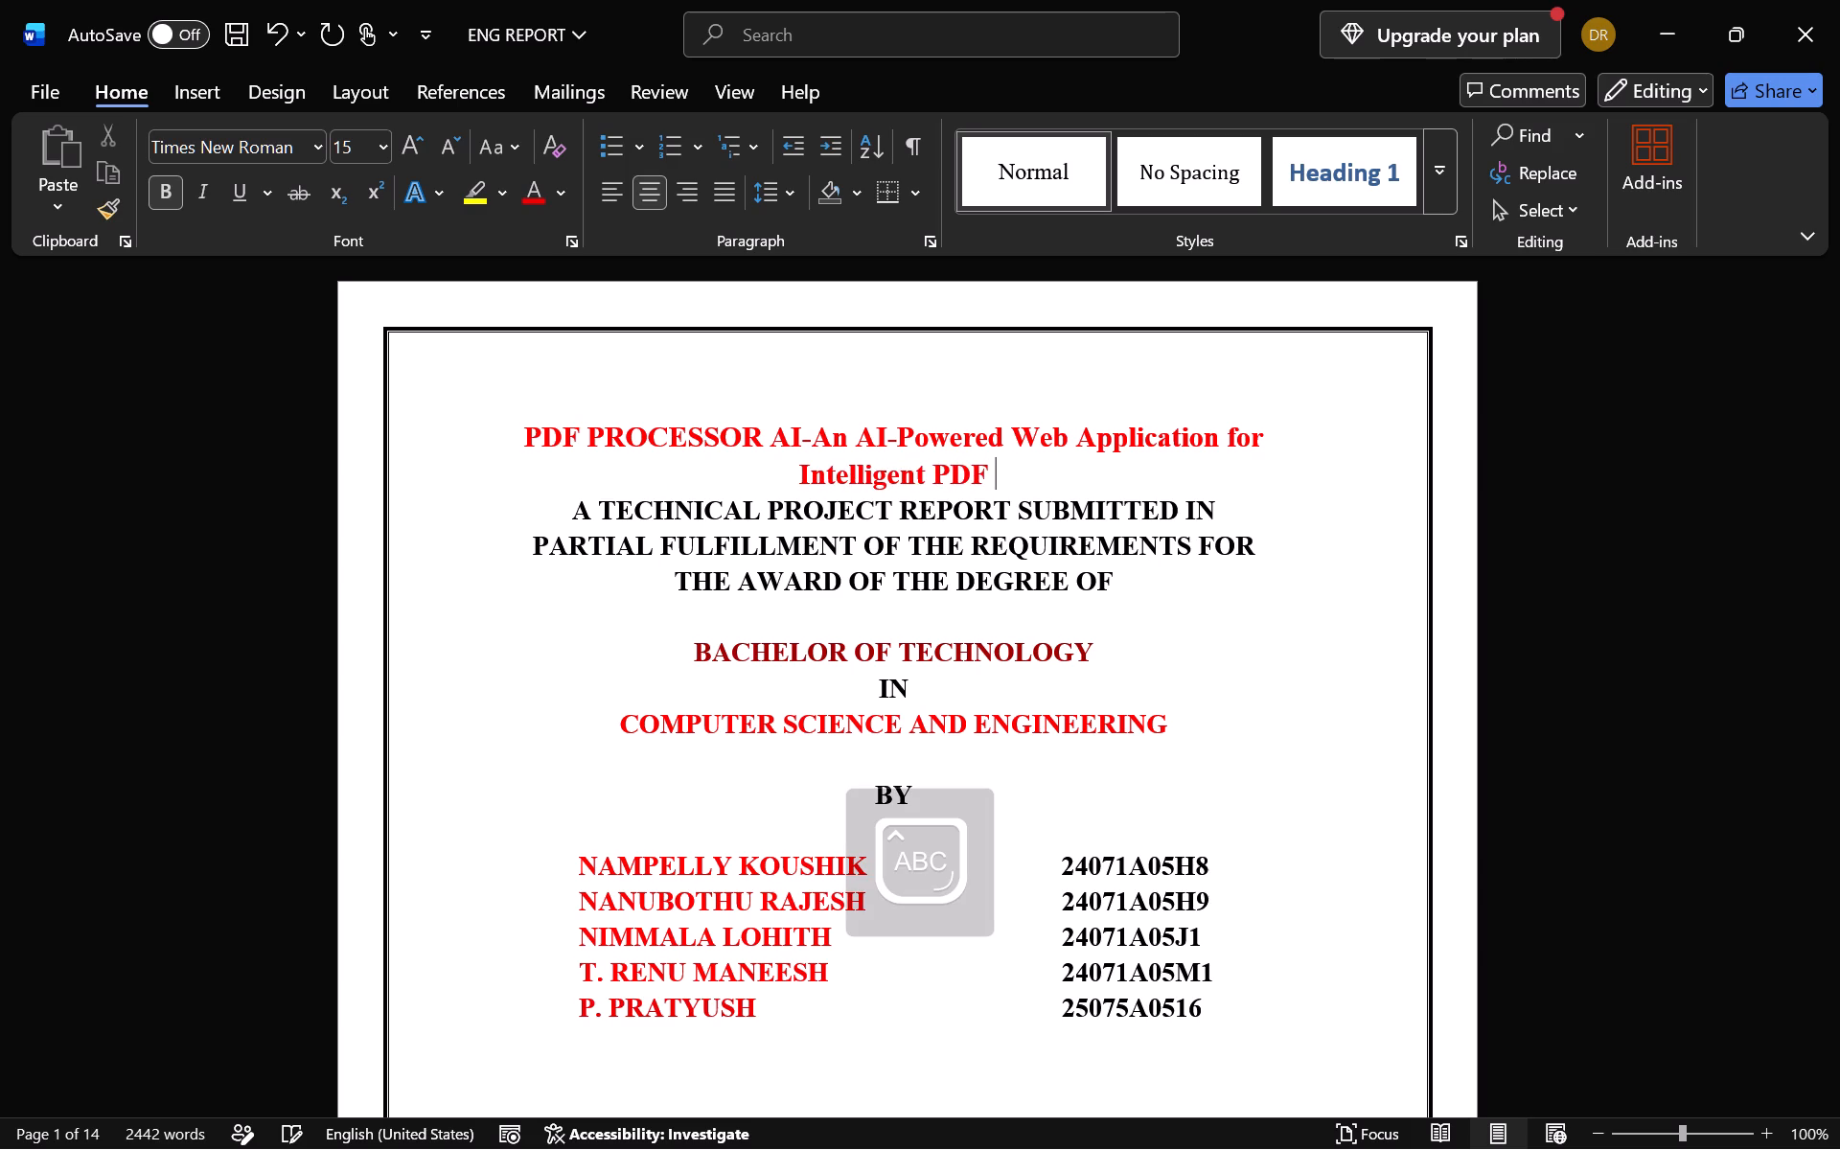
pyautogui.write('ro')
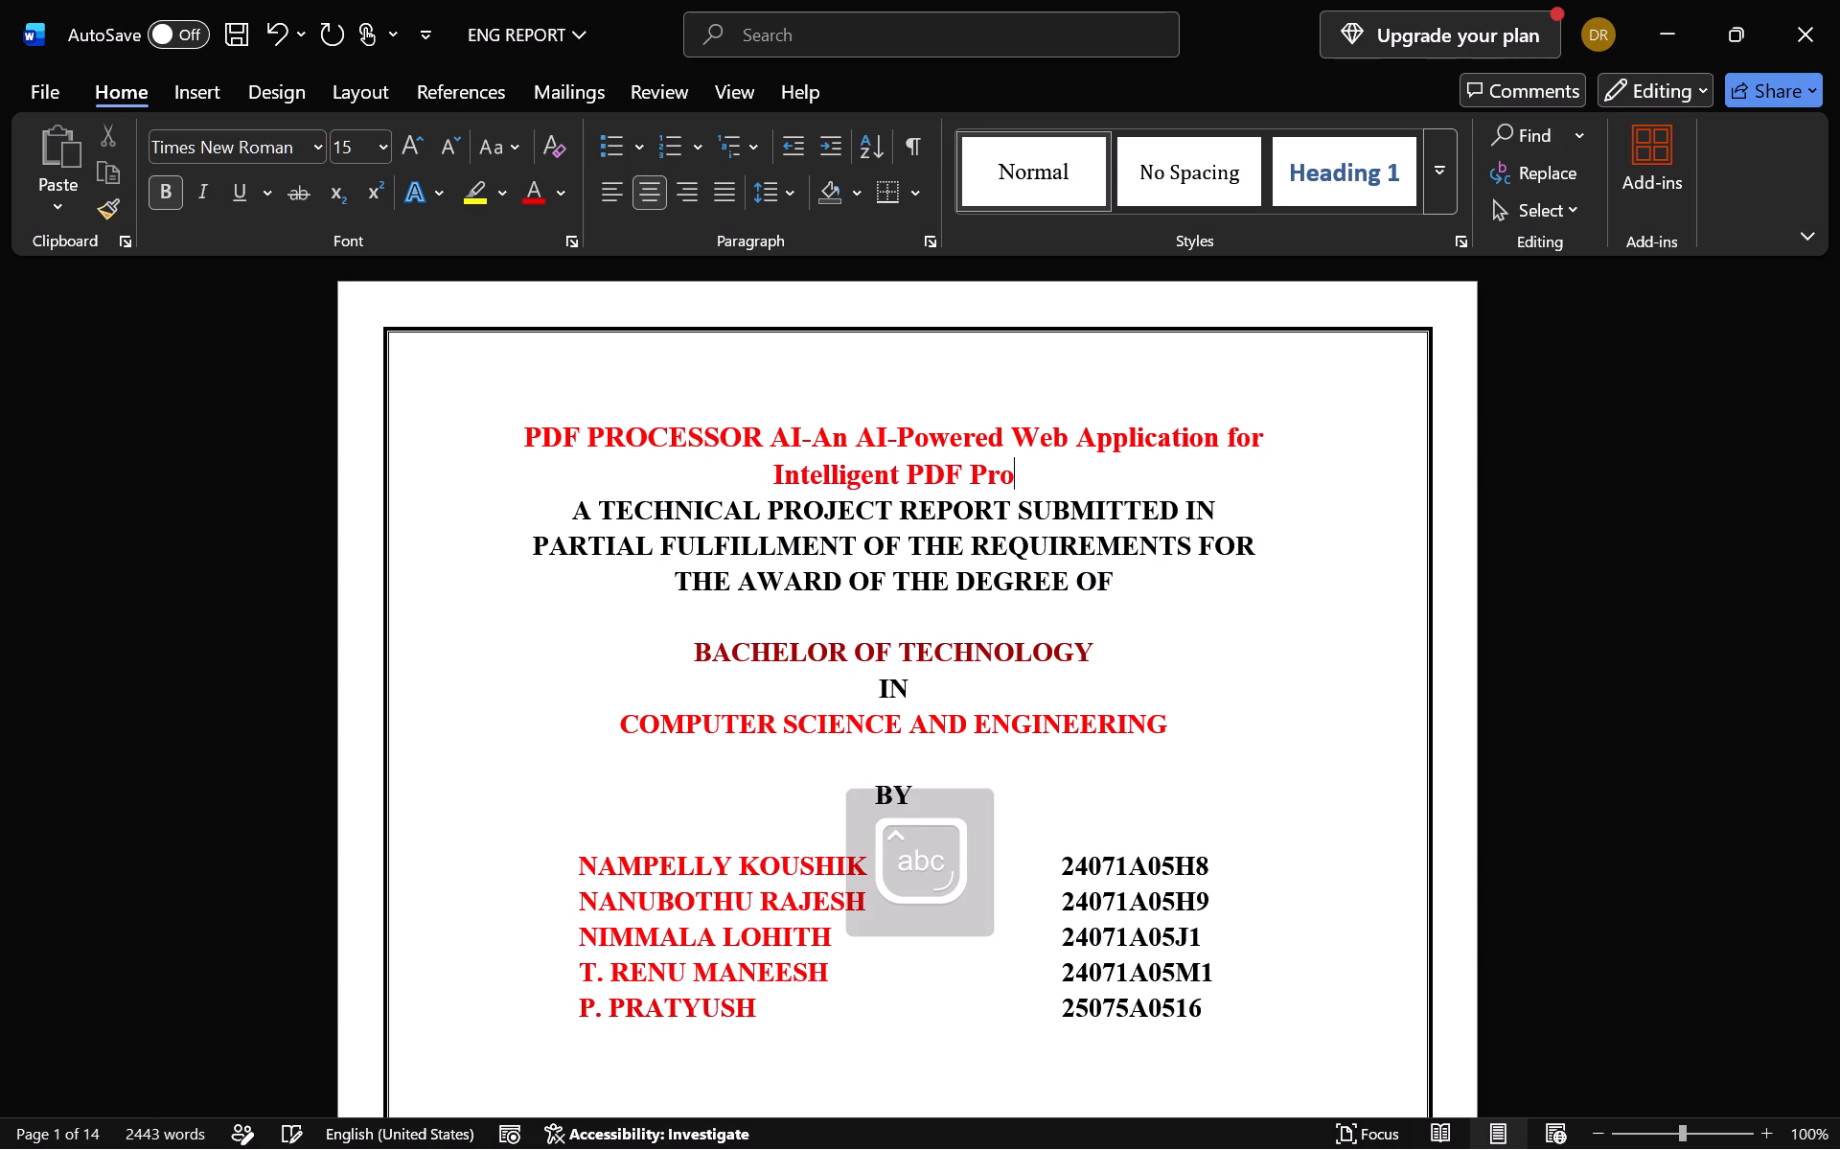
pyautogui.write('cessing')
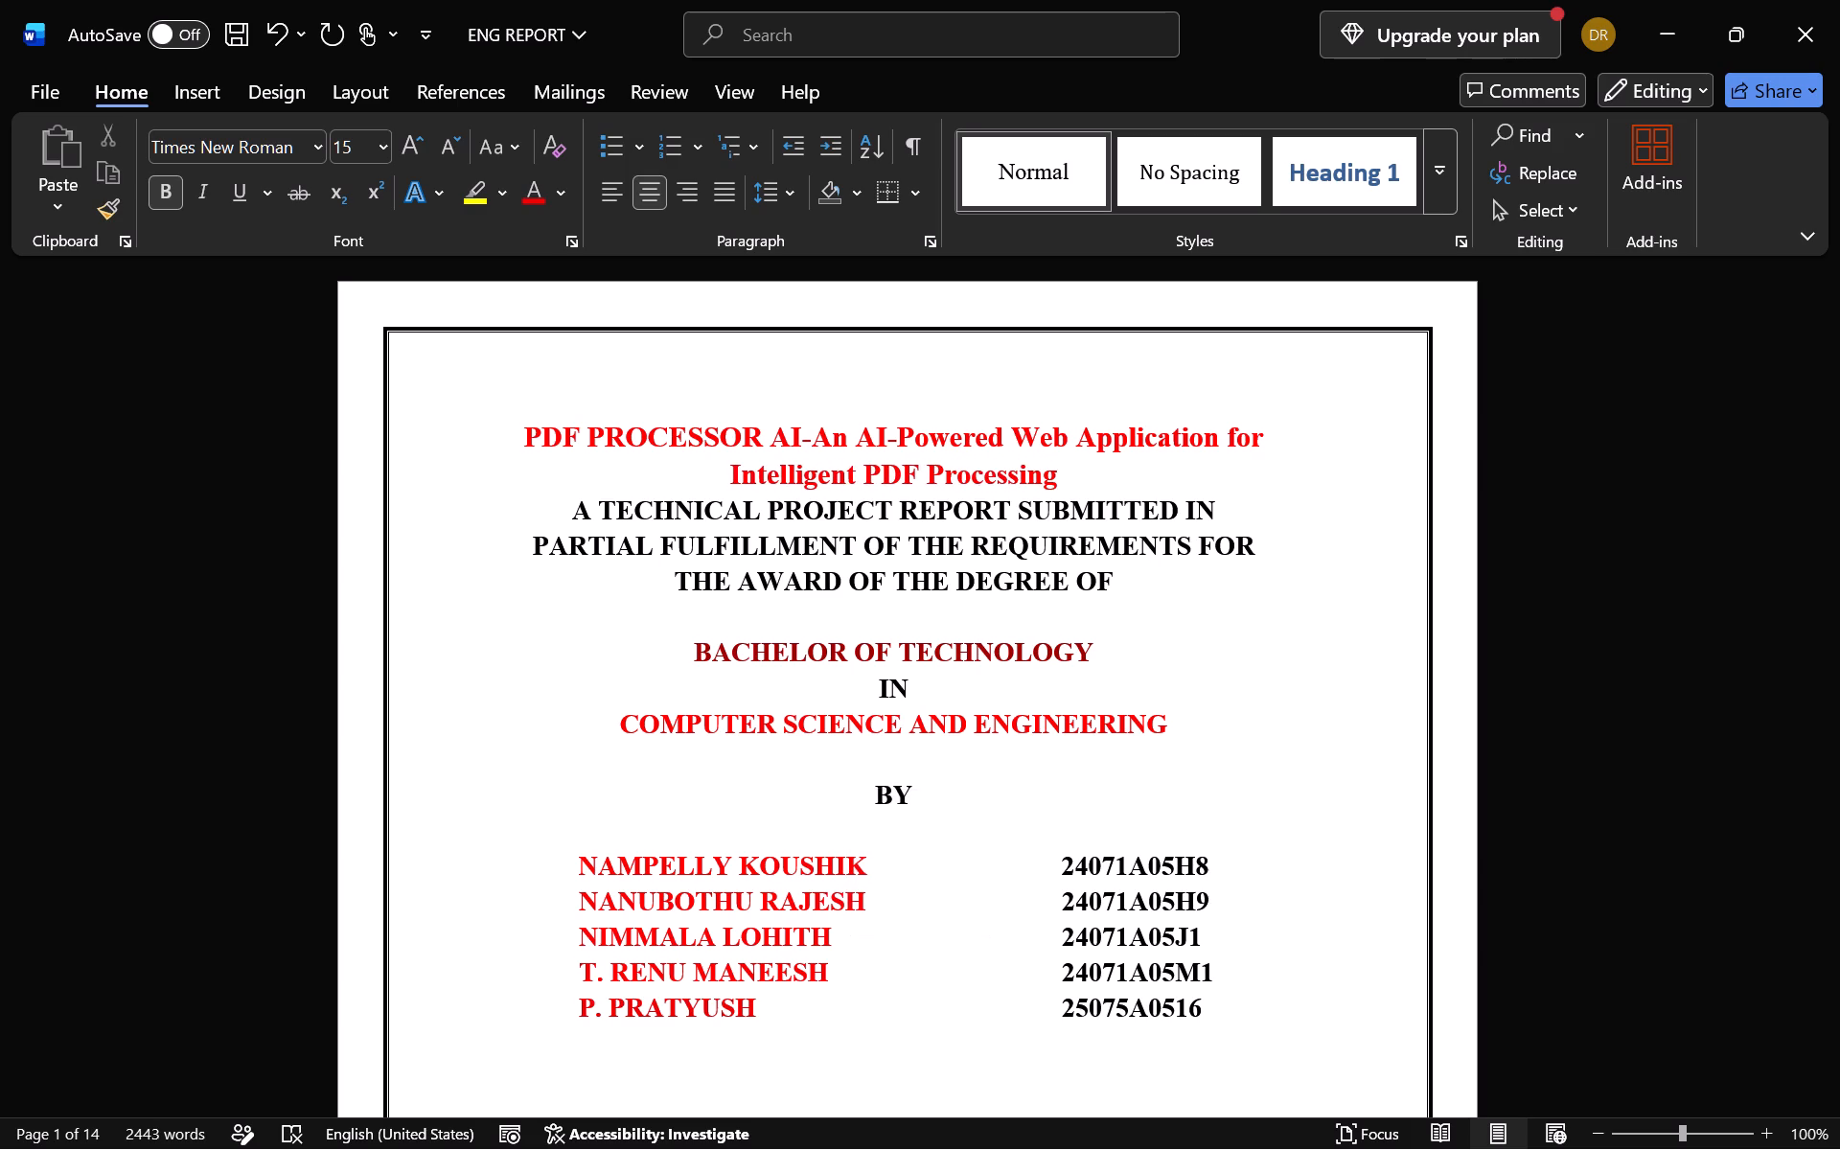
# Replace the hyphen between PDF PROCESSOR AI and "An AI-Powered" in the title with four spaces.
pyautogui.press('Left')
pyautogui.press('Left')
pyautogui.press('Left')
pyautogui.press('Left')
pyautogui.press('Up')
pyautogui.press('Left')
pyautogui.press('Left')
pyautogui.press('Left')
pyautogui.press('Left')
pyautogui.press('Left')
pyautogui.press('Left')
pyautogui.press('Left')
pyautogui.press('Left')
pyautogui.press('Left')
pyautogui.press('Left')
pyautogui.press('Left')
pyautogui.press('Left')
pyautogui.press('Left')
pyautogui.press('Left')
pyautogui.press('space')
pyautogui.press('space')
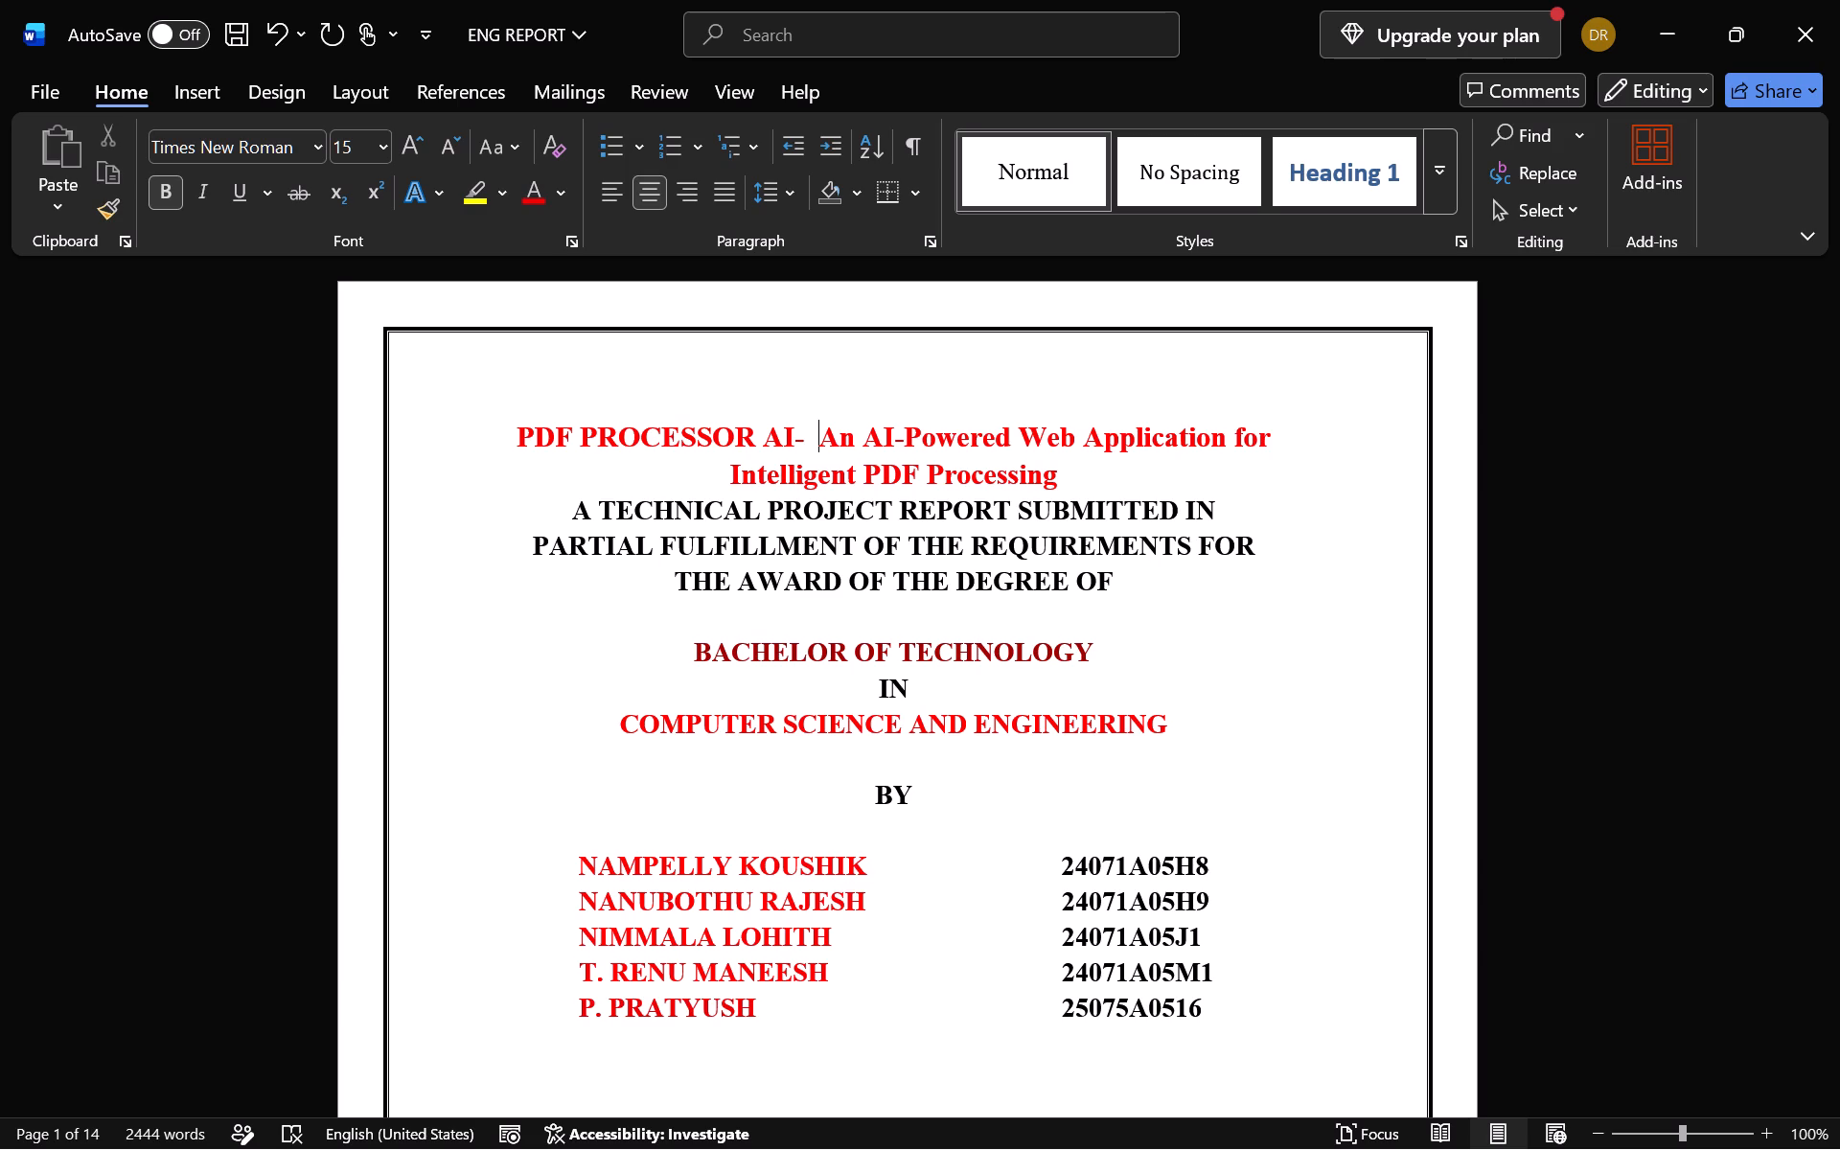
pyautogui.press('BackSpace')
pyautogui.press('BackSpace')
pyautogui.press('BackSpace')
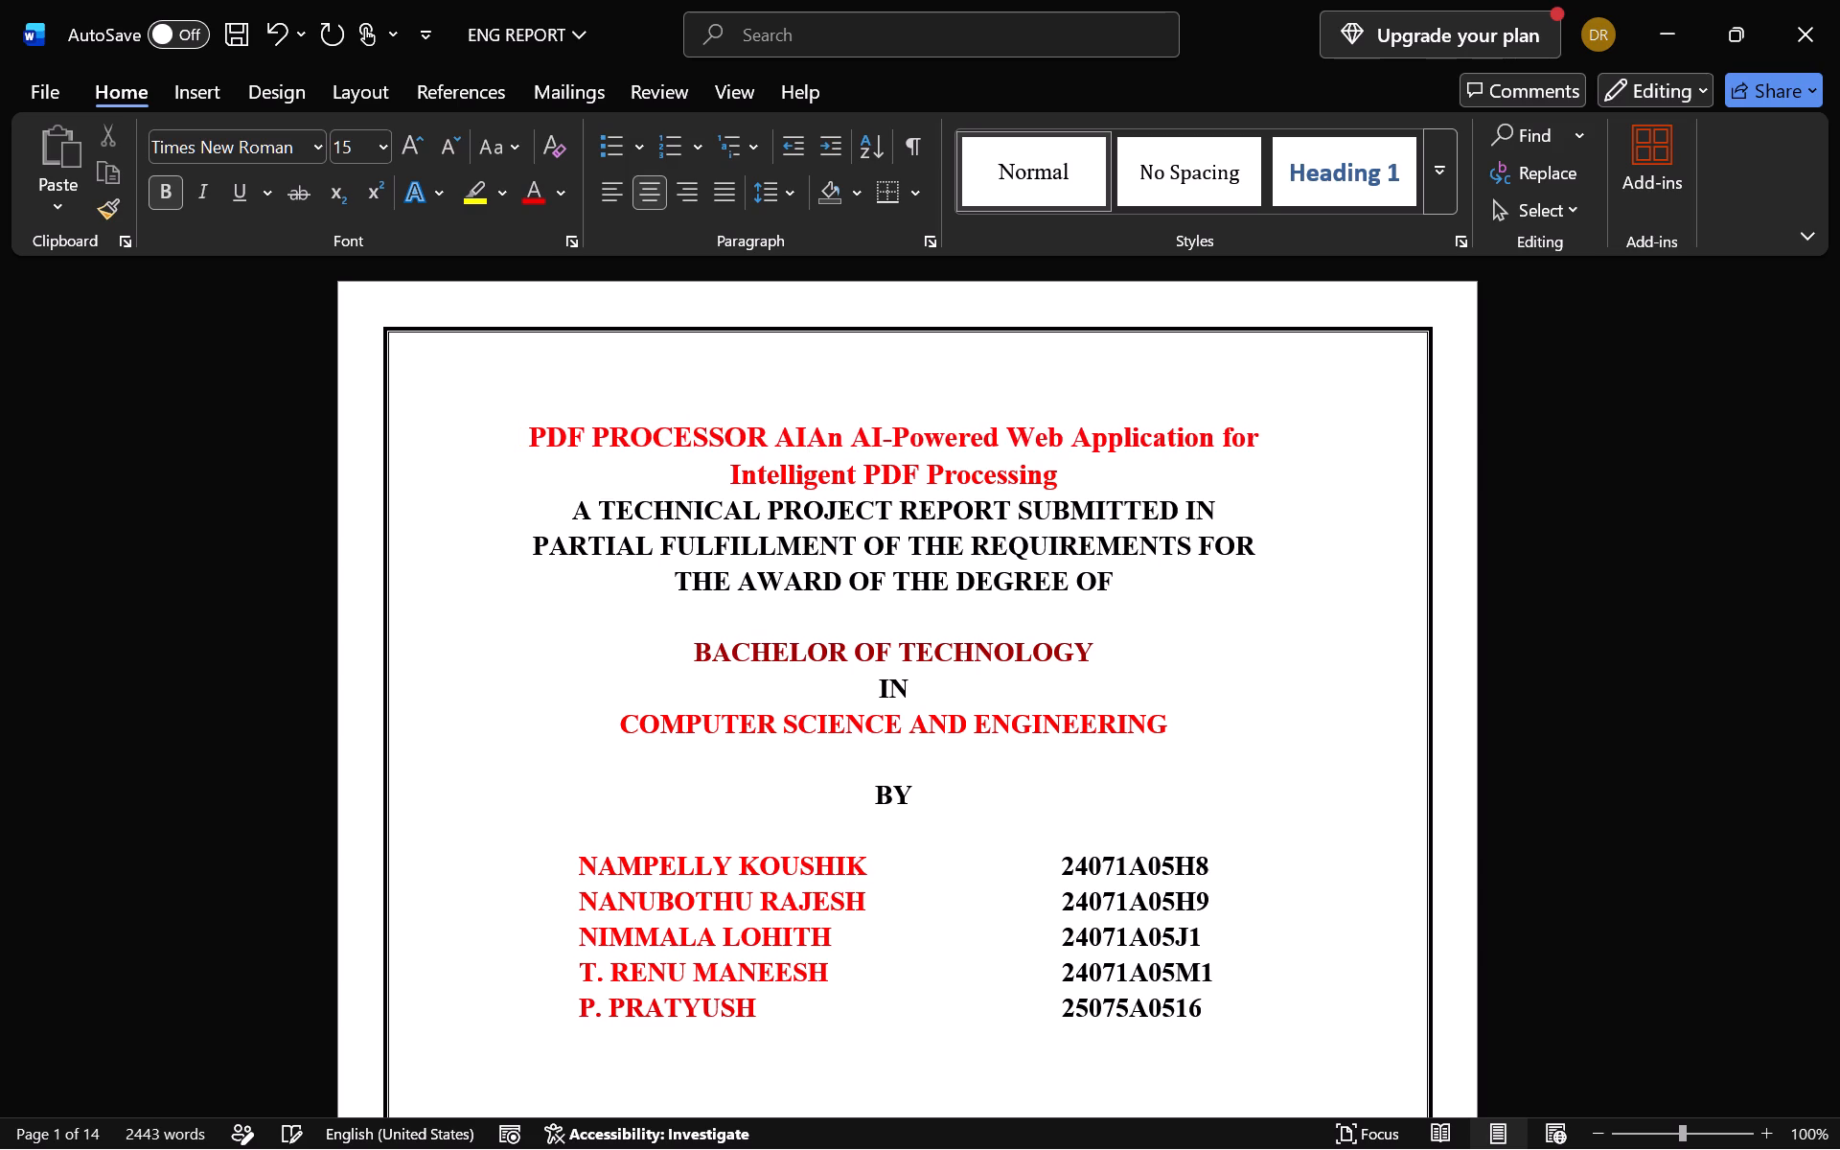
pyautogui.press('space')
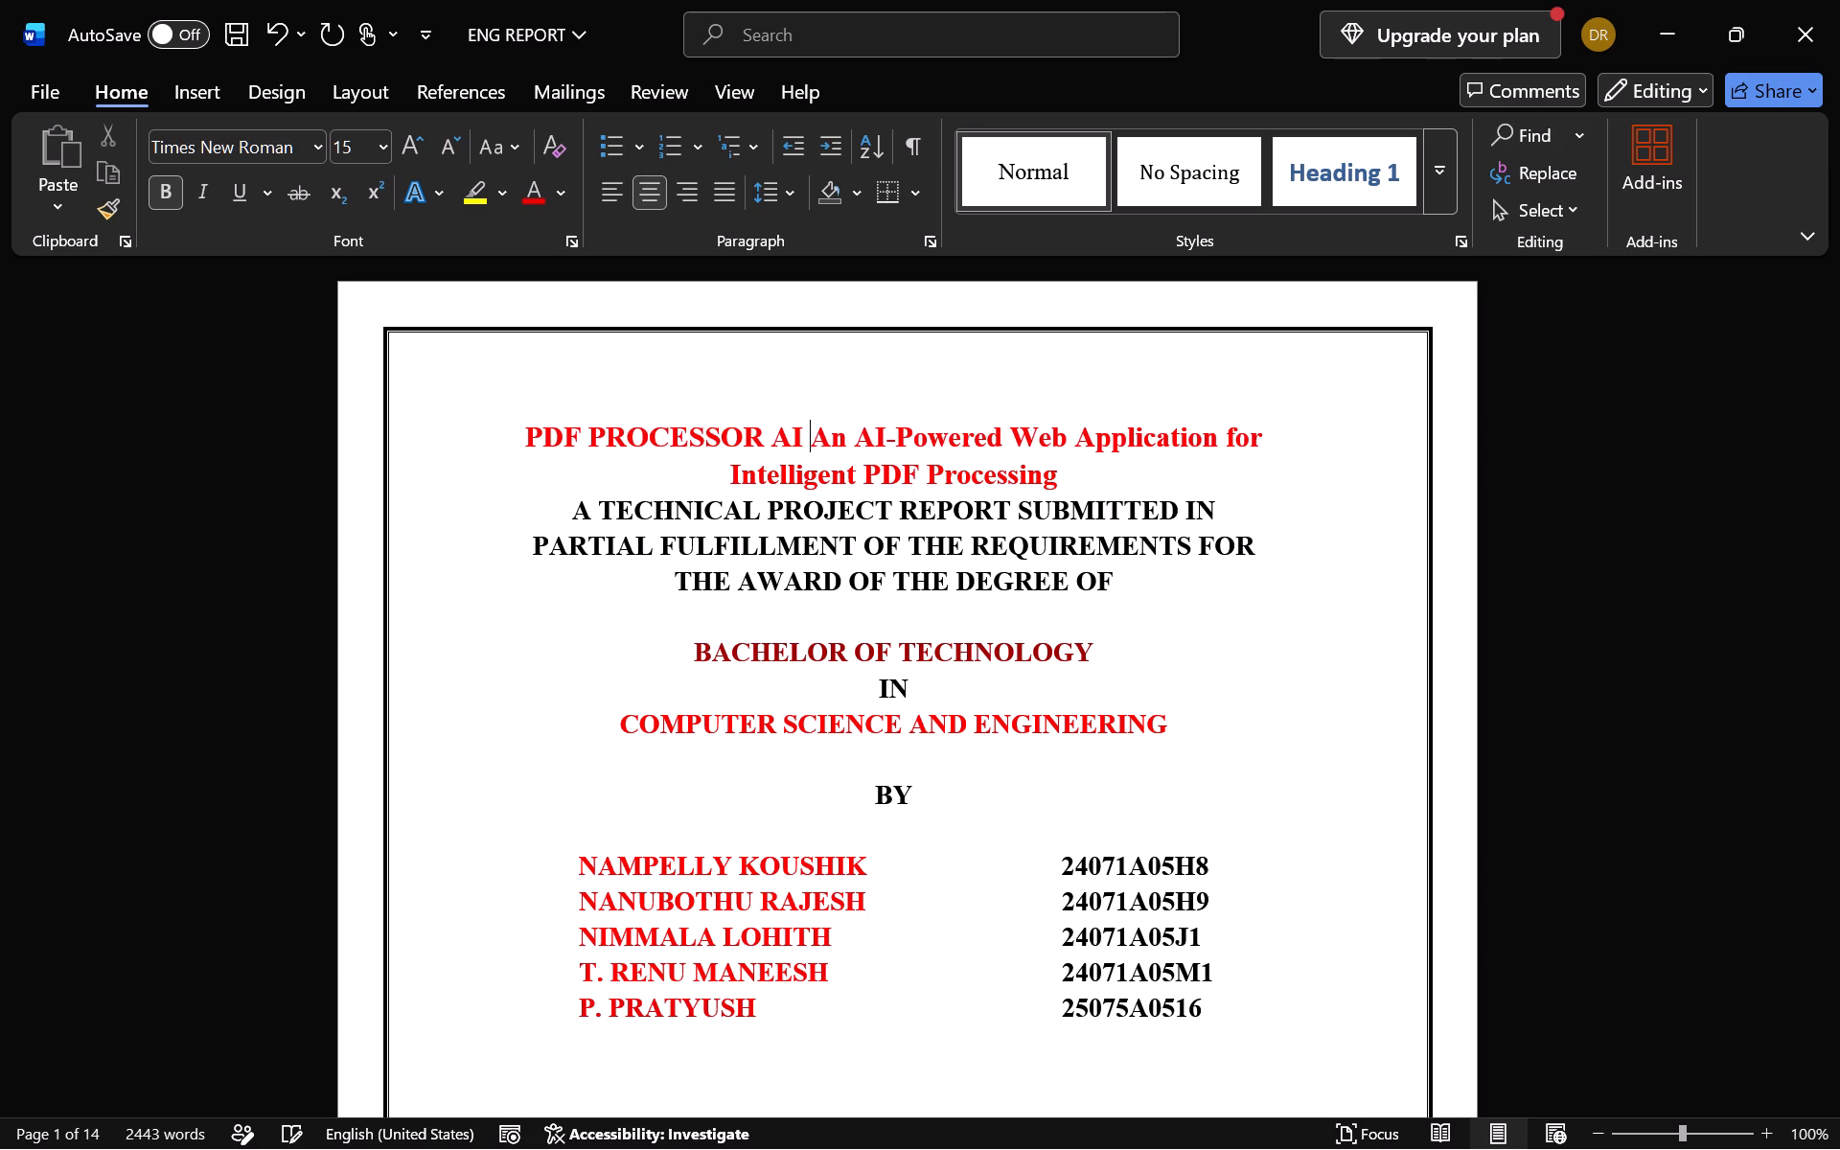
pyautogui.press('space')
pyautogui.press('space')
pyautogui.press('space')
# Remove the centring from the red title paragraph so it is left-aligned.
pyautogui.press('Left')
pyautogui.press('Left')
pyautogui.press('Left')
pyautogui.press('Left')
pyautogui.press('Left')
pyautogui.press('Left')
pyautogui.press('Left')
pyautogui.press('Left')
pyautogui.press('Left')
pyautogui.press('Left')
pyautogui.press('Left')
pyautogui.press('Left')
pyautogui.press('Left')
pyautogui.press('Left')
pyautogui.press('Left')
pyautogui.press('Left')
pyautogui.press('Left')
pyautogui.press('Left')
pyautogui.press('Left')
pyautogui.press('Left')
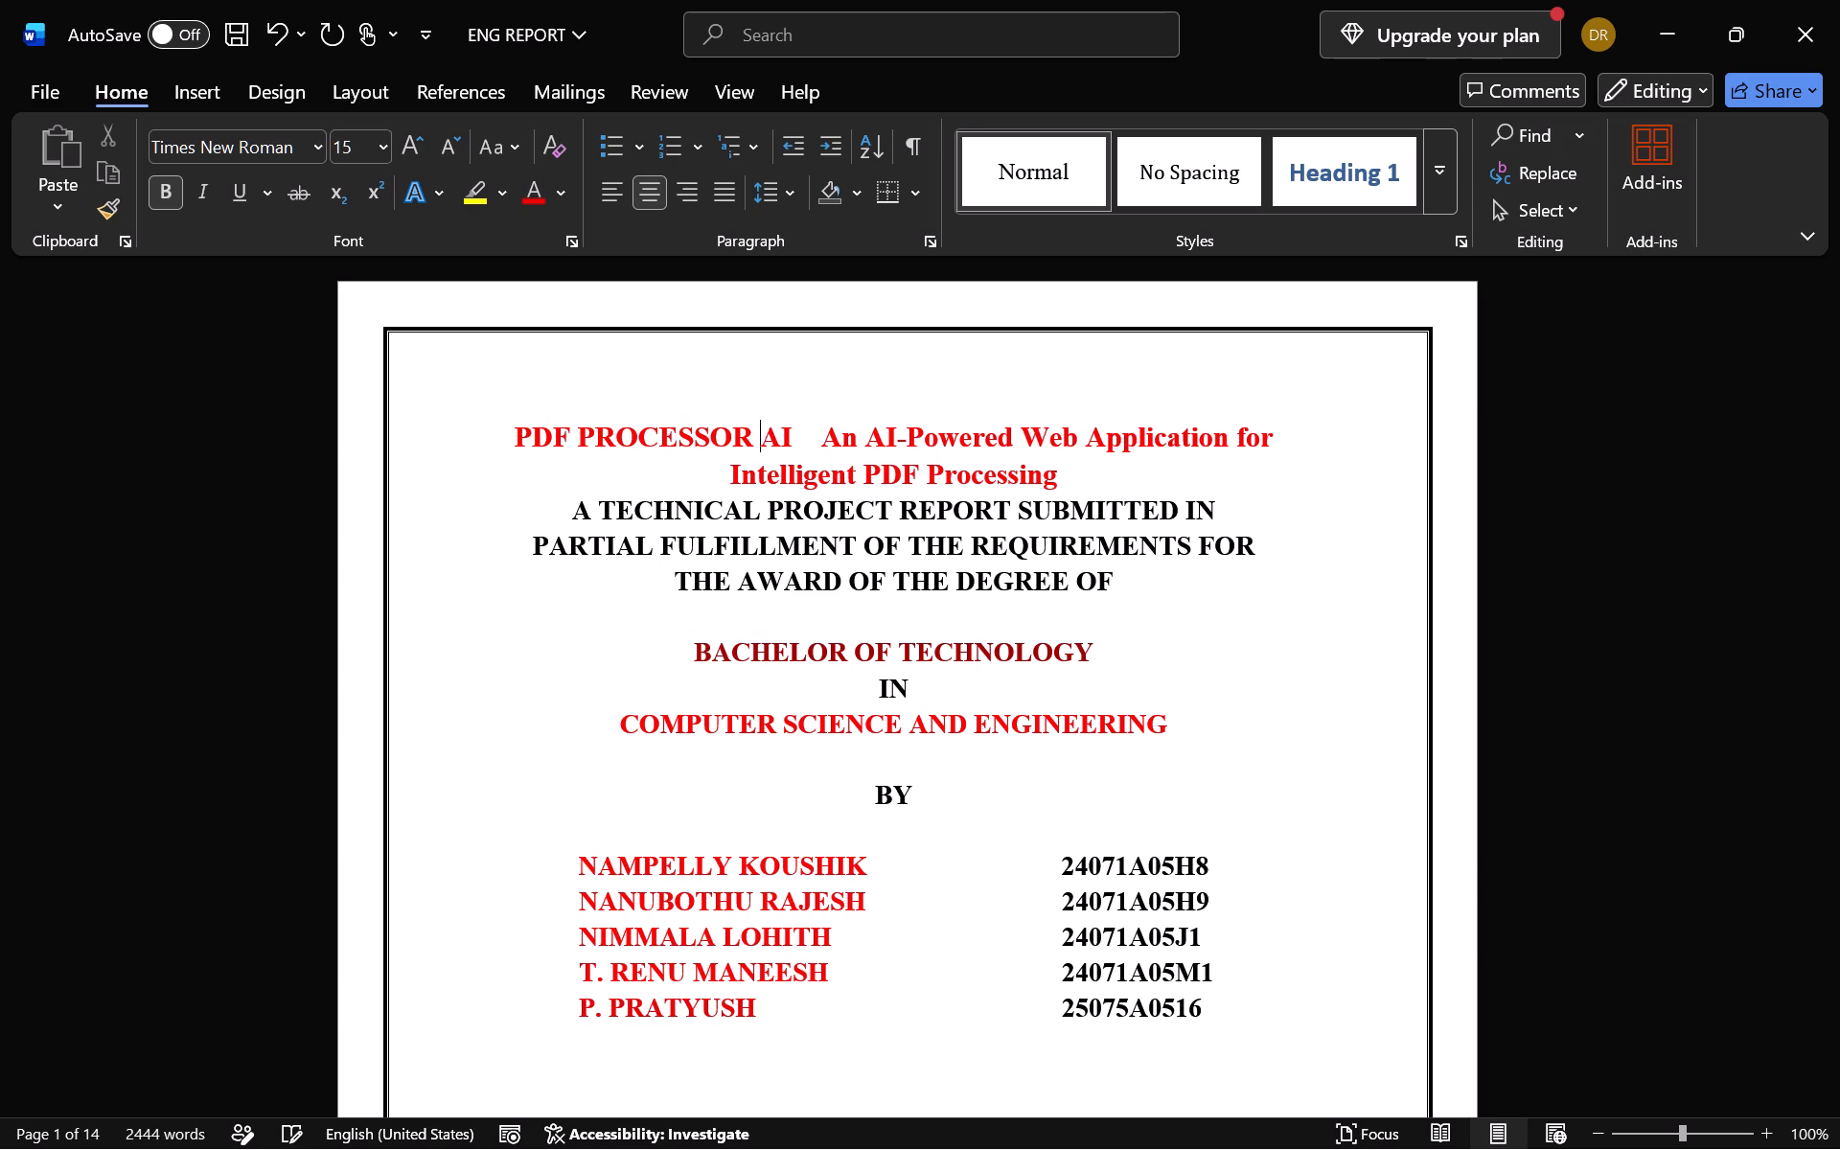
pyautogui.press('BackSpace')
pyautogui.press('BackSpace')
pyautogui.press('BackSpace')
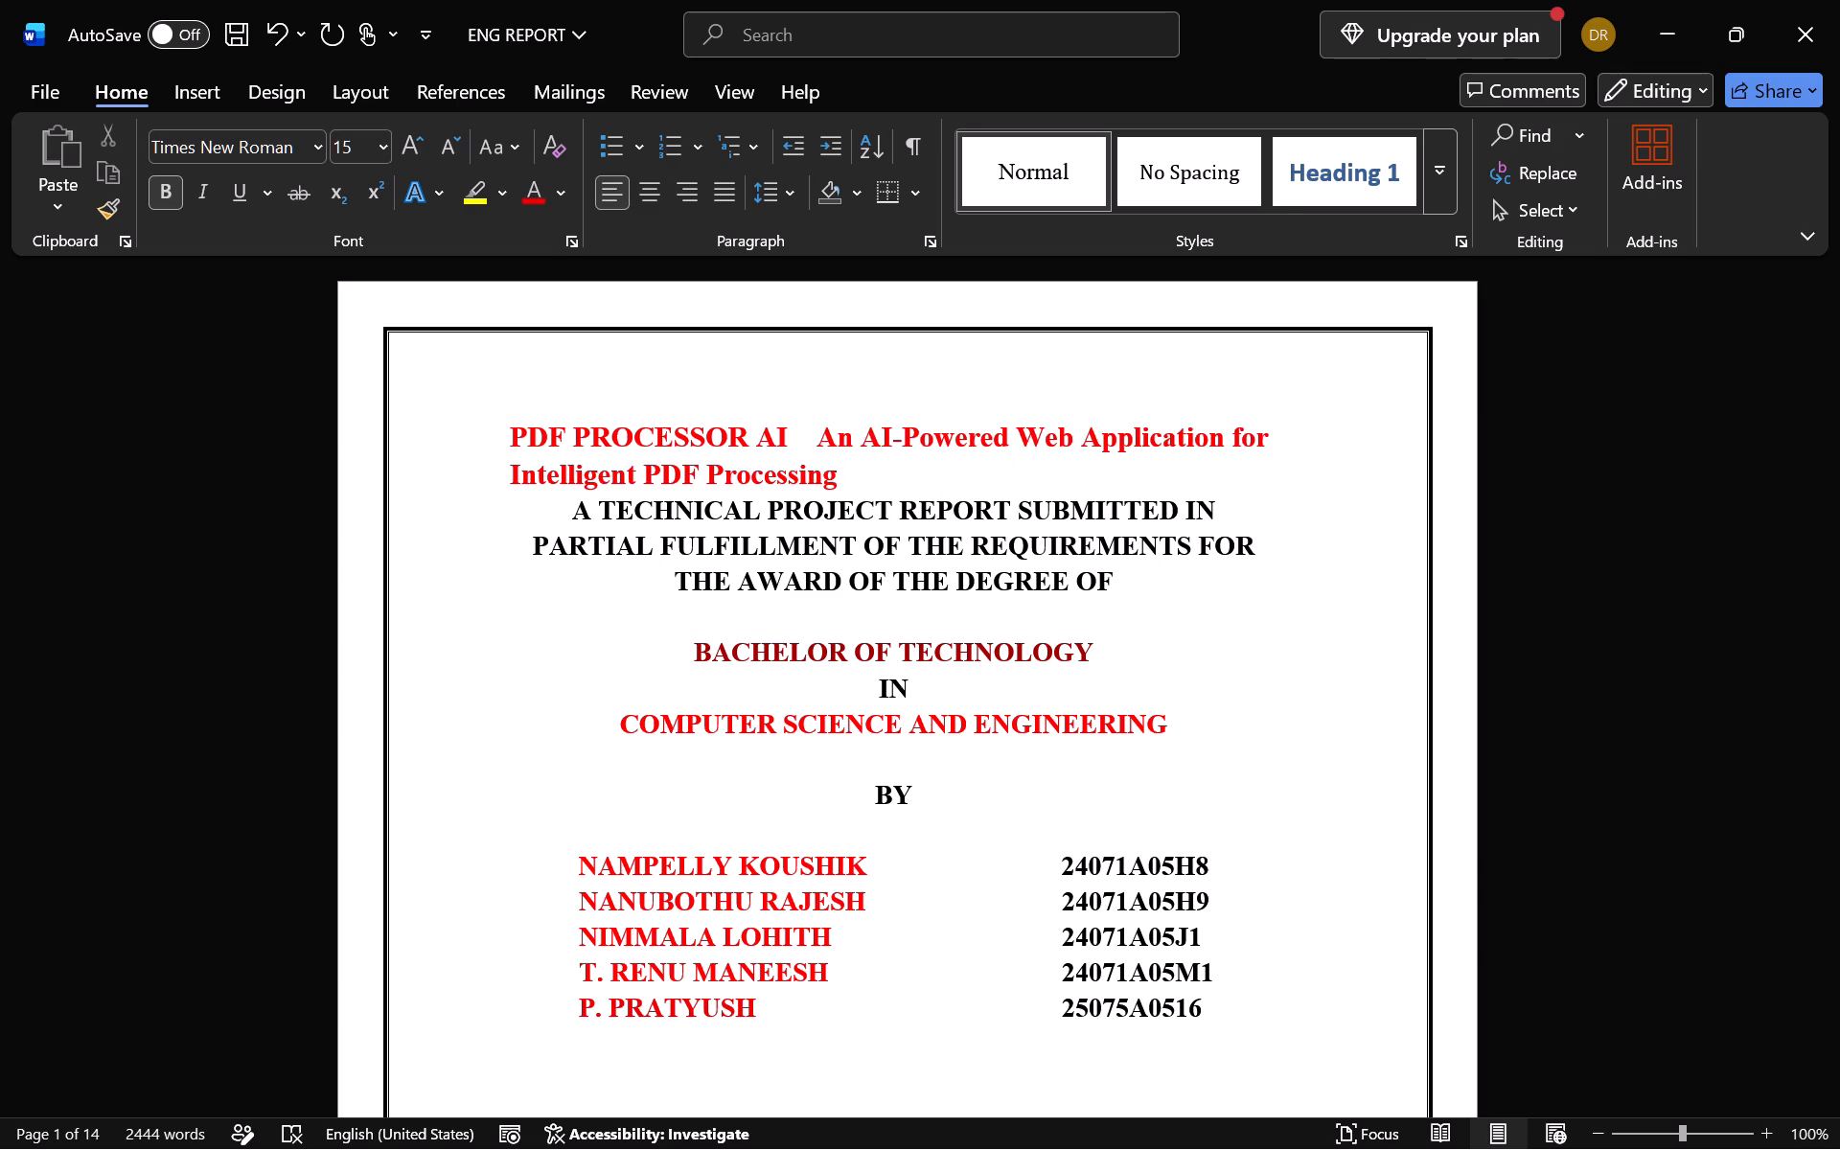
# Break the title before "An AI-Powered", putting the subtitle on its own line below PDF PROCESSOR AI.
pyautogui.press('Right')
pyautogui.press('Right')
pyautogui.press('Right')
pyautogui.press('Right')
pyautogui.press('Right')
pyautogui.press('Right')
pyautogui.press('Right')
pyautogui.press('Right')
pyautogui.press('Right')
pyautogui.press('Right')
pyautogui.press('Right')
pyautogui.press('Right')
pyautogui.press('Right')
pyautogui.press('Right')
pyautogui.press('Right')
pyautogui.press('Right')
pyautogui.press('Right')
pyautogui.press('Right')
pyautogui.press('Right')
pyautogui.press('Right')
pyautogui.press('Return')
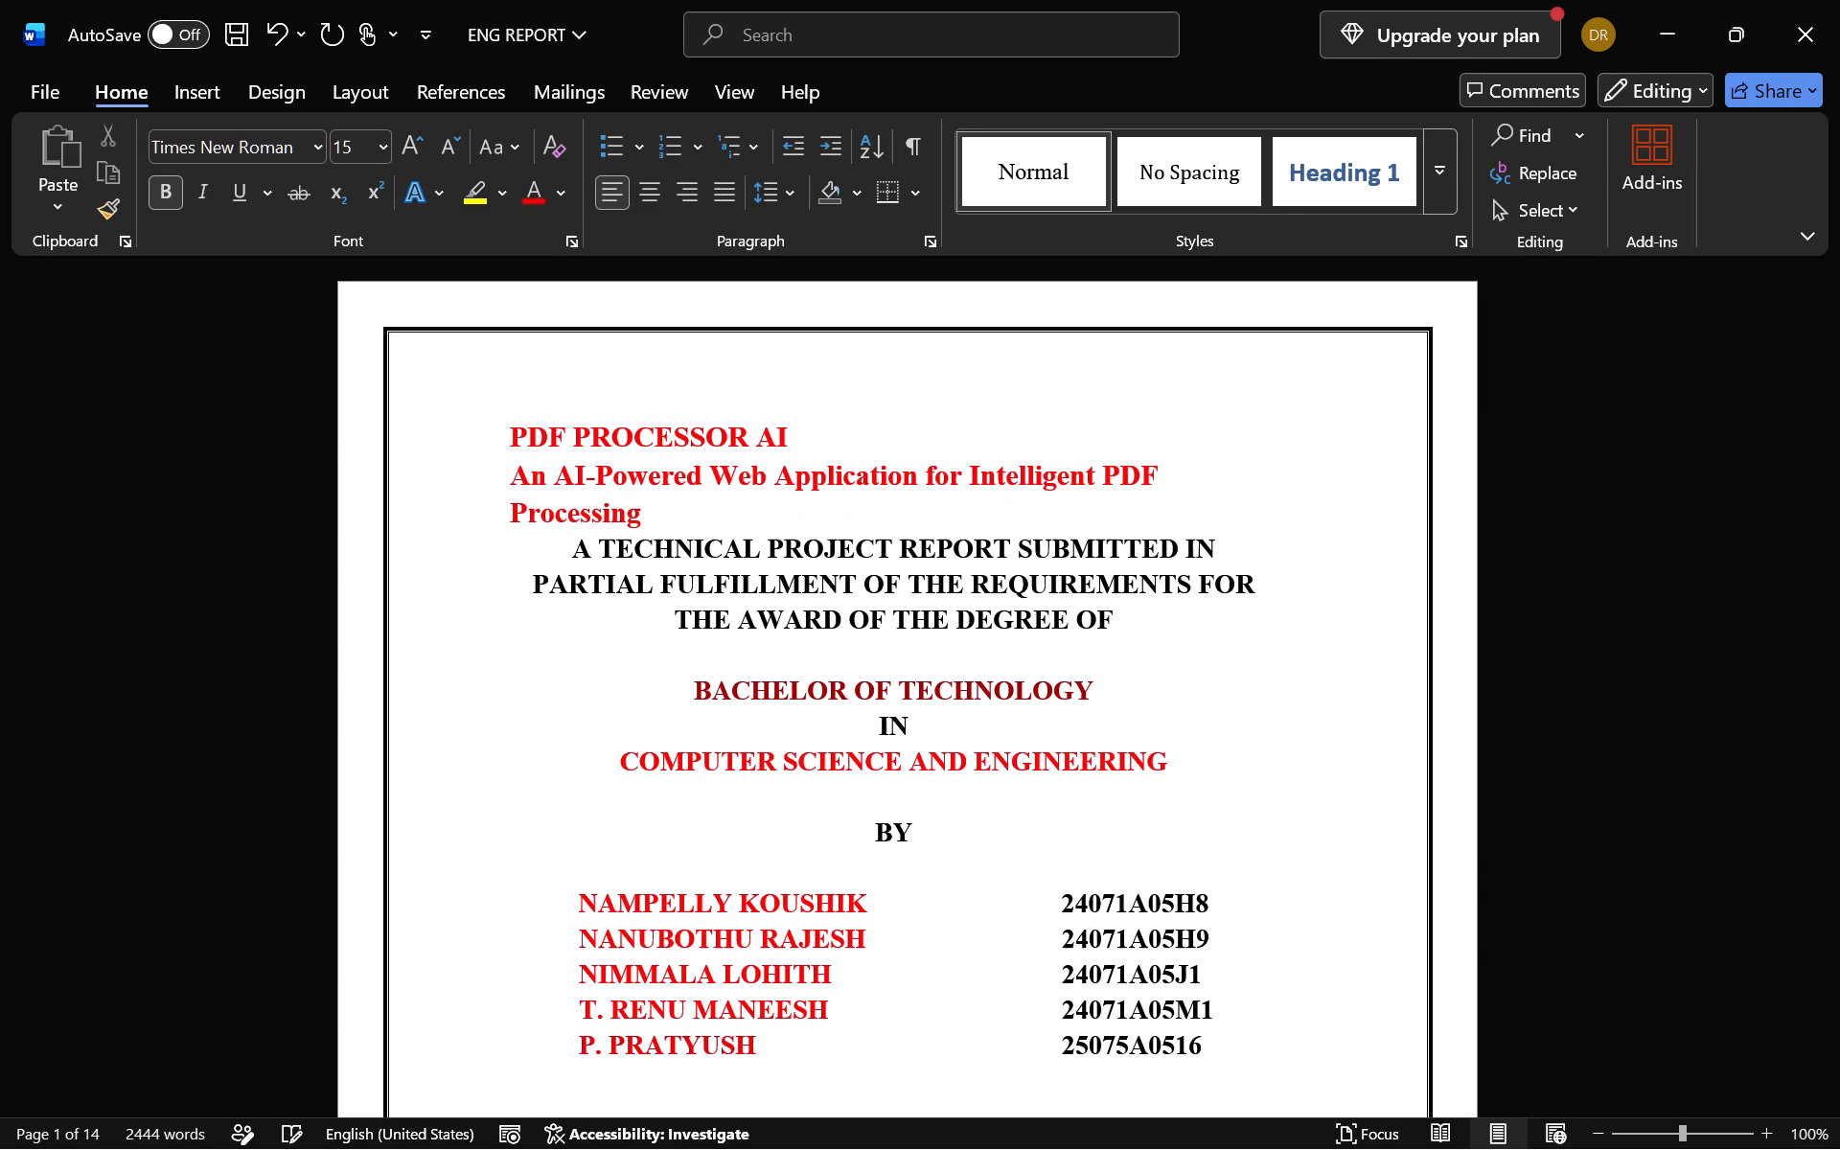
# Replace the space before "Processing" at the end of the title with two spaces.
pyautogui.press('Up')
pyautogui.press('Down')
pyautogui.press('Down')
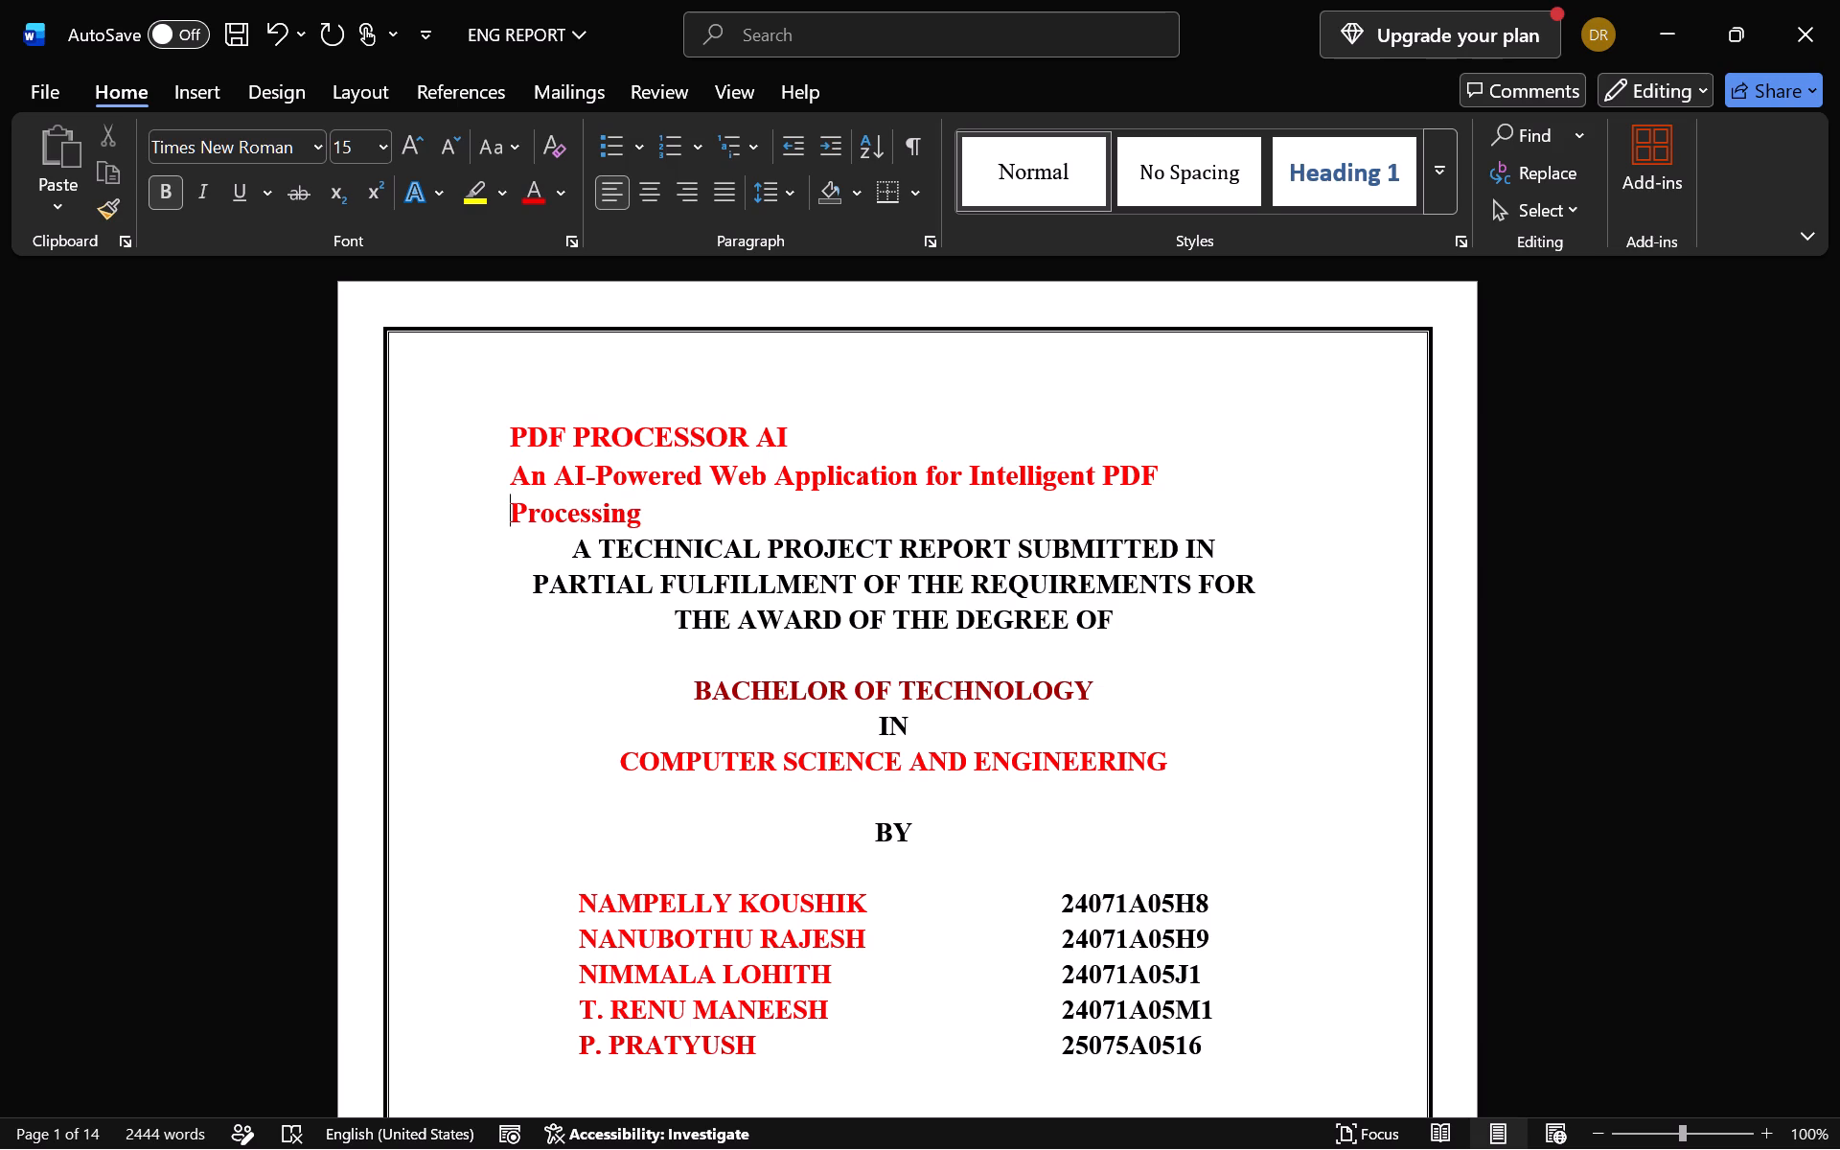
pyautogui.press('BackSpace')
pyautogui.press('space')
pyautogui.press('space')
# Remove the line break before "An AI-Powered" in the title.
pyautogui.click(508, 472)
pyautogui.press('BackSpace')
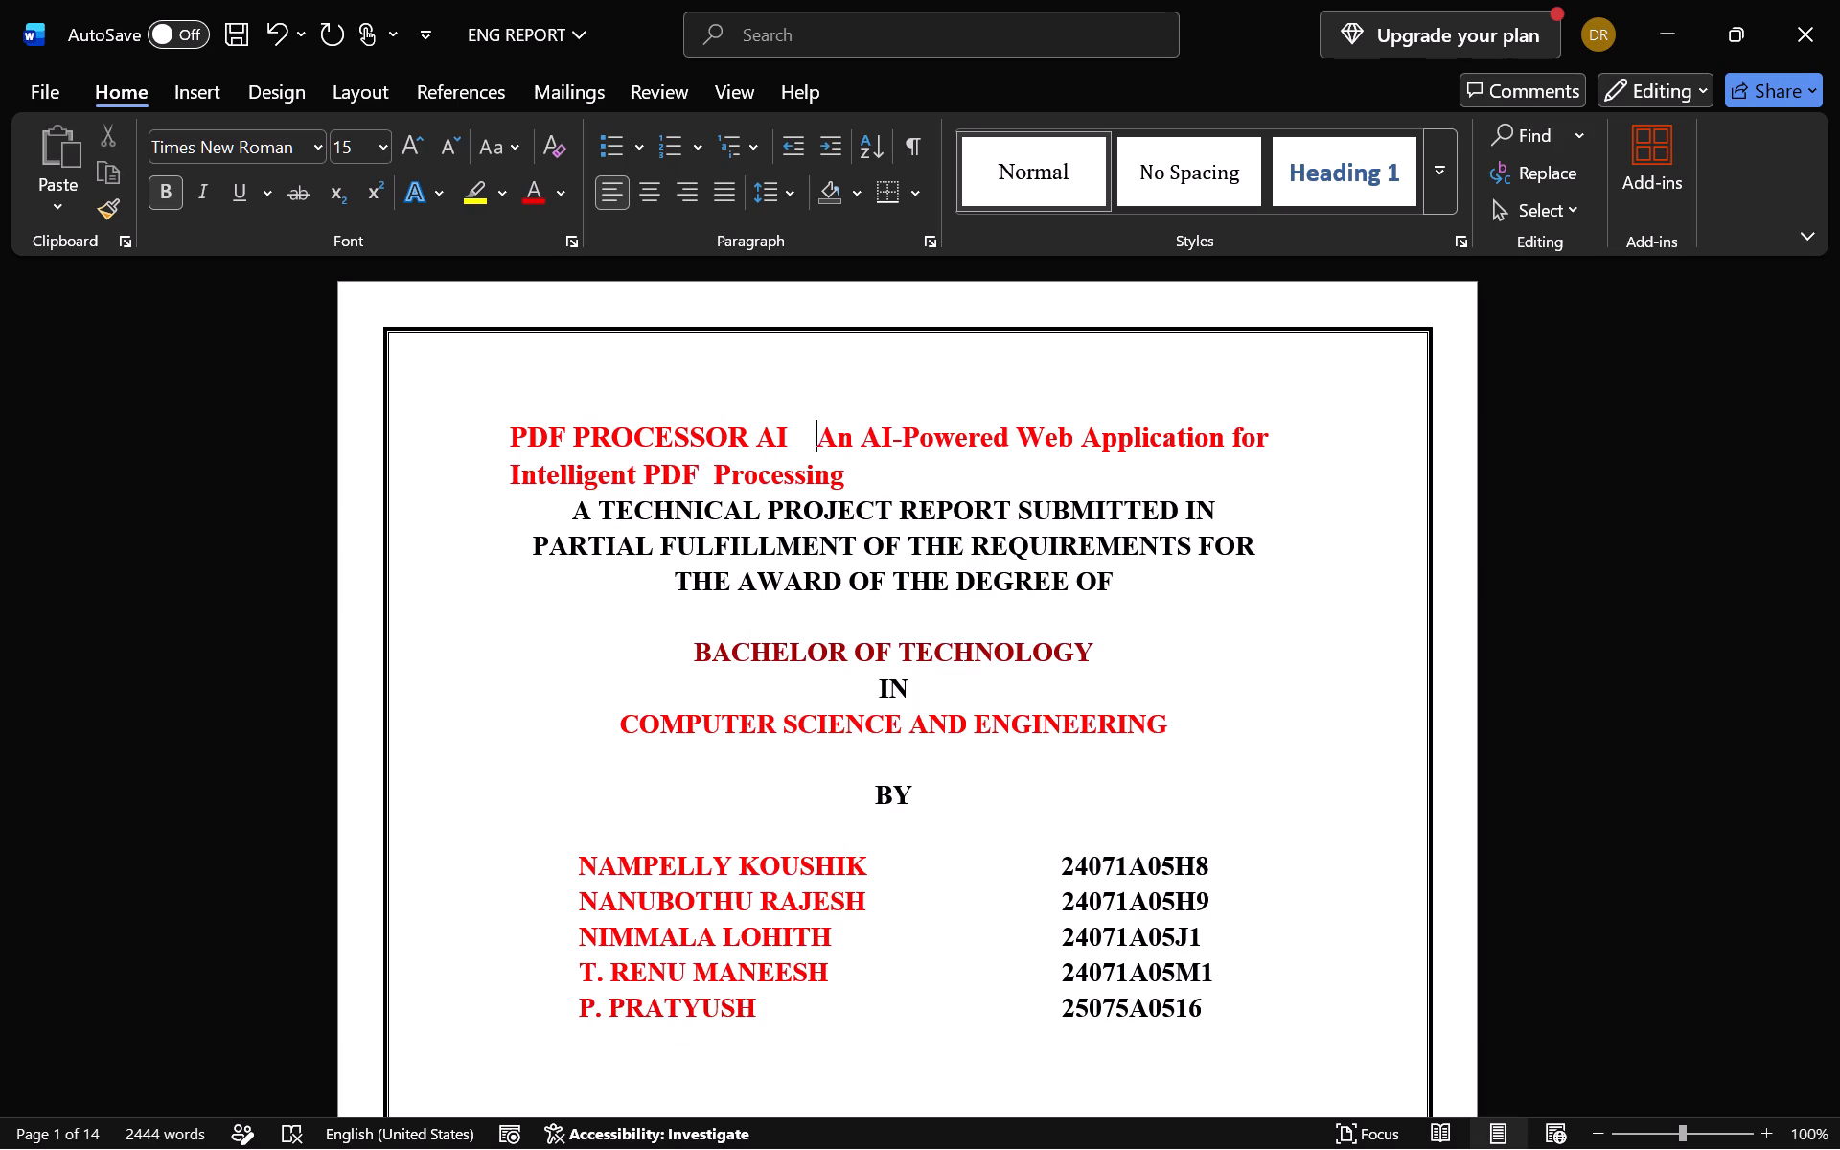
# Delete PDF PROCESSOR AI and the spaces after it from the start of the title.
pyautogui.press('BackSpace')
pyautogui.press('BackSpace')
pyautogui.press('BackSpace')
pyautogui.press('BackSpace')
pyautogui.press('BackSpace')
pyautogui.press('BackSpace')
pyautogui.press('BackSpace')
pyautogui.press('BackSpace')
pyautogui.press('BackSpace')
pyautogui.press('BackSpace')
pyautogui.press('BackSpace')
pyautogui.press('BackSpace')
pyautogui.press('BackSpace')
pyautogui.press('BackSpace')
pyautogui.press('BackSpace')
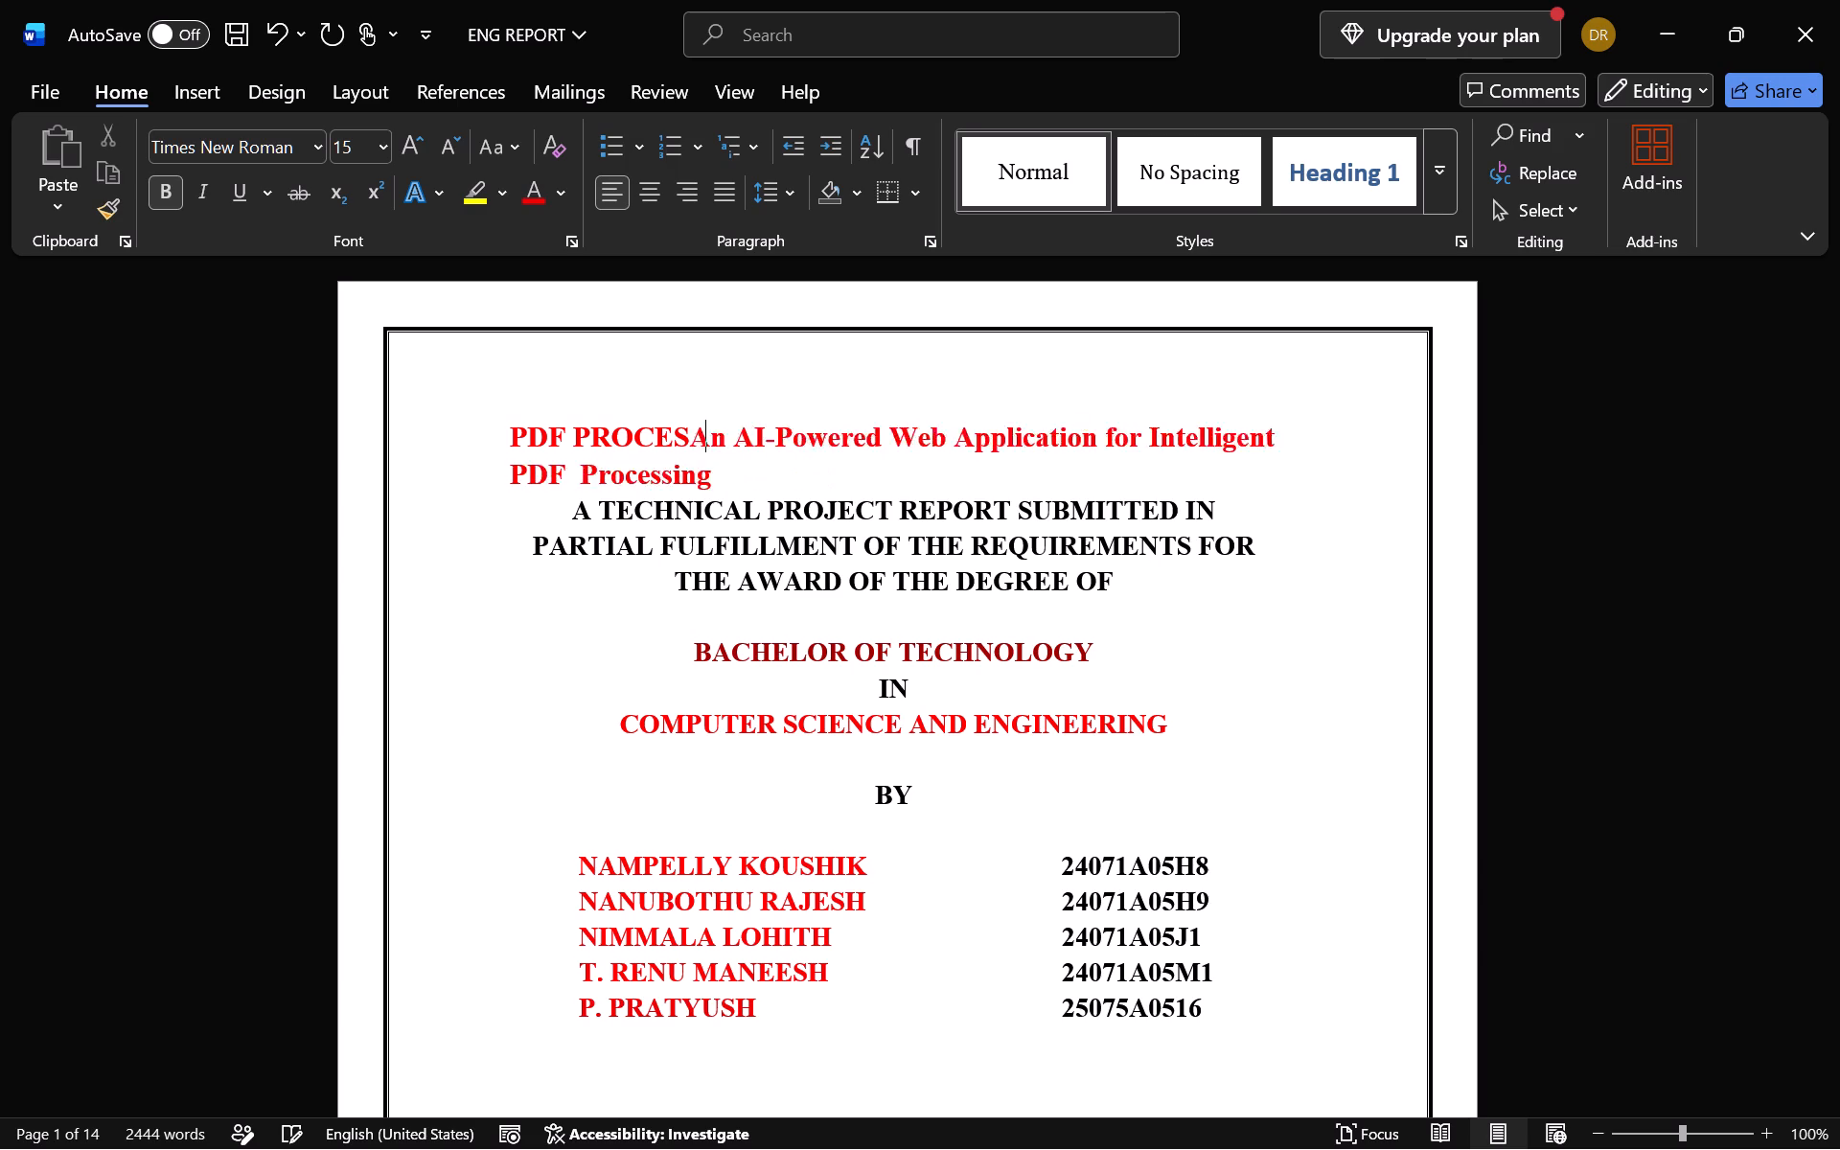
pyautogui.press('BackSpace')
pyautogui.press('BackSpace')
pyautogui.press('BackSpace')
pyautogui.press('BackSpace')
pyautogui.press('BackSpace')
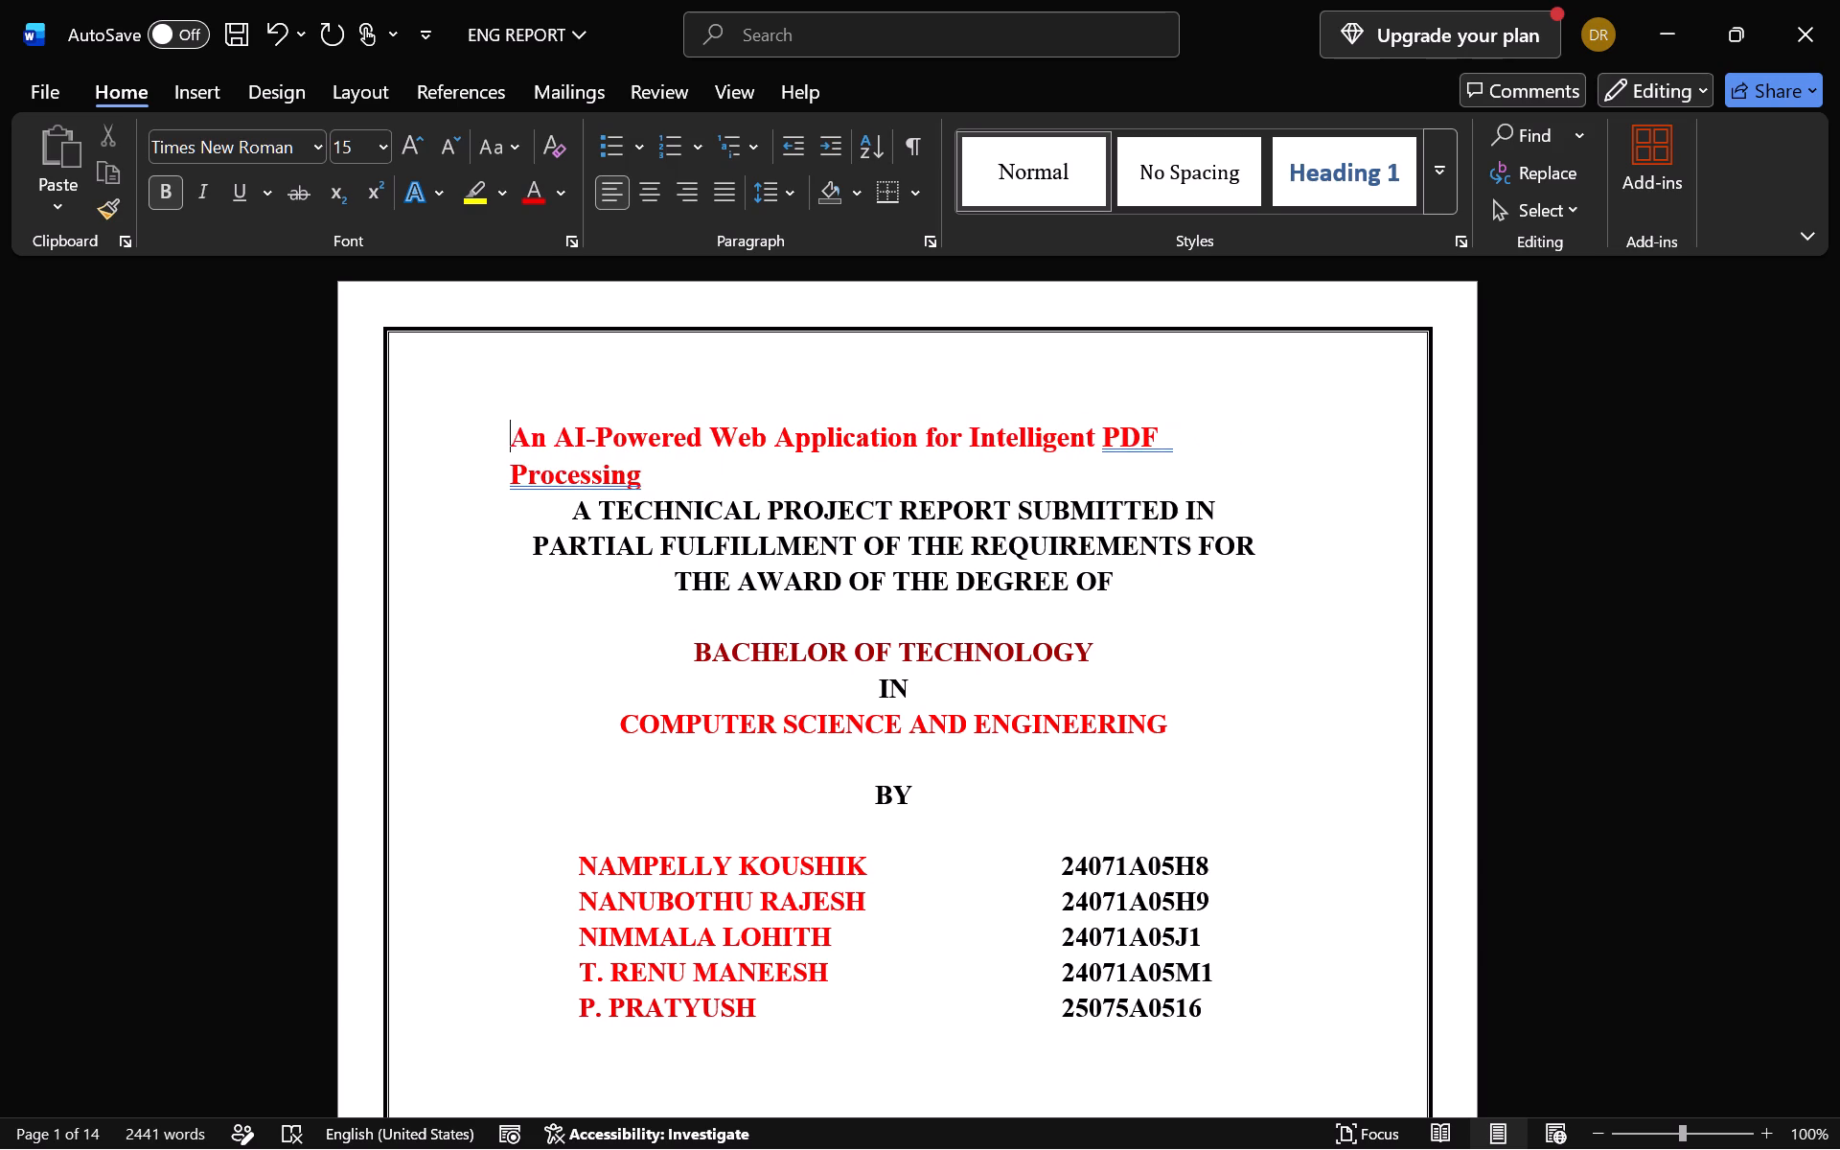
# Undo the deletion of PDF PROCESSOR AI and the space after it at the start of the title.
pyautogui.hotkey('ctrl', 'z')
pyautogui.hotkey('ctrl', 'z')
pyautogui.hotkey('ctrl', 'z')
pyautogui.hotkey('ctrl', 'z')
pyautogui.hotkey('ctrl', 'z')
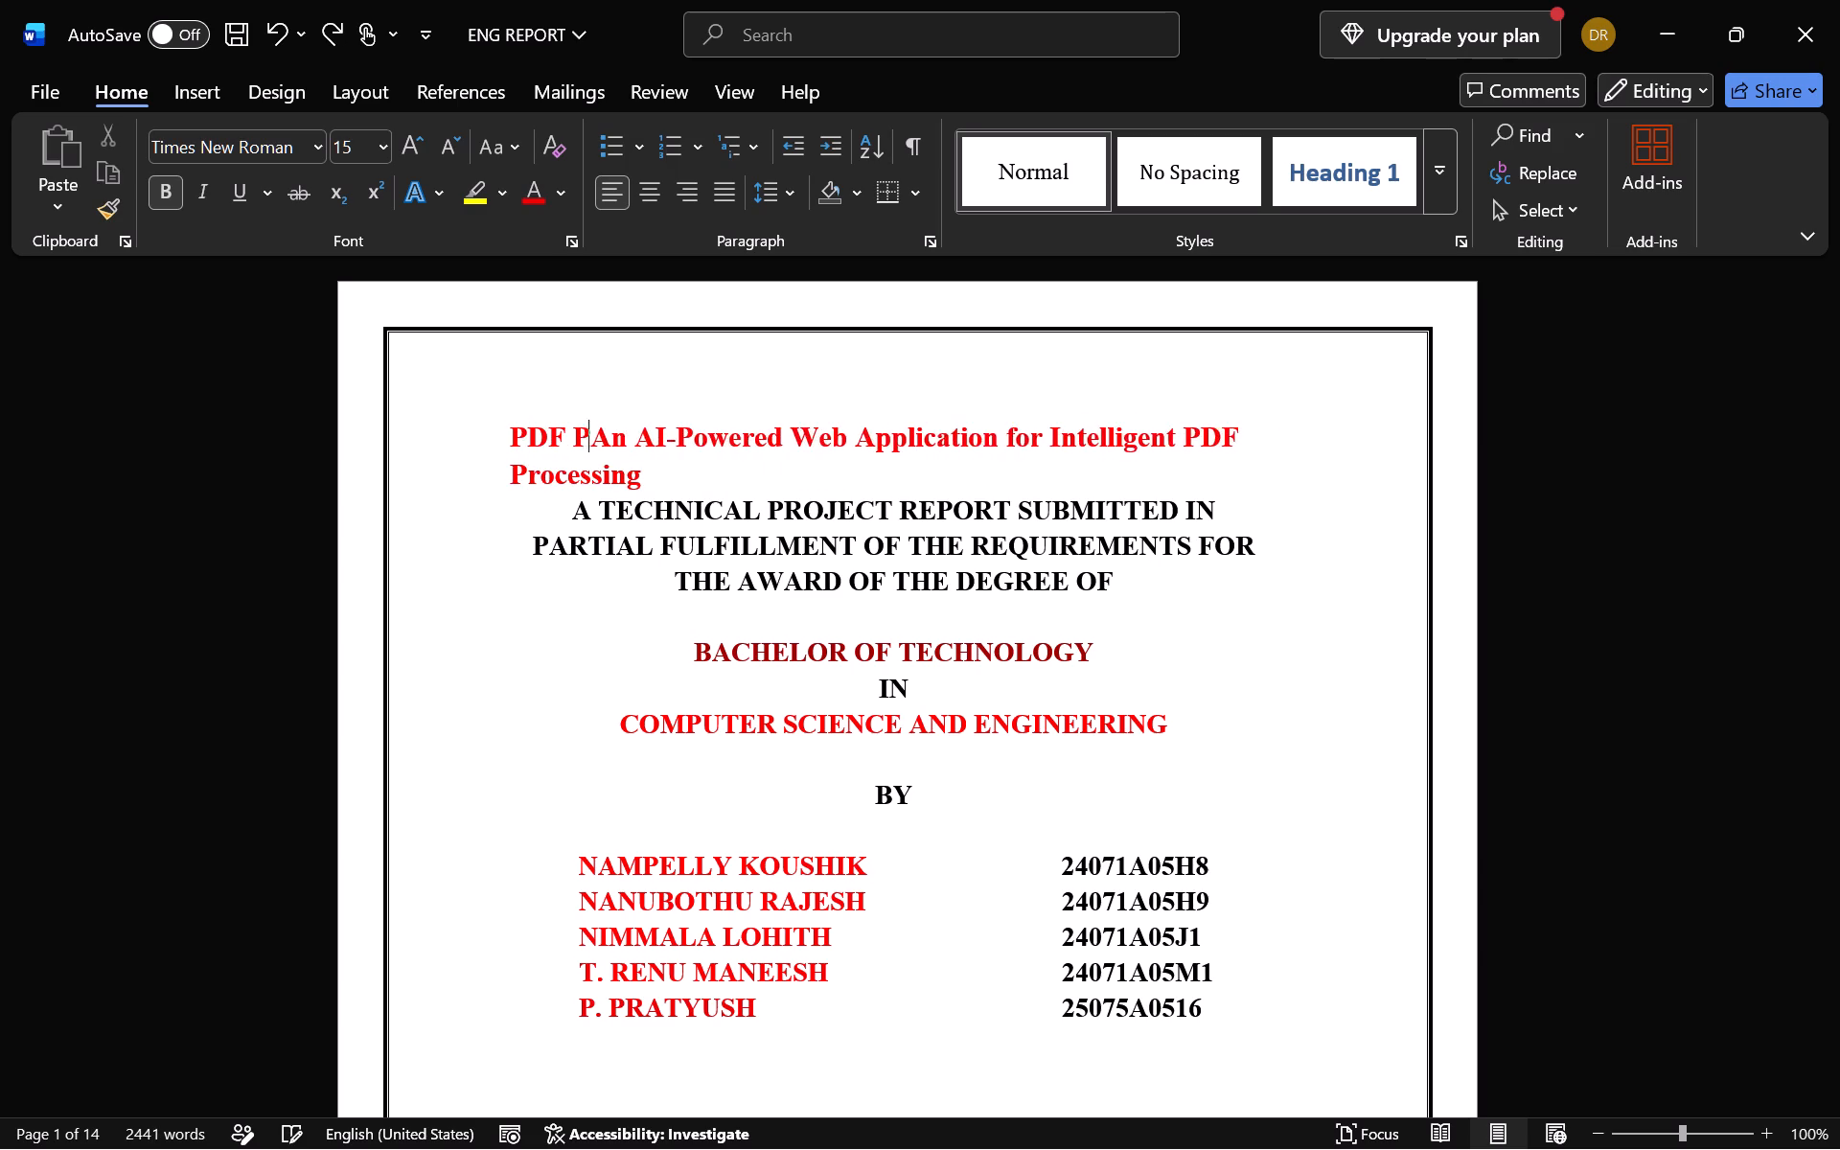
pyautogui.hotkey('ctrl', 'z')
pyautogui.hotkey('ctrl', 'z')
pyautogui.hotkey('ctrl', 'z')
pyautogui.hotkey('ctrl', 'z')
pyautogui.hotkey('ctrl', 'z')
pyautogui.hotkey('ctrl', 'z')
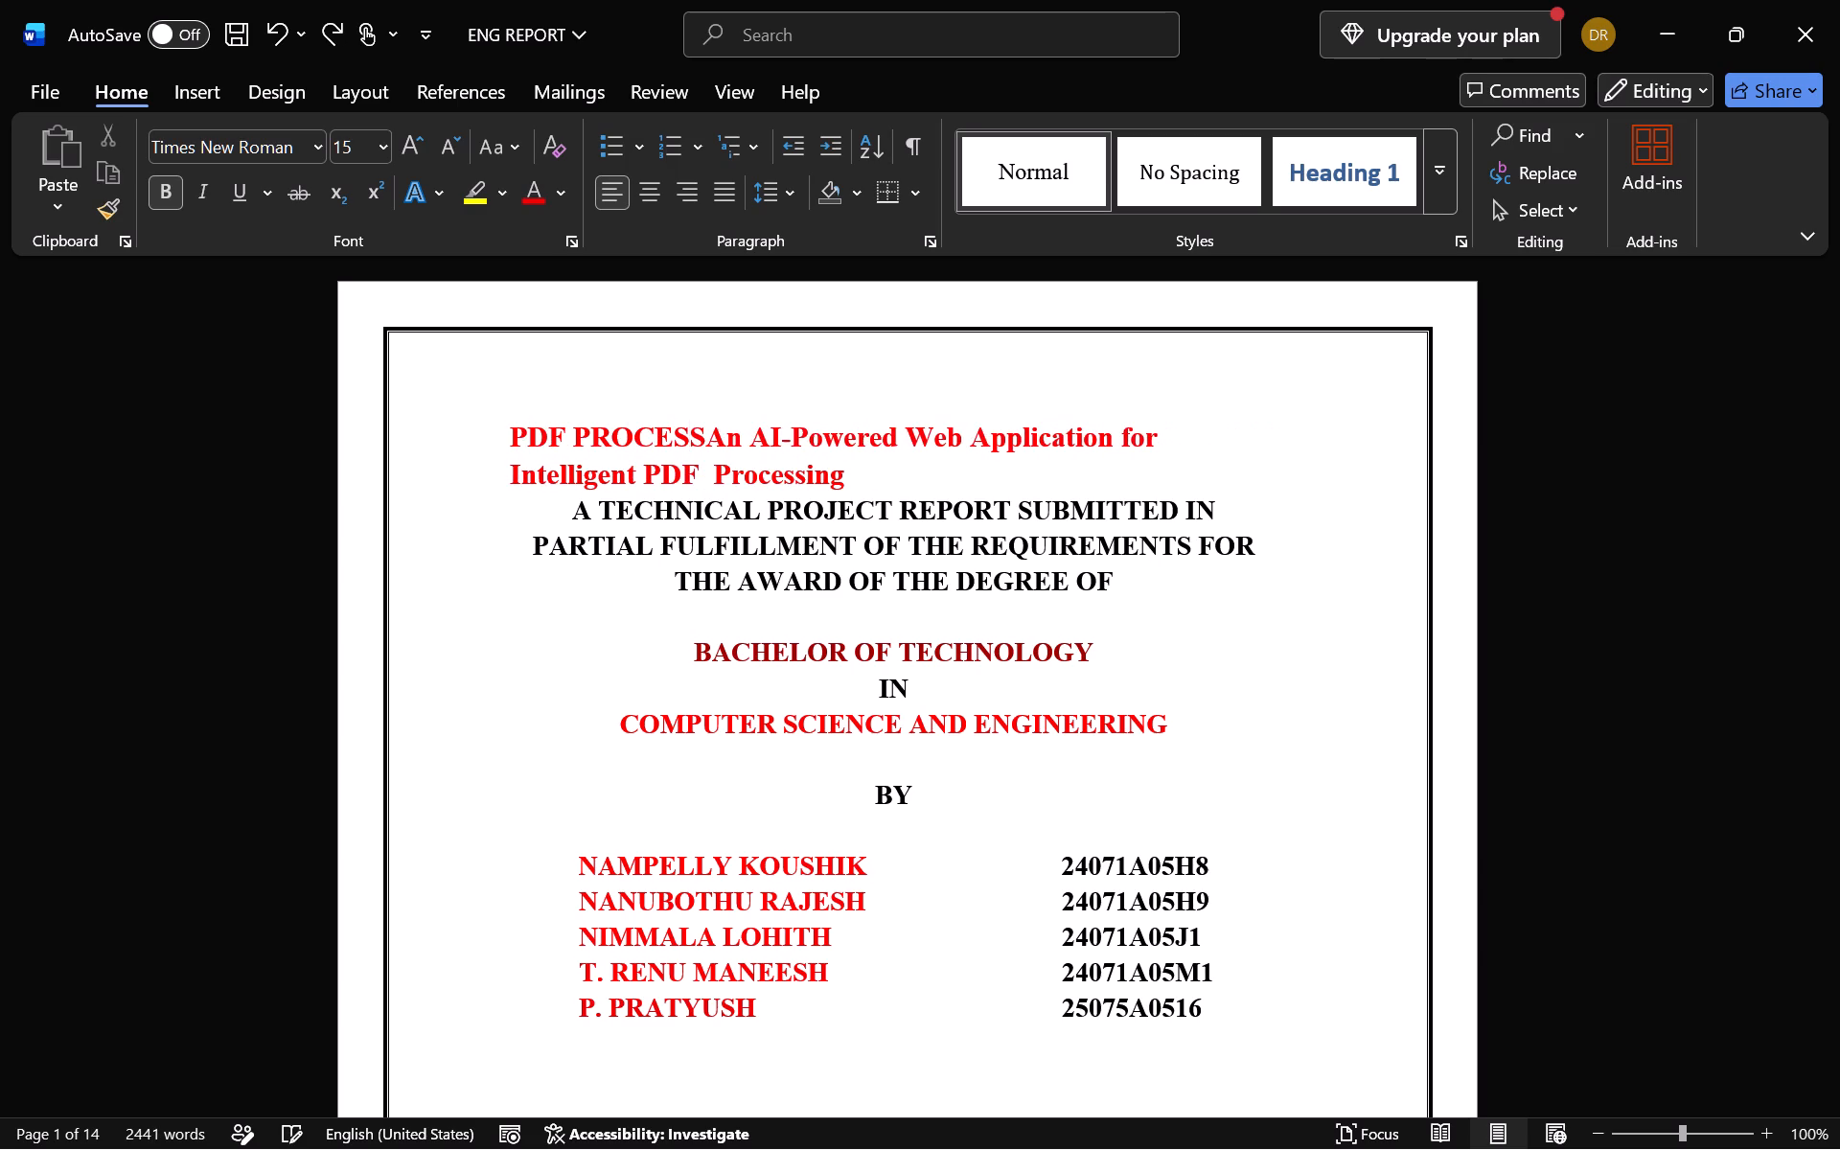
pyautogui.hotkey('ctrl', 'z')
pyautogui.hotkey('ctrl', 'z')
pyautogui.hotkey('ctrl', 'z')
pyautogui.hotkey('ctrl', 'z')
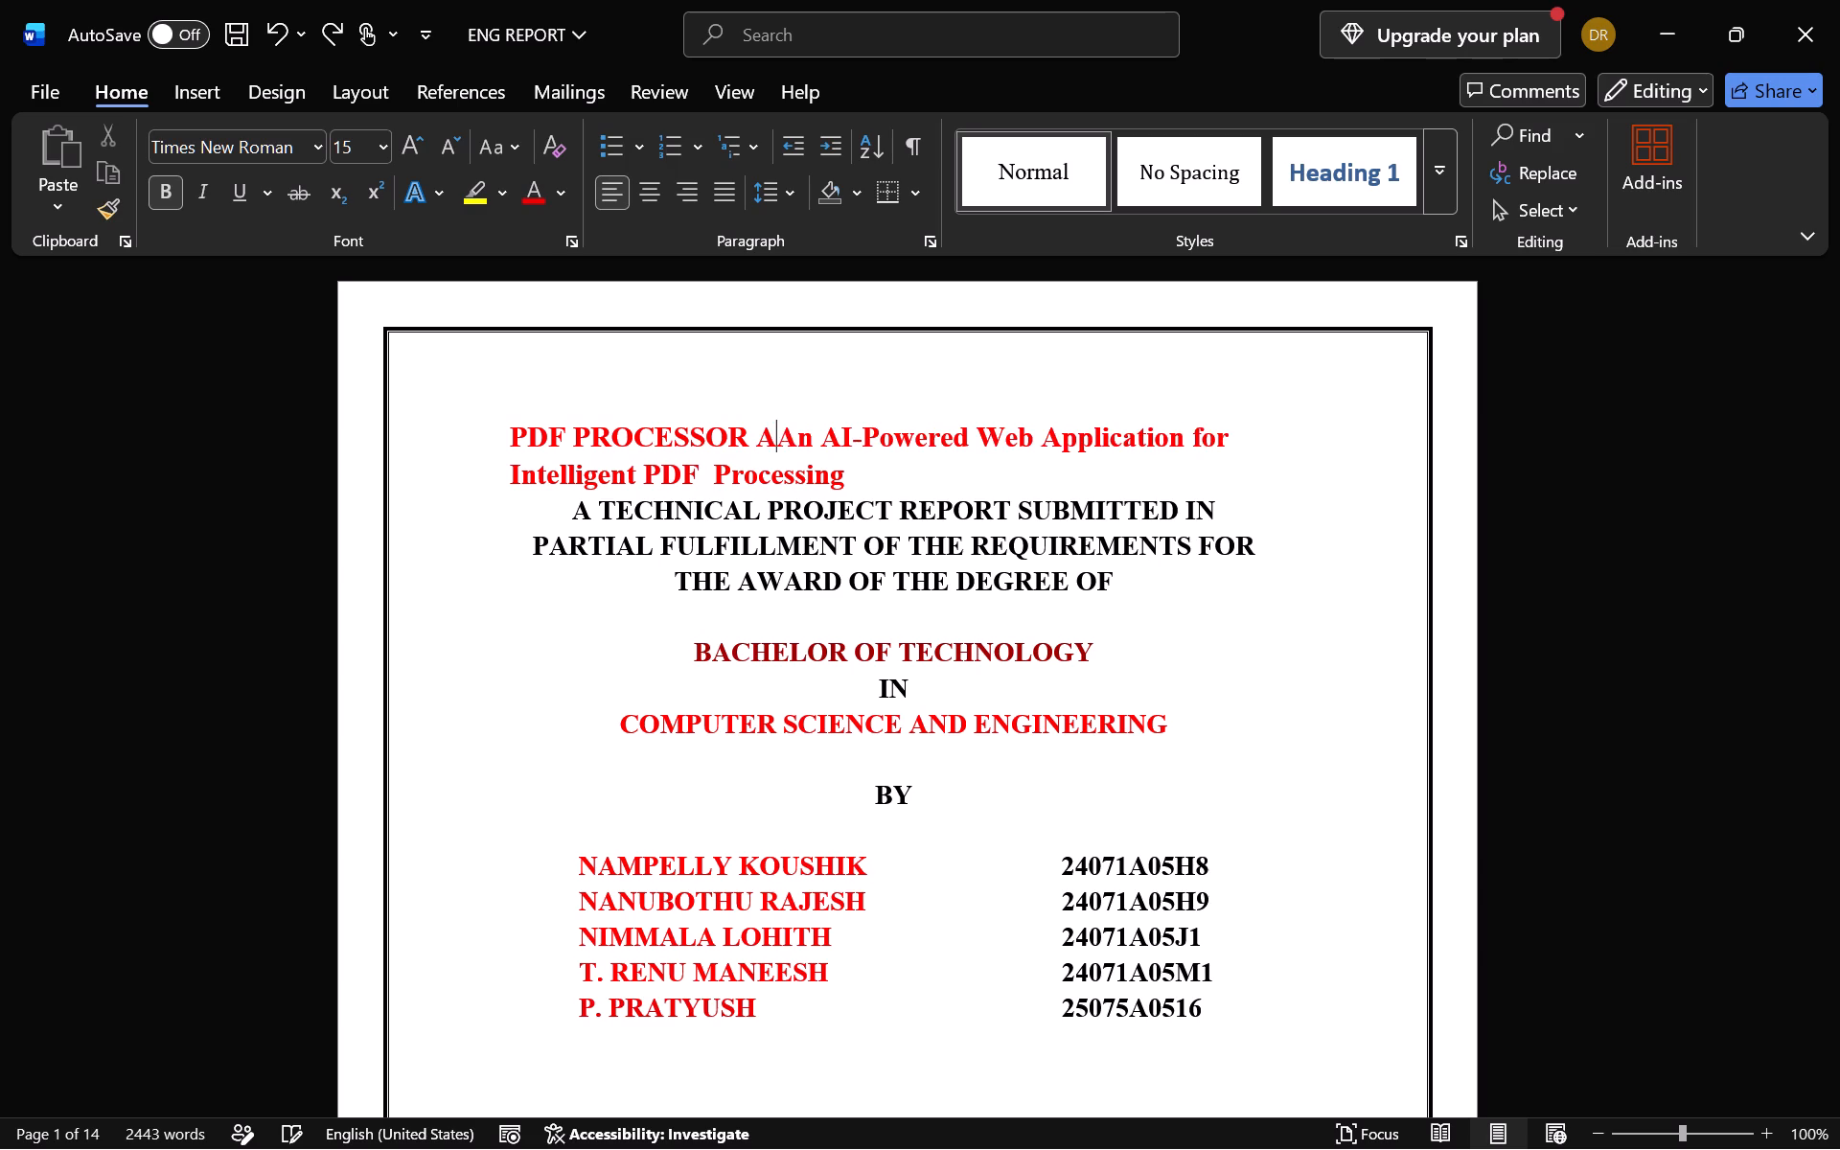
pyautogui.hotkey('ctrl', 'z')
pyautogui.hotkey('ctrl', 'z')
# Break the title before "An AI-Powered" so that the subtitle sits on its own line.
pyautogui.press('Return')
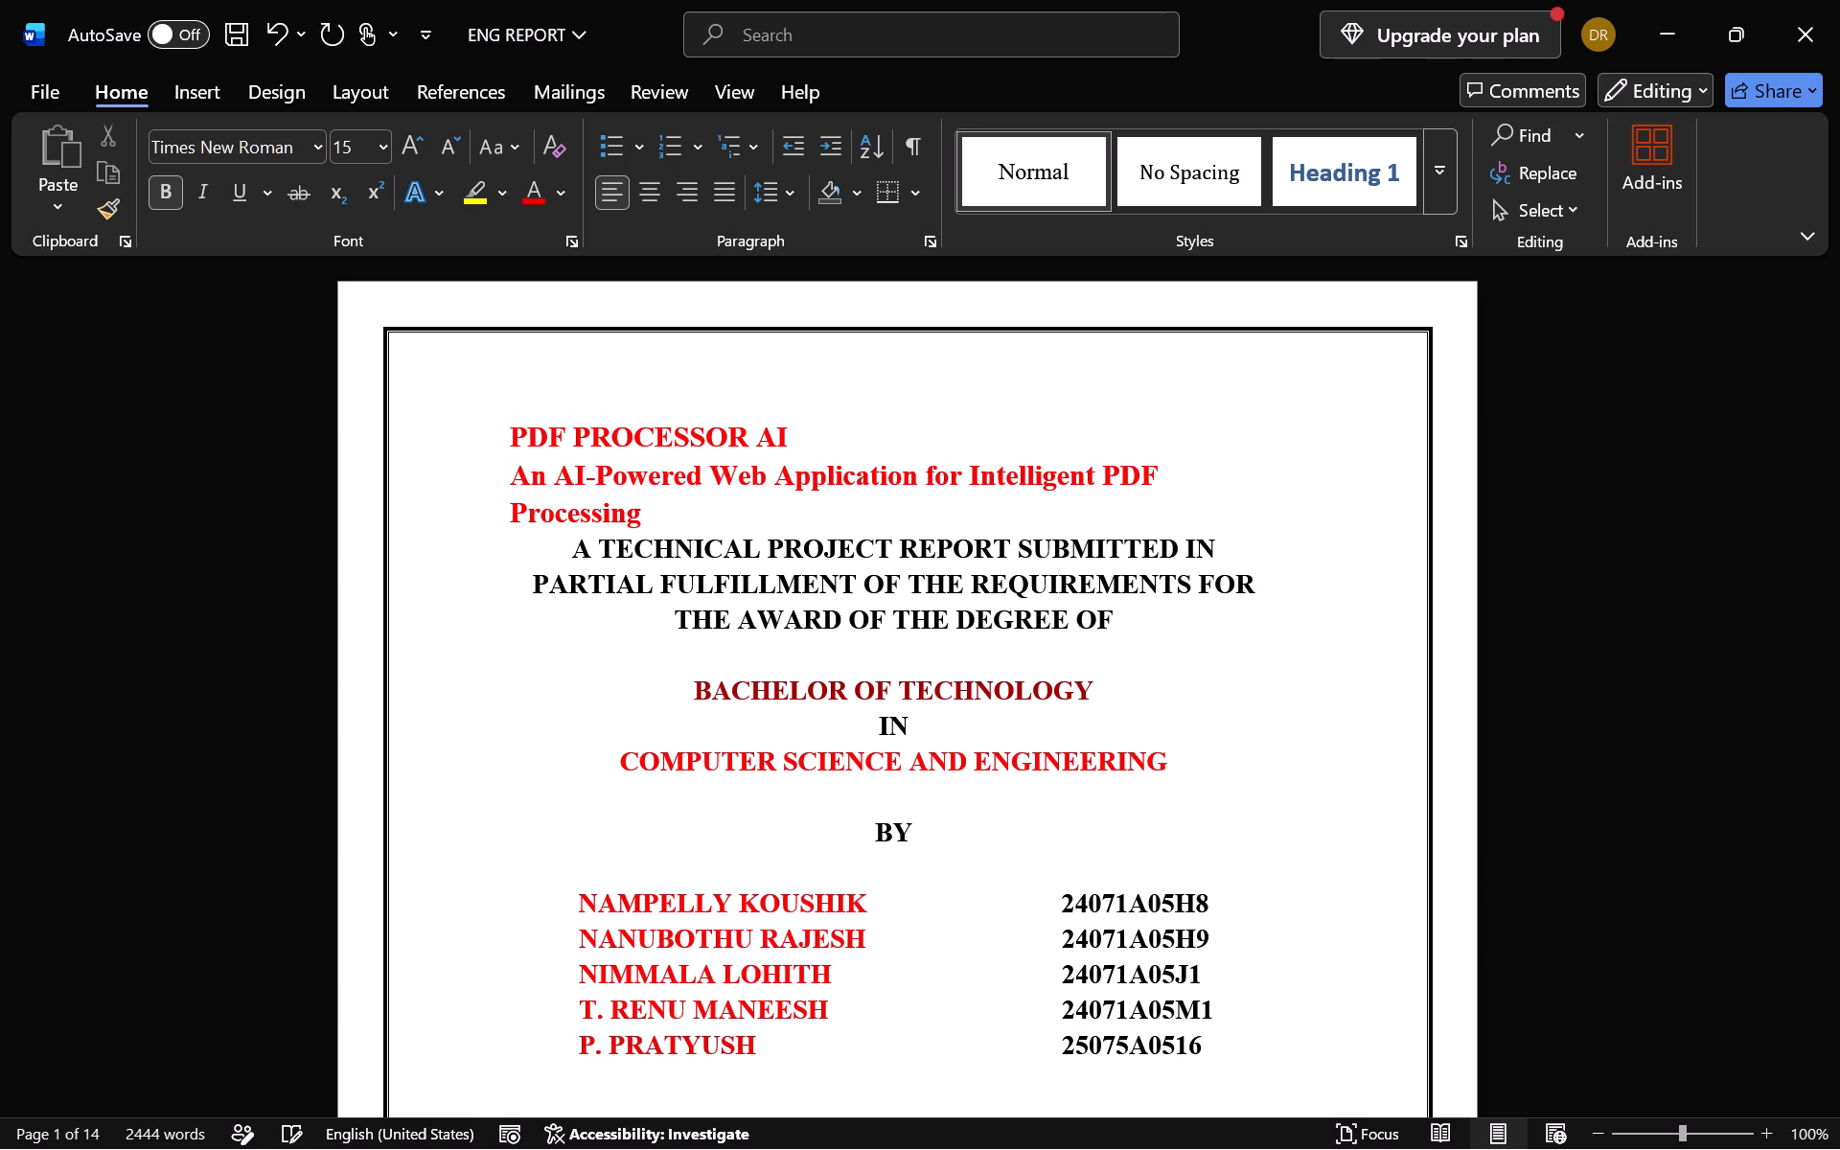
# Indent the PDF PROCESSOR AI line by three tab stops.
pyautogui.press('Up')
pyautogui.press('Up')
pyautogui.press('Tab')
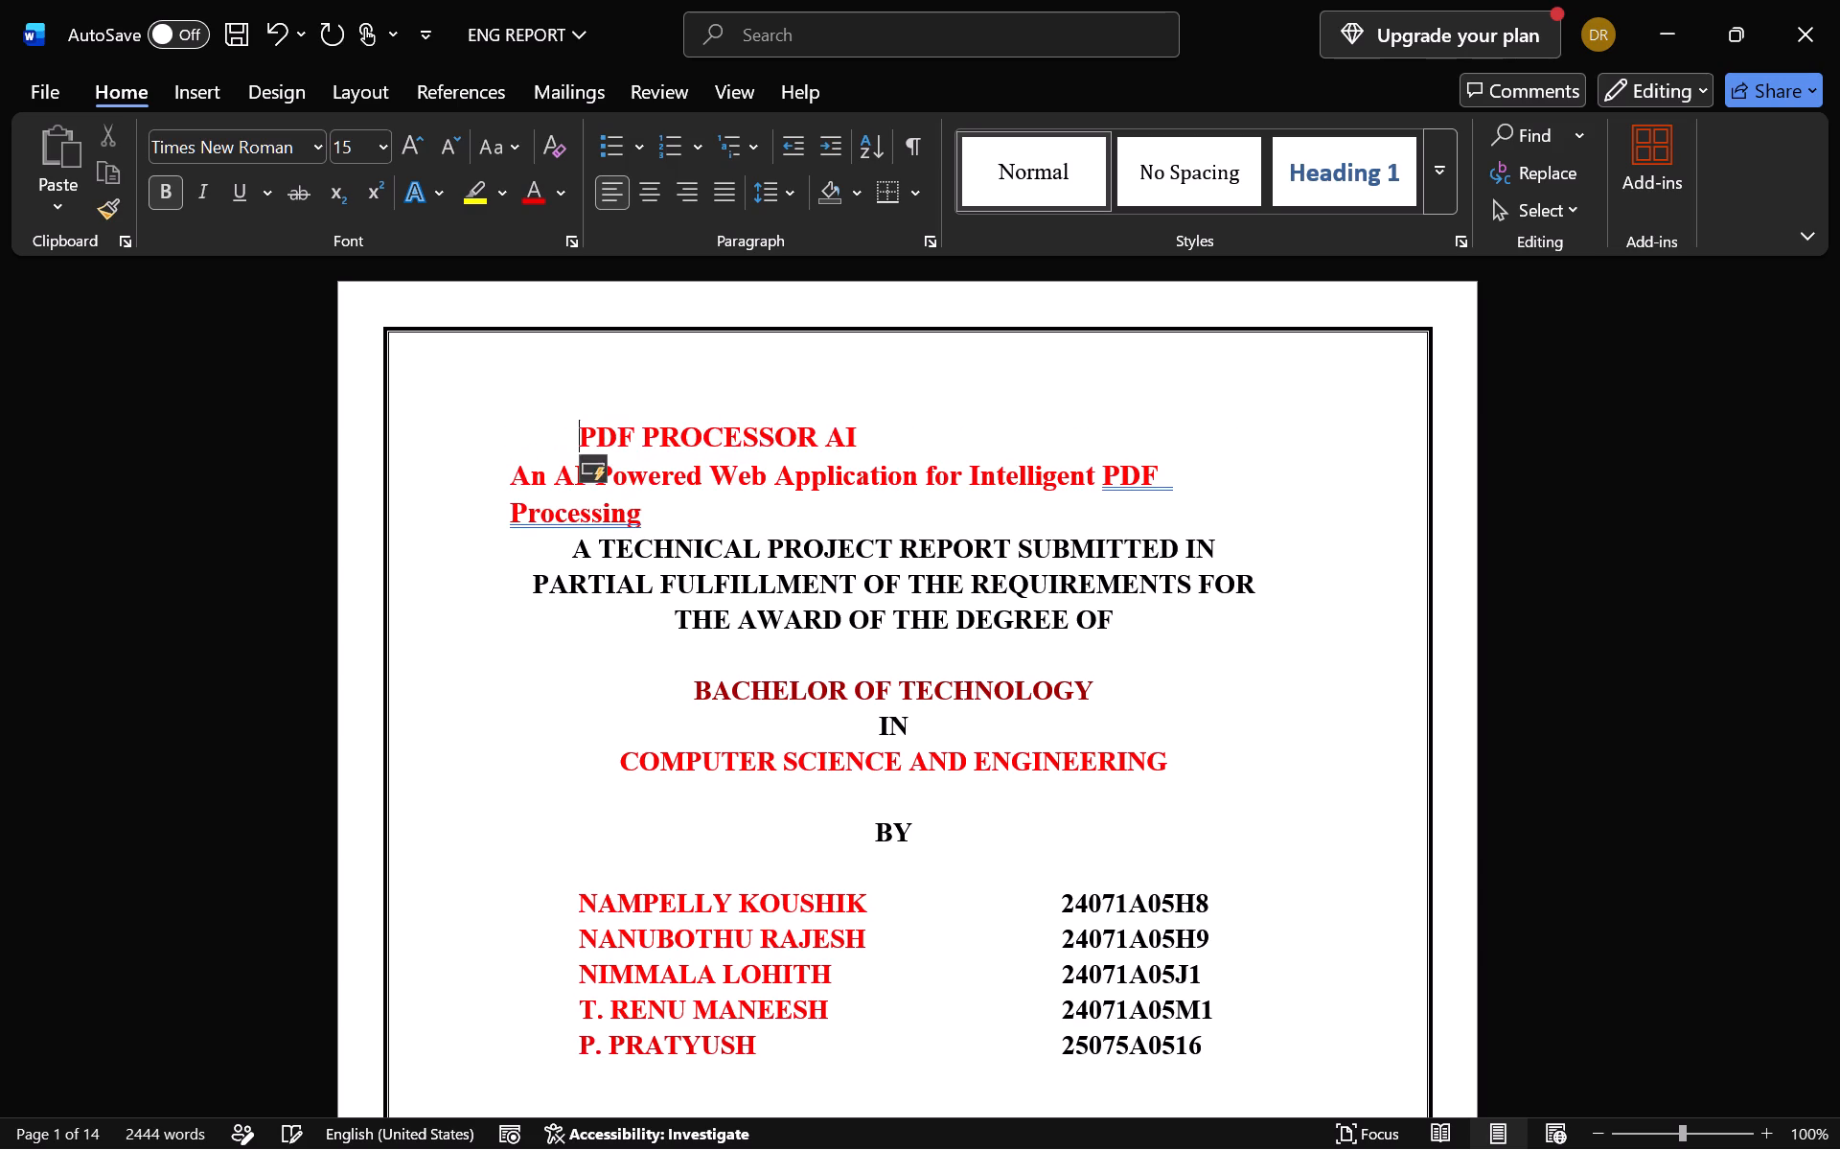
pyautogui.press('Tab')
pyautogui.press('Tab')
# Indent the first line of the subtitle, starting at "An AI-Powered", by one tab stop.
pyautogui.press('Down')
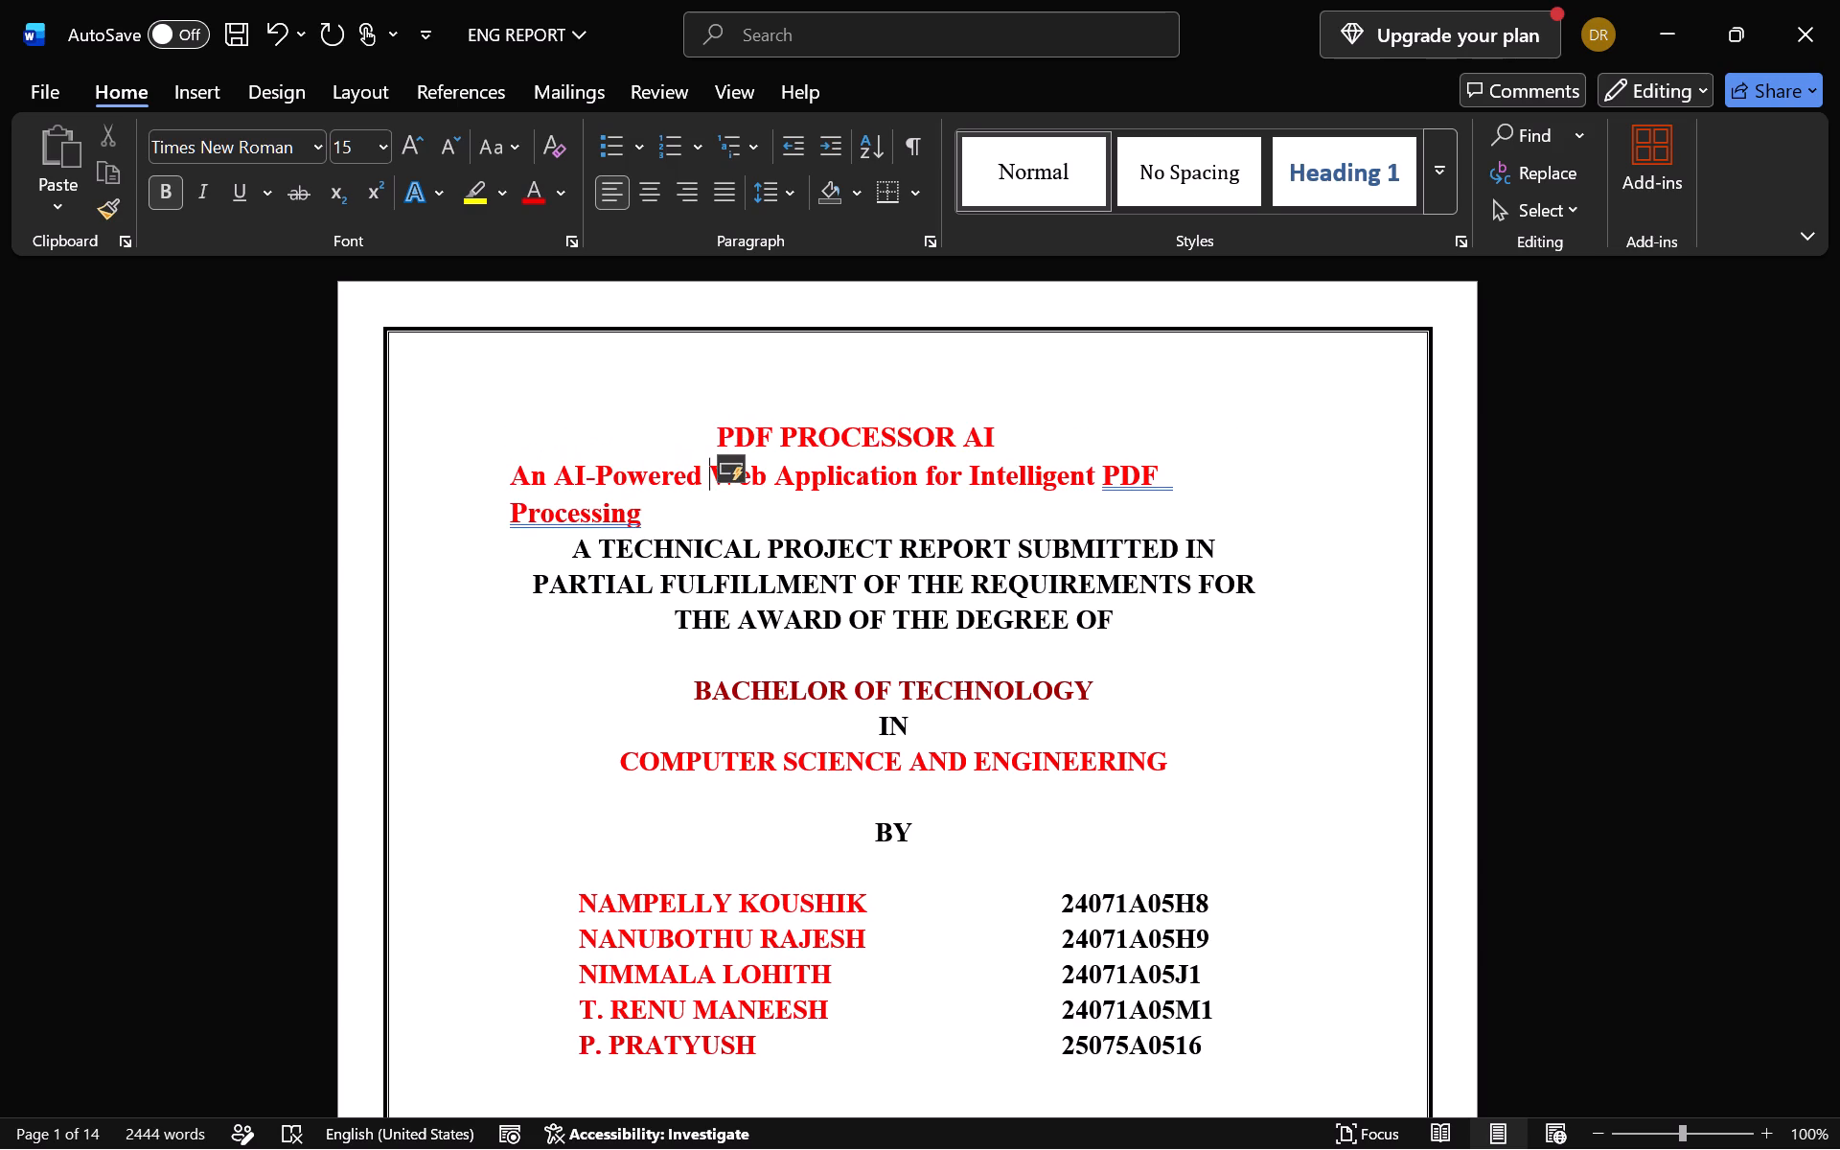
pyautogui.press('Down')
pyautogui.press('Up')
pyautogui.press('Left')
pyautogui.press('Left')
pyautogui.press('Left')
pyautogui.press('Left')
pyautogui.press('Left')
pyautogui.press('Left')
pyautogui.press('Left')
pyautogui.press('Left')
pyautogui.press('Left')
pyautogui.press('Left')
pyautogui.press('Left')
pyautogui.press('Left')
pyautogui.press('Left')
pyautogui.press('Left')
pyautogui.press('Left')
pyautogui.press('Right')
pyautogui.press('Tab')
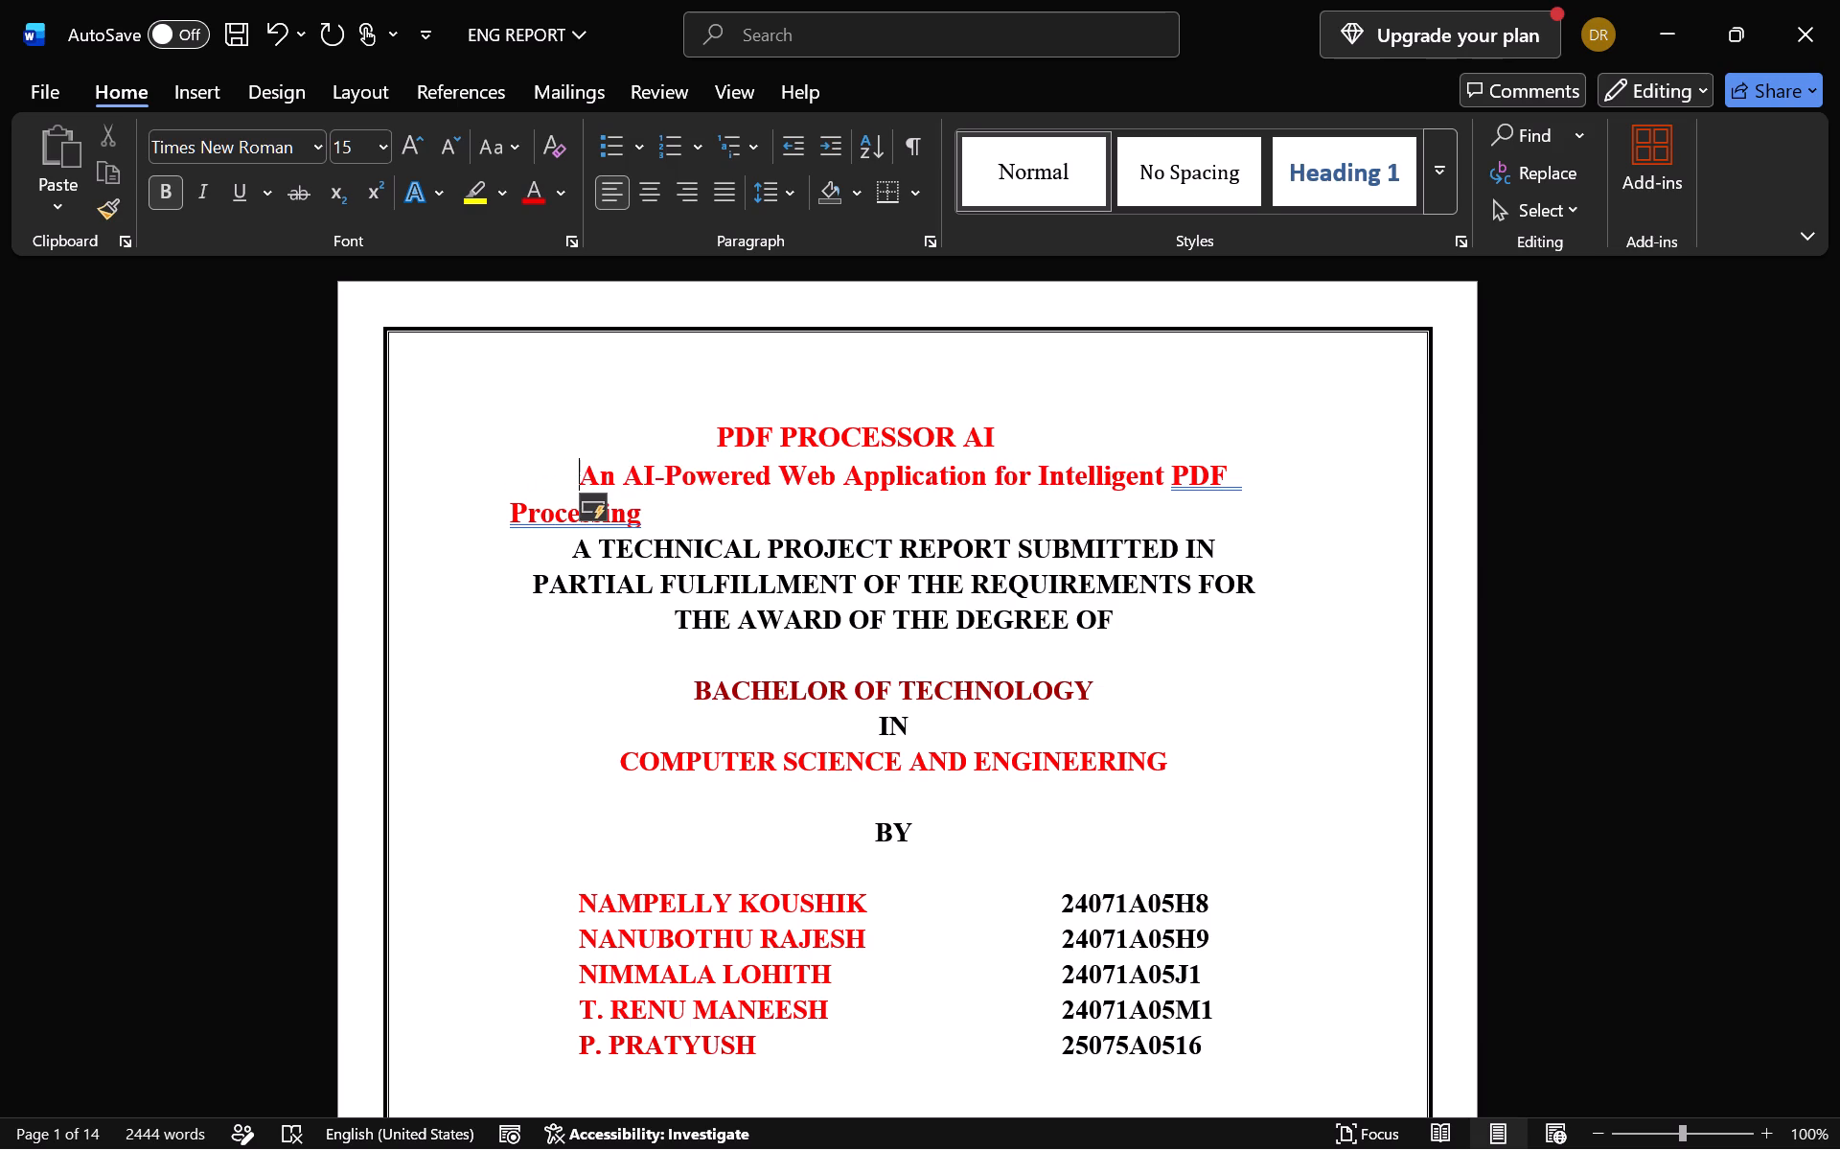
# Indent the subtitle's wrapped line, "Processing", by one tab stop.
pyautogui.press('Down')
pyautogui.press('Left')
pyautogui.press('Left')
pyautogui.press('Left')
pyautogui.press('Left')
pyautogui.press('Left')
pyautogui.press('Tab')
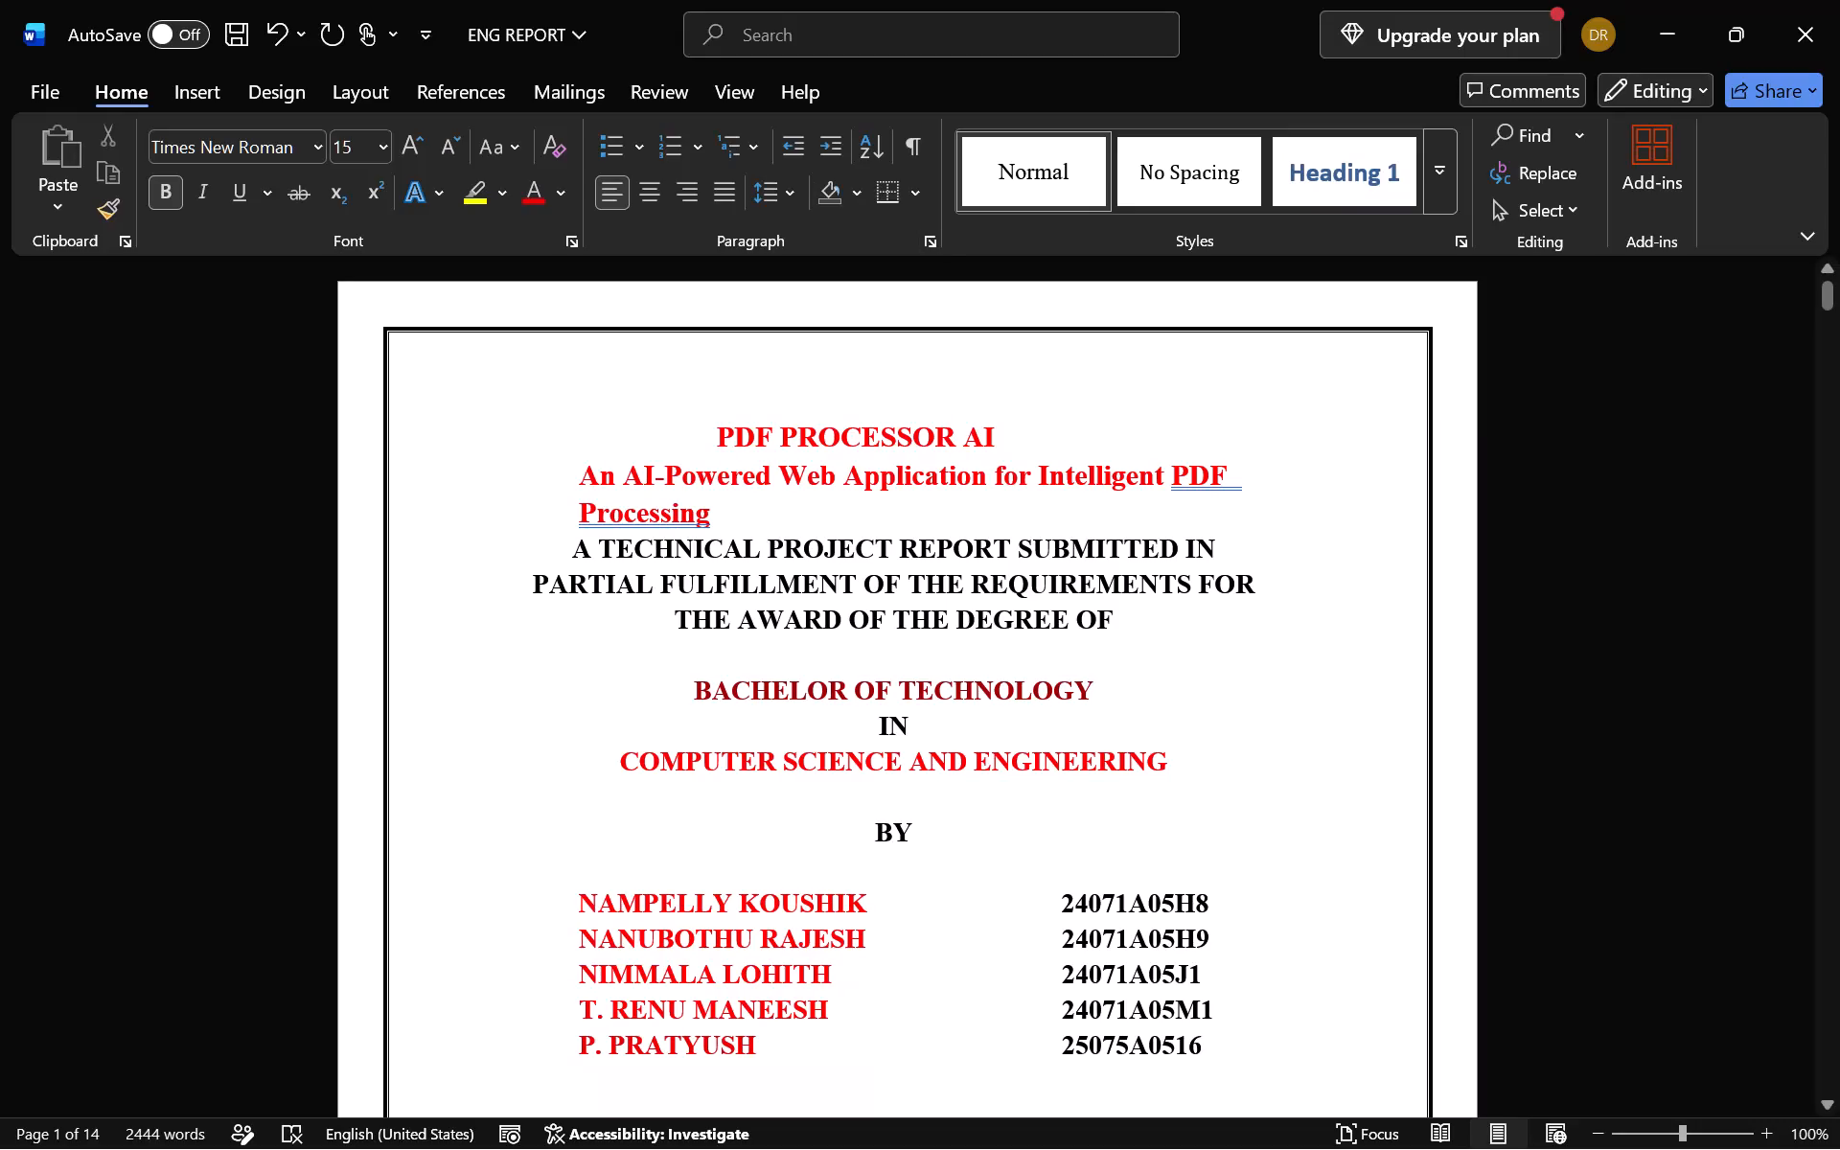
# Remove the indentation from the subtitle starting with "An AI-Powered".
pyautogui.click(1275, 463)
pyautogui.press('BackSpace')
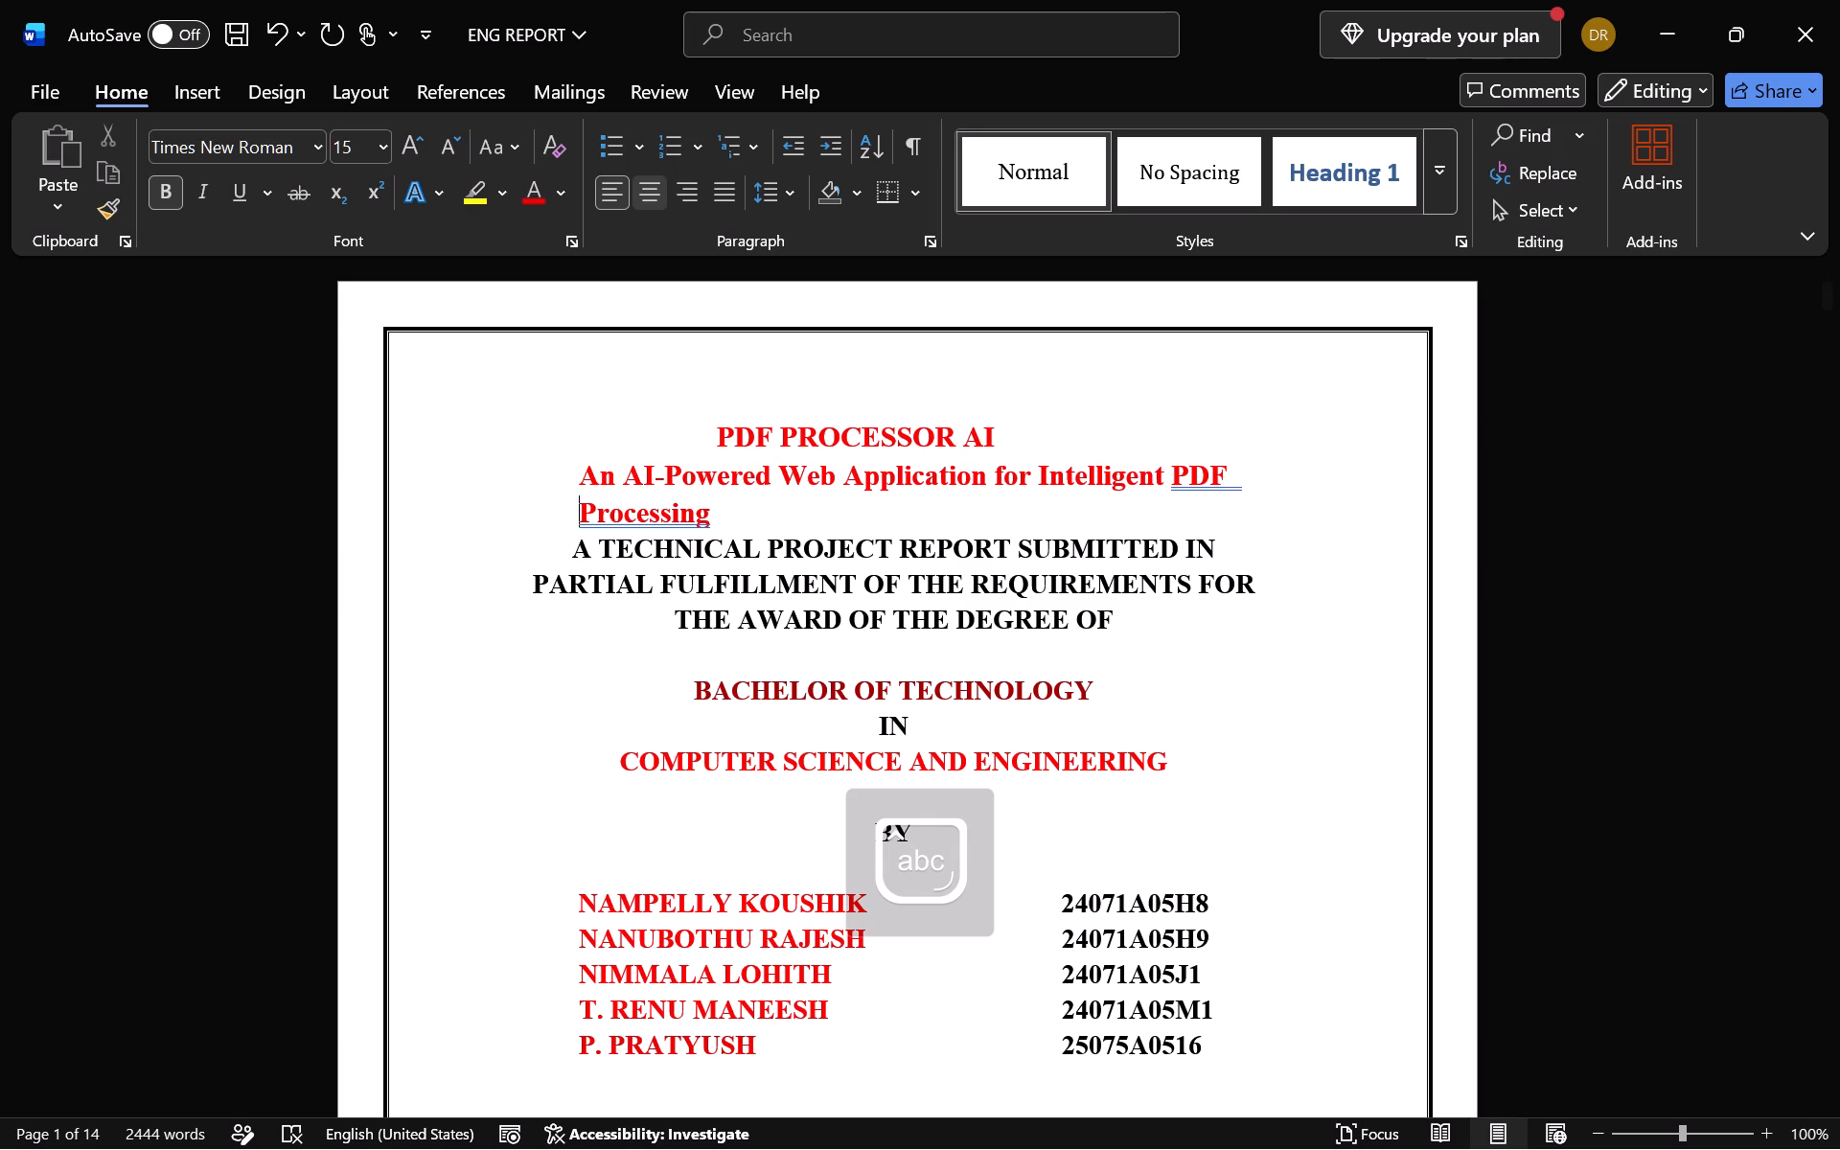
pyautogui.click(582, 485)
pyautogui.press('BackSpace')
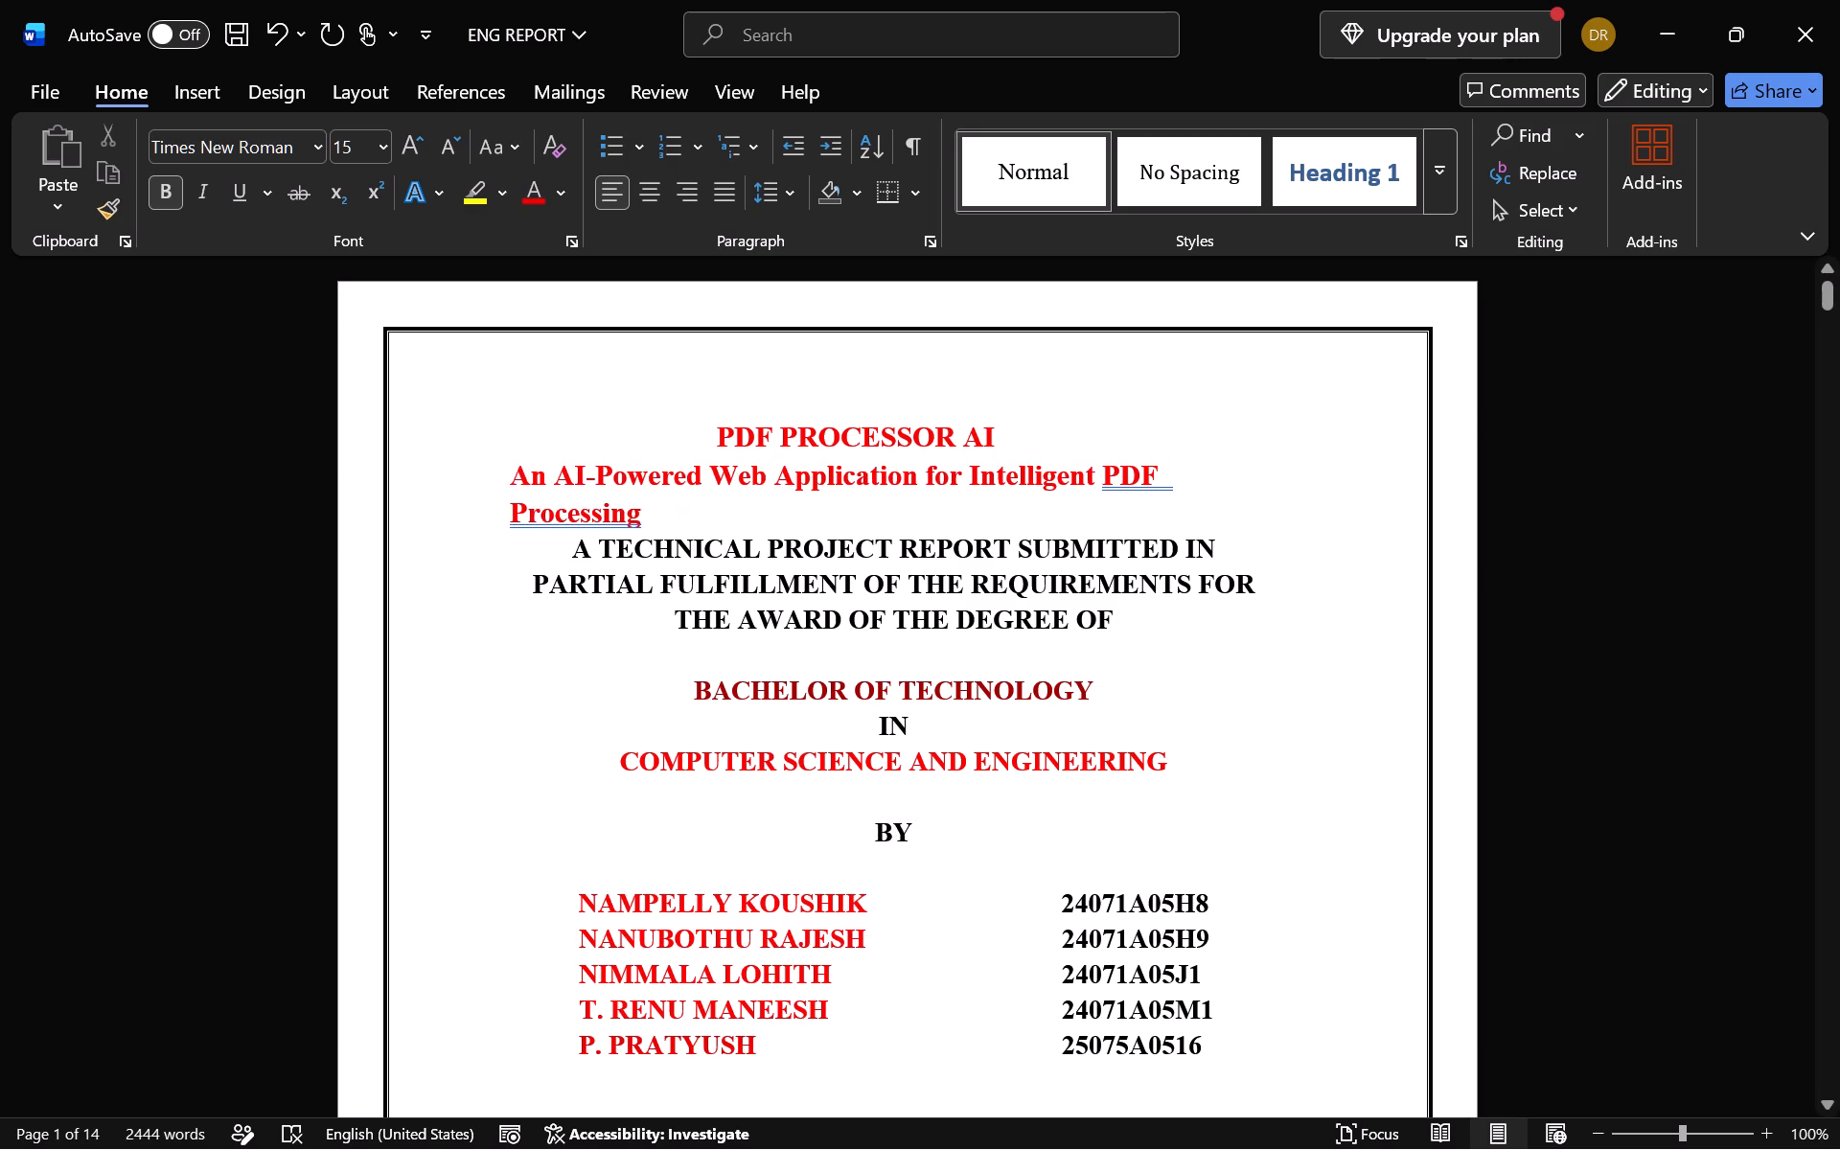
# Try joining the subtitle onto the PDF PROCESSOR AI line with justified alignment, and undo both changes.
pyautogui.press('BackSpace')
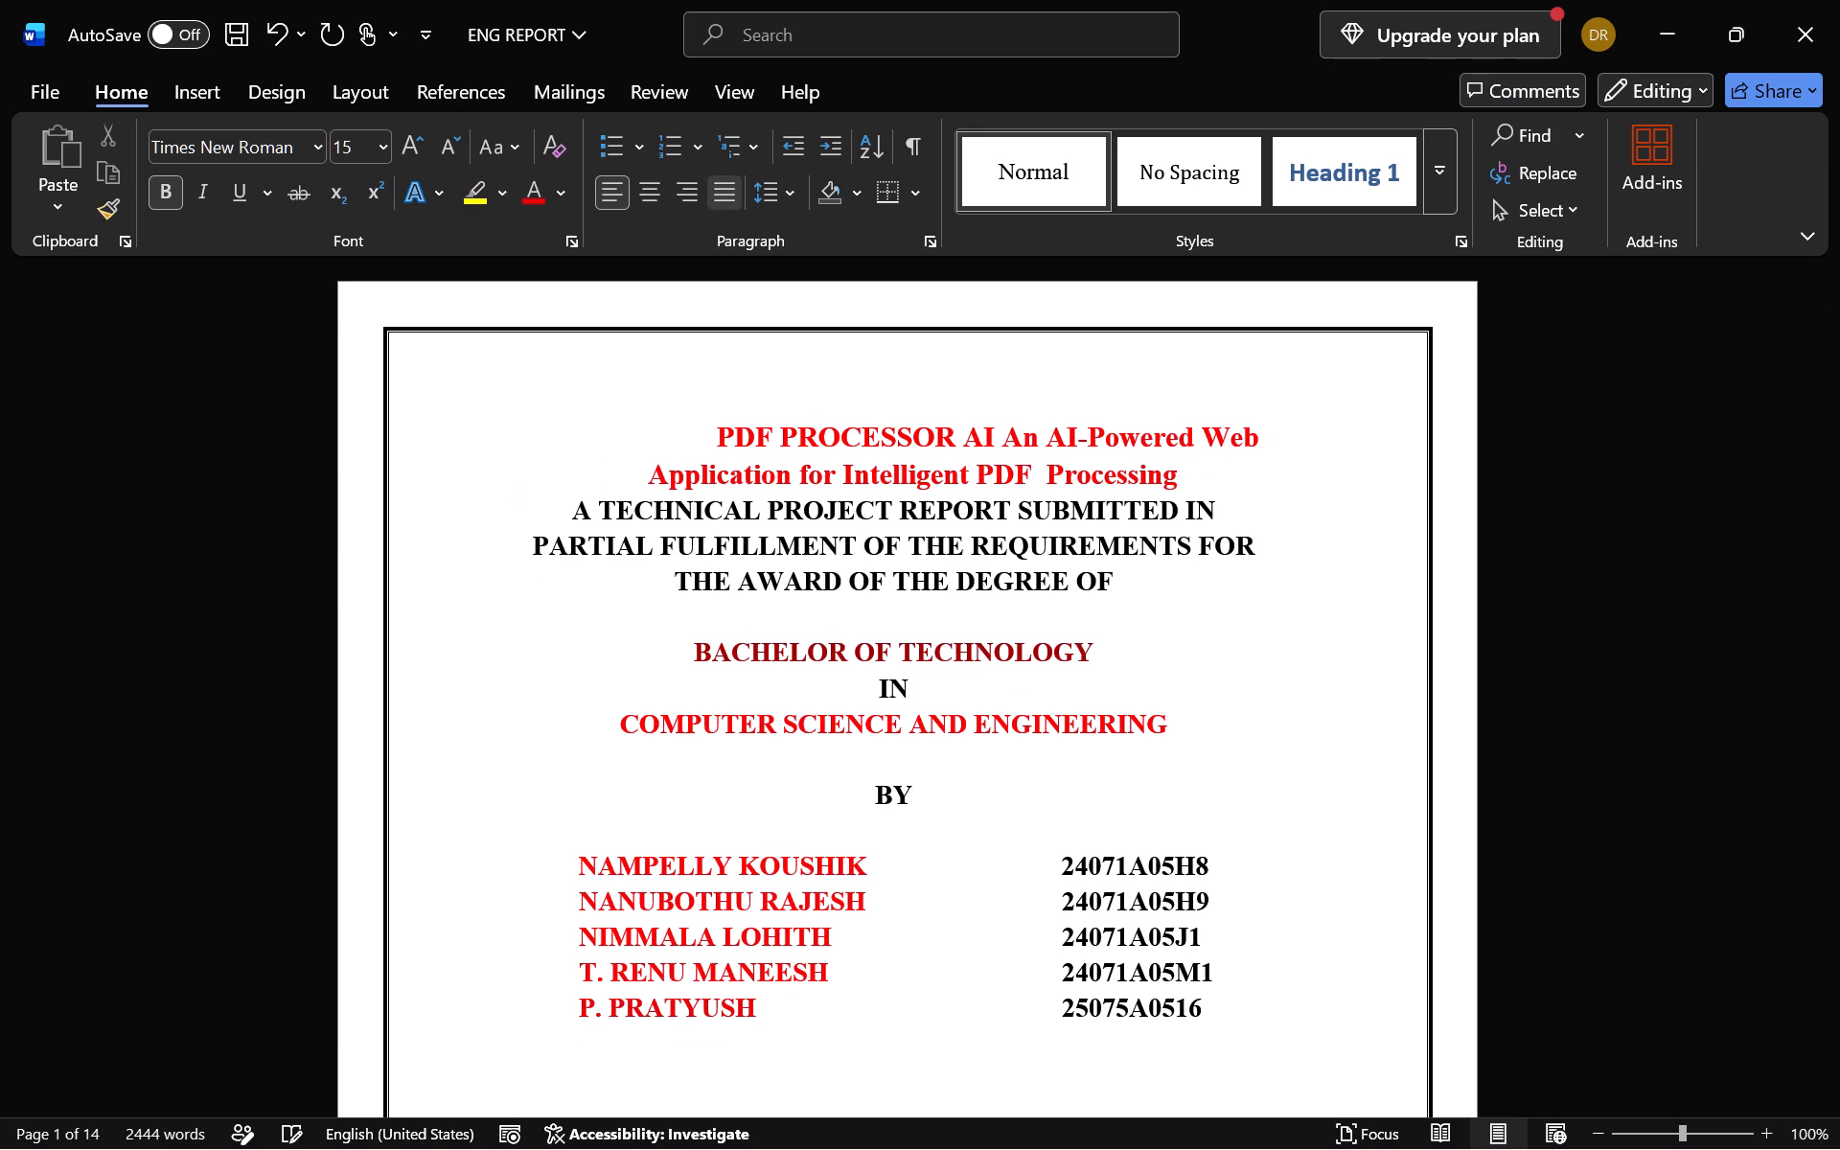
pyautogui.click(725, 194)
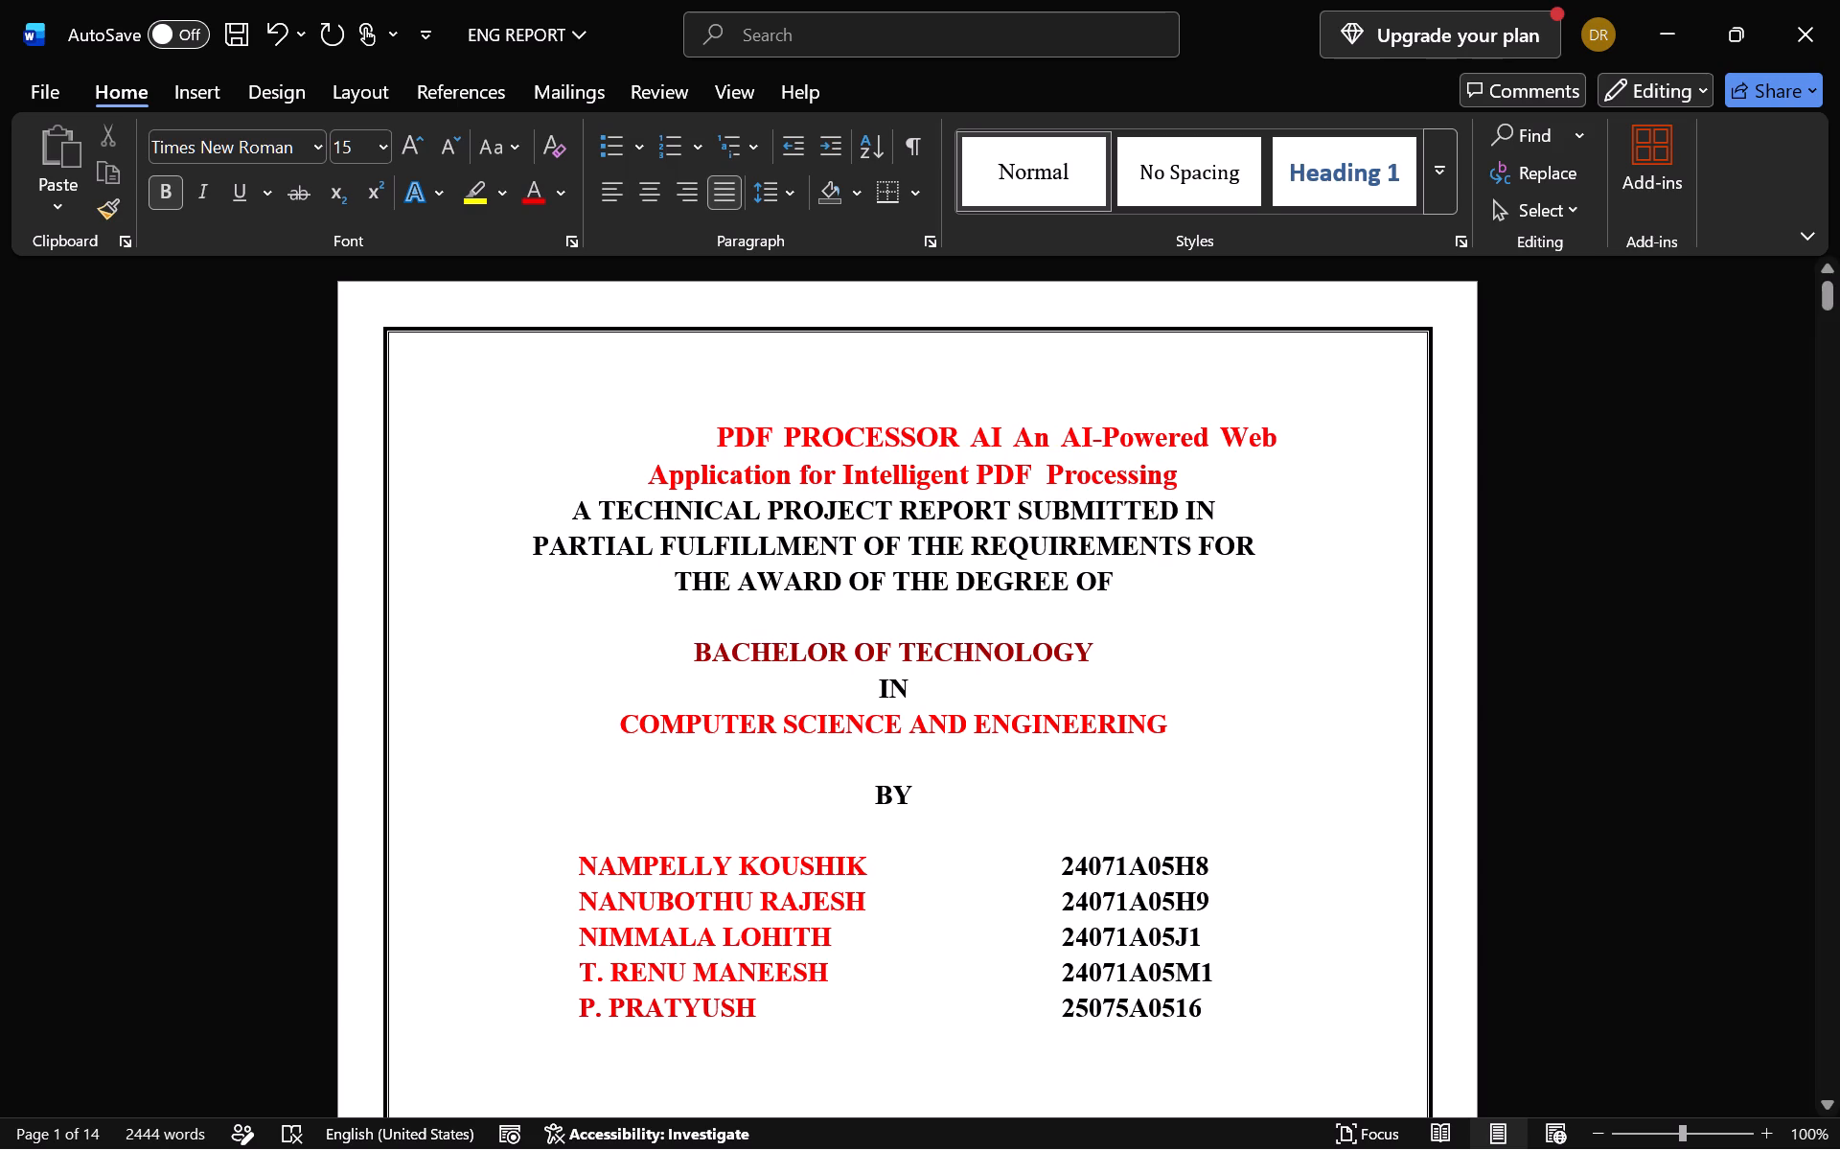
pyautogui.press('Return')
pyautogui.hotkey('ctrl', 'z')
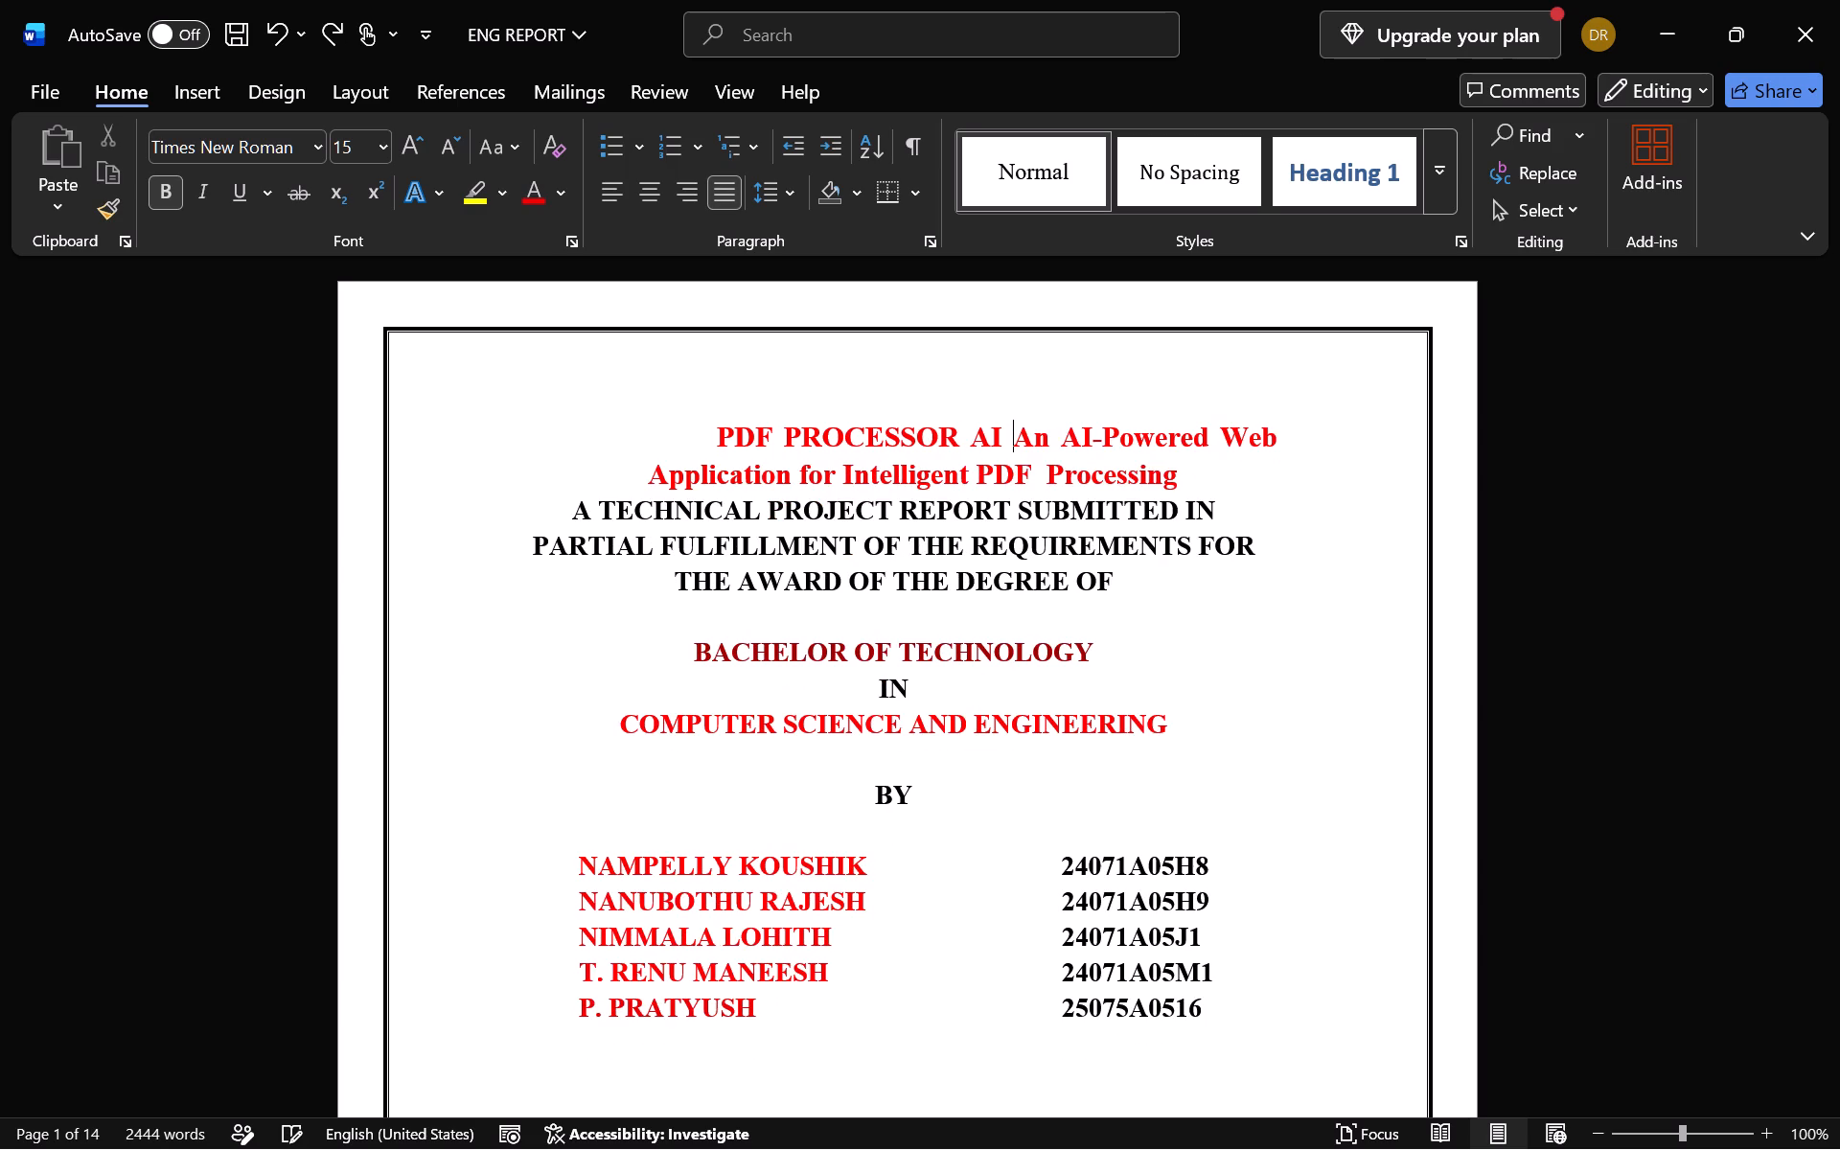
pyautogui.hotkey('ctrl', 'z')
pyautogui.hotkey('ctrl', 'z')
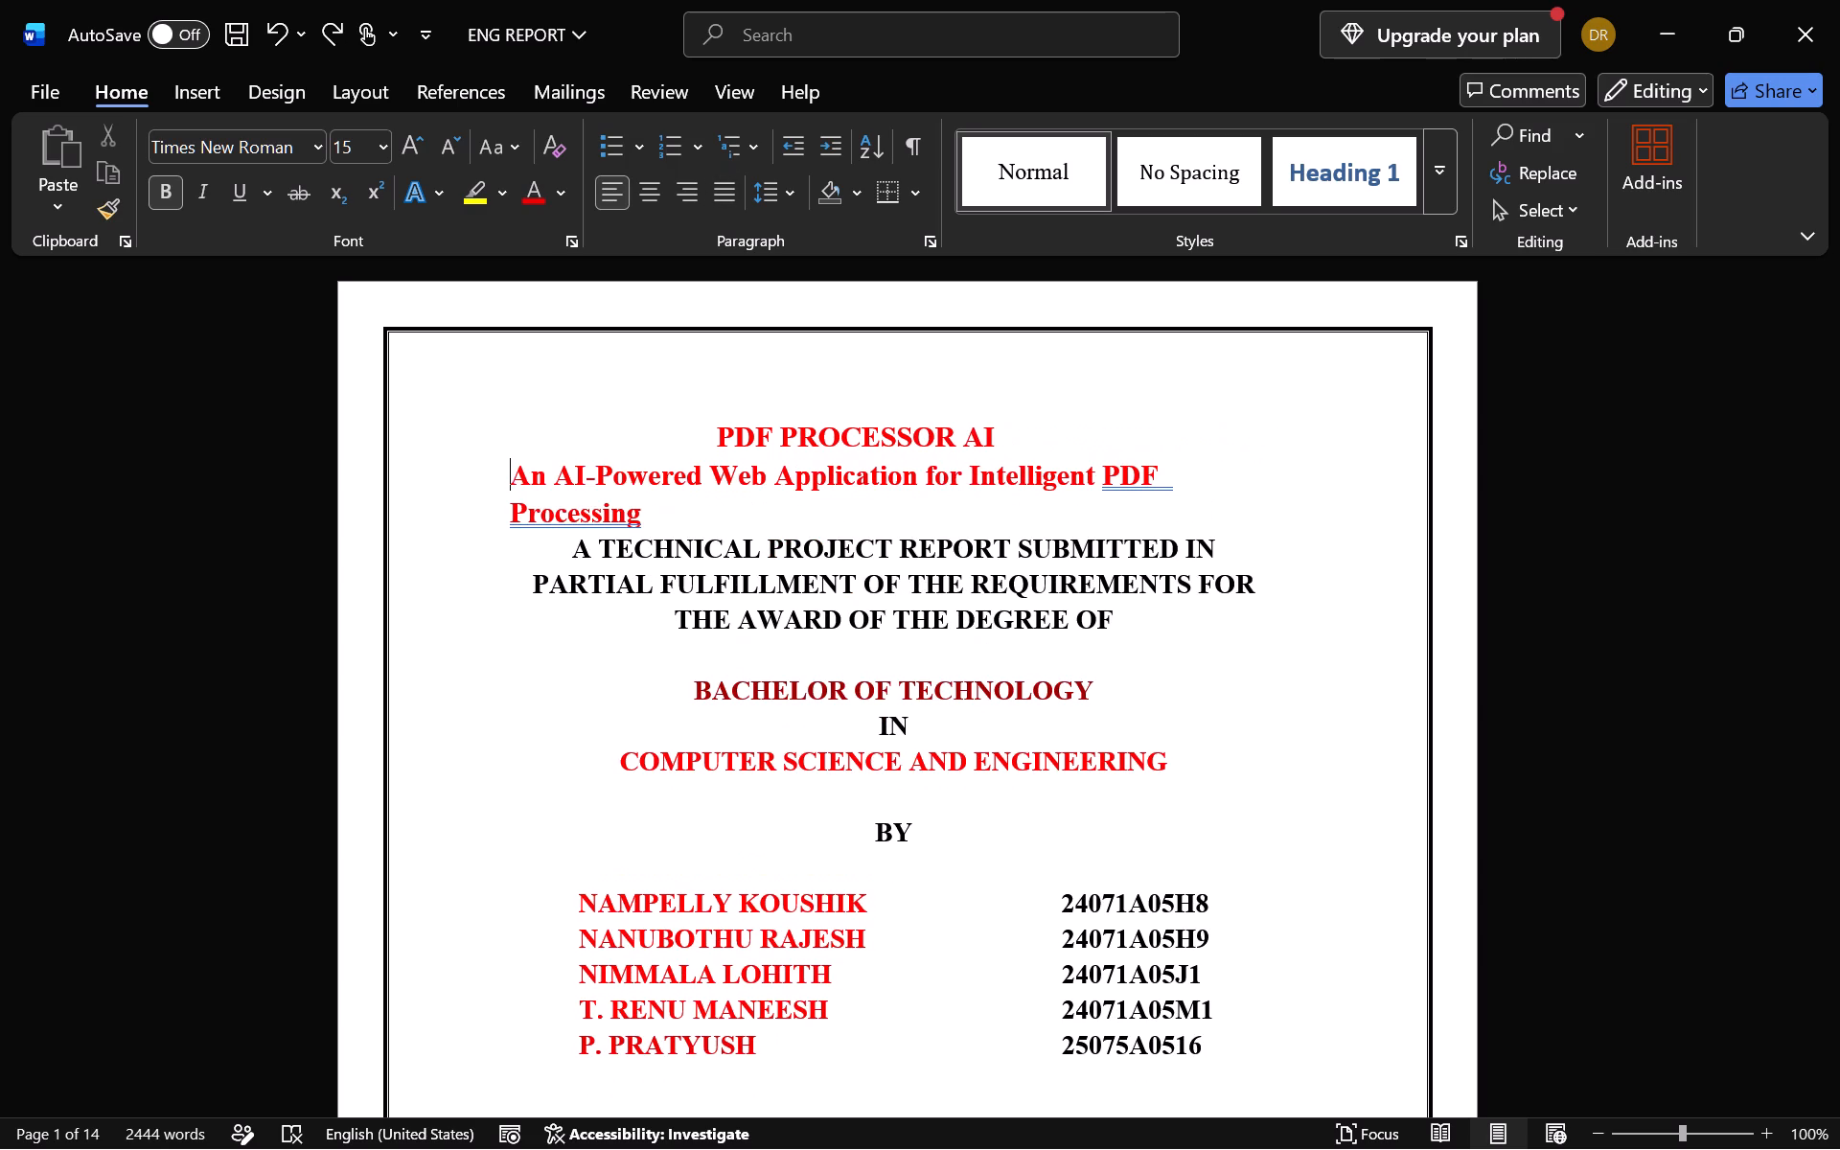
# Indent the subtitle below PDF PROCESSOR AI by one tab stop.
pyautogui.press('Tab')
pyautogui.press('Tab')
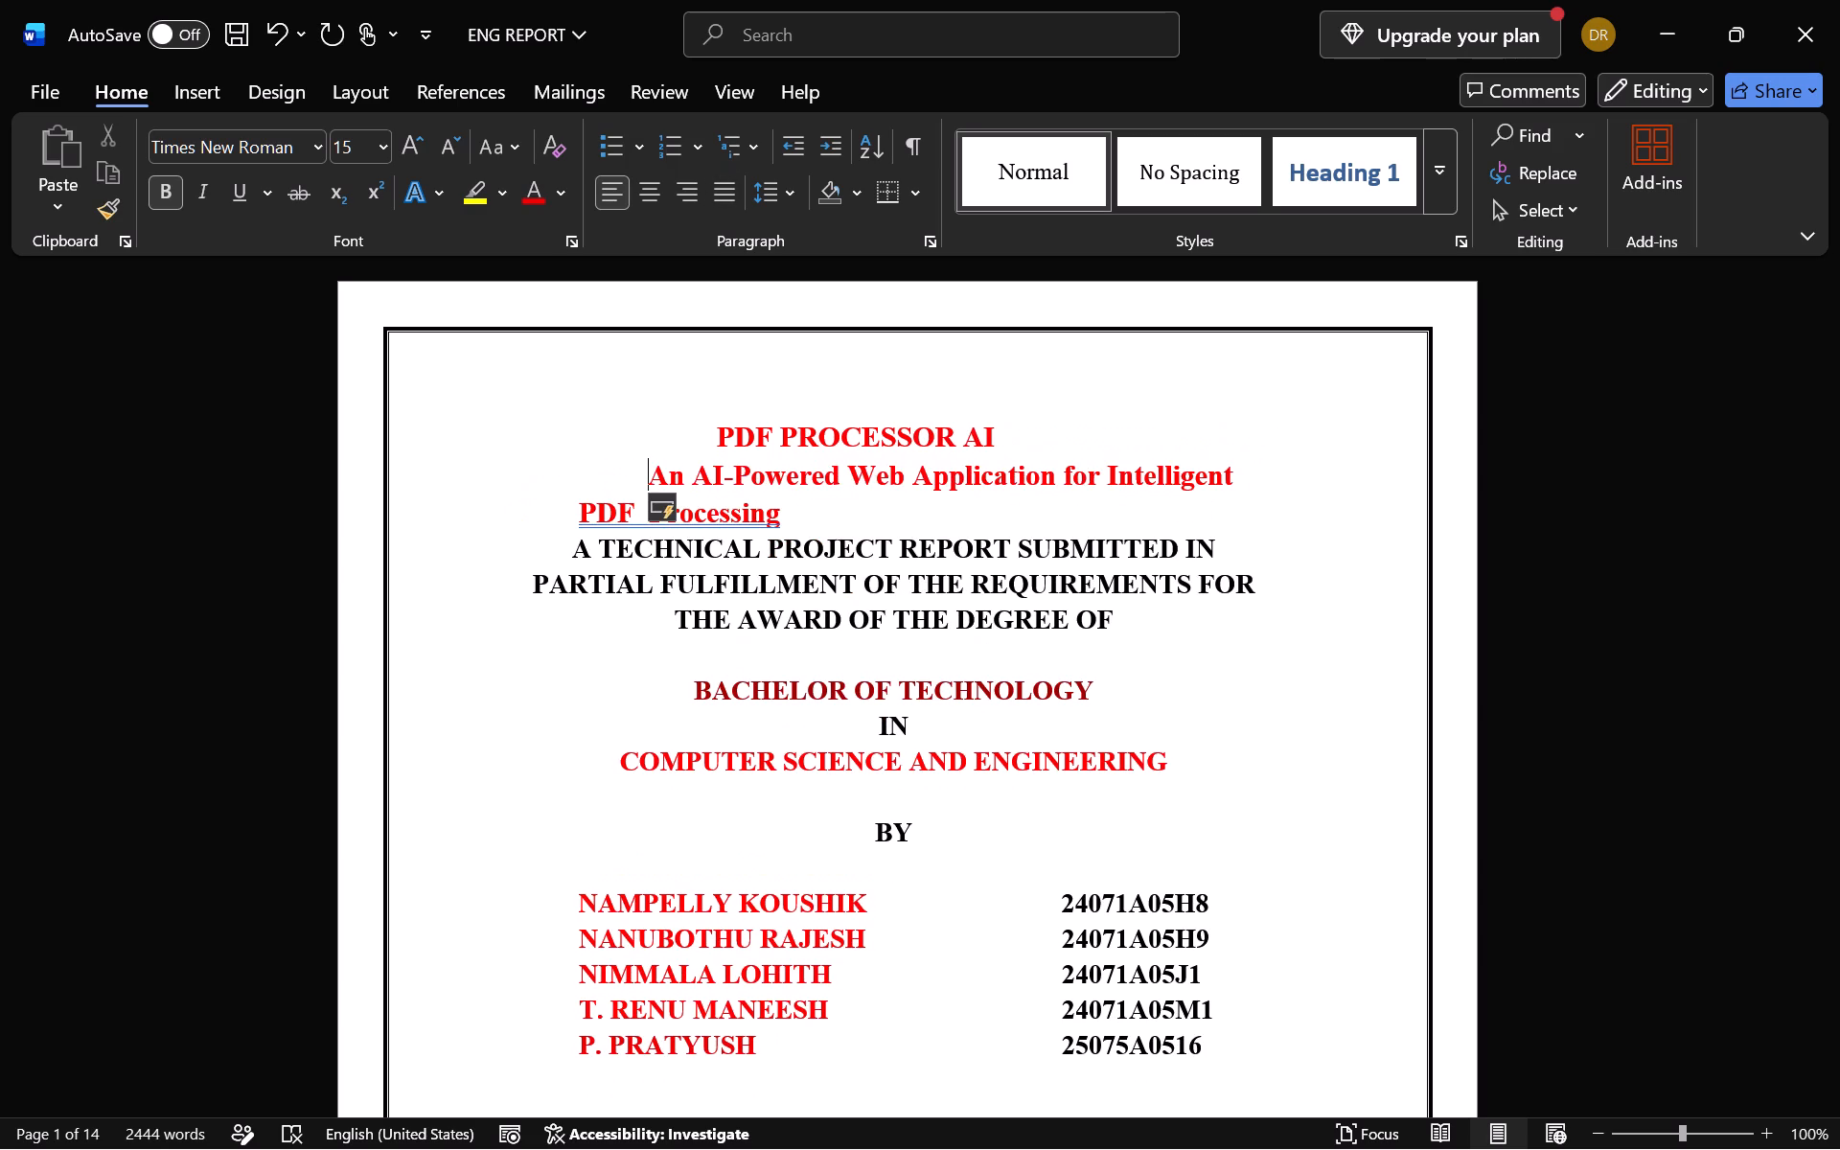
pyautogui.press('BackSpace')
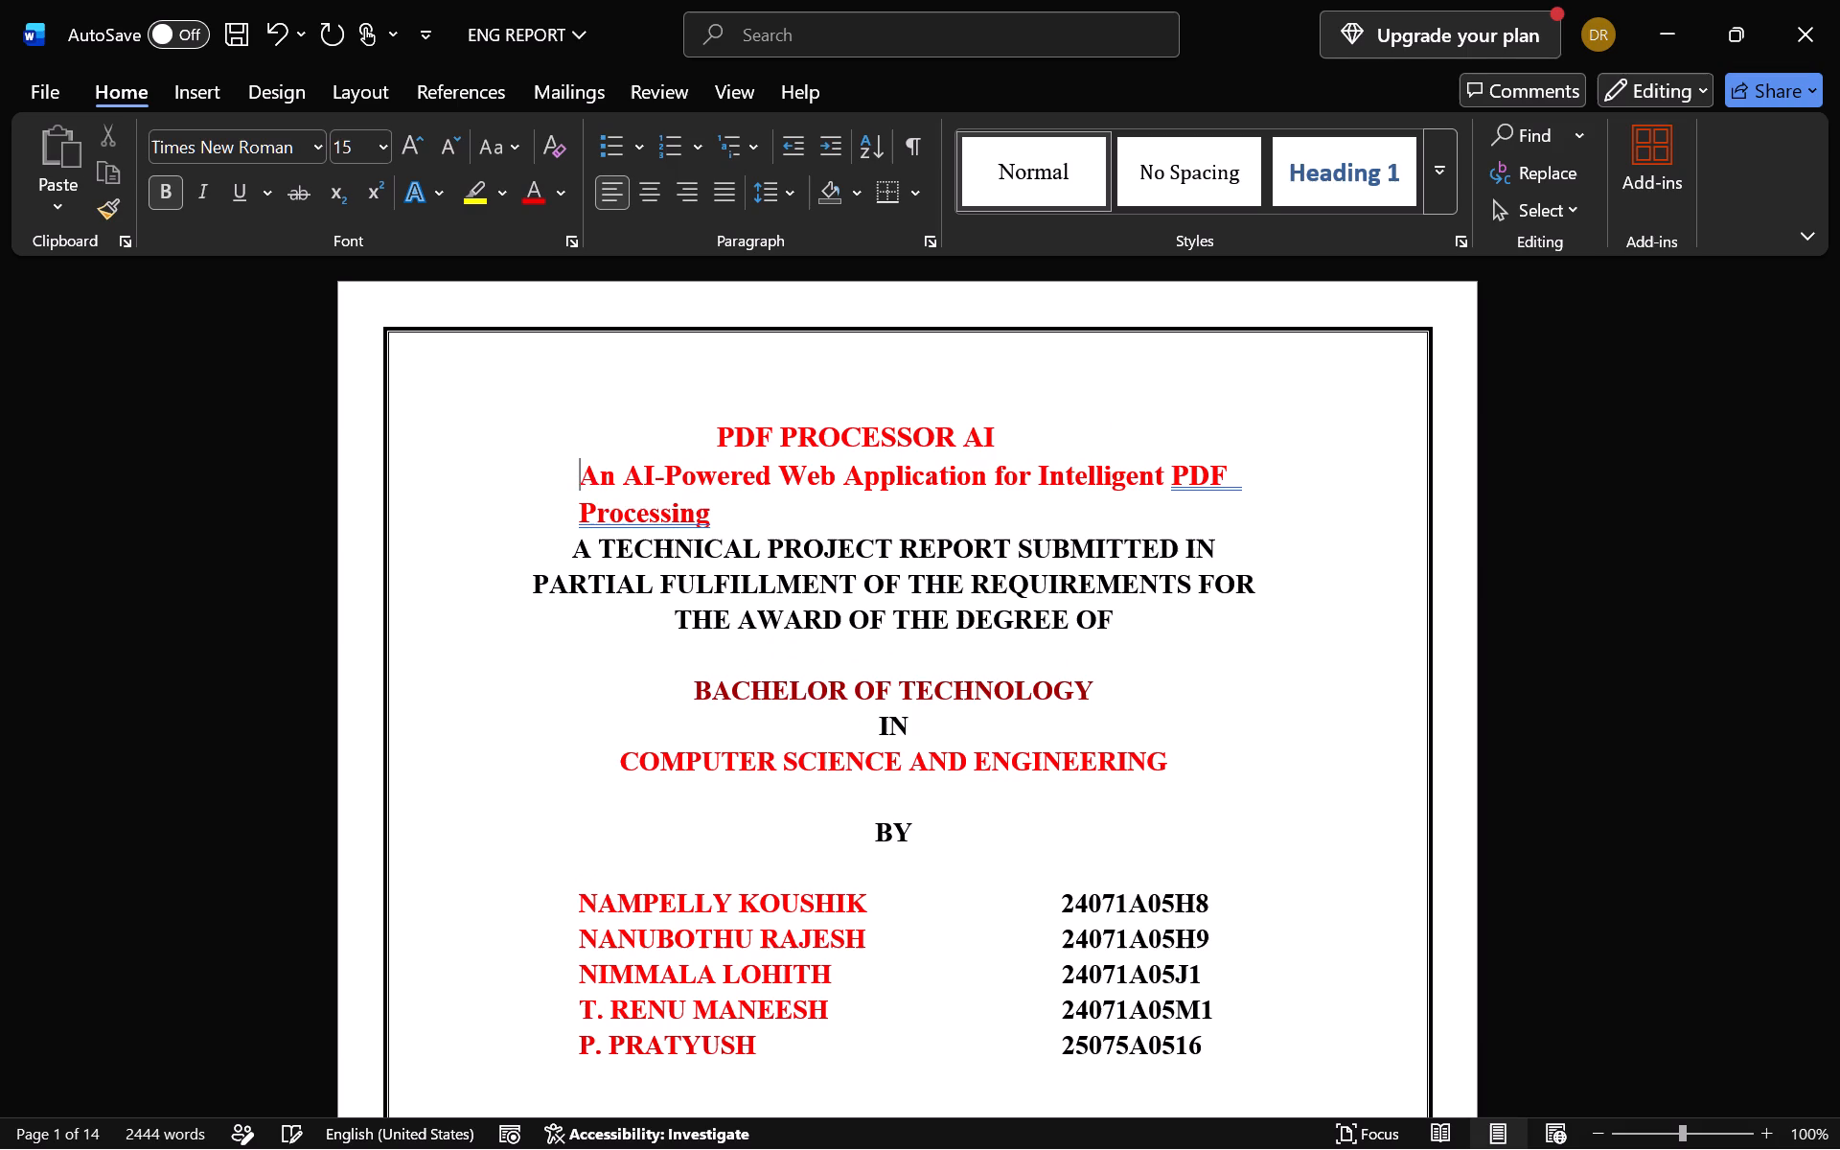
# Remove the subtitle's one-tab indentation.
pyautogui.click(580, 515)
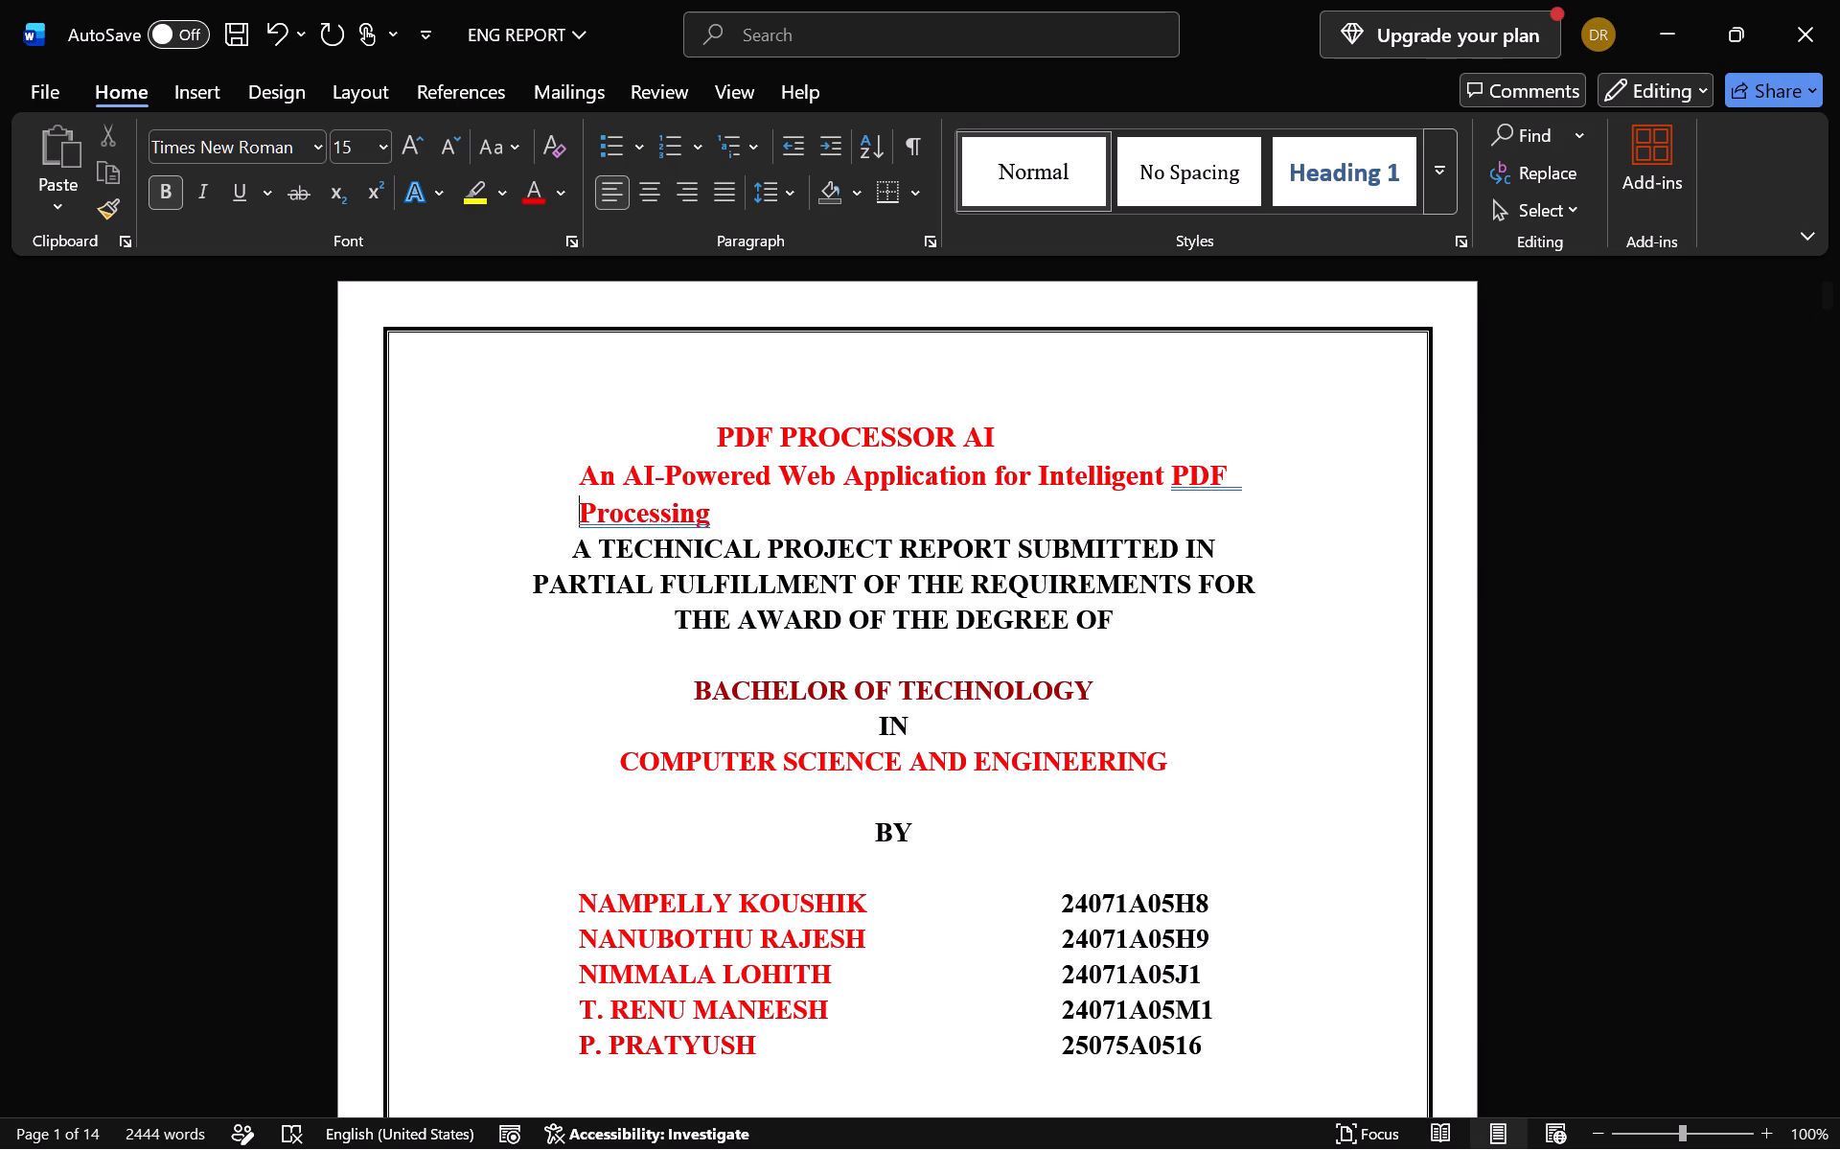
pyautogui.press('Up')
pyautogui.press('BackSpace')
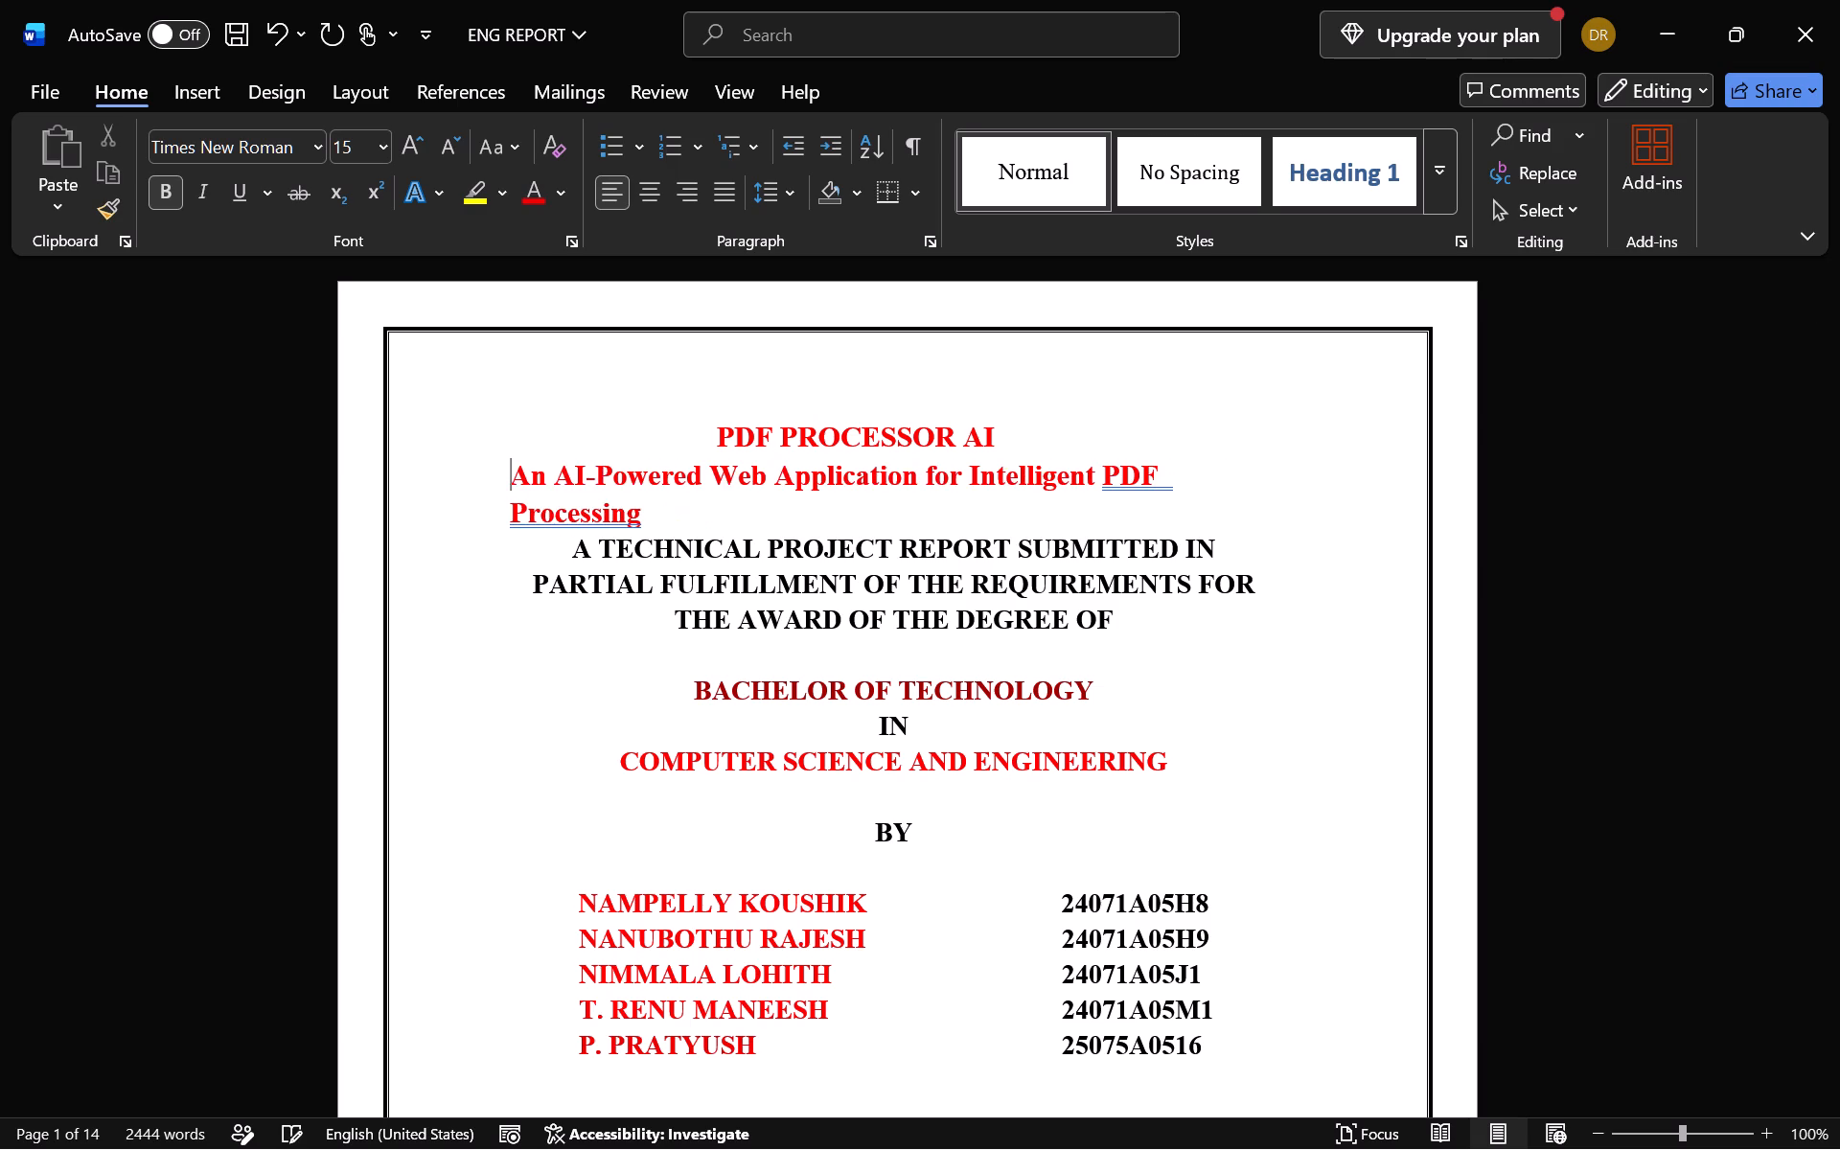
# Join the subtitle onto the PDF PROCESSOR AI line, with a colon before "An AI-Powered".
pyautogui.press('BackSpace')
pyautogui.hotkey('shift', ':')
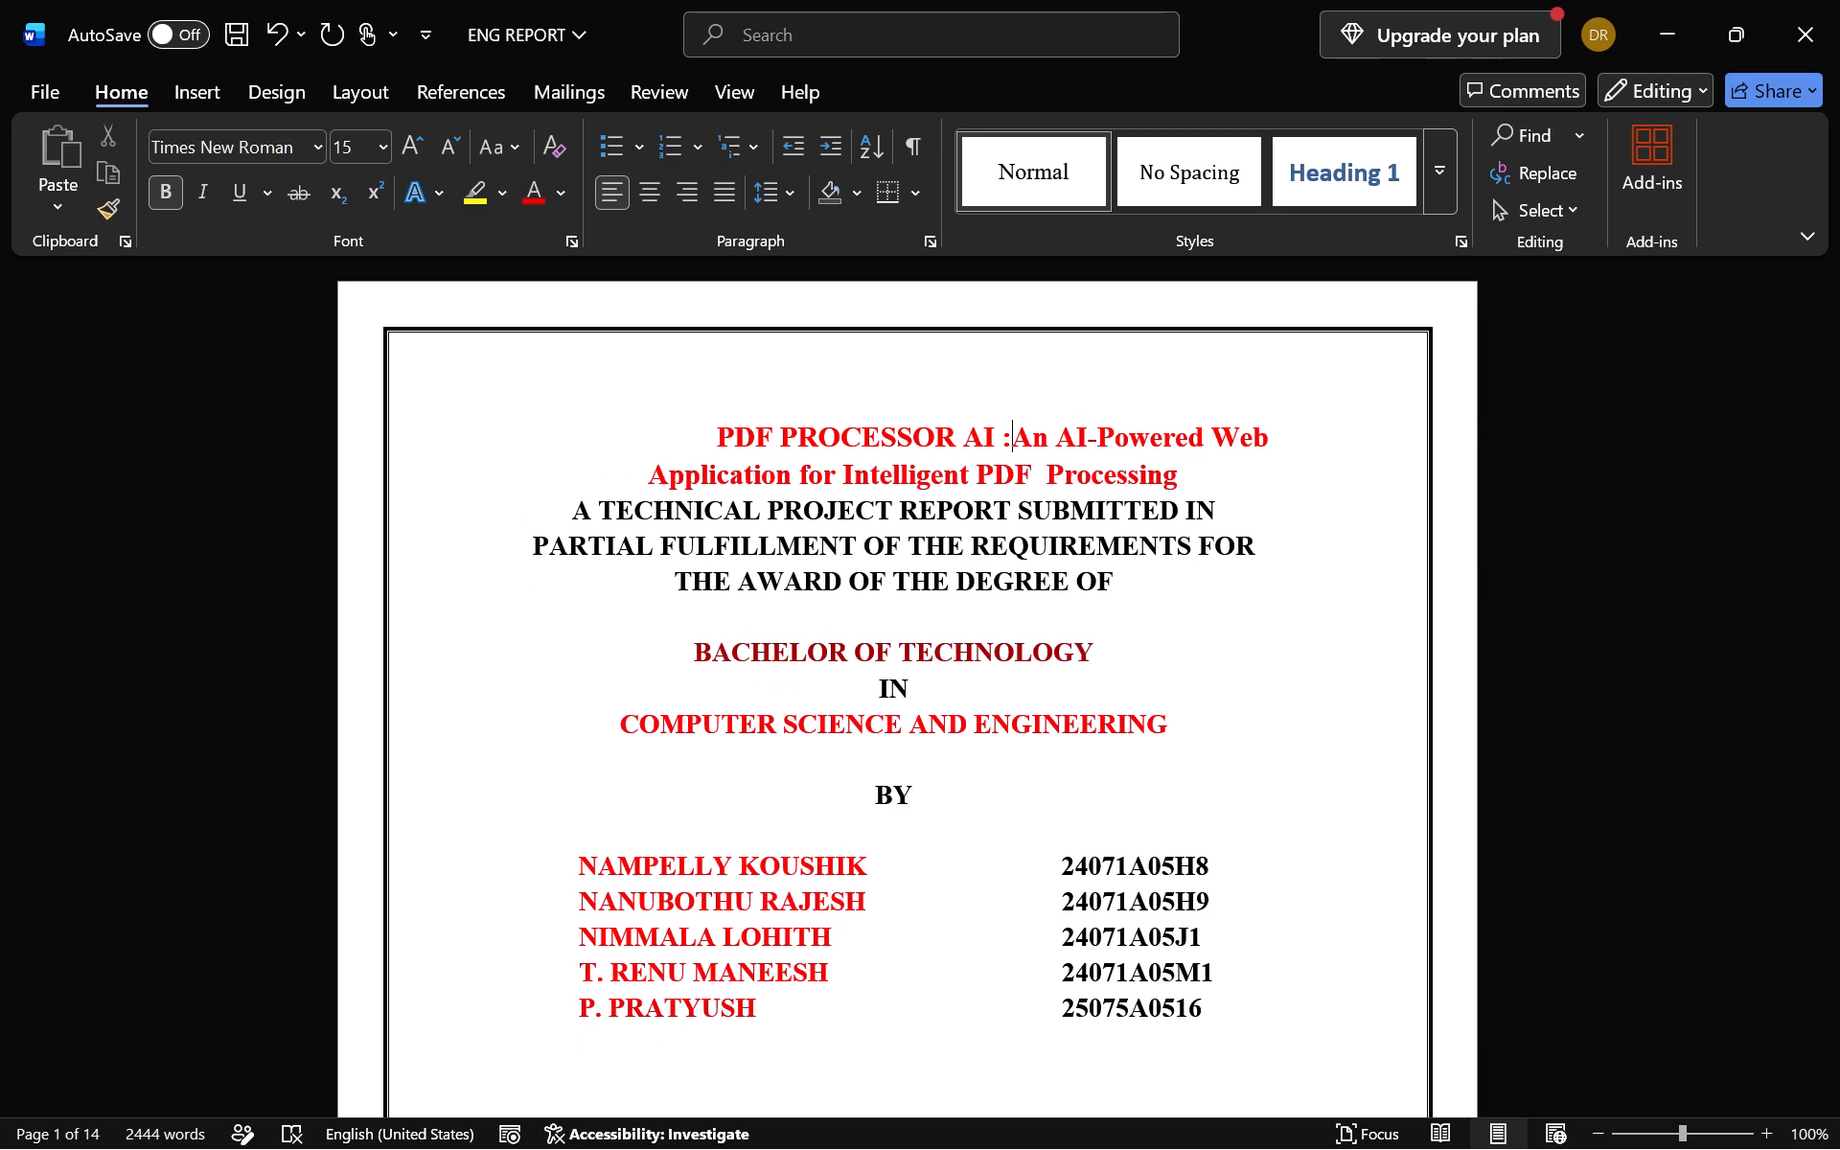
# Reduce the indentation before PDF PROCESSOR AI by one tab stop.
pyautogui.press('Left')
pyautogui.press('Left')
pyautogui.press('Left')
pyautogui.press('Left')
pyautogui.press('Left')
pyautogui.press('Left')
pyautogui.press('Left')
pyautogui.press('Left')
pyautogui.press('Left')
pyautogui.press('Left')
pyautogui.press('Left')
pyautogui.press('Left')
pyautogui.press('Left')
pyautogui.press('Left')
pyautogui.press('Left')
pyautogui.press('Left')
pyautogui.press('Left')
pyautogui.press('Left')
pyautogui.press('Left')
pyautogui.press('BackSpace')
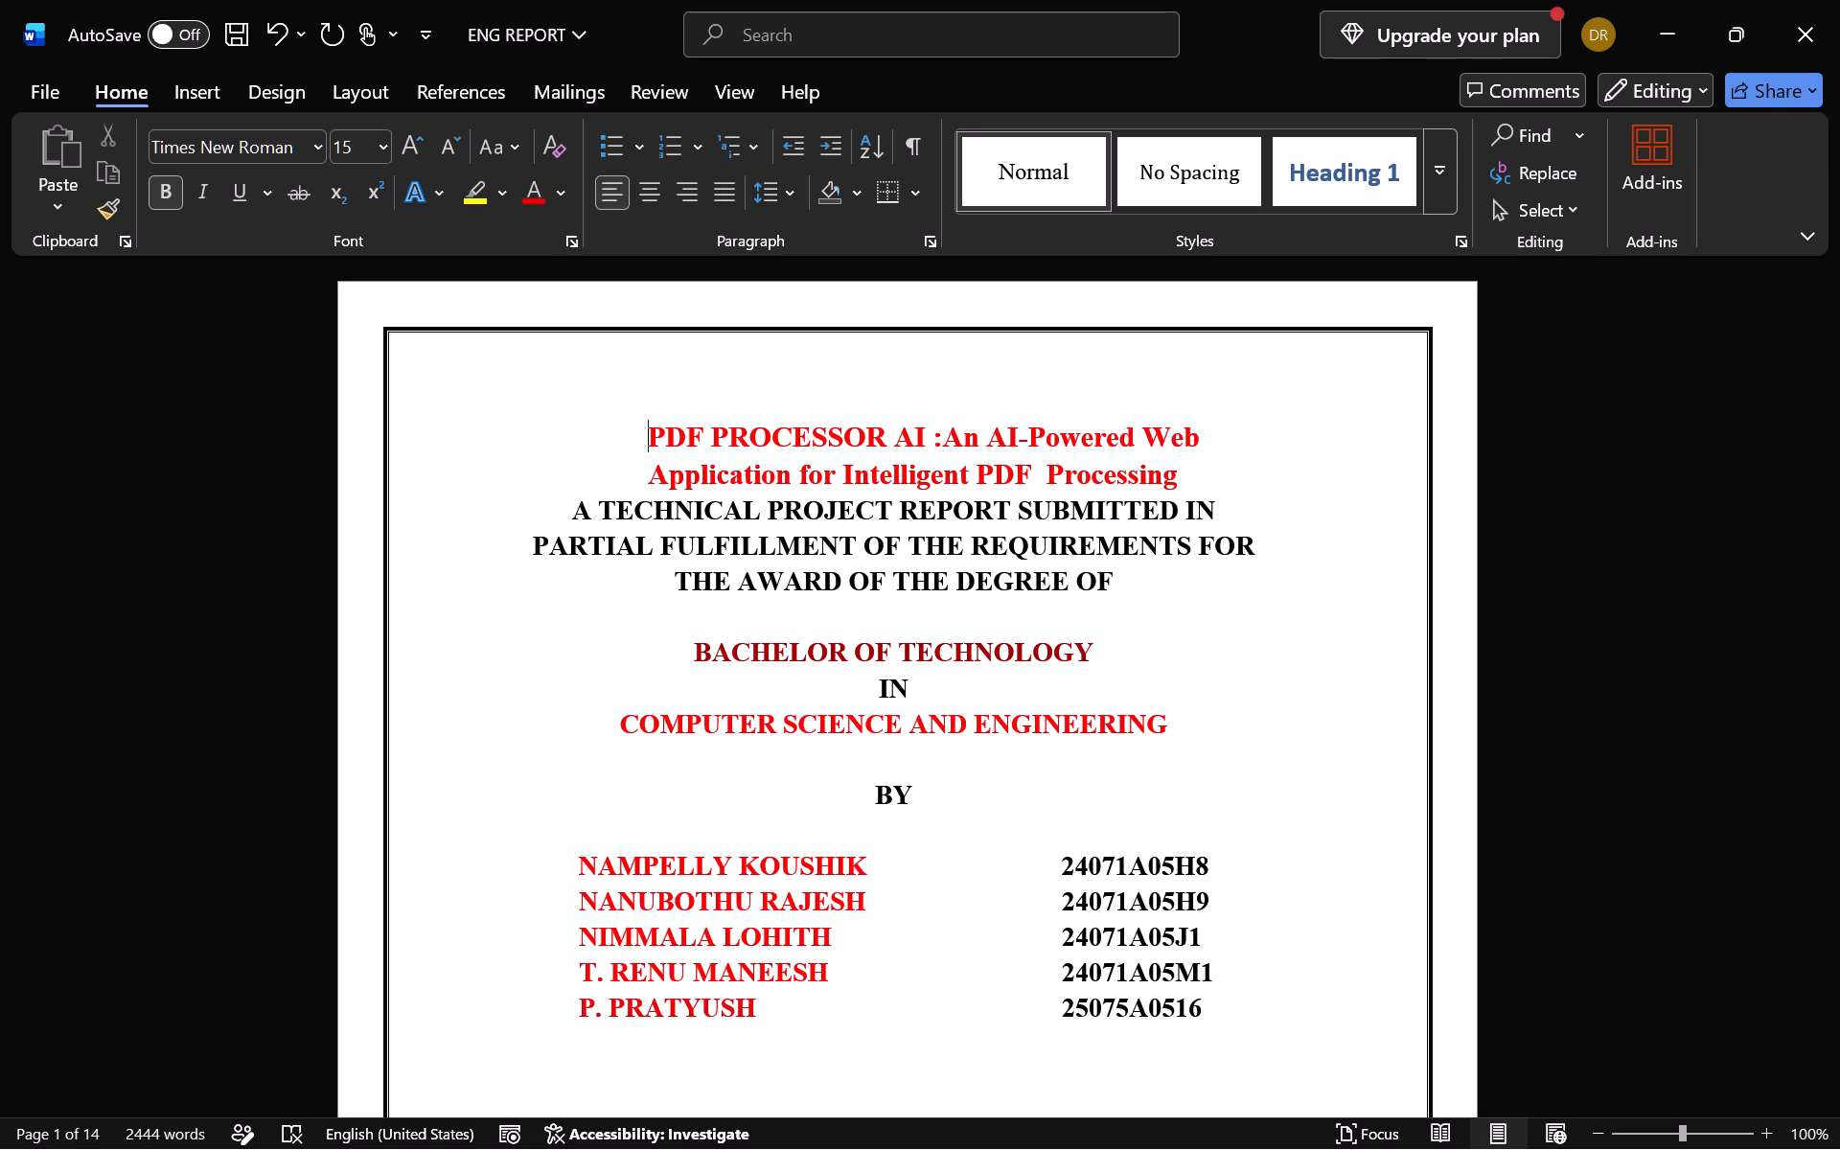
pyautogui.press('Up')
pyautogui.press('Up')
# Delete ":An AI-Powered Web Application for Intelligent PDF Processing" after PDF PROCESSOR AI and add an empty line below the title.
pyautogui.click(1183, 479)
pyautogui.press('BackSpace')
pyautogui.press('BackSpace')
pyautogui.press('BackSpace')
pyautogui.press('BackSpace')
pyautogui.press('BackSpace')
pyautogui.press('BackSpace')
pyautogui.press('BackSpace')
pyautogui.press('BackSpace')
pyautogui.press('BackSpace')
pyautogui.press('BackSpace')
pyautogui.press('BackSpace')
pyautogui.press('BackSpace')
pyautogui.press('BackSpace')
pyautogui.press('BackSpace')
pyautogui.press('BackSpace')
pyautogui.press('BackSpace')
pyautogui.press('BackSpace')
pyautogui.press('BackSpace')
pyautogui.press('BackSpace')
pyautogui.press('BackSpace')
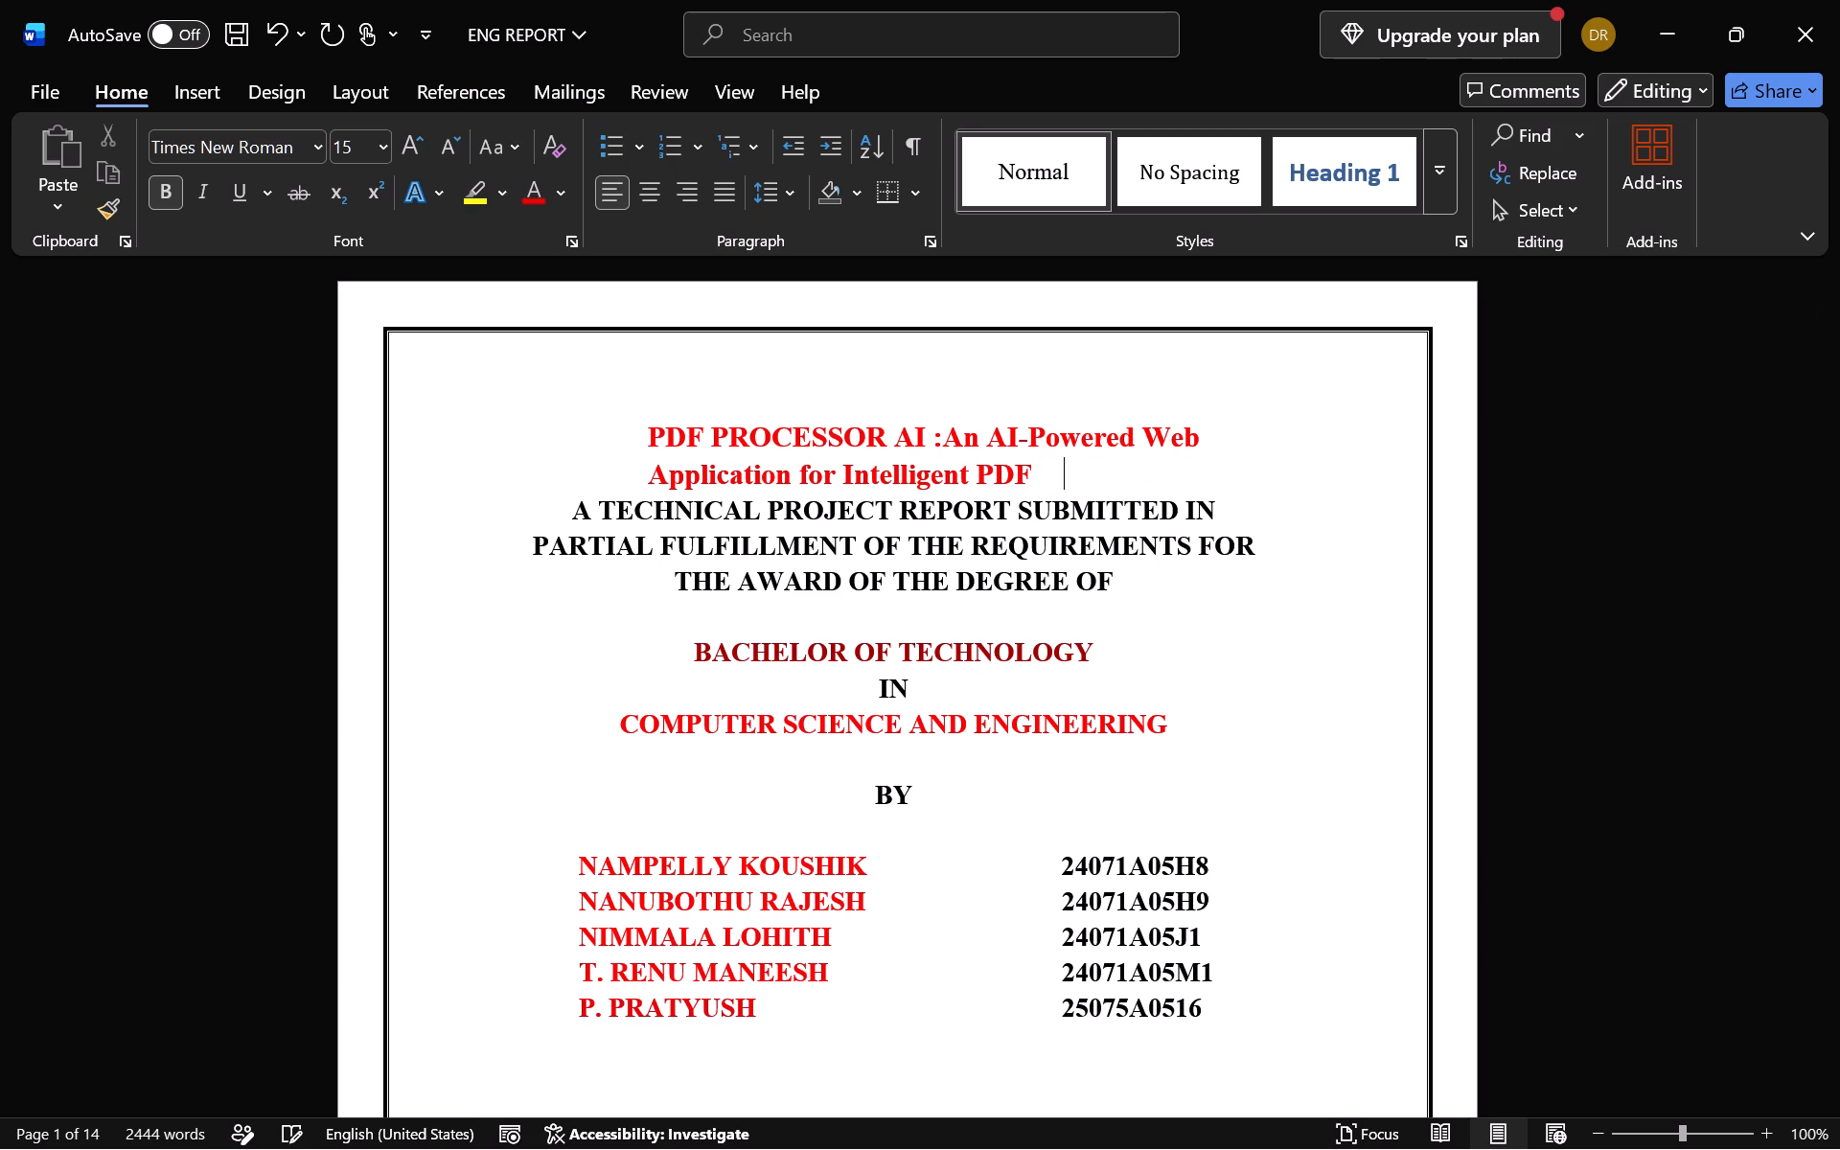
pyautogui.press('BackSpace')
pyautogui.press('BackSpace')
pyautogui.press('BackSpace')
pyautogui.press('BackSpace')
pyautogui.press('BackSpace')
pyautogui.press('BackSpace')
pyautogui.press('BackSpace')
pyautogui.press('BackSpace')
pyautogui.press('BackSpace')
pyautogui.press('BackSpace')
pyautogui.press('BackSpace')
pyautogui.press('BackSpace')
pyautogui.press('BackSpace')
pyautogui.press('BackSpace')
pyautogui.press('BackSpace')
pyautogui.press('BackSpace')
pyautogui.press('BackSpace')
pyautogui.press('BackSpace')
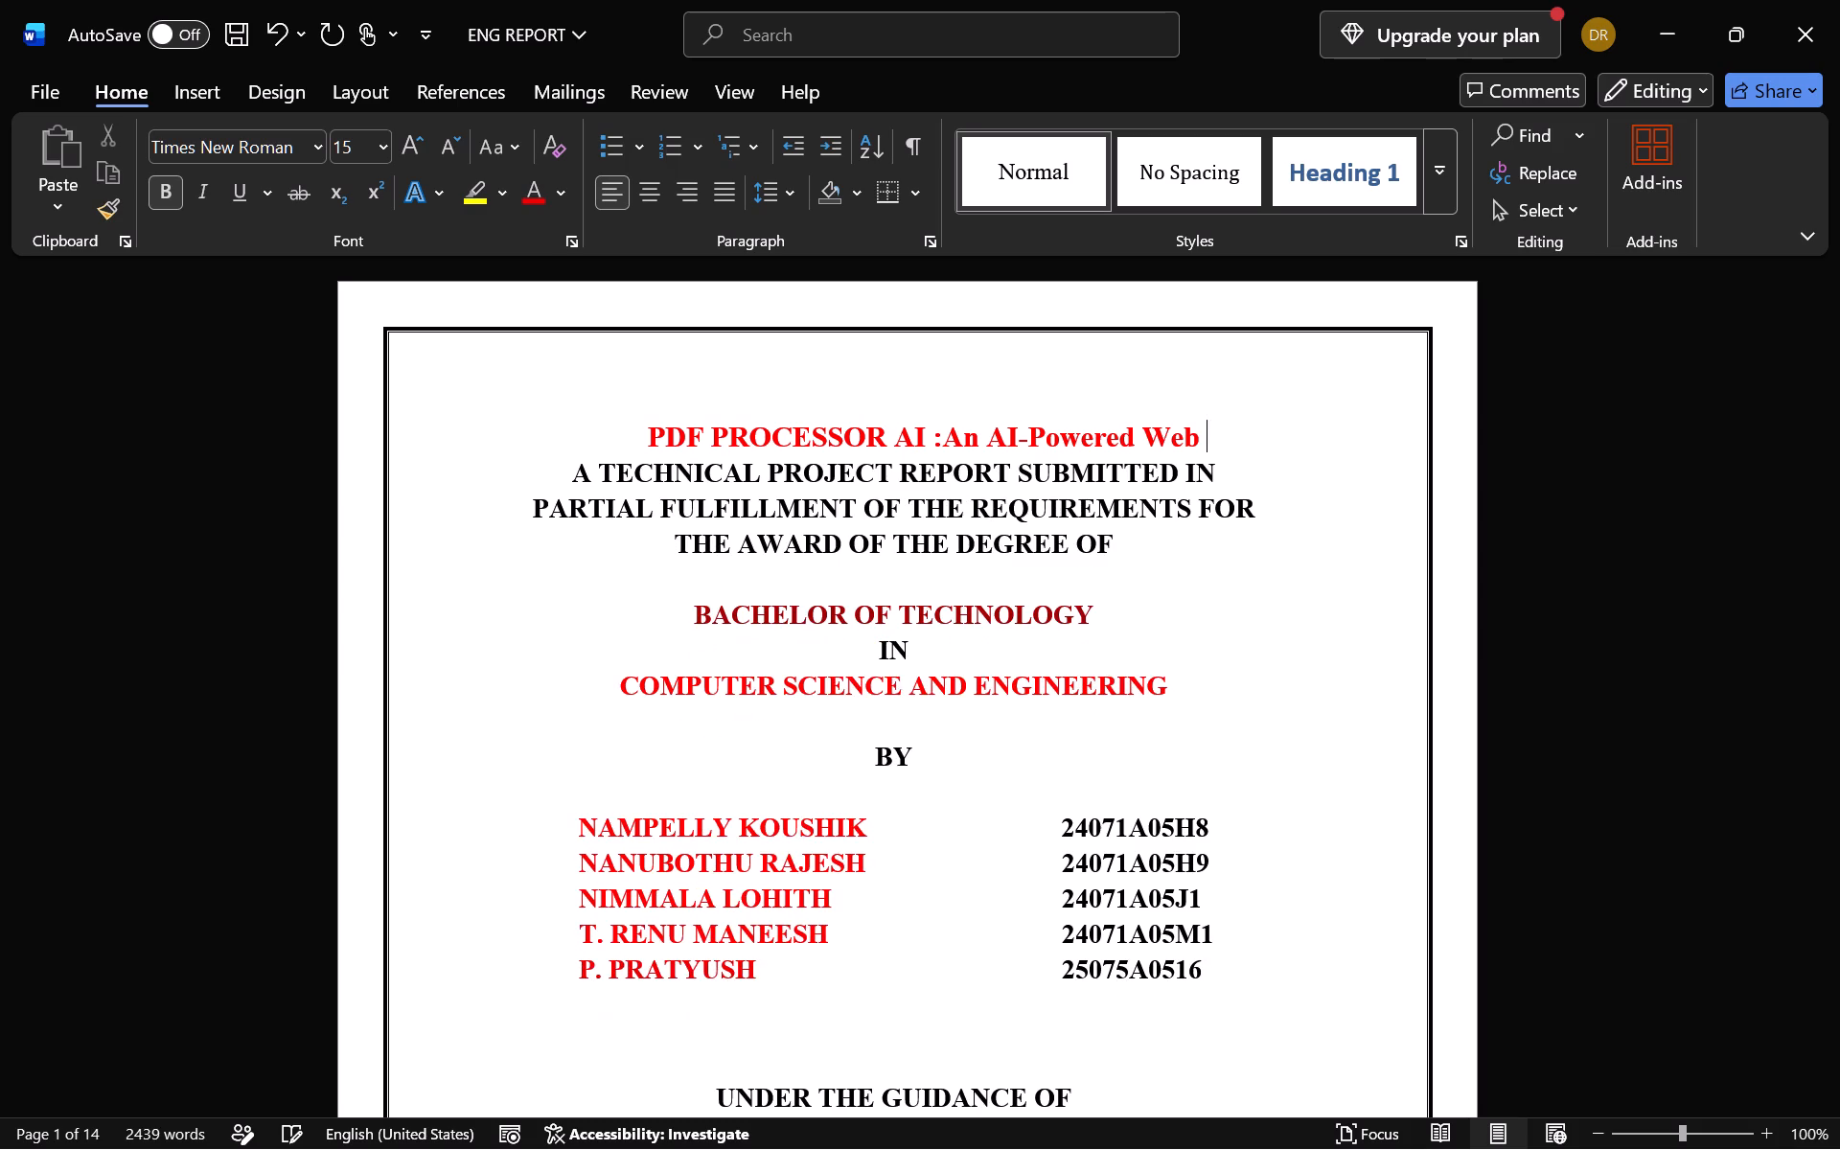
pyautogui.press('BackSpace')
pyautogui.press('BackSpace')
pyautogui.press('Return')
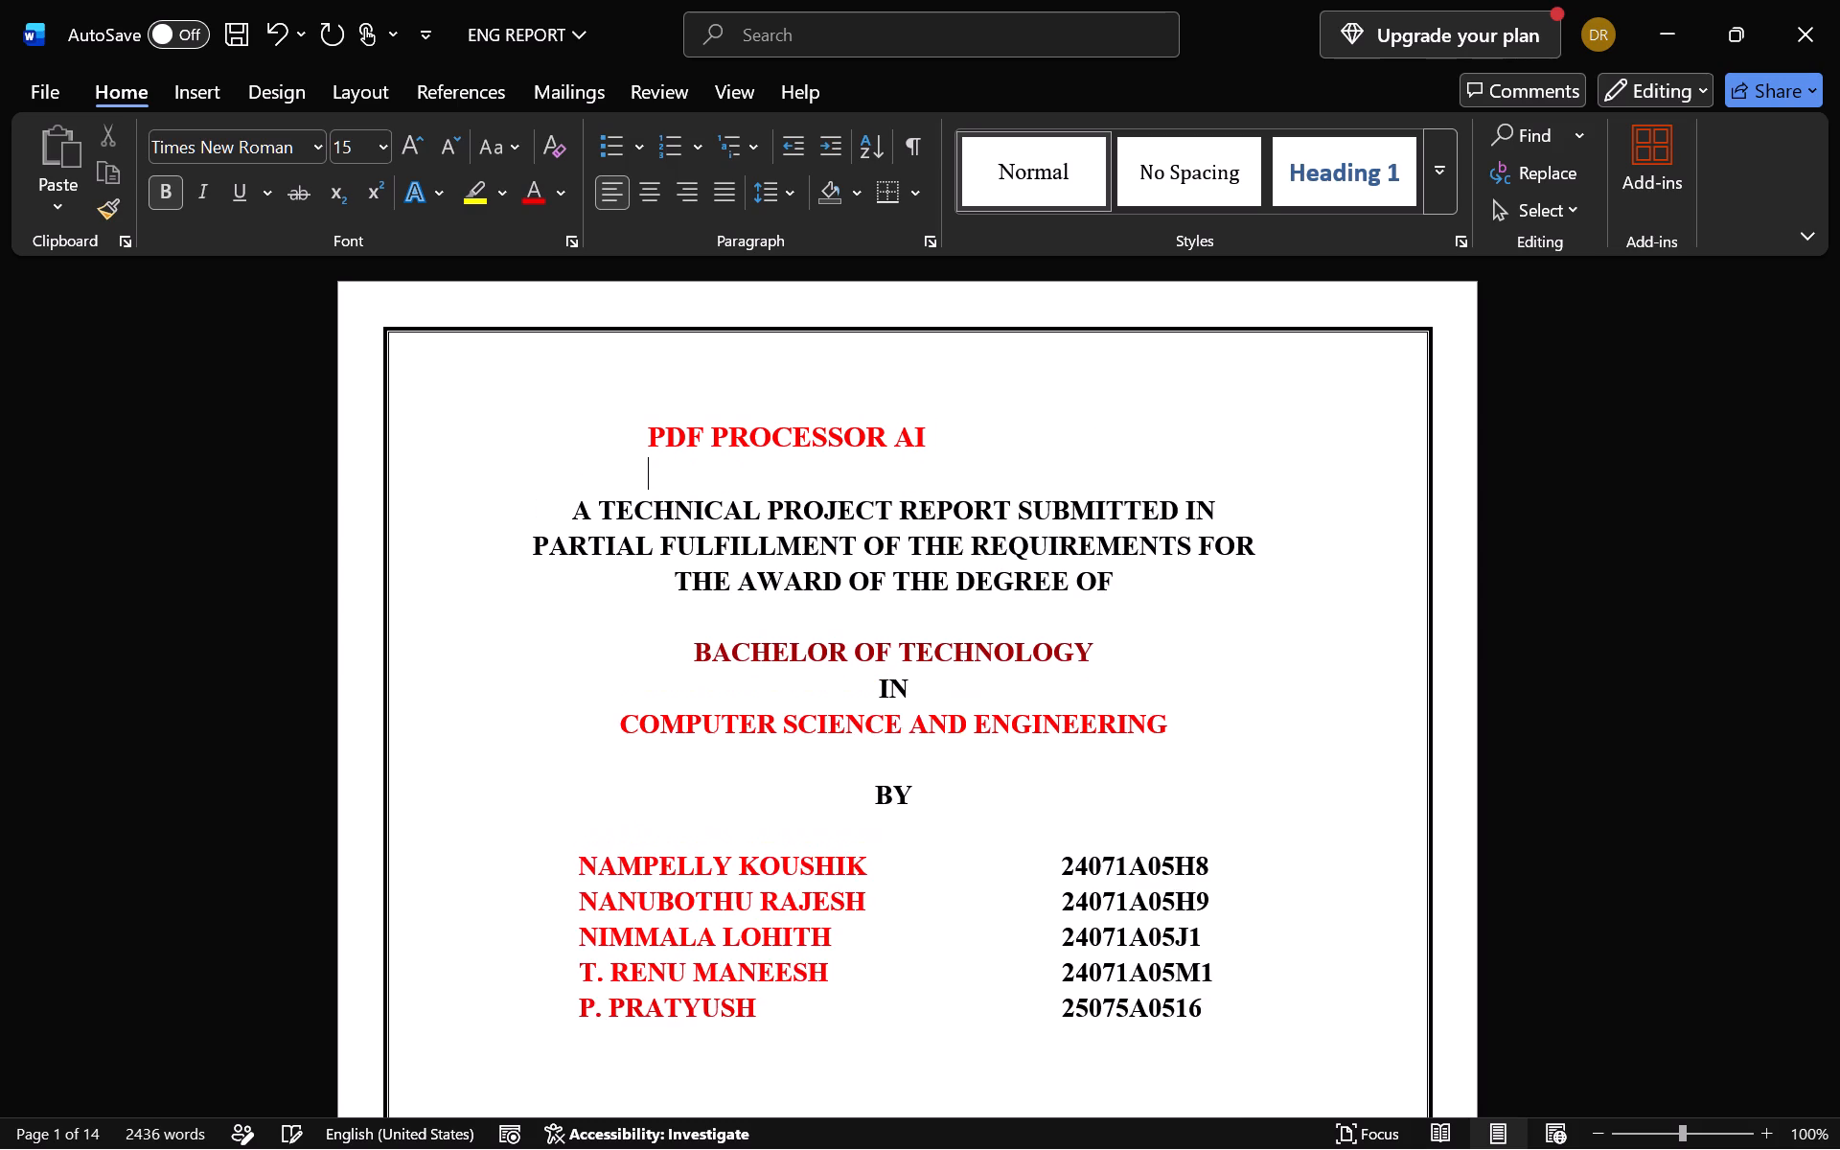
# Indent the PDF PROCESSOR AI title by two more tab stops.
pyautogui.press('Up')
pyautogui.press('Tab')
pyautogui.press('Tab')
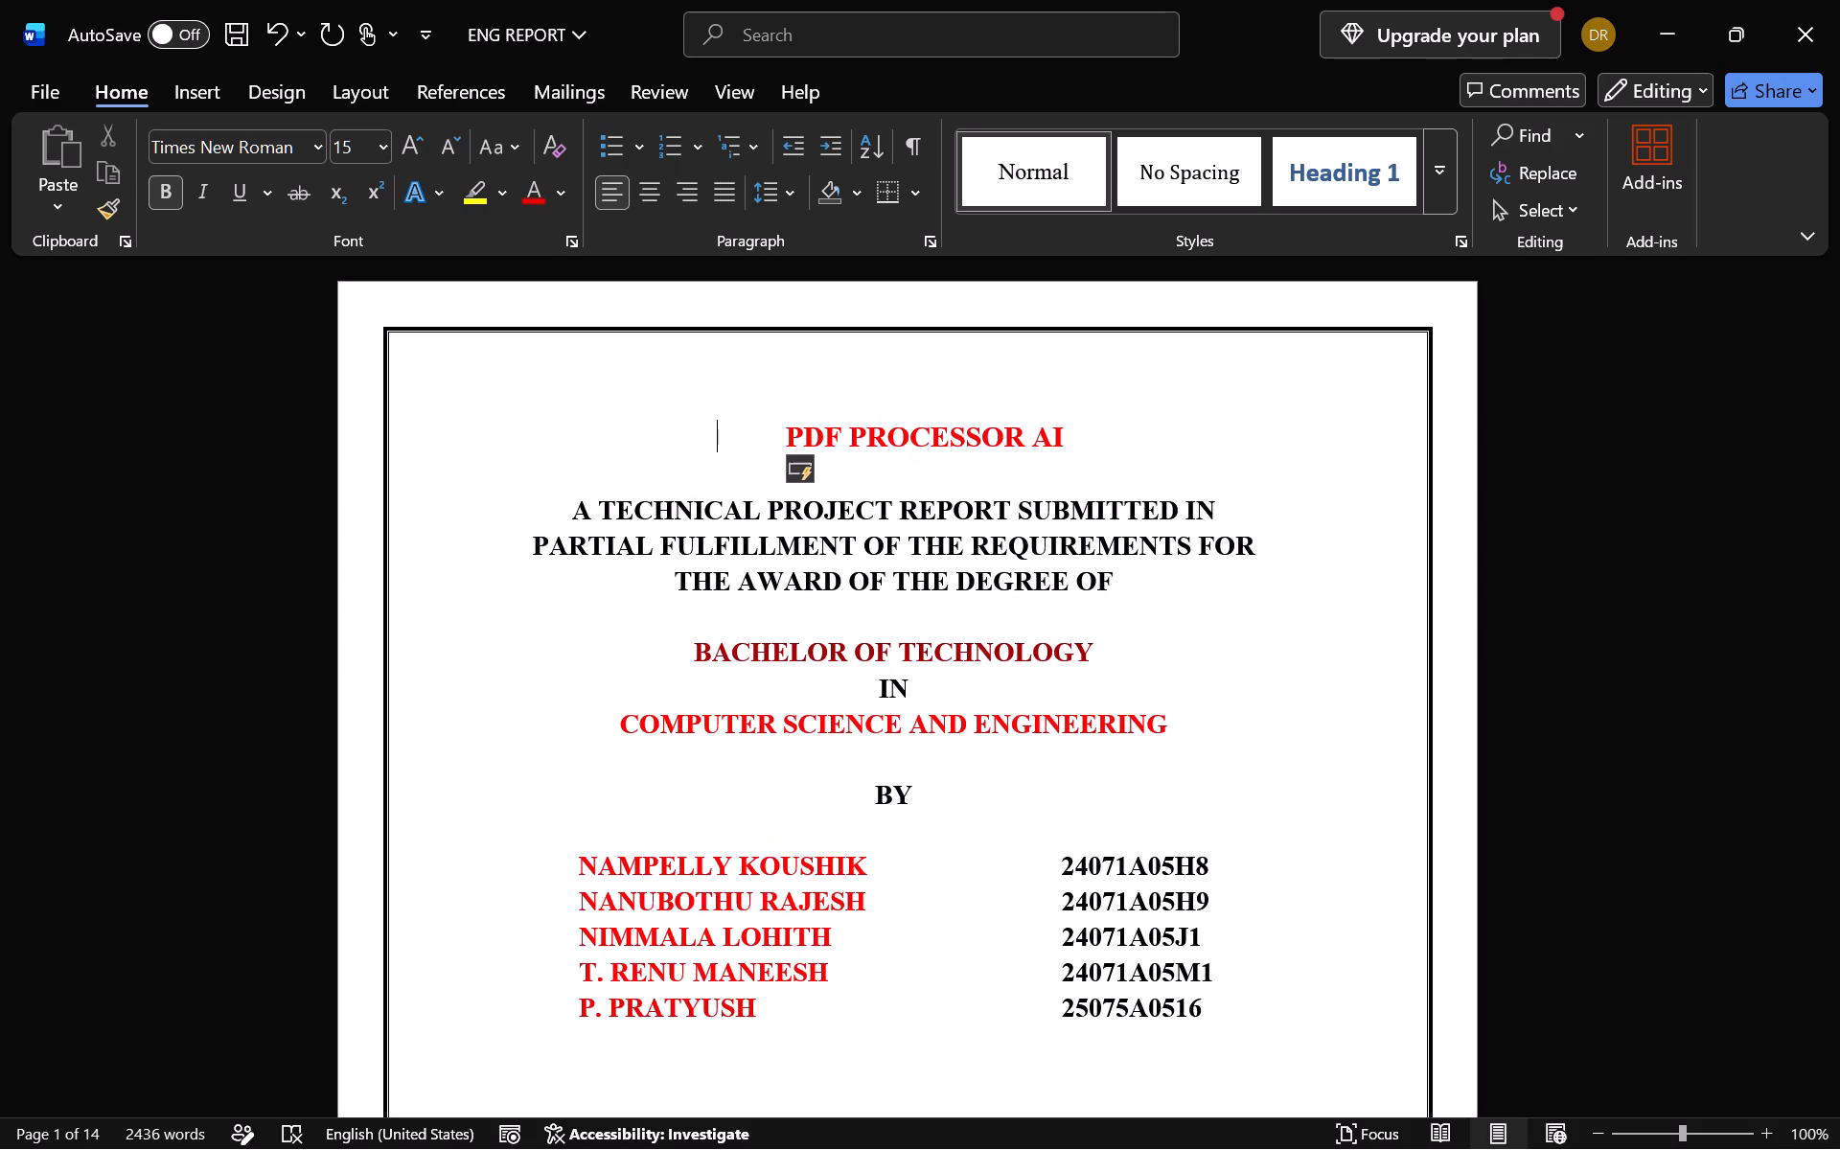
# Look over the rest of the cover page and the certificate page for details of the previous project.
pyautogui.click(1662, 706)
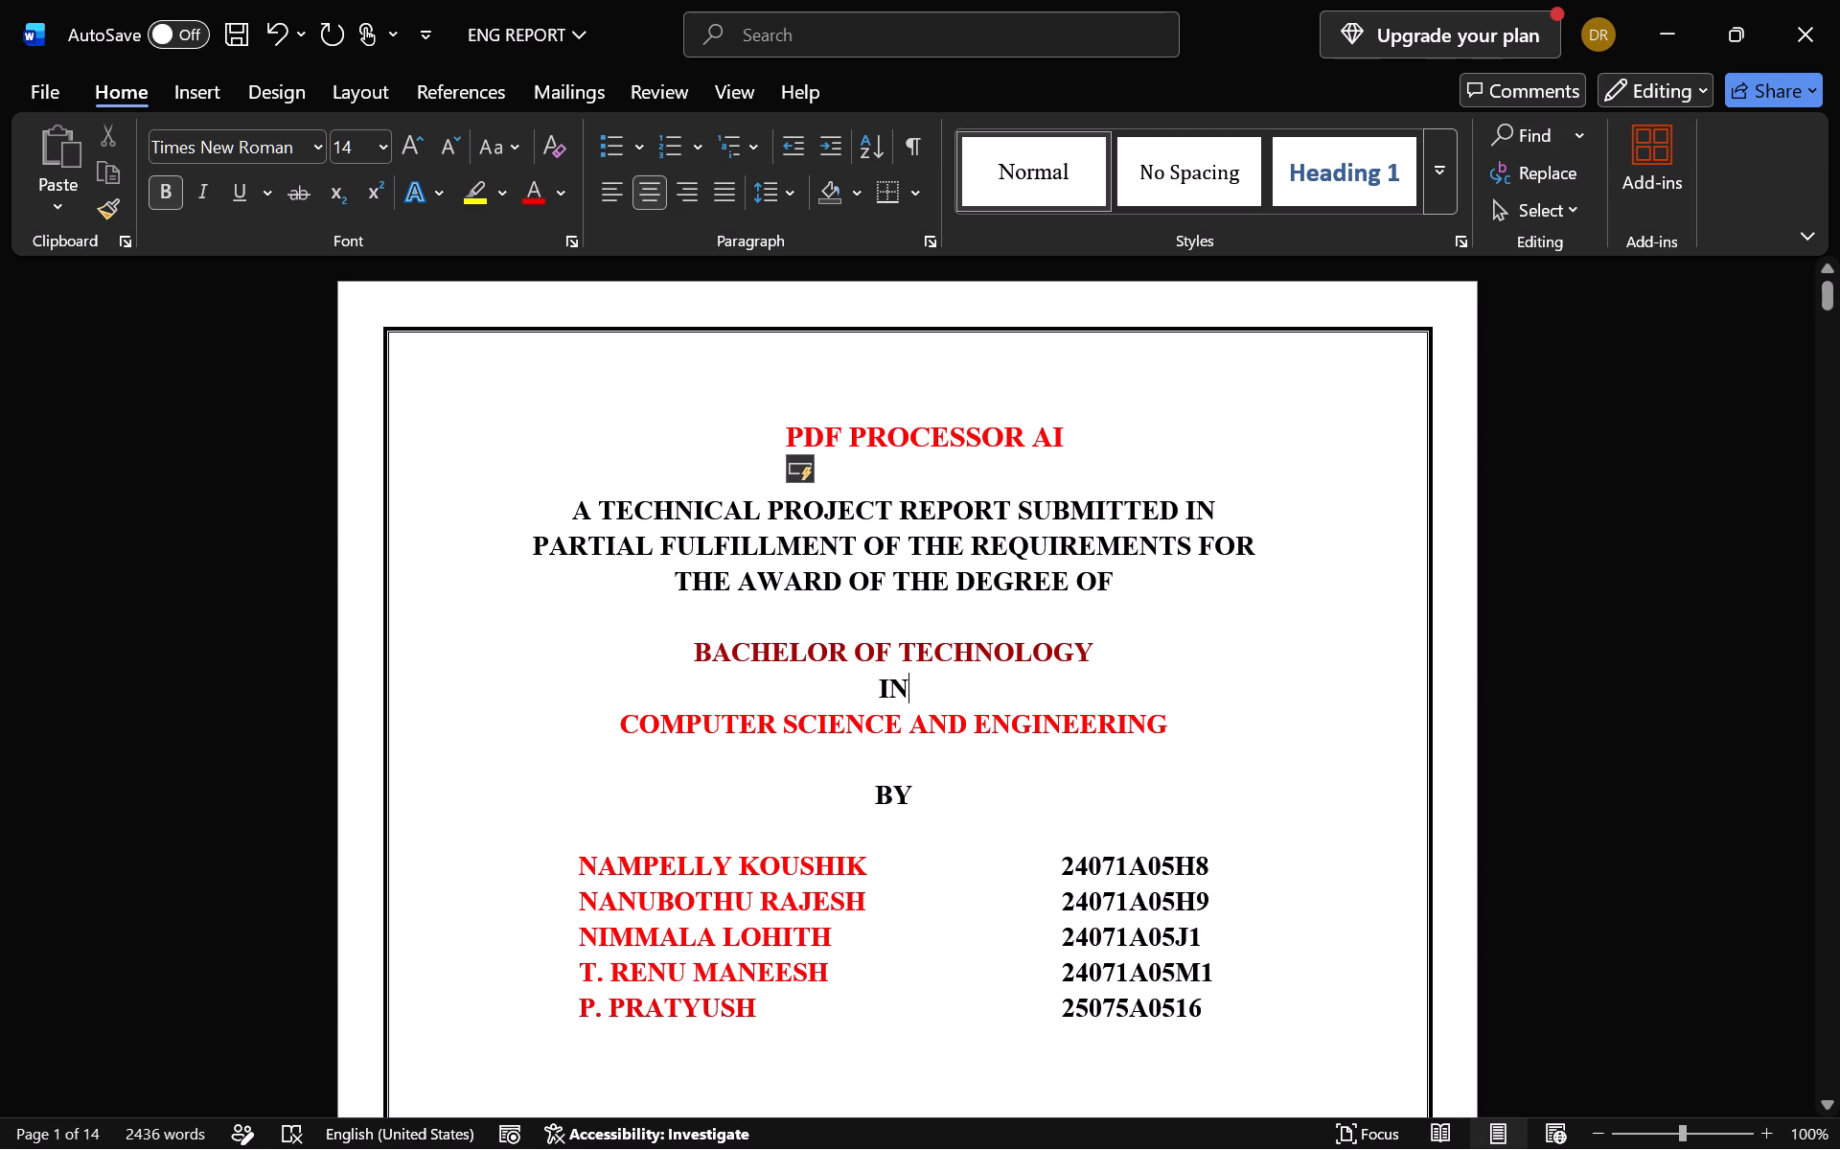
pyautogui.scroll(-2, 707, 626)
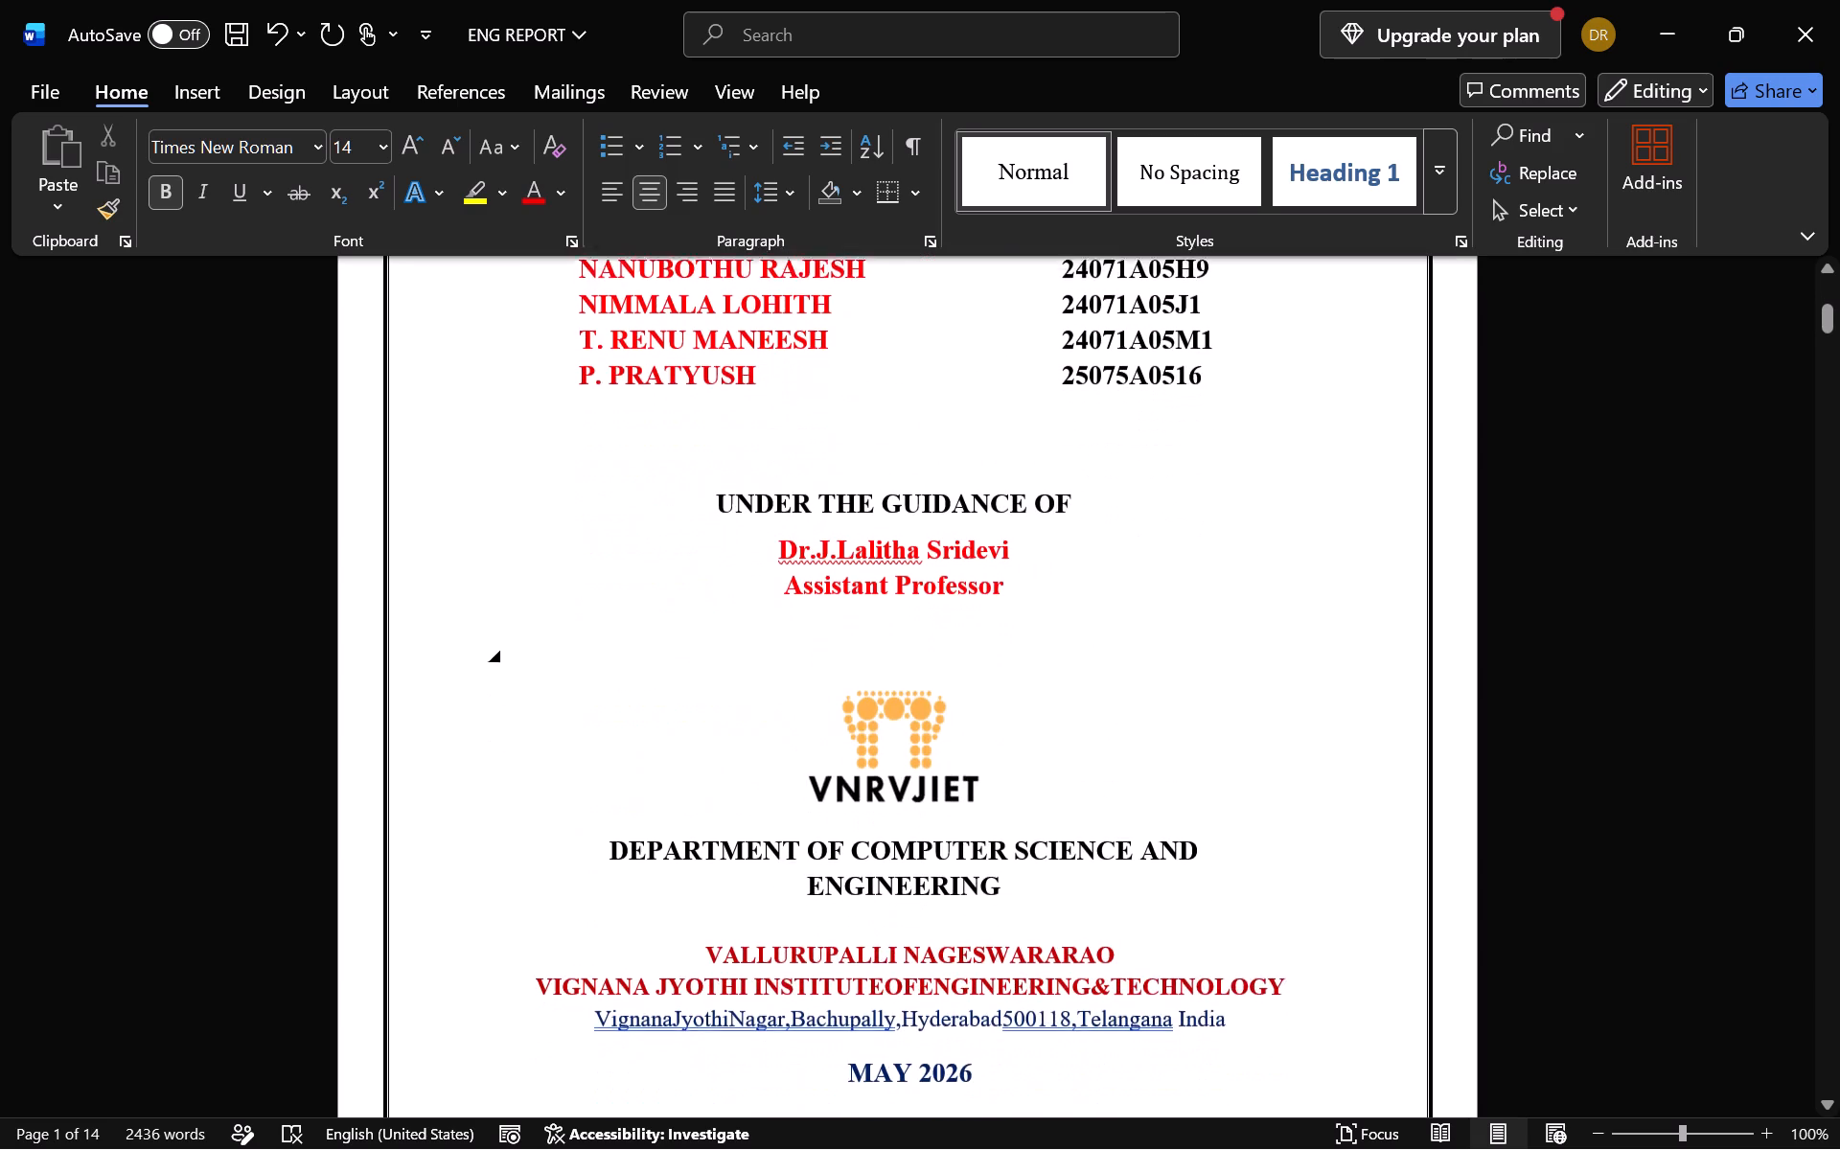
pyautogui.doubleClick(707, 626)
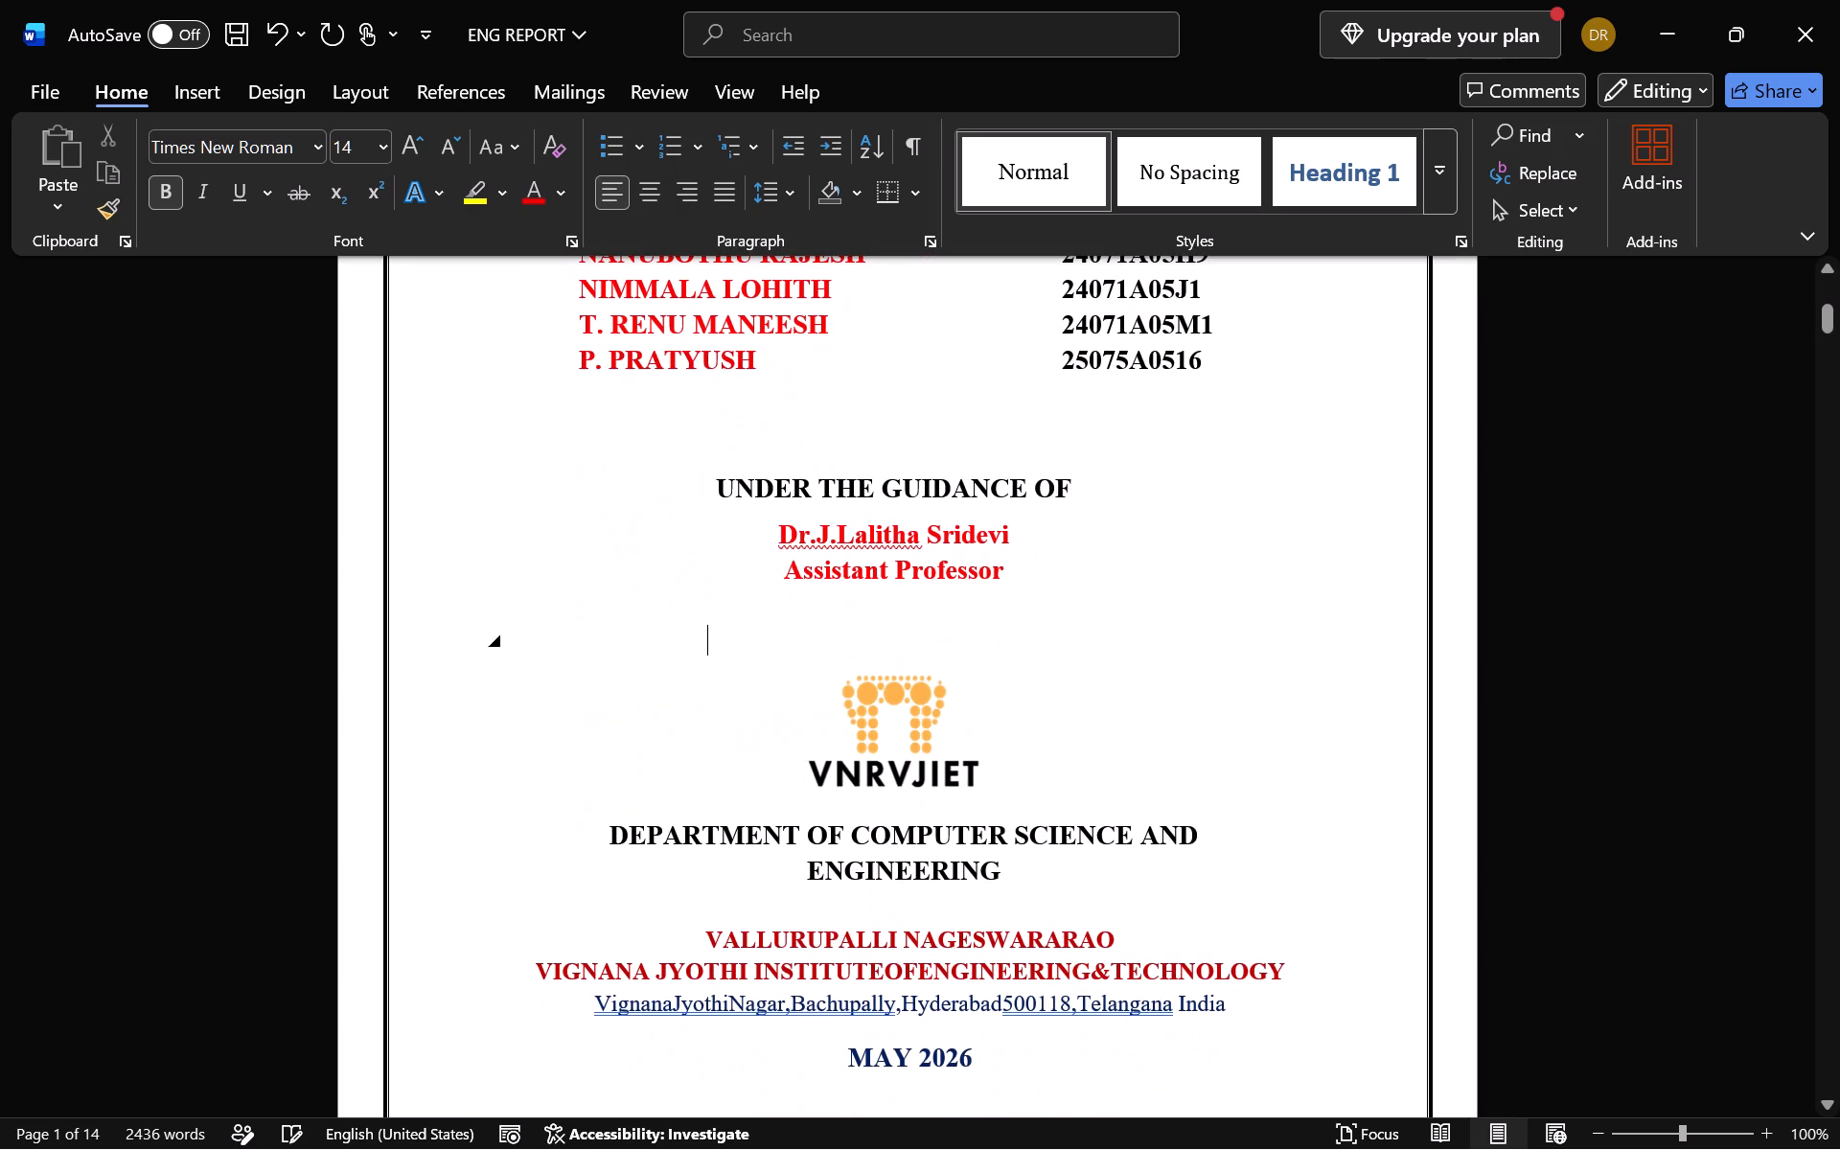
pyautogui.scroll(-2, 707, 626)
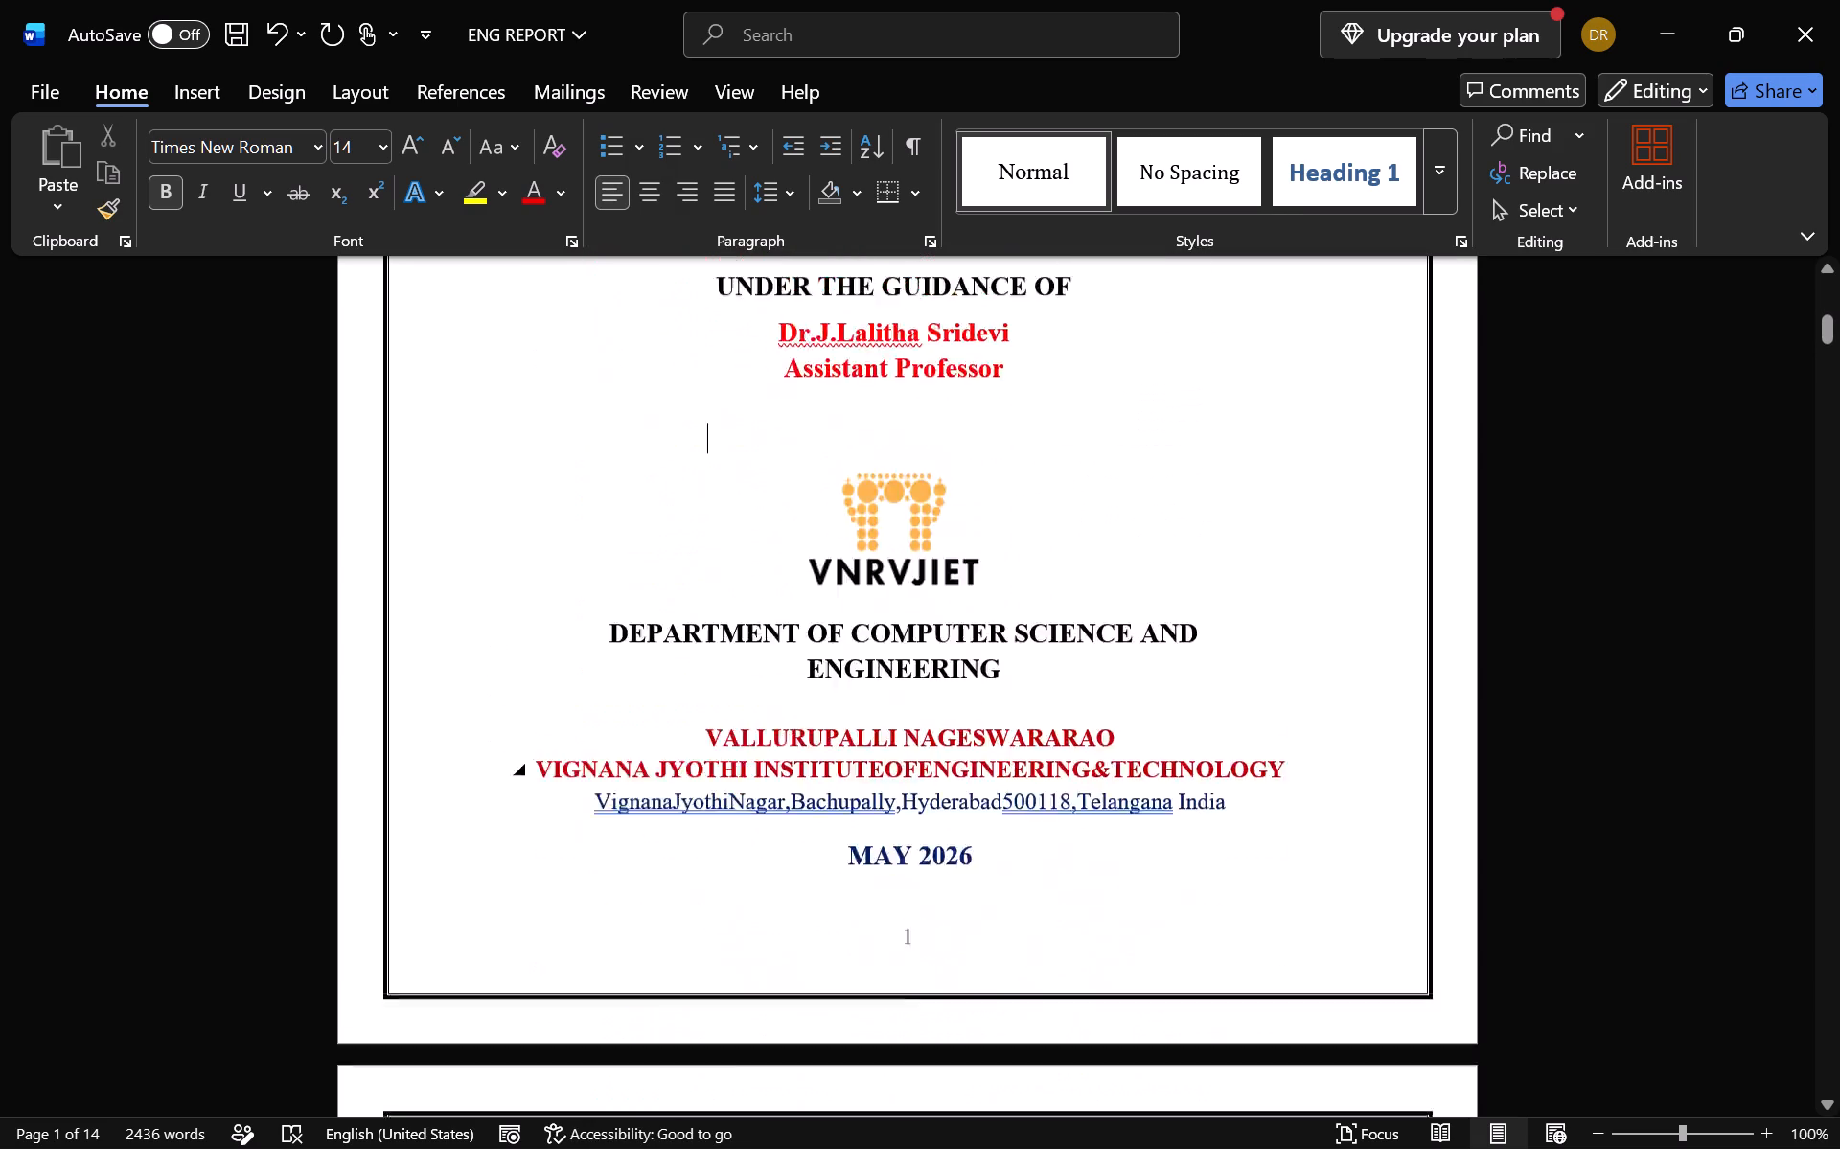
pyautogui.scroll(-3, 707, 626)
pyautogui.scroll(1, 707, 626)
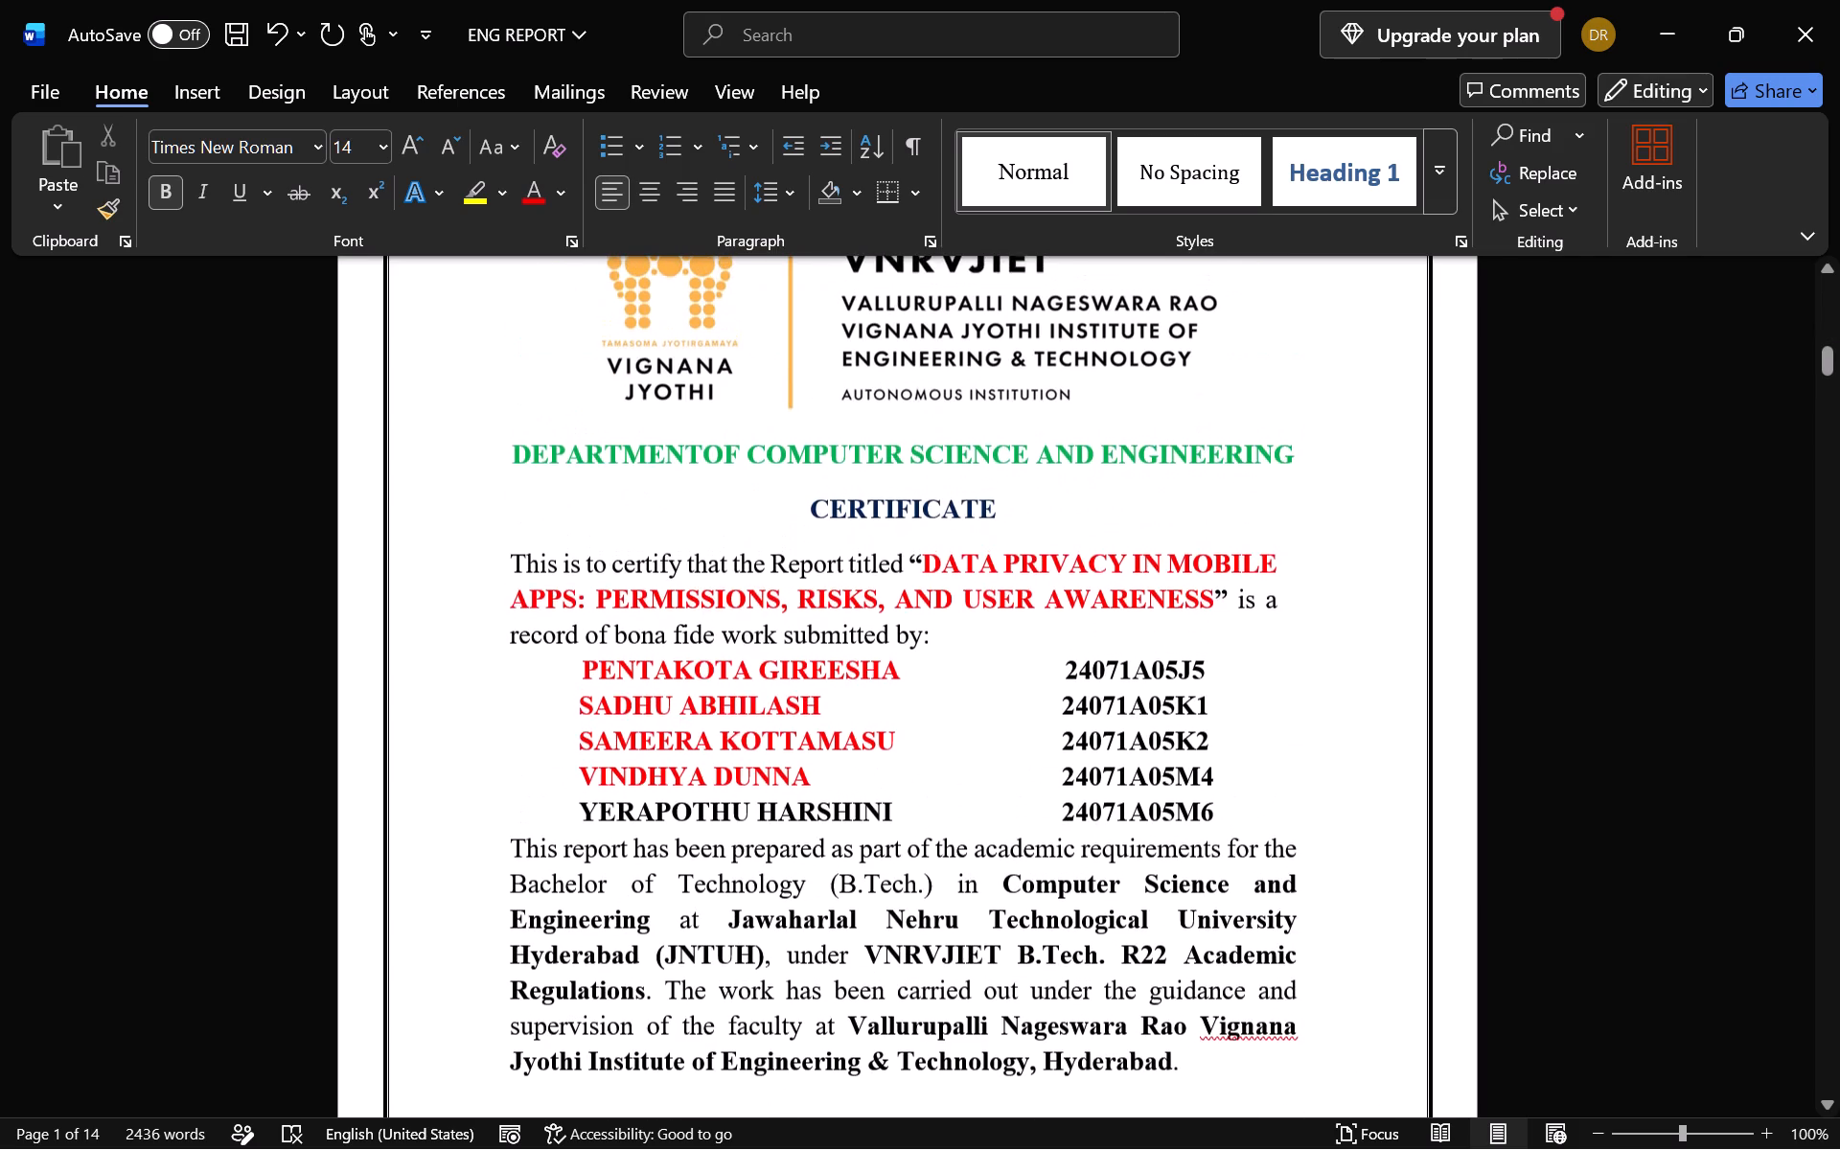
pyautogui.scroll(1, 707, 626)
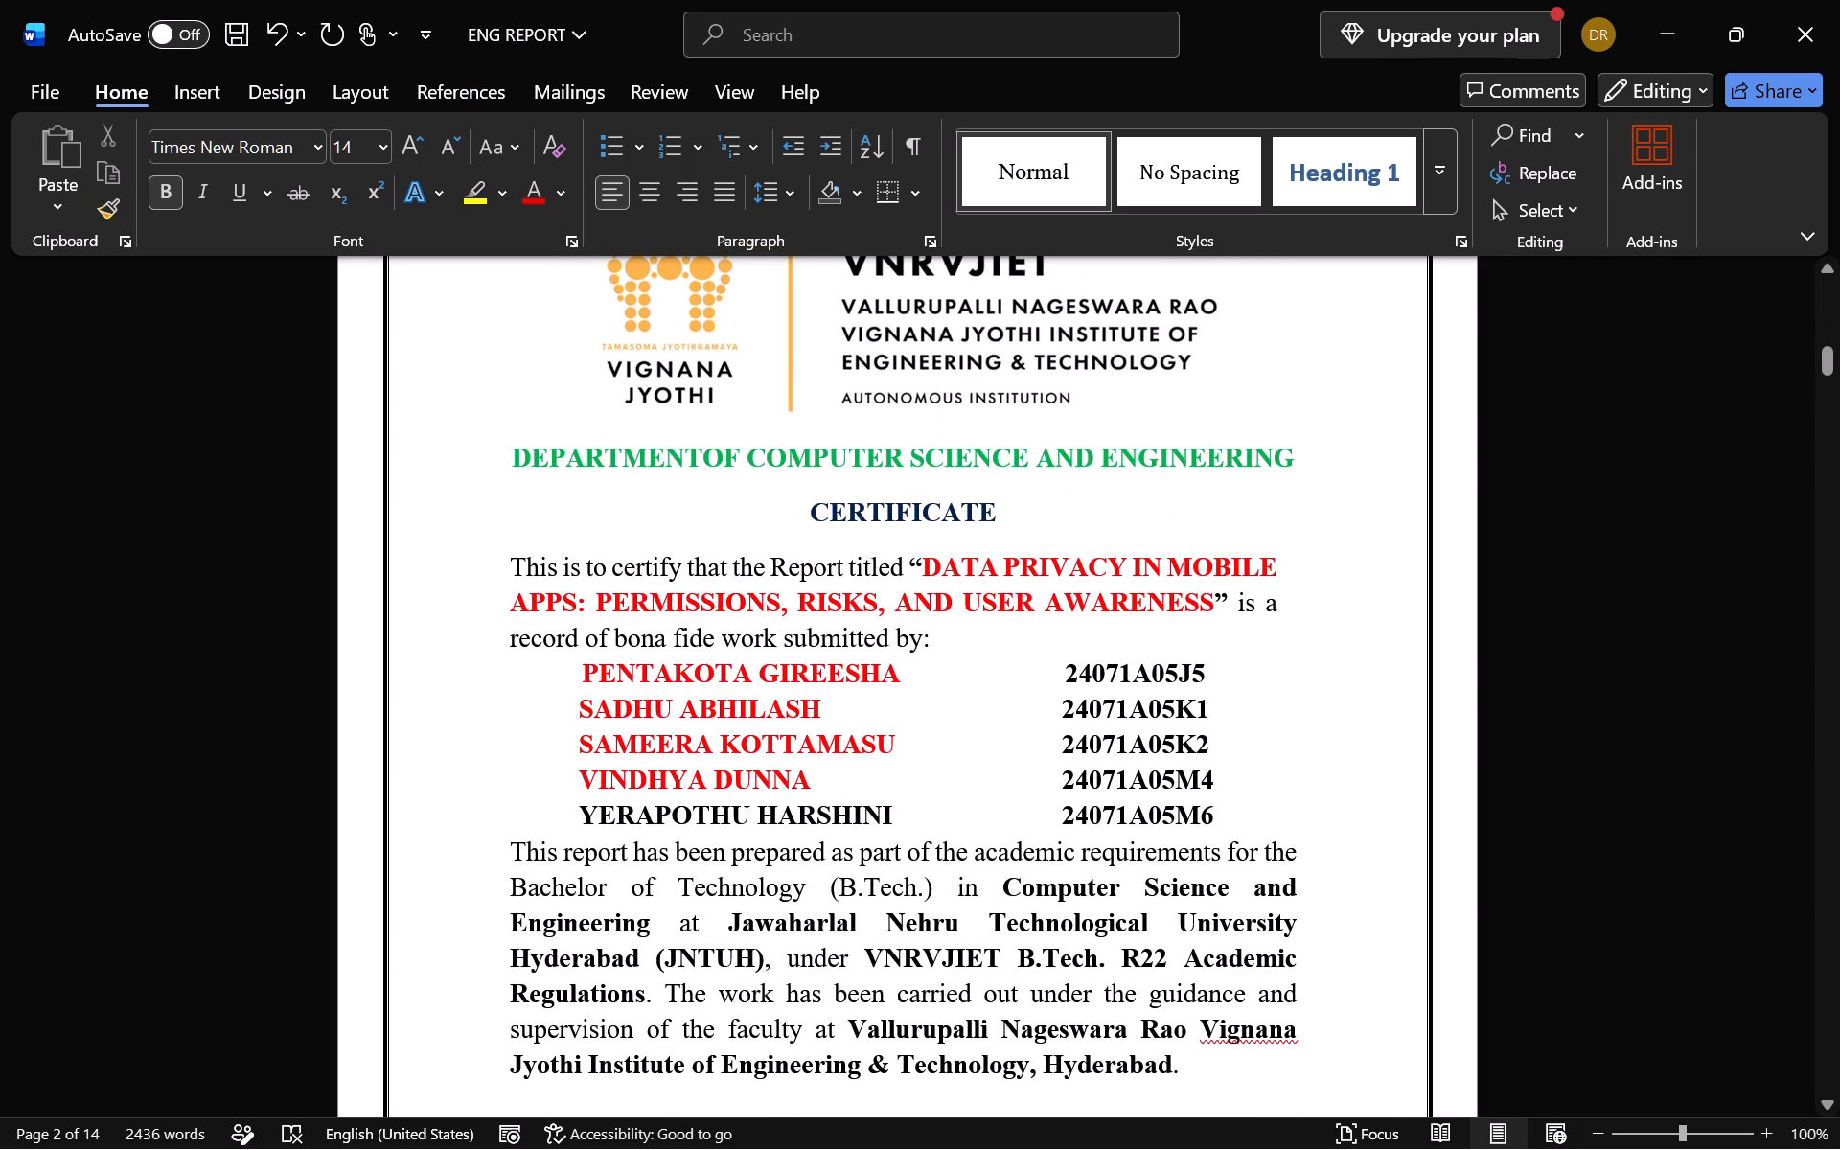
# Replace the quoted report title in the certificate's opening sentence with PDF PROCESSOR AI.
pyautogui.click(1212, 601)
pyautogui.press('BackSpace')
pyautogui.press('BackSpace')
pyautogui.press('BackSpace')
pyautogui.press('BackSpace')
pyautogui.press('BackSpace')
pyautogui.press('BackSpace')
pyautogui.press('BackSpace')
pyautogui.press('BackSpace')
pyautogui.press('BackSpace')
pyautogui.press('BackSpace')
pyautogui.press('BackSpace')
pyautogui.press('BackSpace')
pyautogui.press('BackSpace')
pyautogui.press('BackSpace')
pyautogui.press('BackSpace')
pyautogui.press('BackSpace')
pyautogui.press('BackSpace')
pyautogui.press('BackSpace')
pyautogui.press('BackSpace')
pyautogui.press('BackSpace')
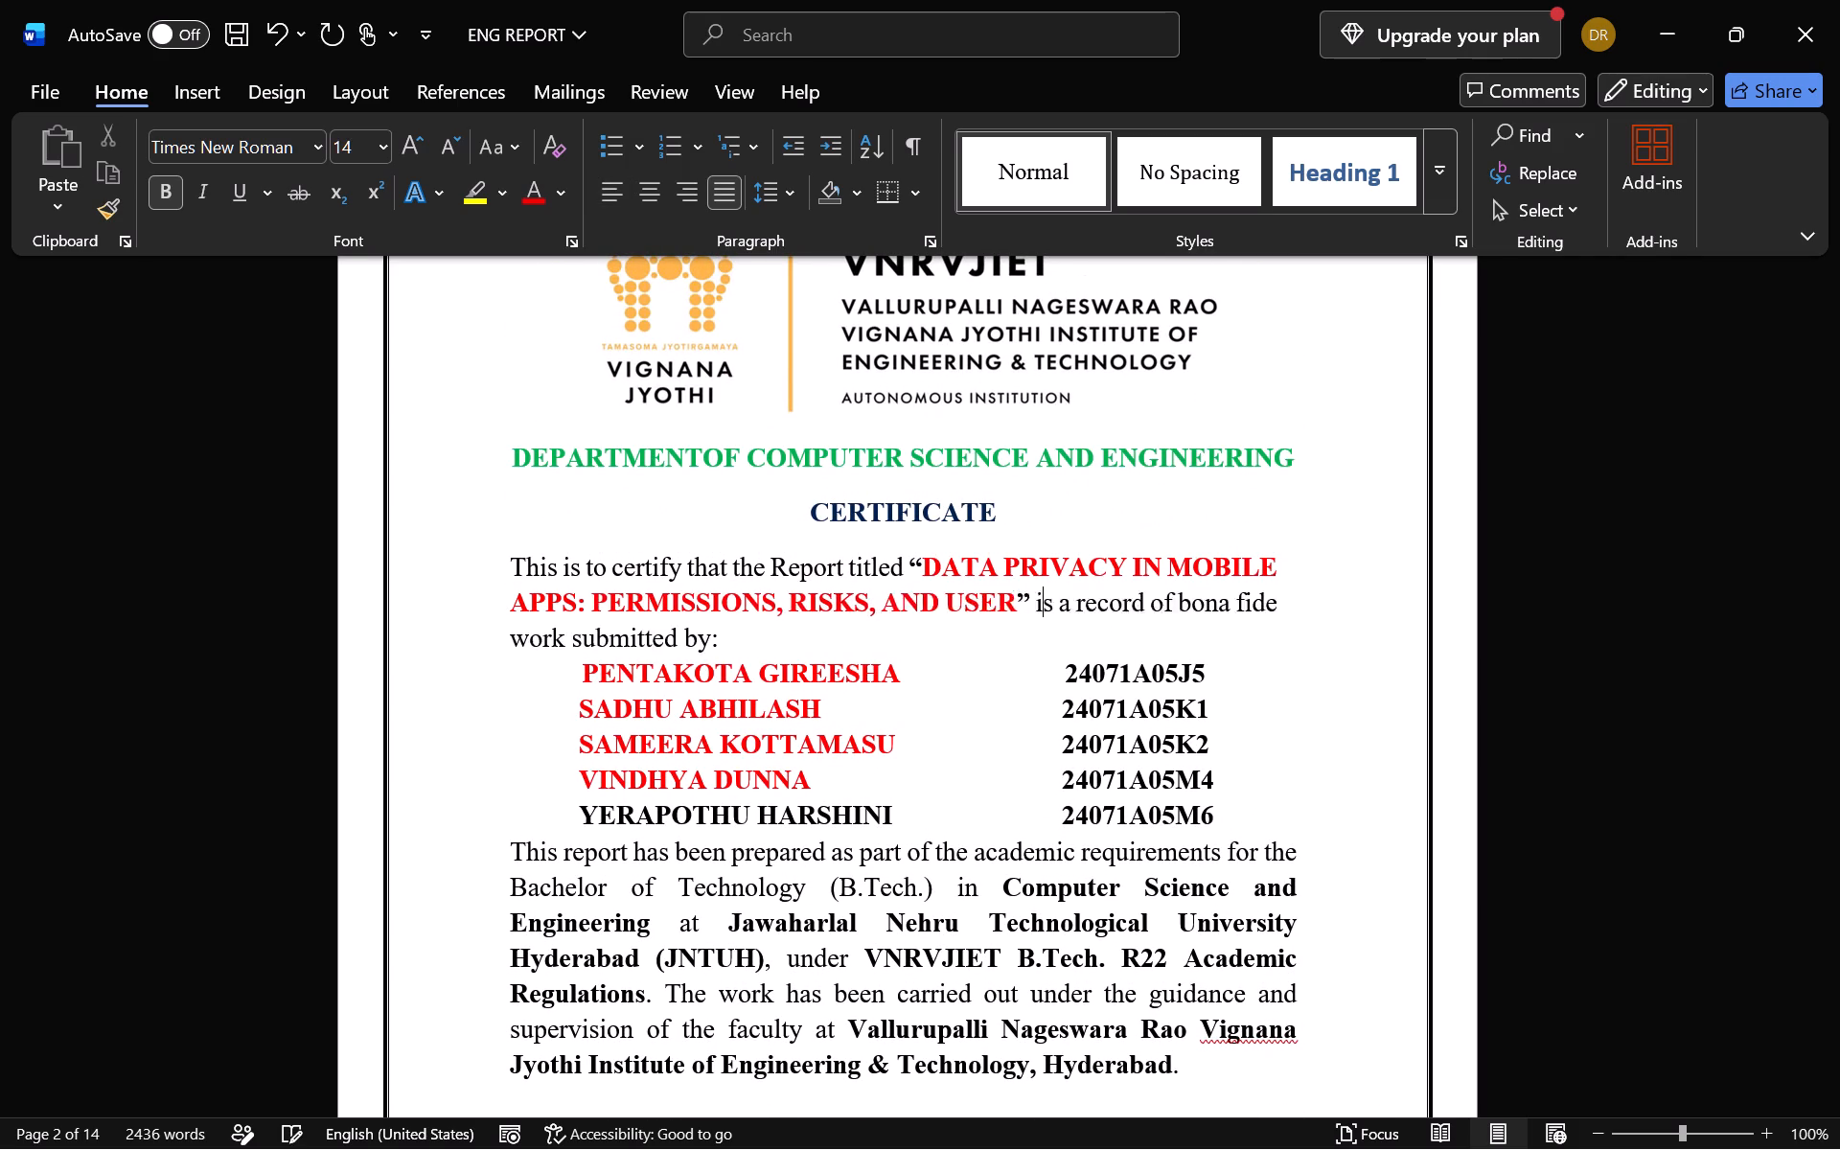
pyautogui.press('BackSpace')
pyautogui.press('BackSpace')
pyautogui.press('BackSpace')
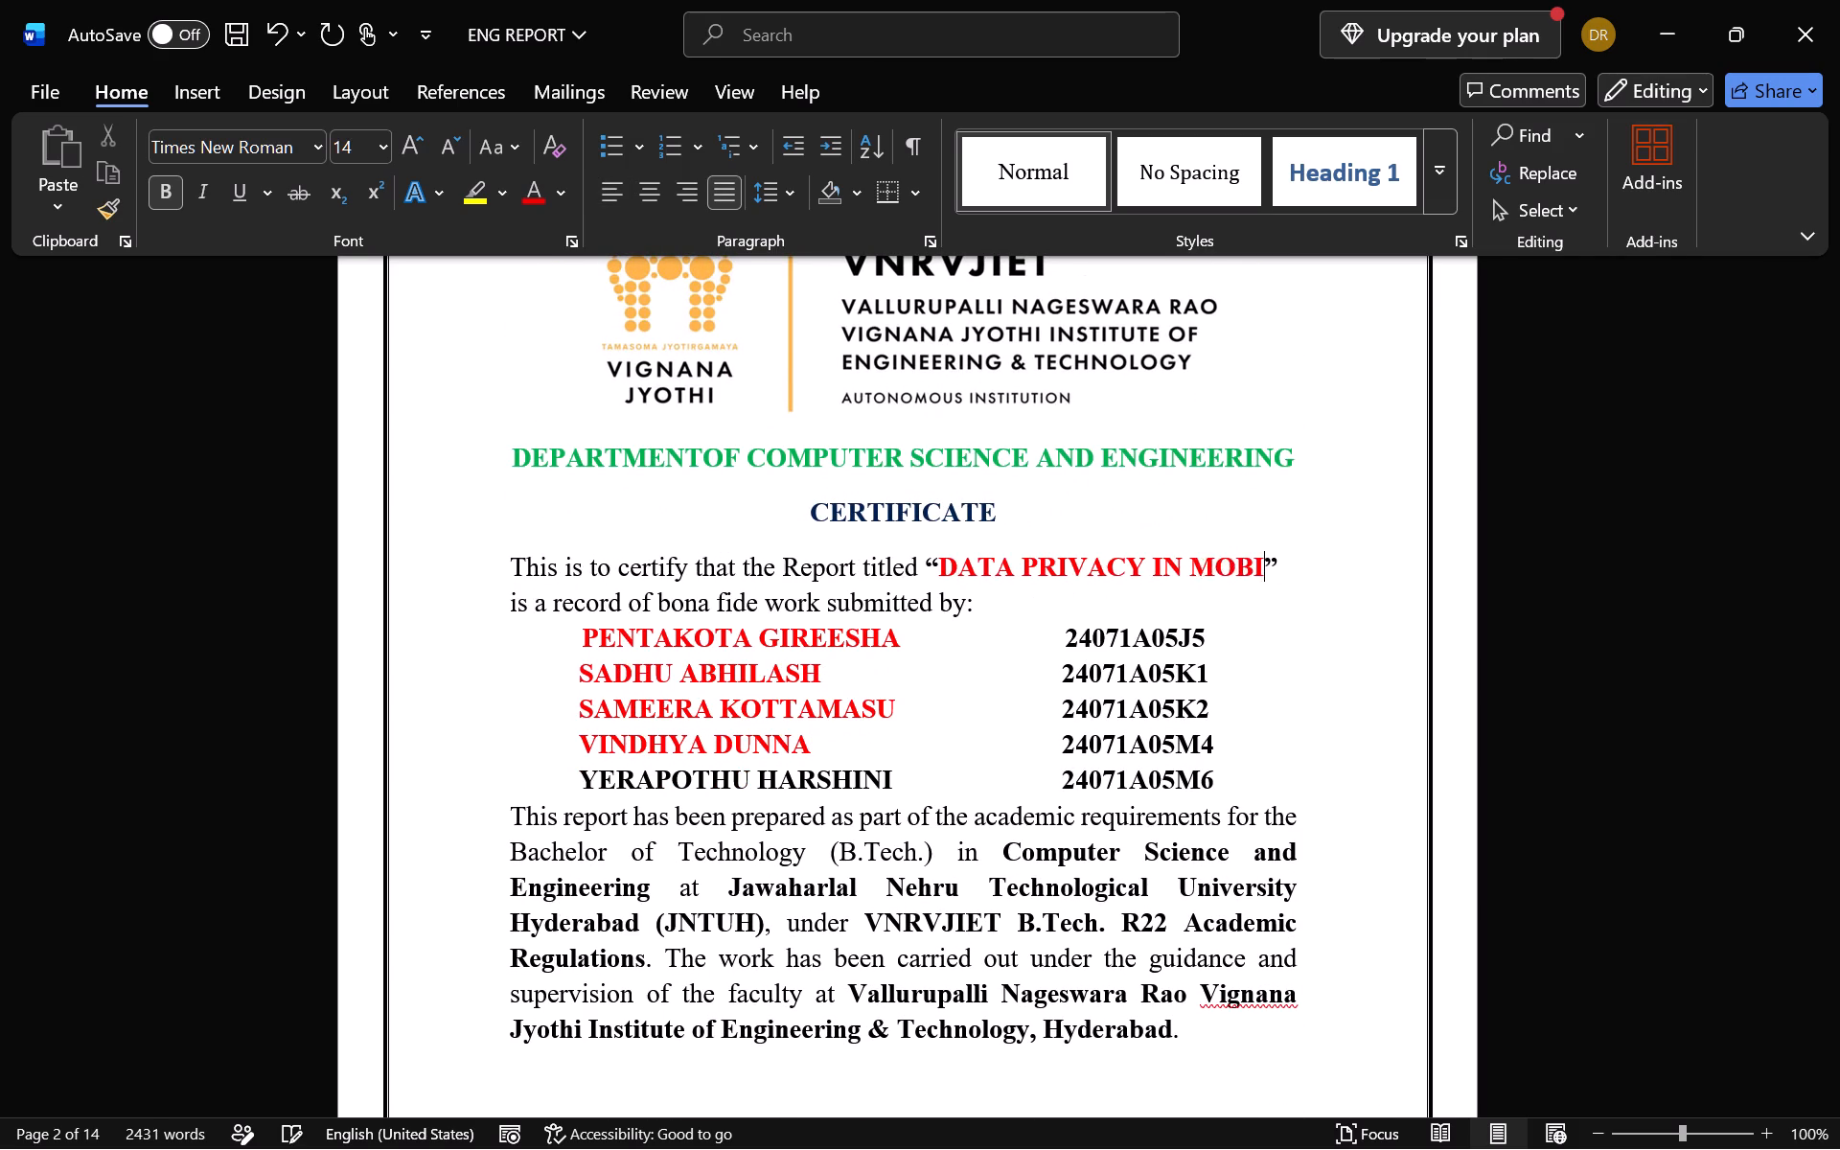
pyautogui.press('BackSpace')
pyautogui.press('BackSpace')
pyautogui.press('BackSpace')
pyautogui.press('BackSpace')
pyautogui.press('BackSpace')
pyautogui.press('BackSpace')
pyautogui.press('BackSpace')
pyautogui.press('BackSpace')
pyautogui.press('BackSpace')
pyautogui.press('BackSpace')
pyautogui.press('BackSpace')
pyautogui.press('BackSpace')
pyautogui.press('BackSpace')
pyautogui.press('BackSpace')
pyautogui.press('BackSpace')
pyautogui.press('BackSpace')
pyautogui.press('BackSpace')
pyautogui.press('BackSpace')
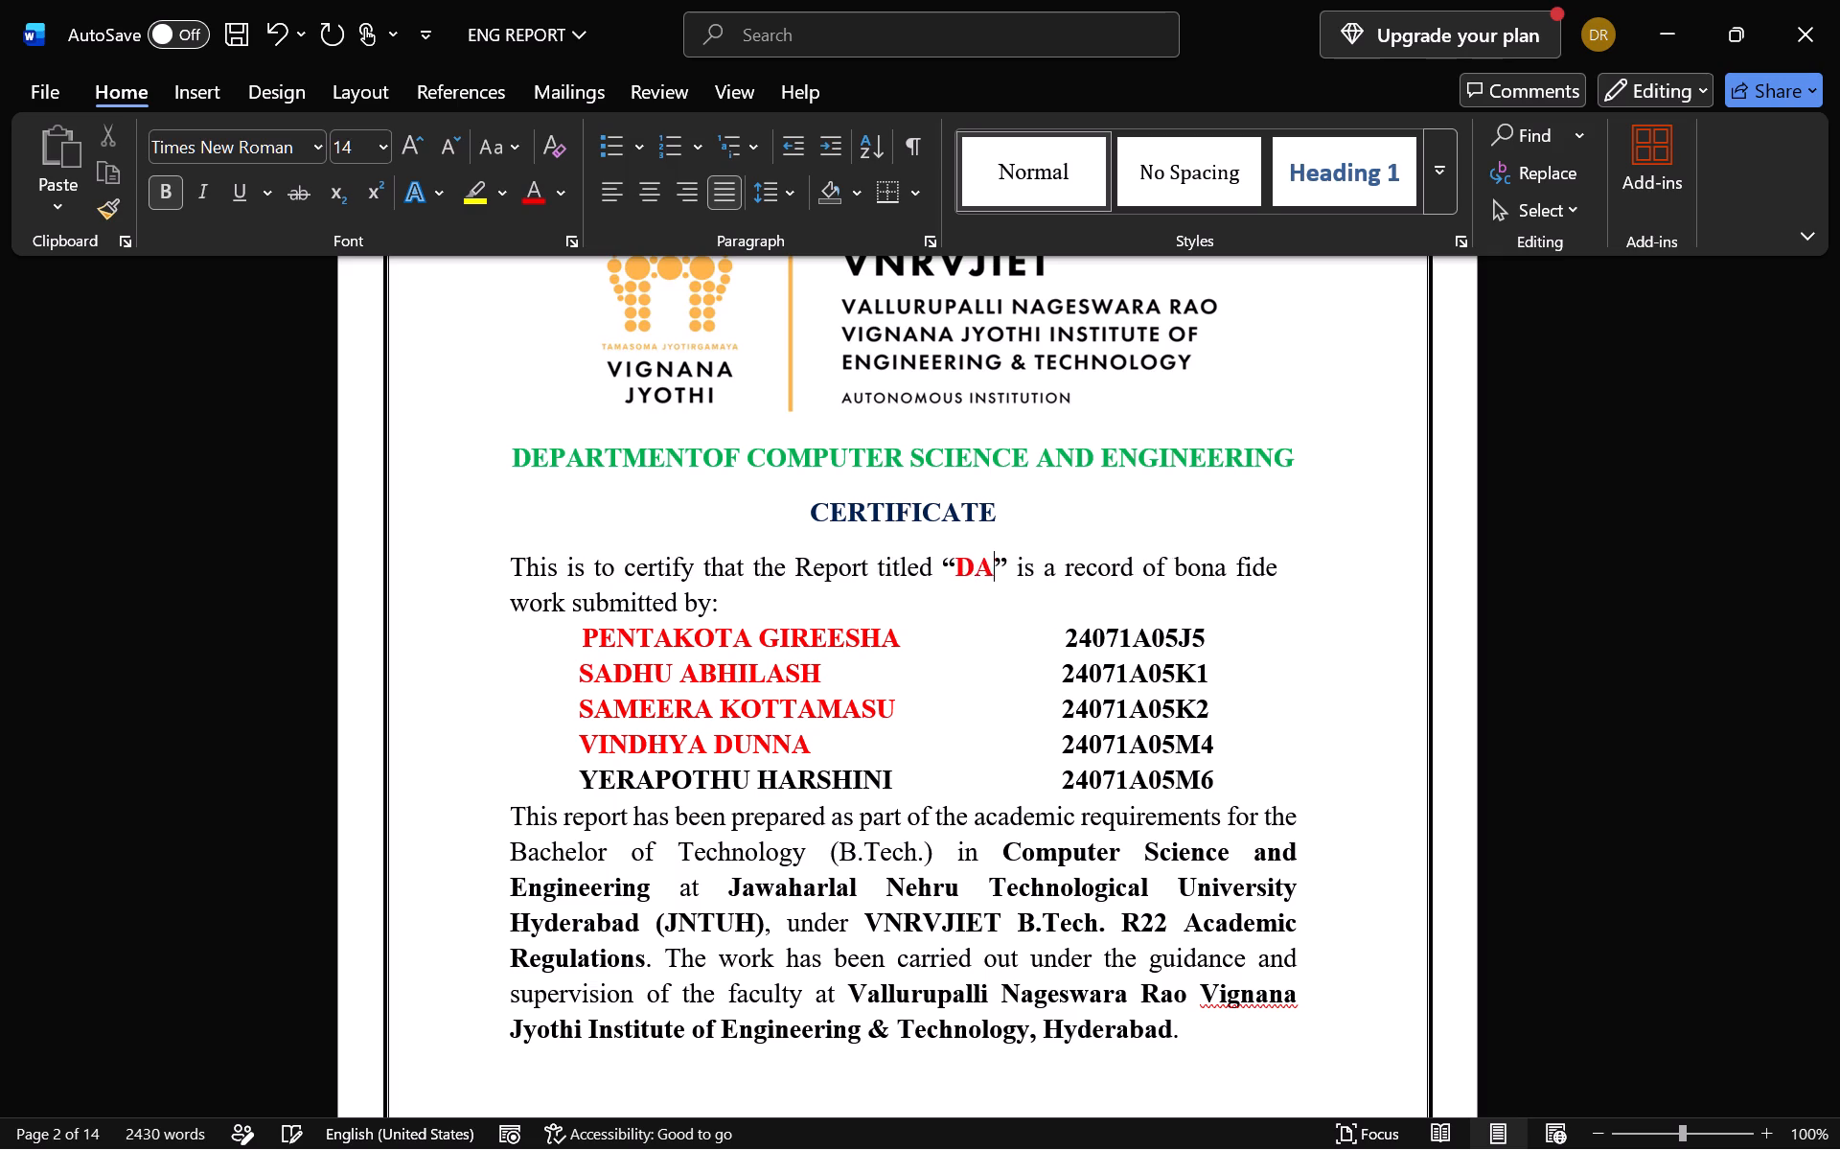
pyautogui.press('BackSpace')
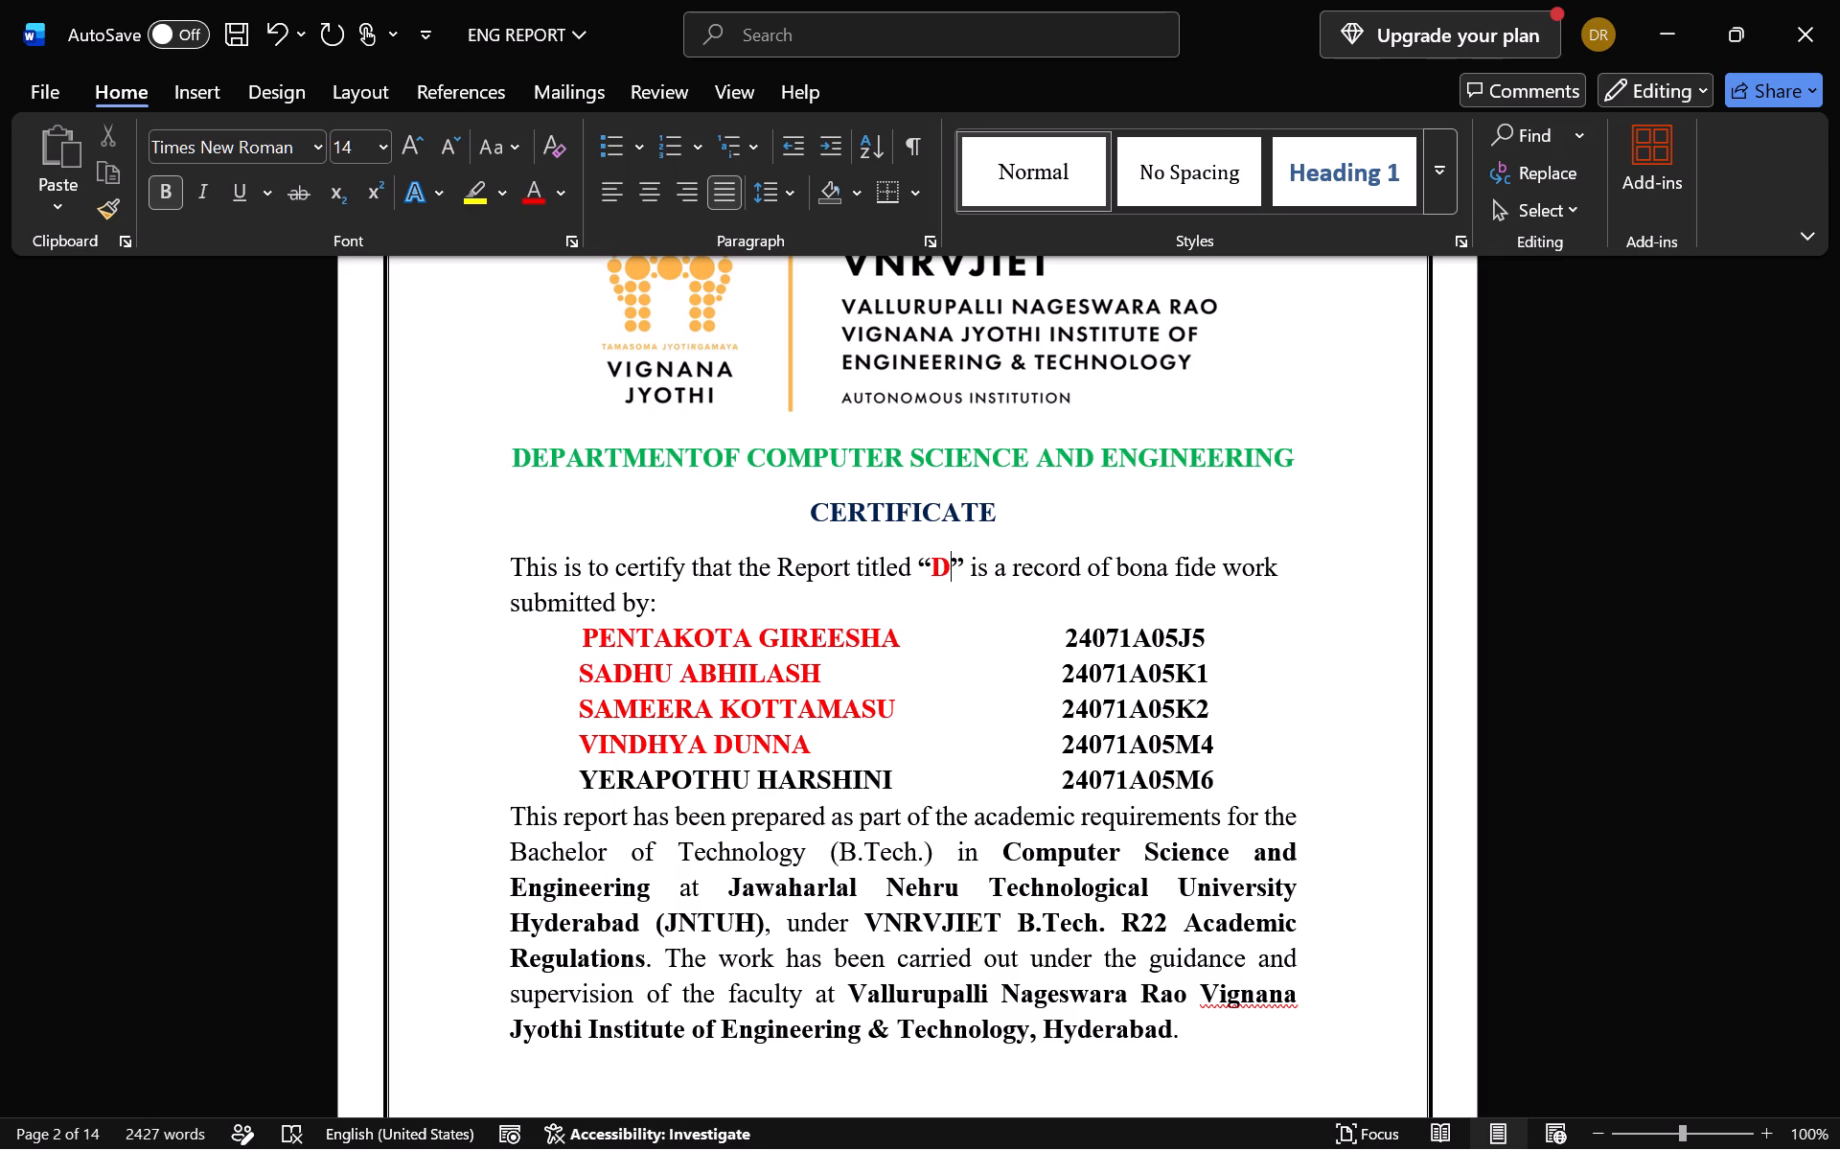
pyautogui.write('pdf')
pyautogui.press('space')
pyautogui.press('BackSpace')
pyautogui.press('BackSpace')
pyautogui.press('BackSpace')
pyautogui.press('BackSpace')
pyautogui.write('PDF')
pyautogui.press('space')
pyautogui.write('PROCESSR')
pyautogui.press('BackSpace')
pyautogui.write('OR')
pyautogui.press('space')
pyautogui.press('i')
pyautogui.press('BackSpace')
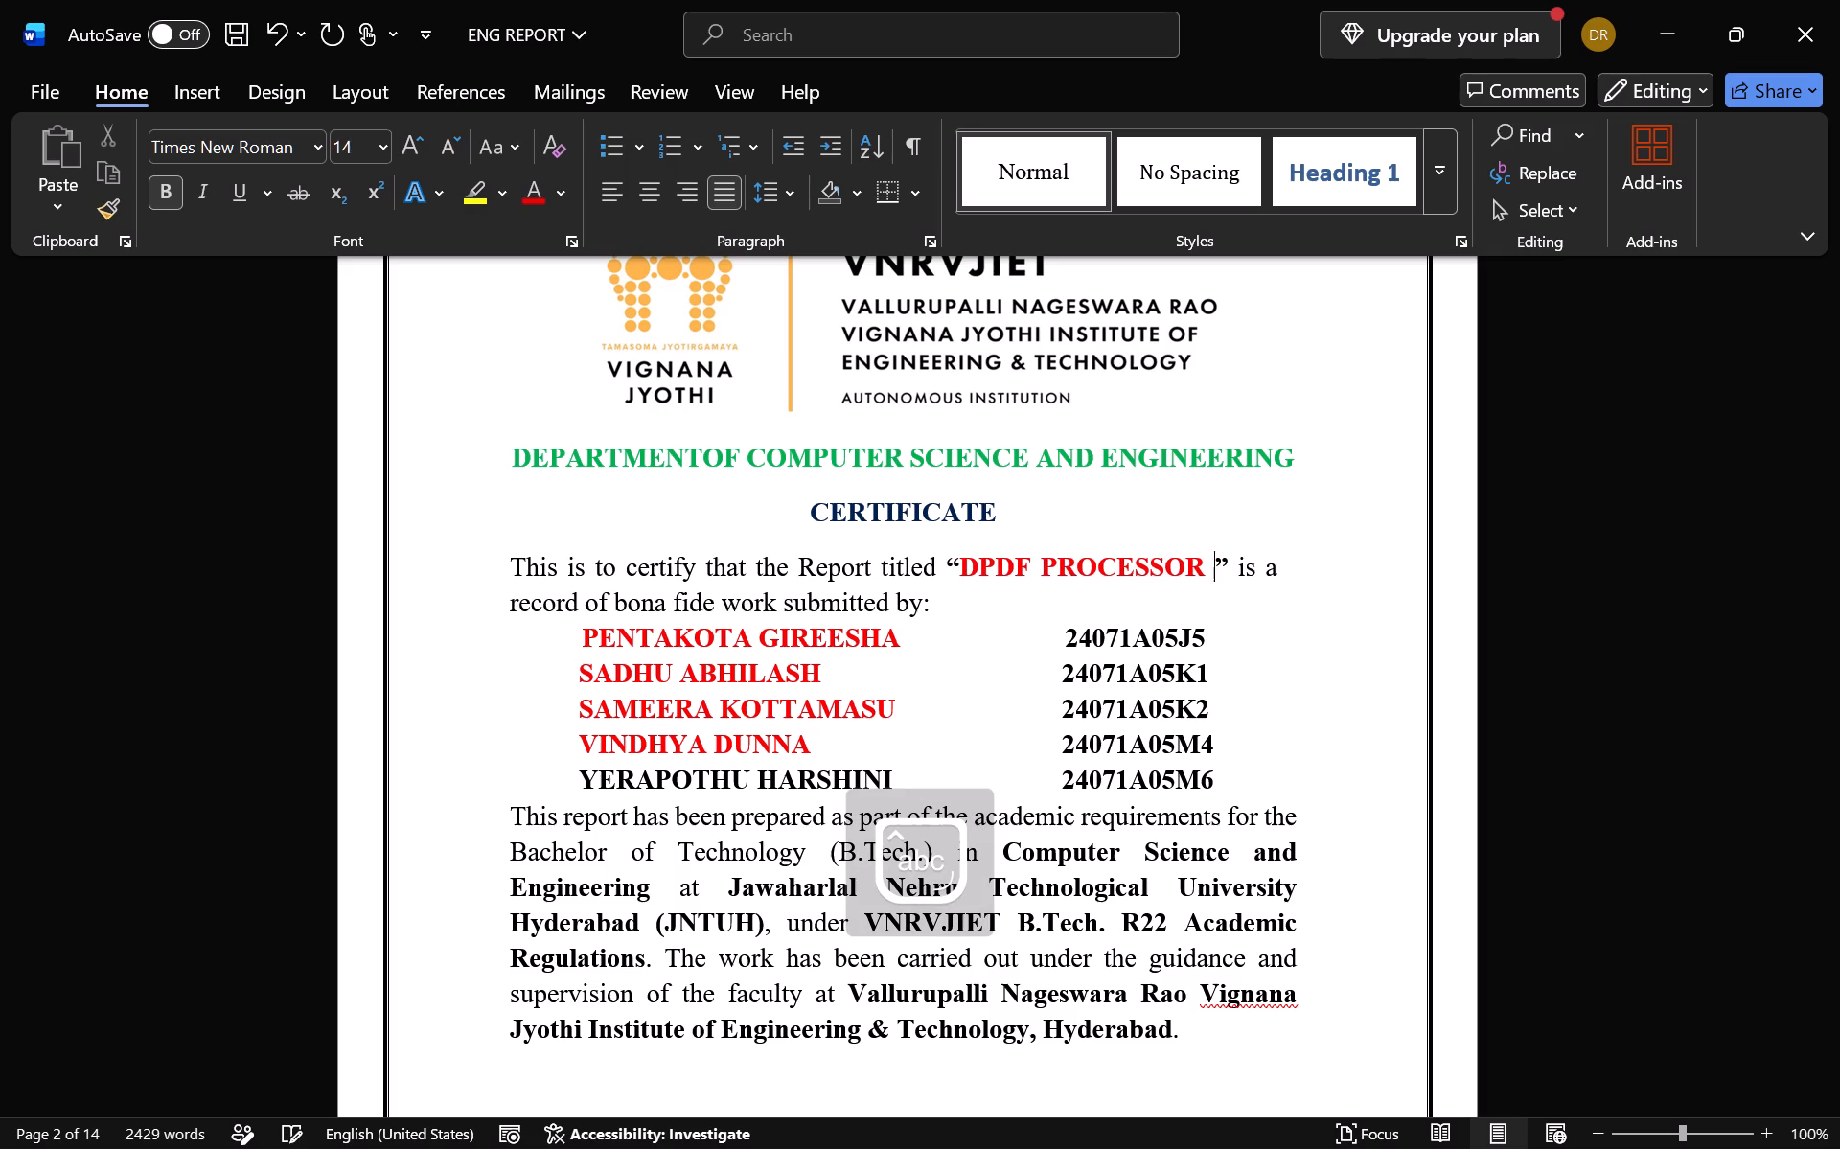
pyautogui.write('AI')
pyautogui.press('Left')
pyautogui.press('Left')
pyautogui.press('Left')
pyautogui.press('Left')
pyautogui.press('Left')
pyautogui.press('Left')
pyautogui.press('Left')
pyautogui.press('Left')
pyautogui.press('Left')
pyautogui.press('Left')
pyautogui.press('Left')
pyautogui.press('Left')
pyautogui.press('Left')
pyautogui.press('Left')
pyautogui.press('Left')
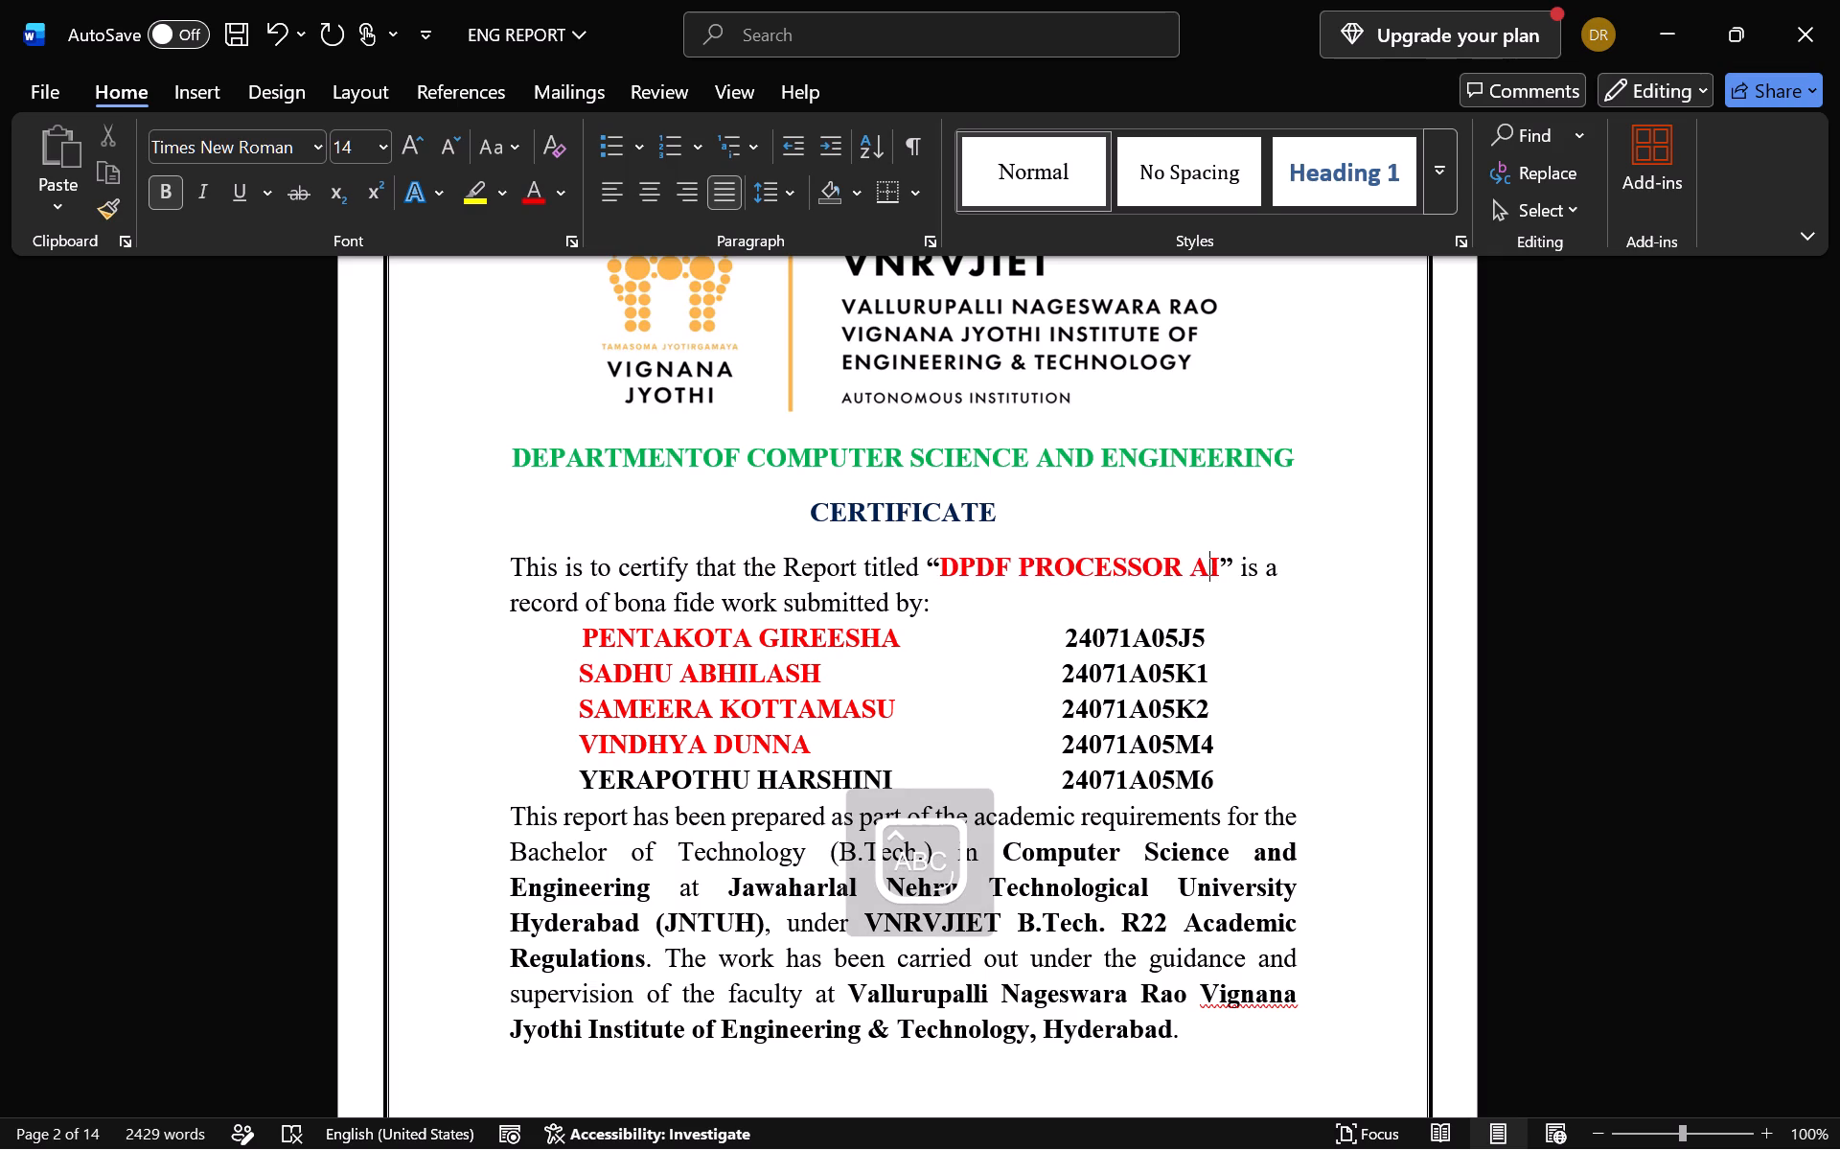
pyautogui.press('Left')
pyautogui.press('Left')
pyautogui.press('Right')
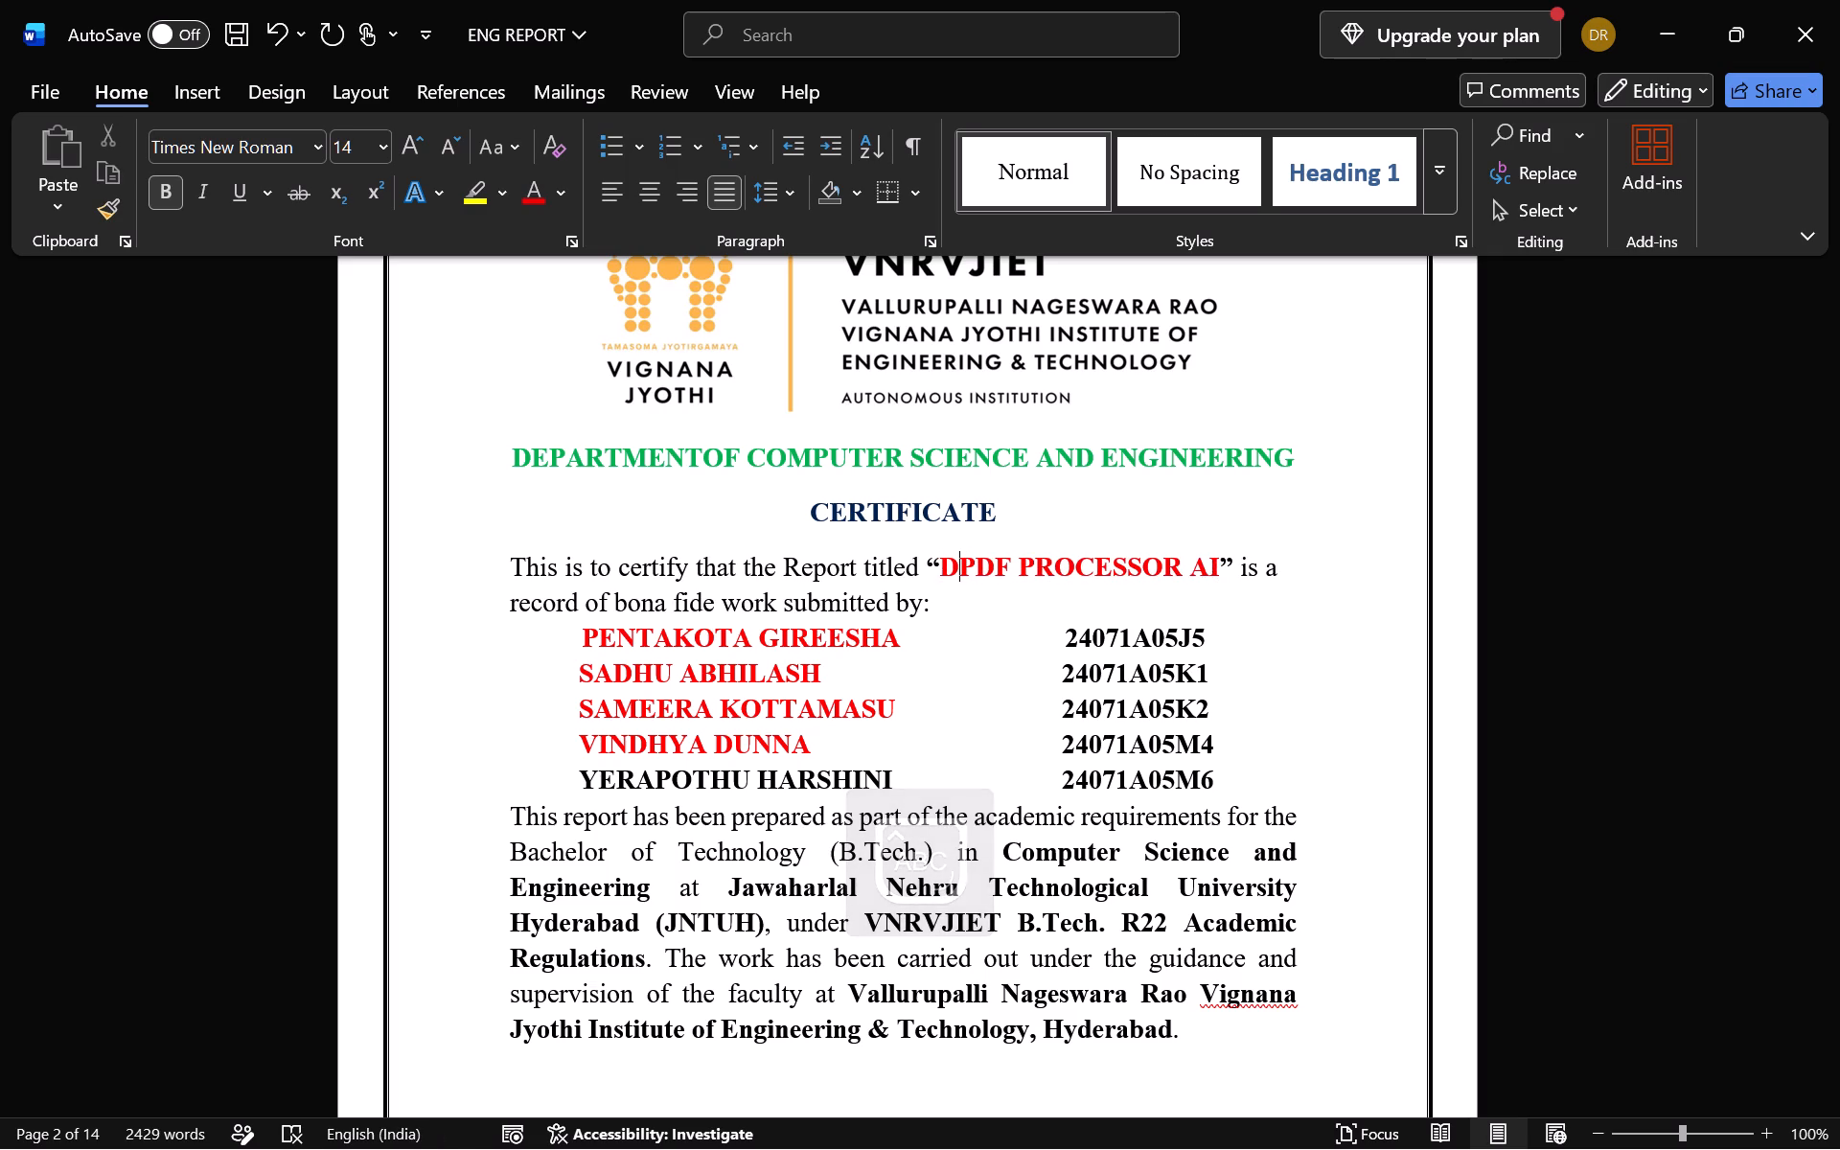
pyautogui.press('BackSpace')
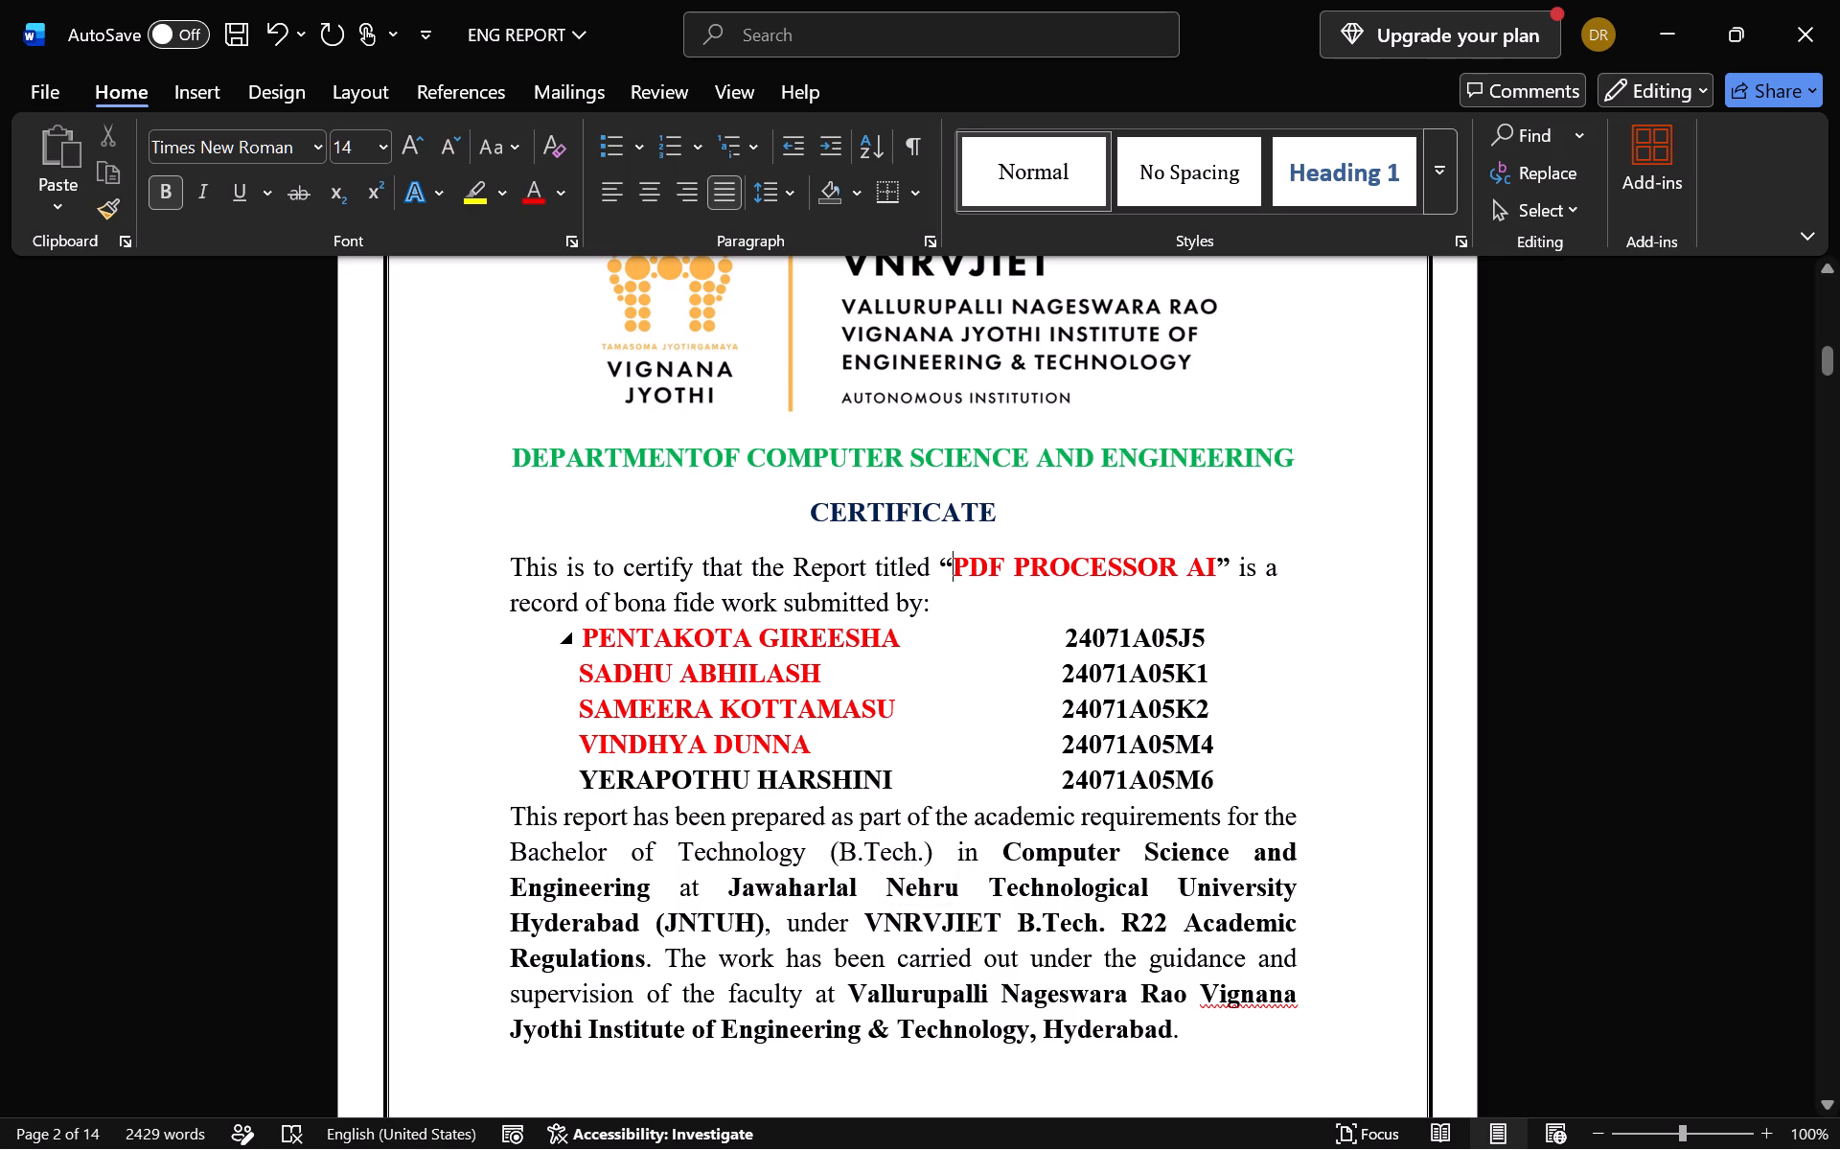
# Replace the first student's name in the certificate's submitted-by list with the new team's first member in capitals.
pyautogui.click(899, 636)
pyautogui.press('BackSpace')
pyautogui.press('BackSpace')
pyautogui.press('BackSpace')
pyautogui.press('BackSpace')
pyautogui.press('BackSpace')
pyautogui.press('BackSpace')
pyautogui.press('BackSpace')
pyautogui.press('BackSpace')
pyautogui.press('BackSpace')
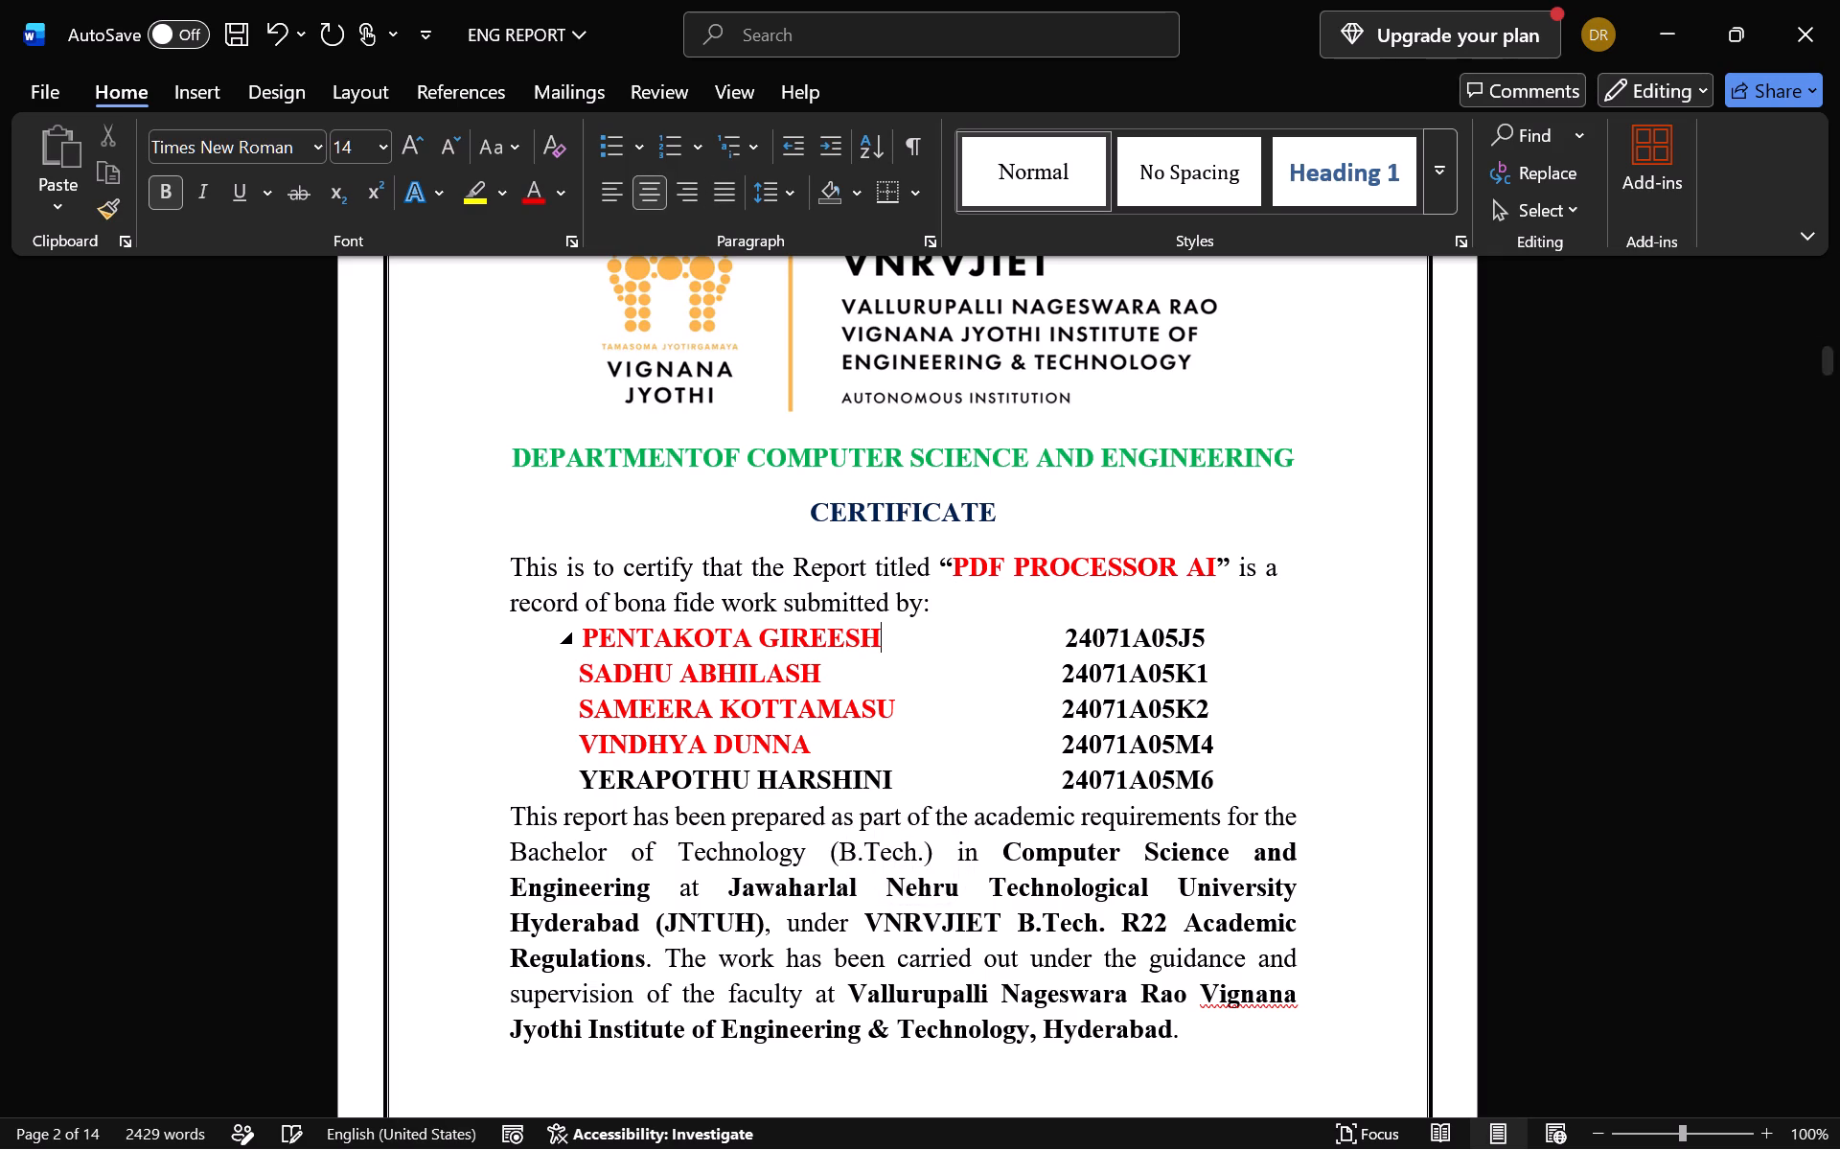
pyautogui.press('BackSpace')
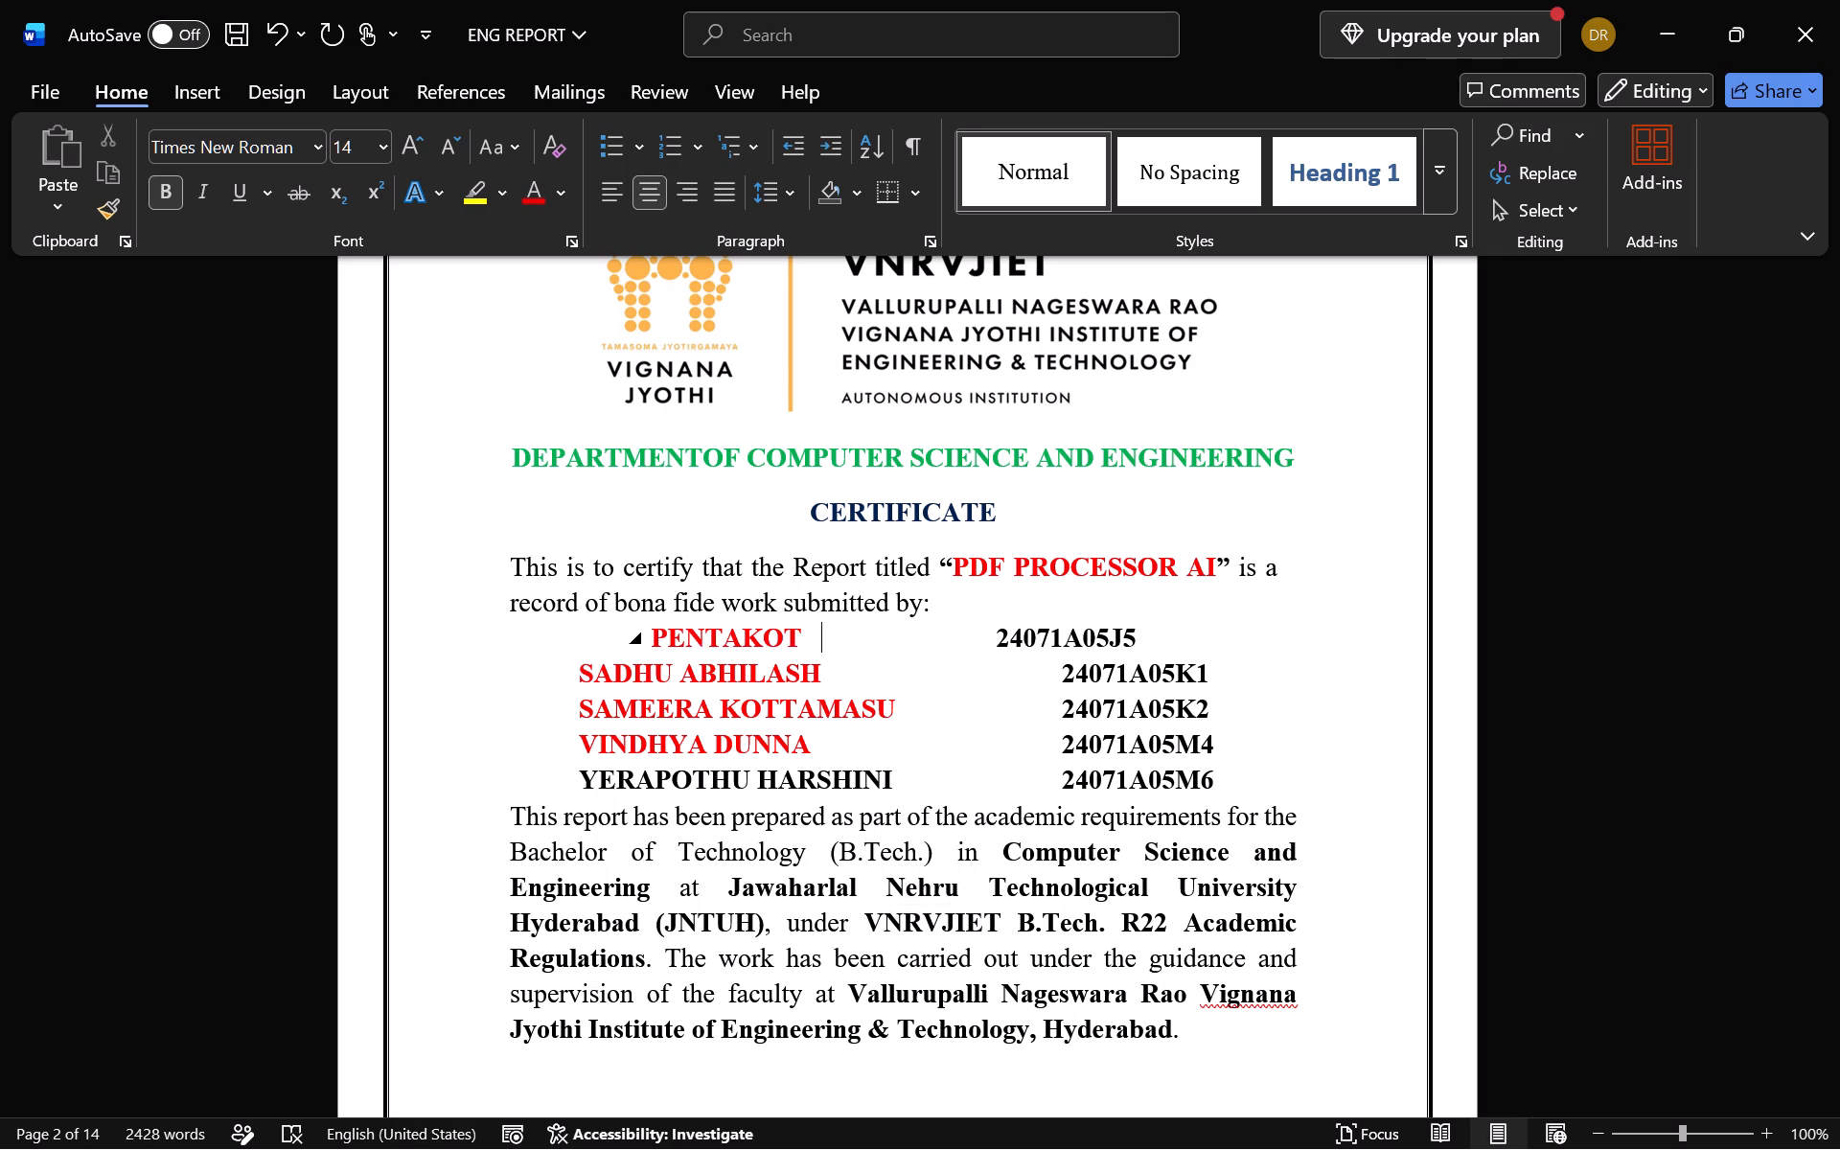
pyautogui.press('BackSpace')
pyautogui.press('BackSpace')
pyautogui.press('BackSpace')
pyautogui.press('BackSpace')
pyautogui.press('BackSpace')
pyautogui.press('BackSpace')
pyautogui.press('BackSpace')
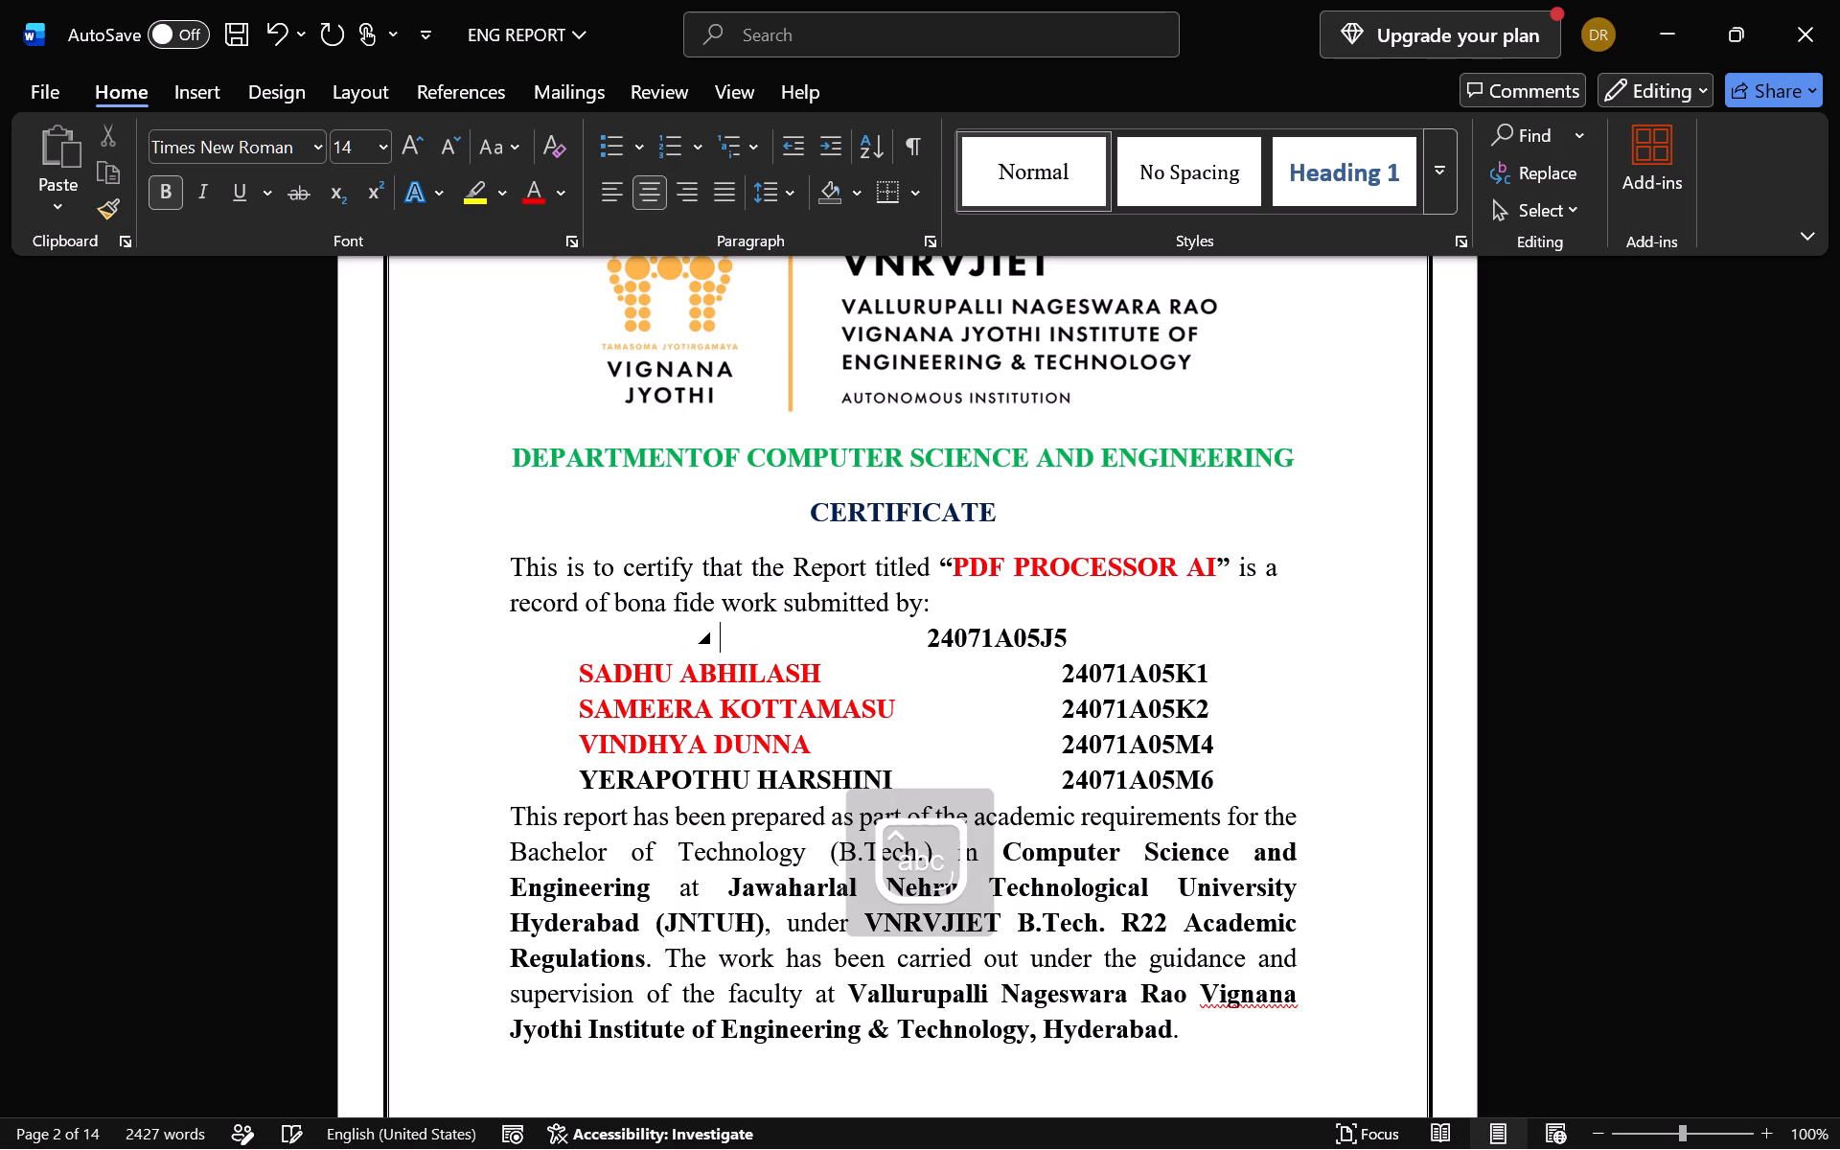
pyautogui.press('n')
pyautogui.click(899, 636)
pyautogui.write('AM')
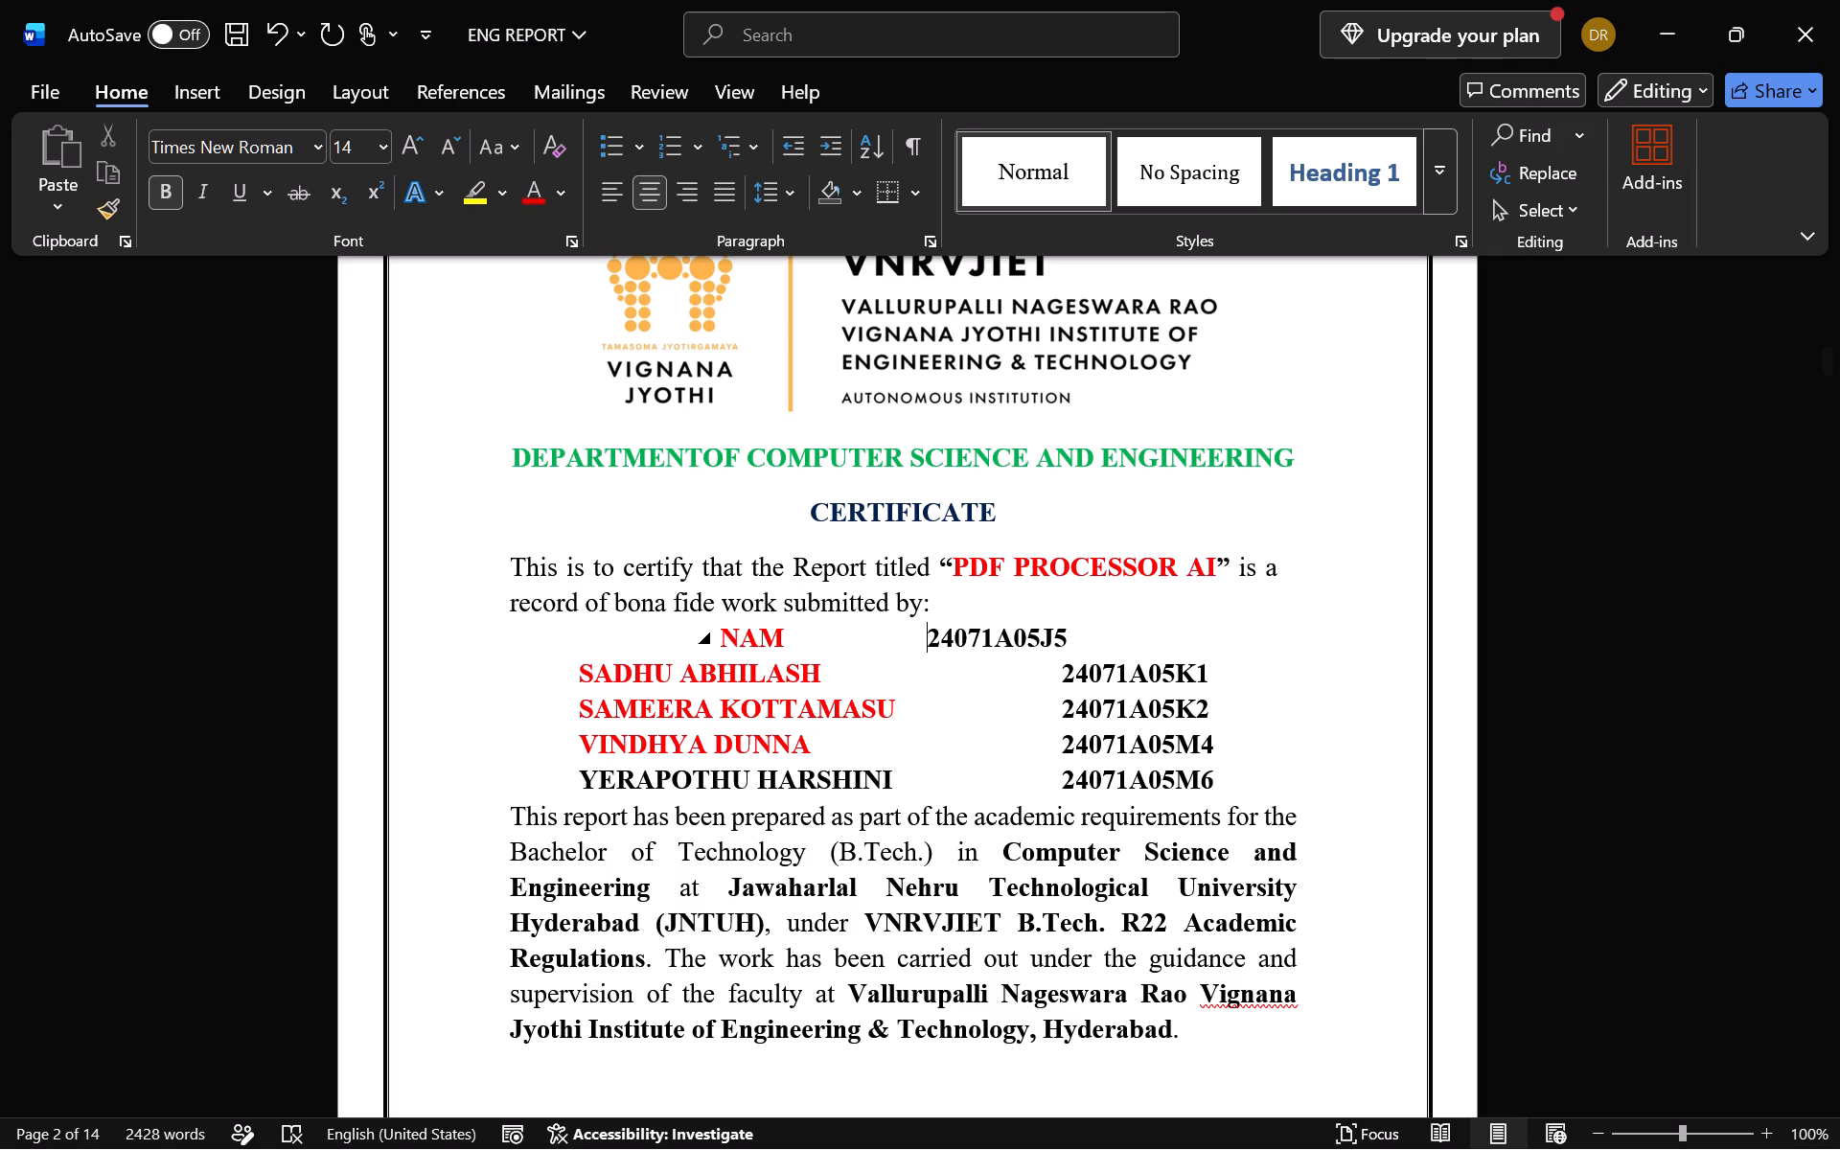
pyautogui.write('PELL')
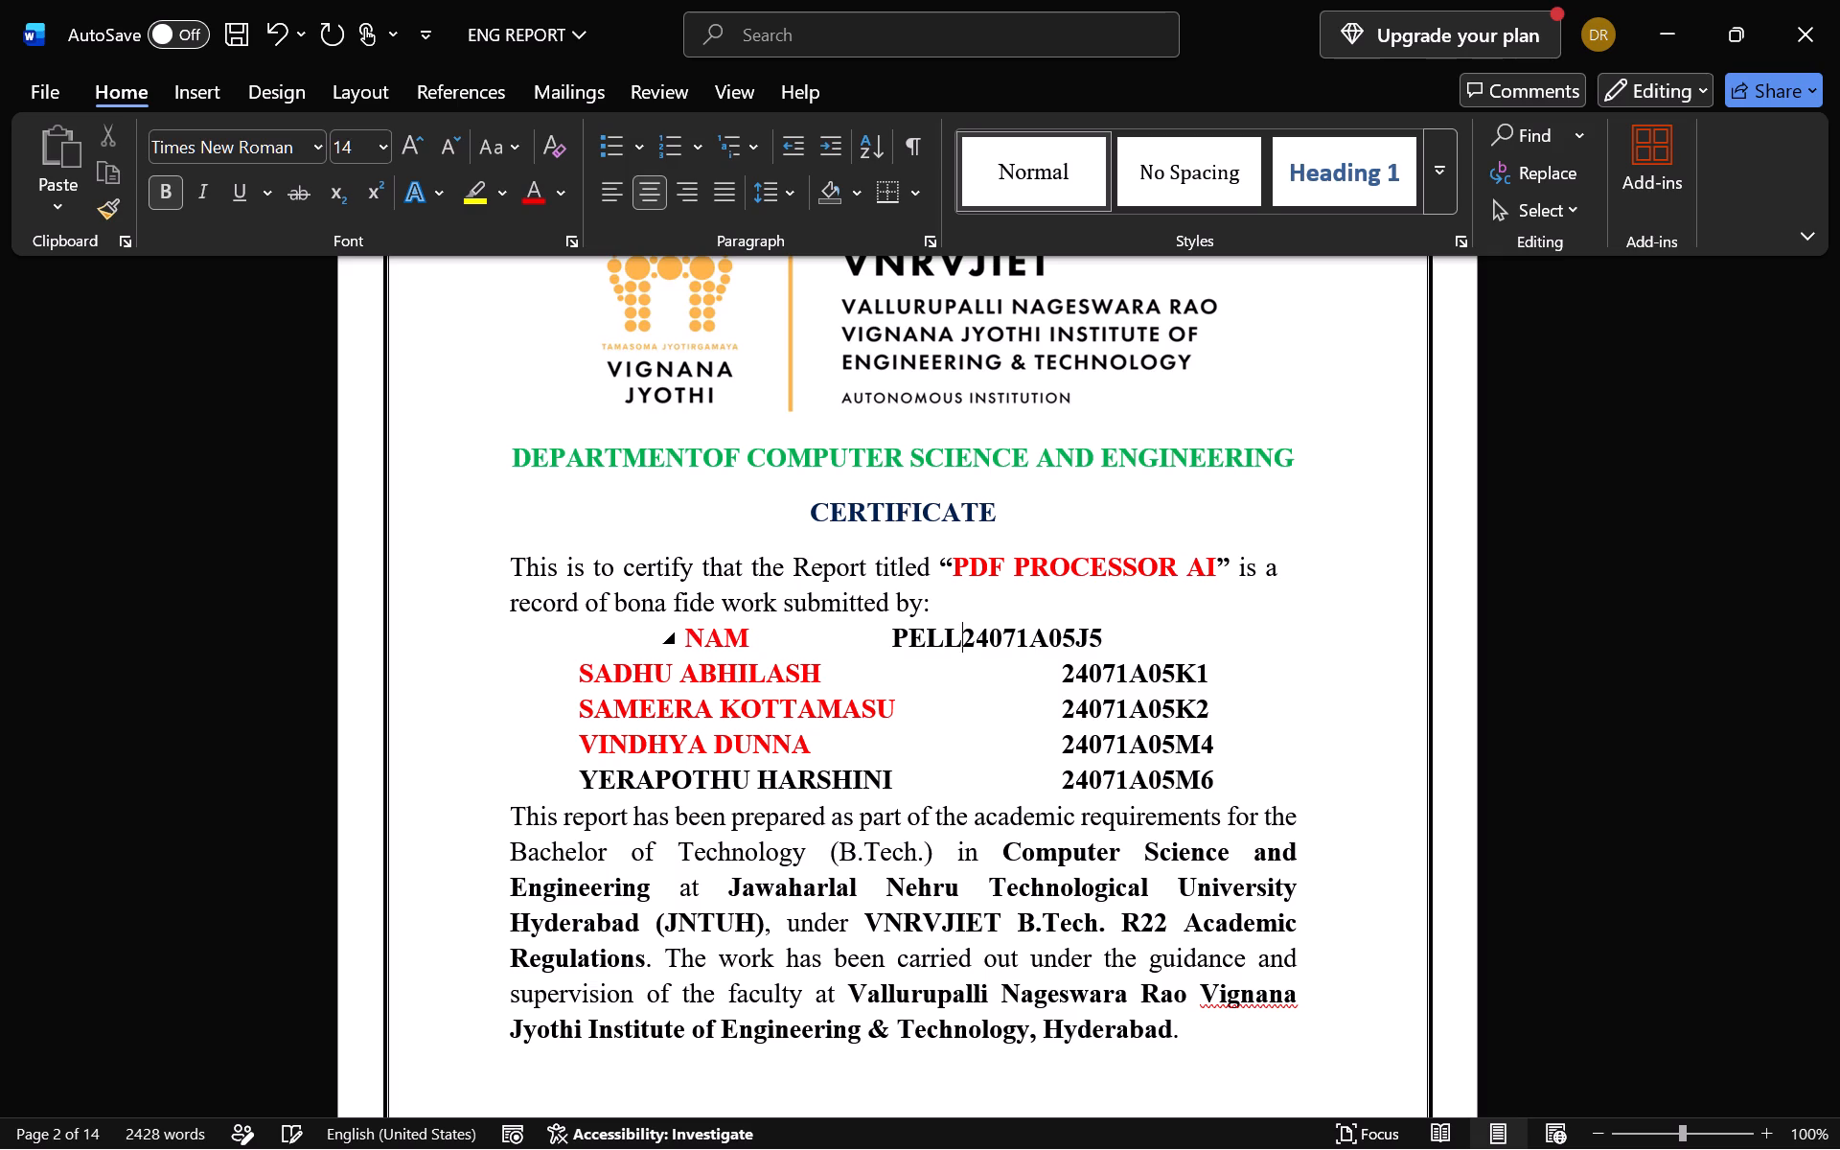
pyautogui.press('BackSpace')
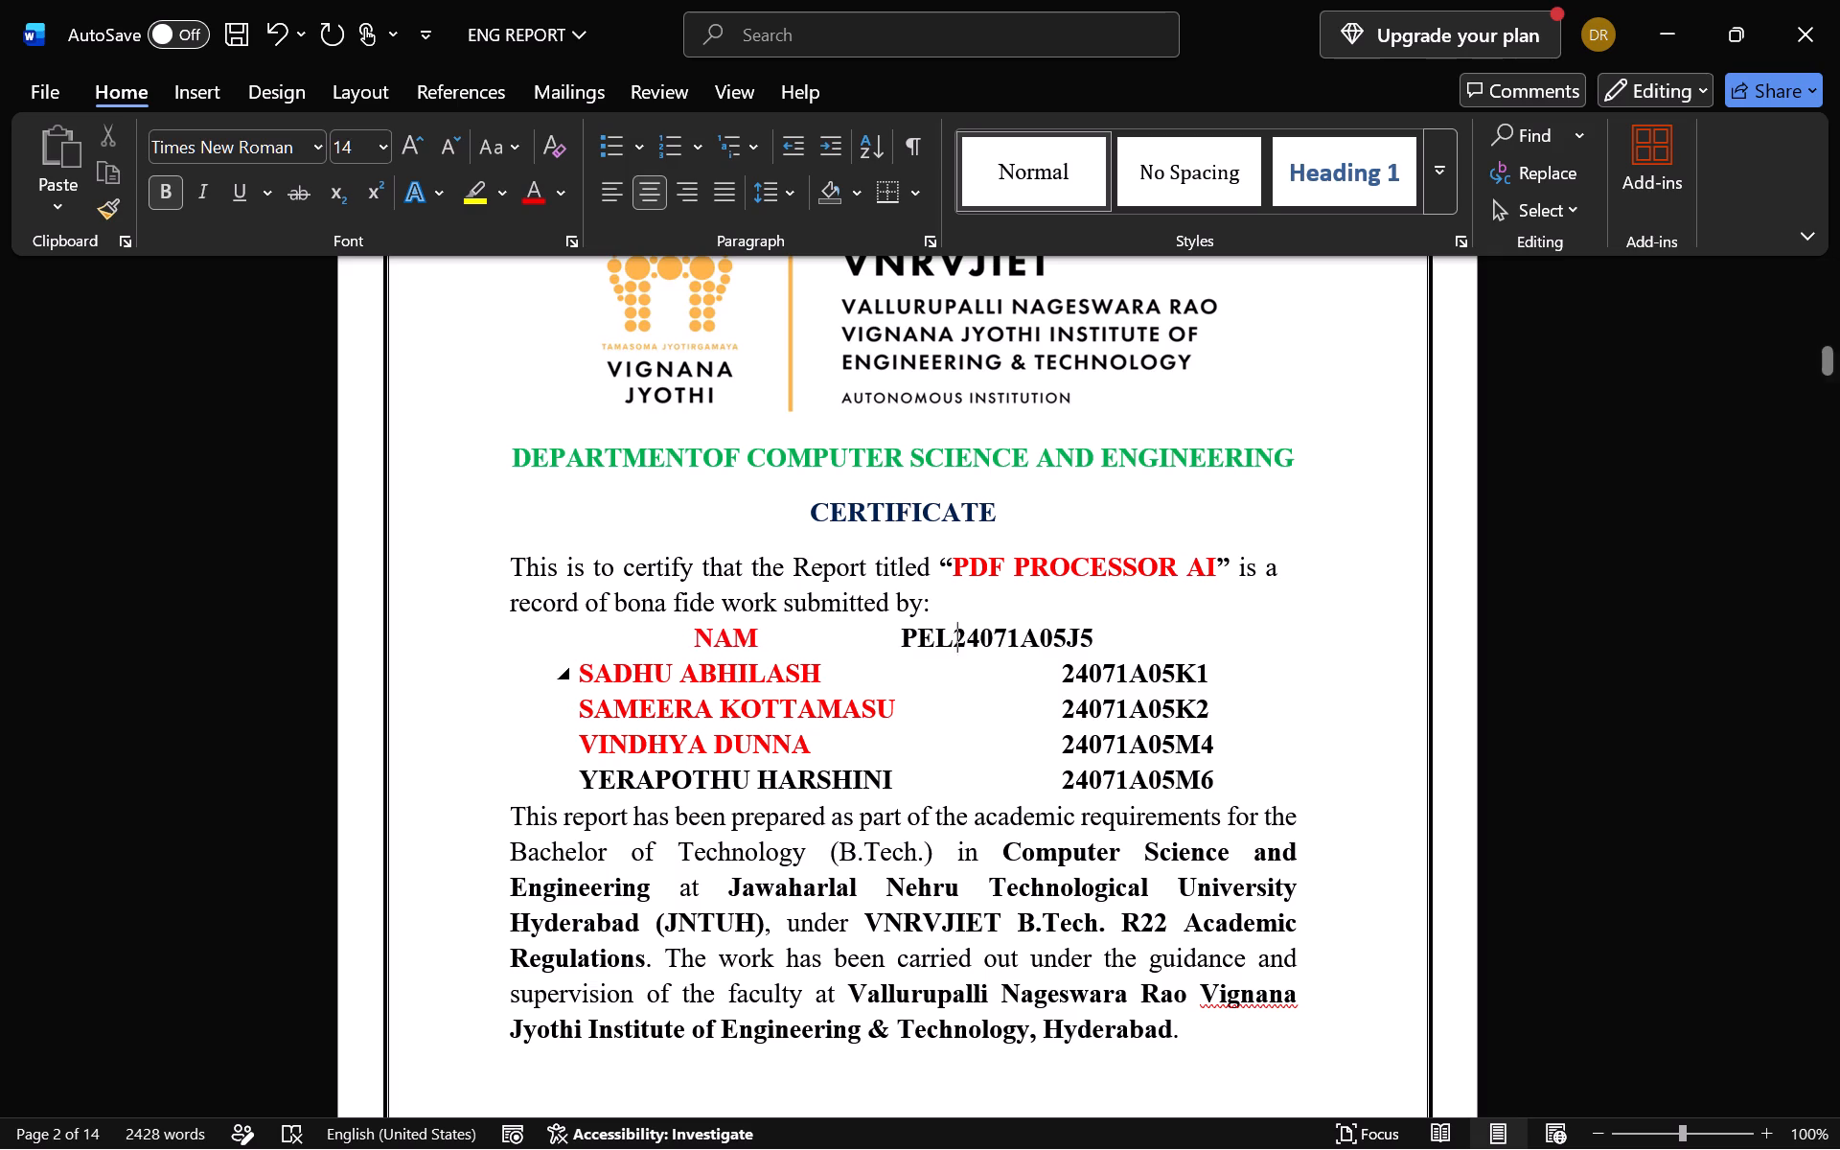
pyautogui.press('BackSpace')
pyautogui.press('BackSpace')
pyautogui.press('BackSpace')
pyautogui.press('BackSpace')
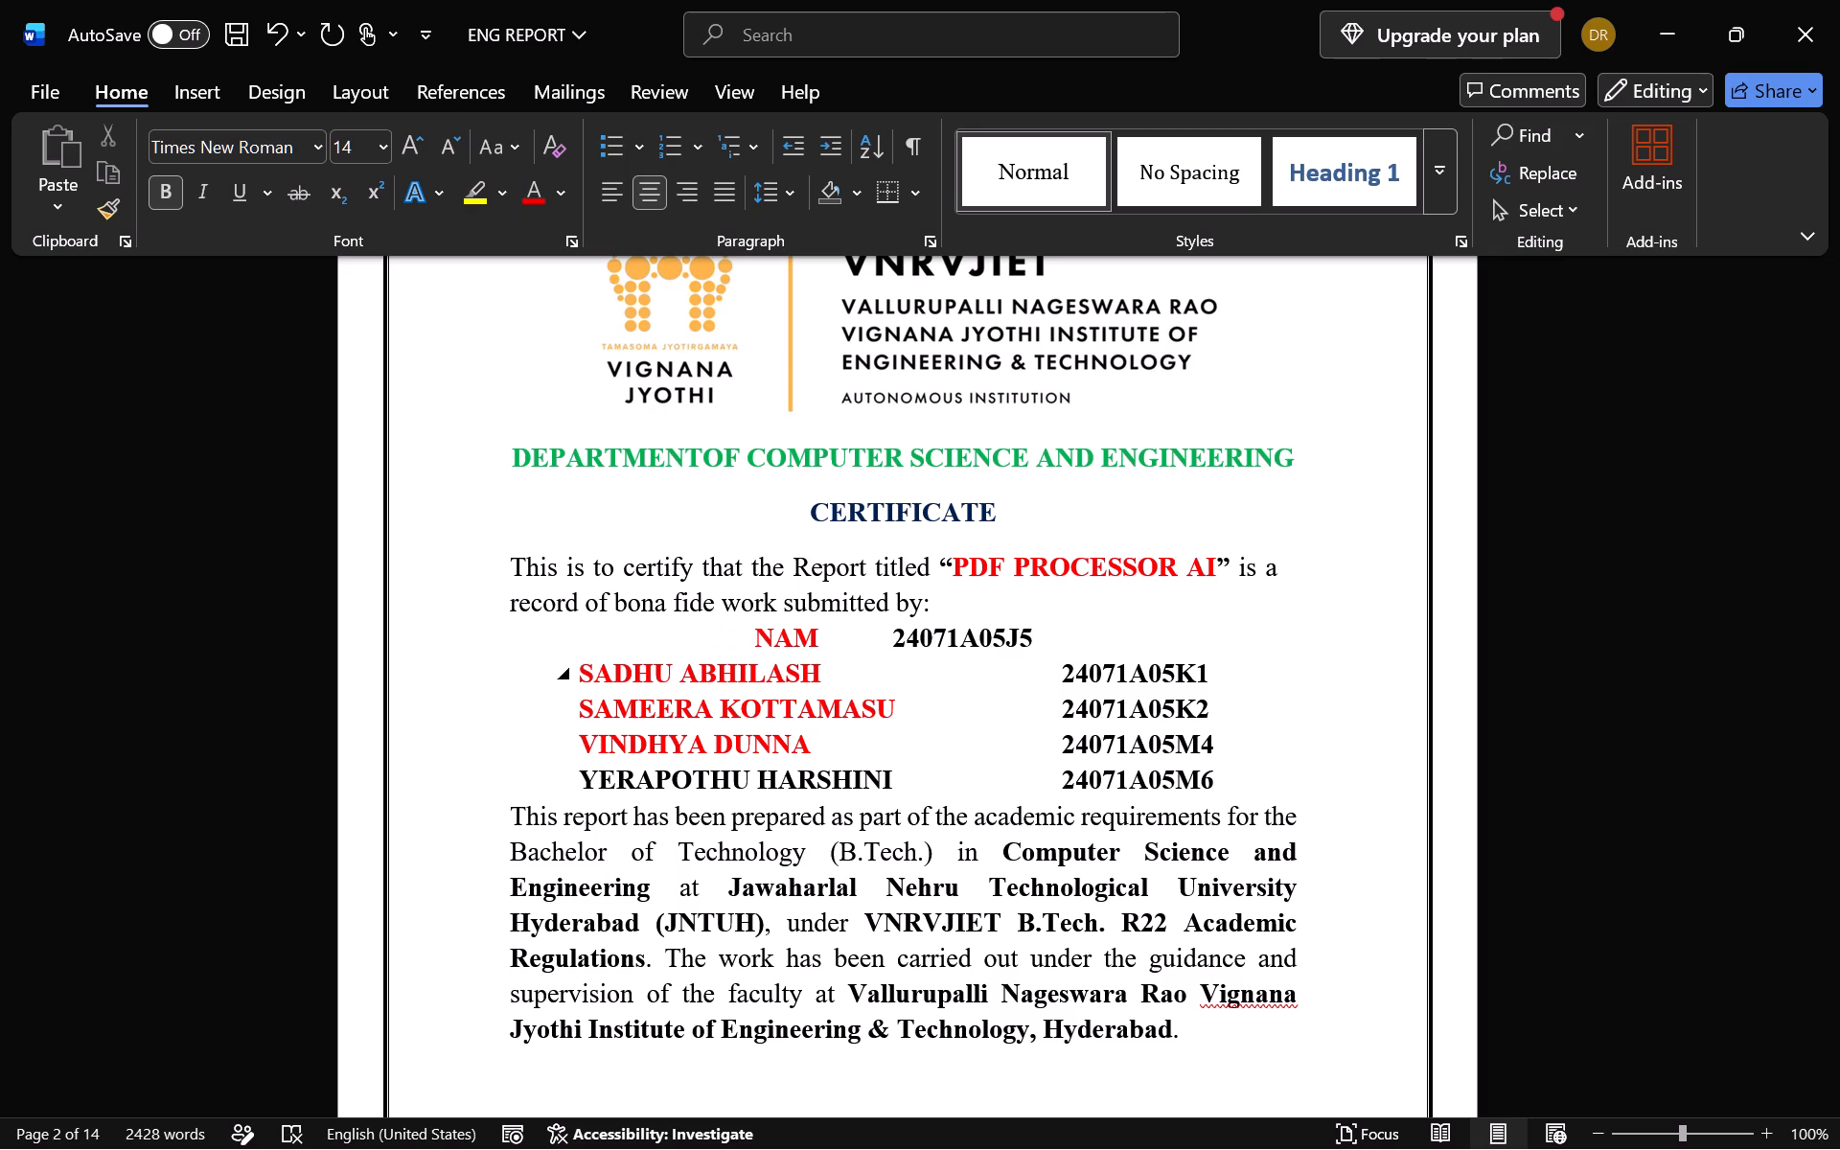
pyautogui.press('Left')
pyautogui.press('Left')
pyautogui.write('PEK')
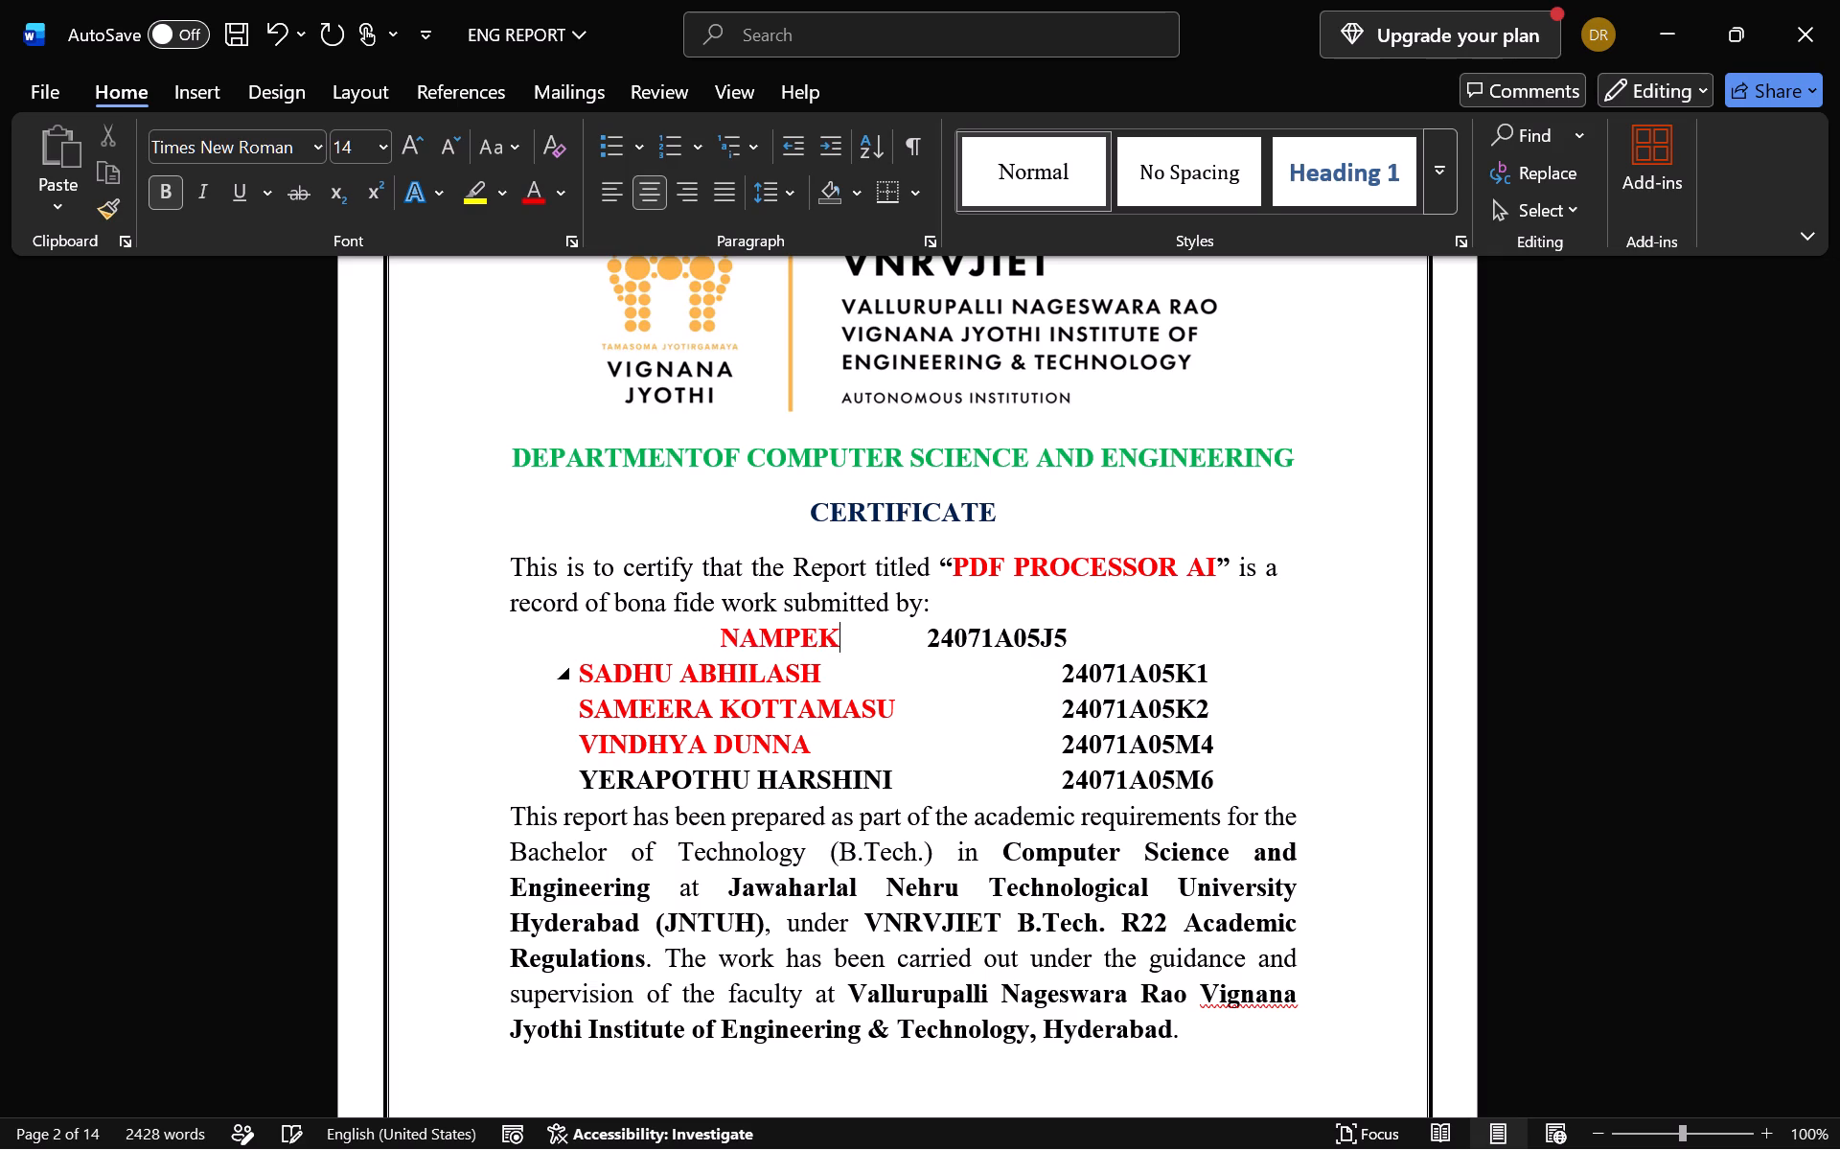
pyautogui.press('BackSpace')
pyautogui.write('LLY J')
pyautogui.click(785, 685)
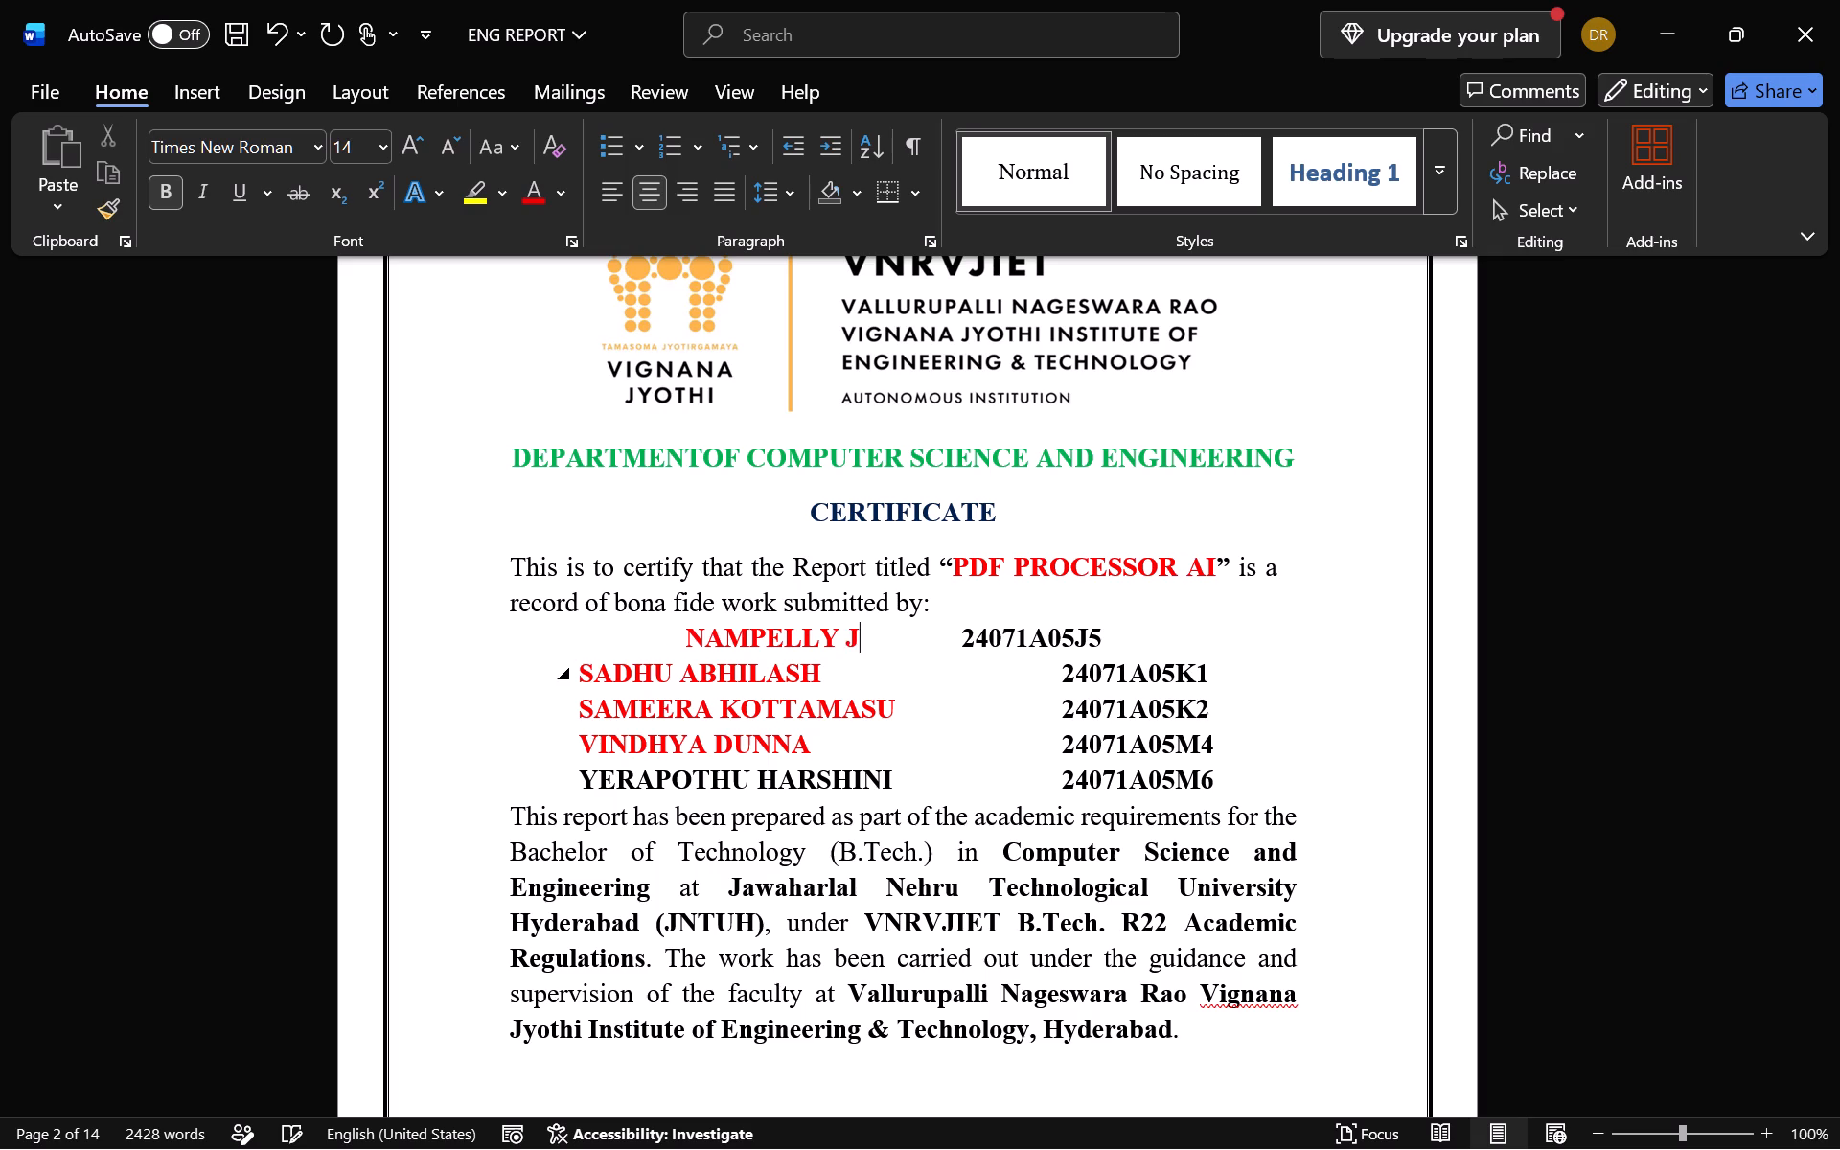
pyautogui.press('BackSpace')
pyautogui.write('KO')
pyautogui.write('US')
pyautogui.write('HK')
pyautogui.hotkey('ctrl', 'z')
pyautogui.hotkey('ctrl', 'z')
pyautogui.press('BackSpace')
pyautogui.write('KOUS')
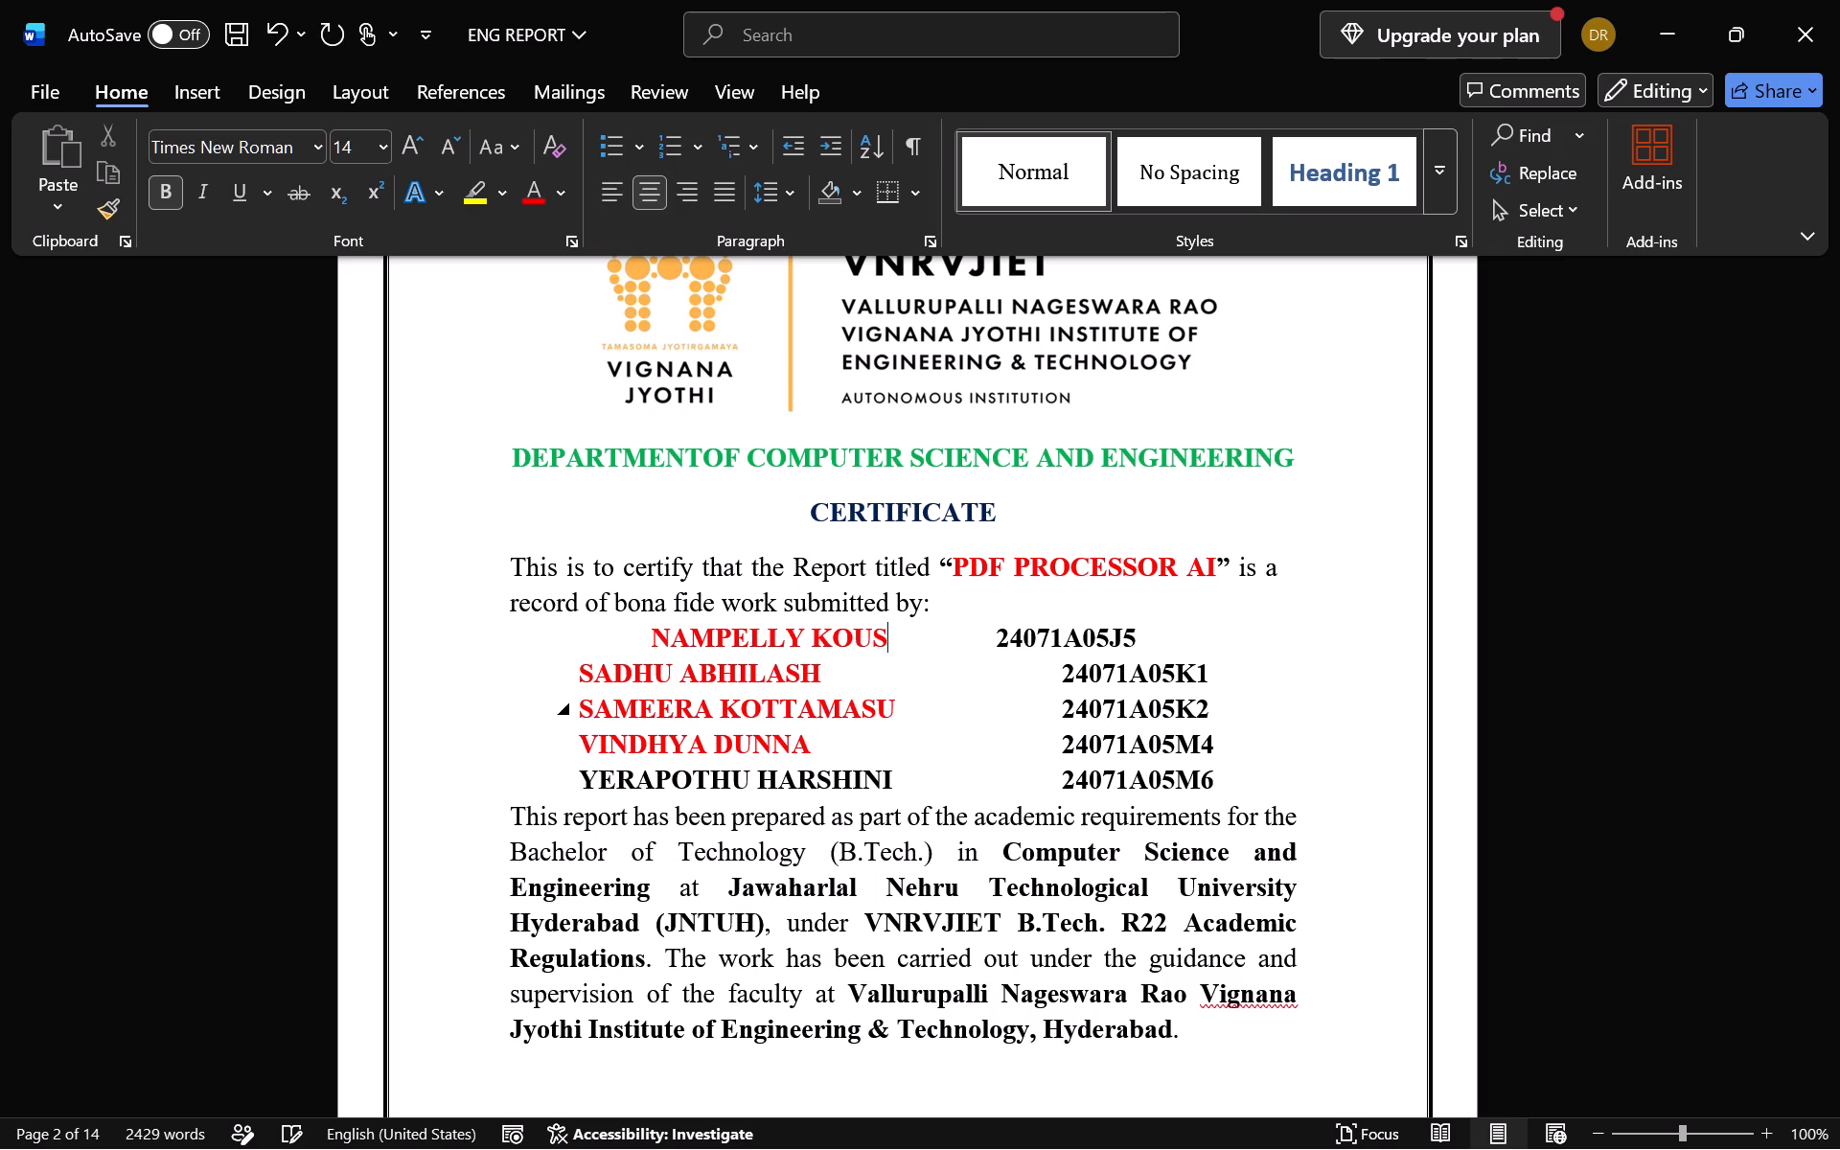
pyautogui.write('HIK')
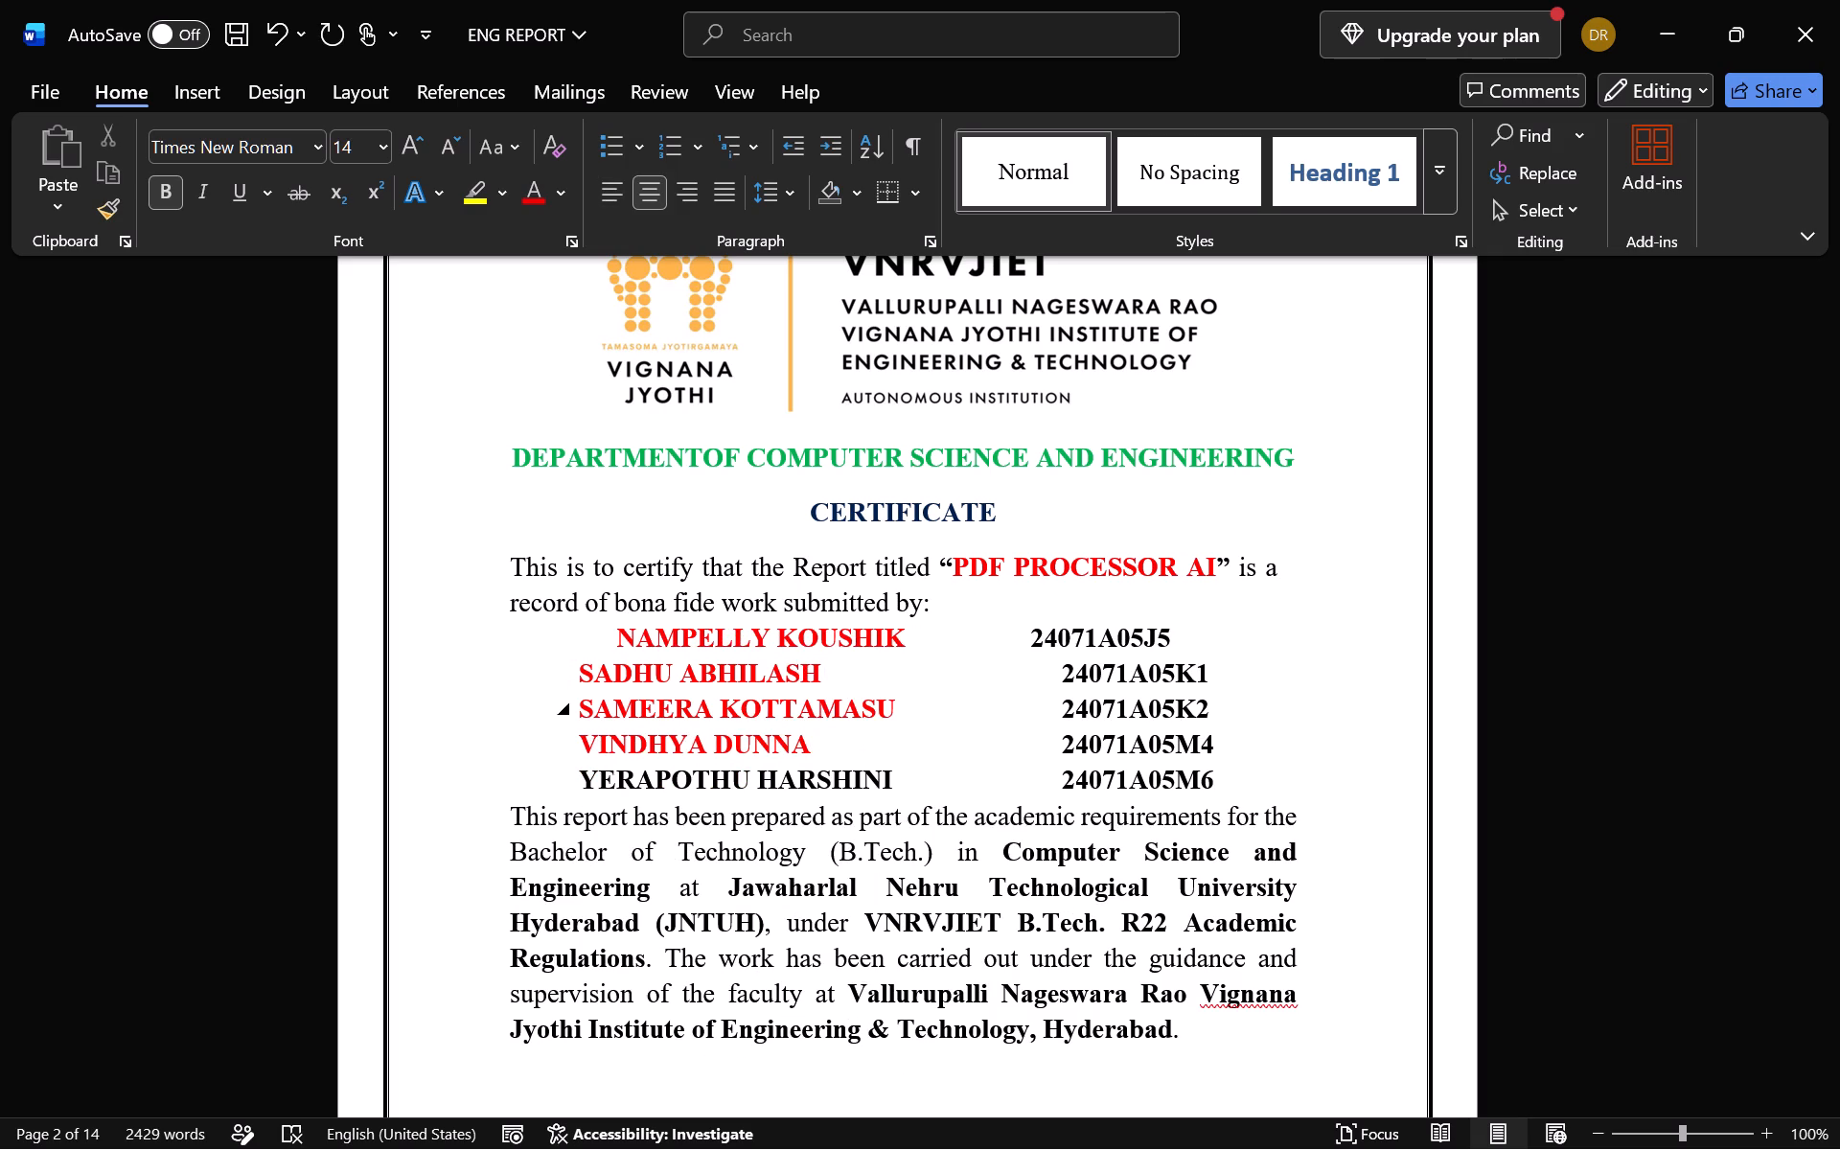
# Replace the second student's name in the certificate's submitted-by list with the new team's second member in capitals.
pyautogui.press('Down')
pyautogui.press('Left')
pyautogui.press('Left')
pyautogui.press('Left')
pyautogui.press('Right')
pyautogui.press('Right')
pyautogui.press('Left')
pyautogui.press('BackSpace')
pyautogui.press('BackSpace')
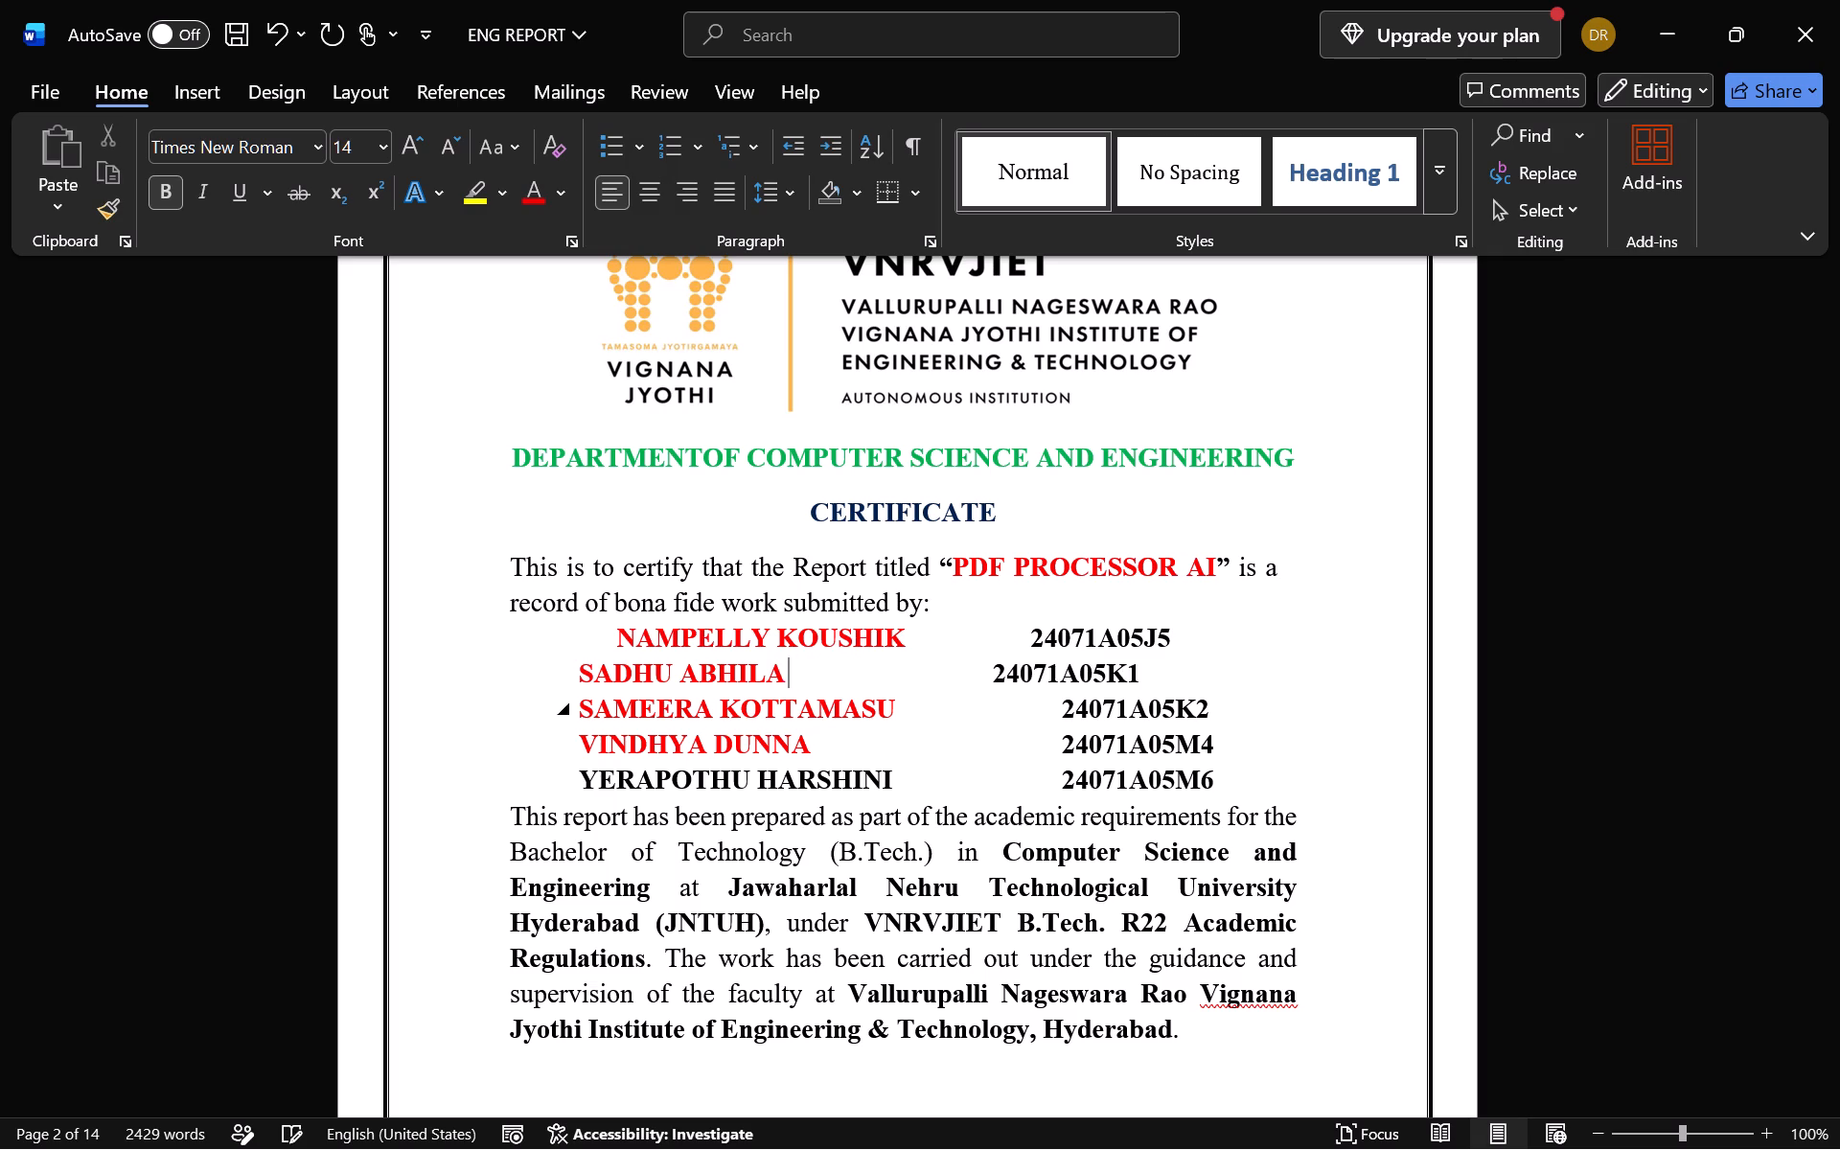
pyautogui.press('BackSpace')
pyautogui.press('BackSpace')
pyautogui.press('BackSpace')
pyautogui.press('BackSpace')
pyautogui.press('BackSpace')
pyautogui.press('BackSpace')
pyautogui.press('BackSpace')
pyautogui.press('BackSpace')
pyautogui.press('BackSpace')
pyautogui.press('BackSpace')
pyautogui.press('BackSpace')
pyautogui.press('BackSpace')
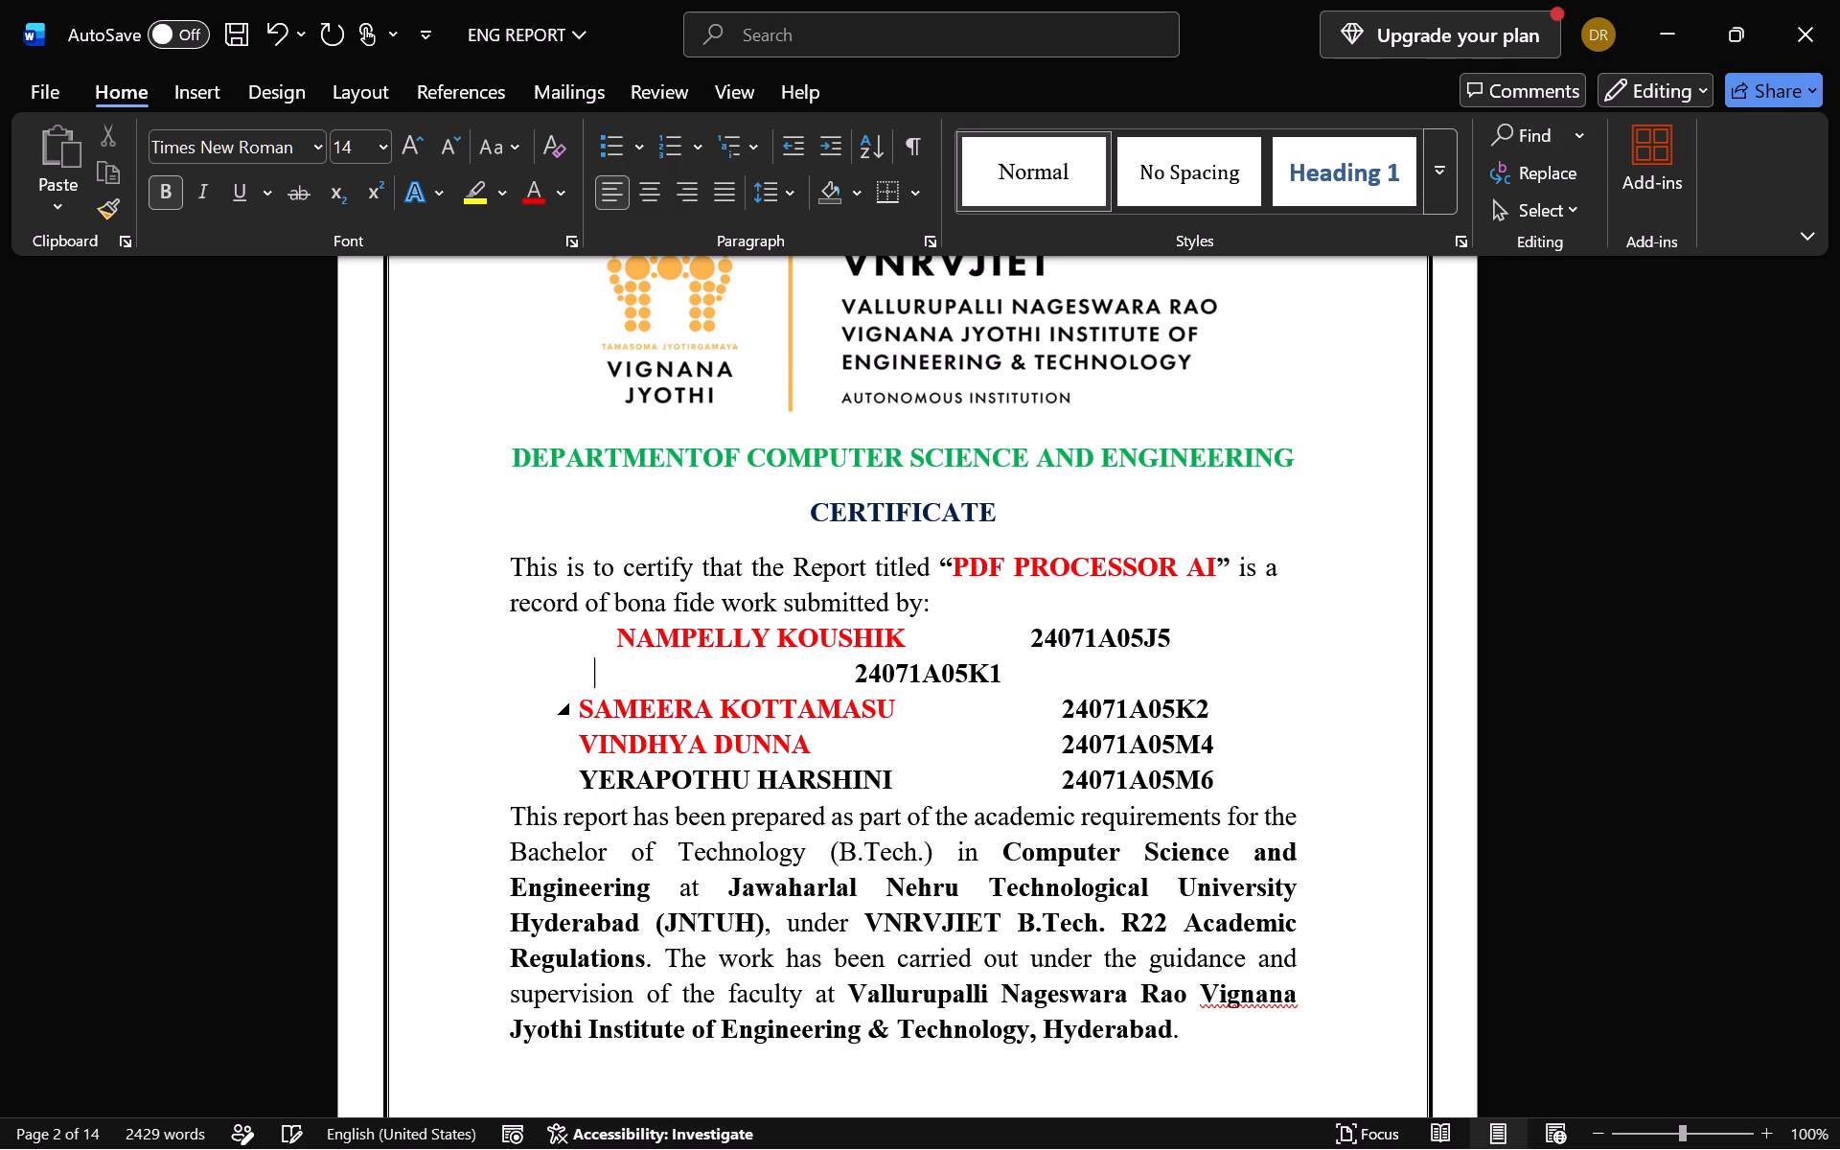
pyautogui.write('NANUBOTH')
pyautogui.click(784, 705)
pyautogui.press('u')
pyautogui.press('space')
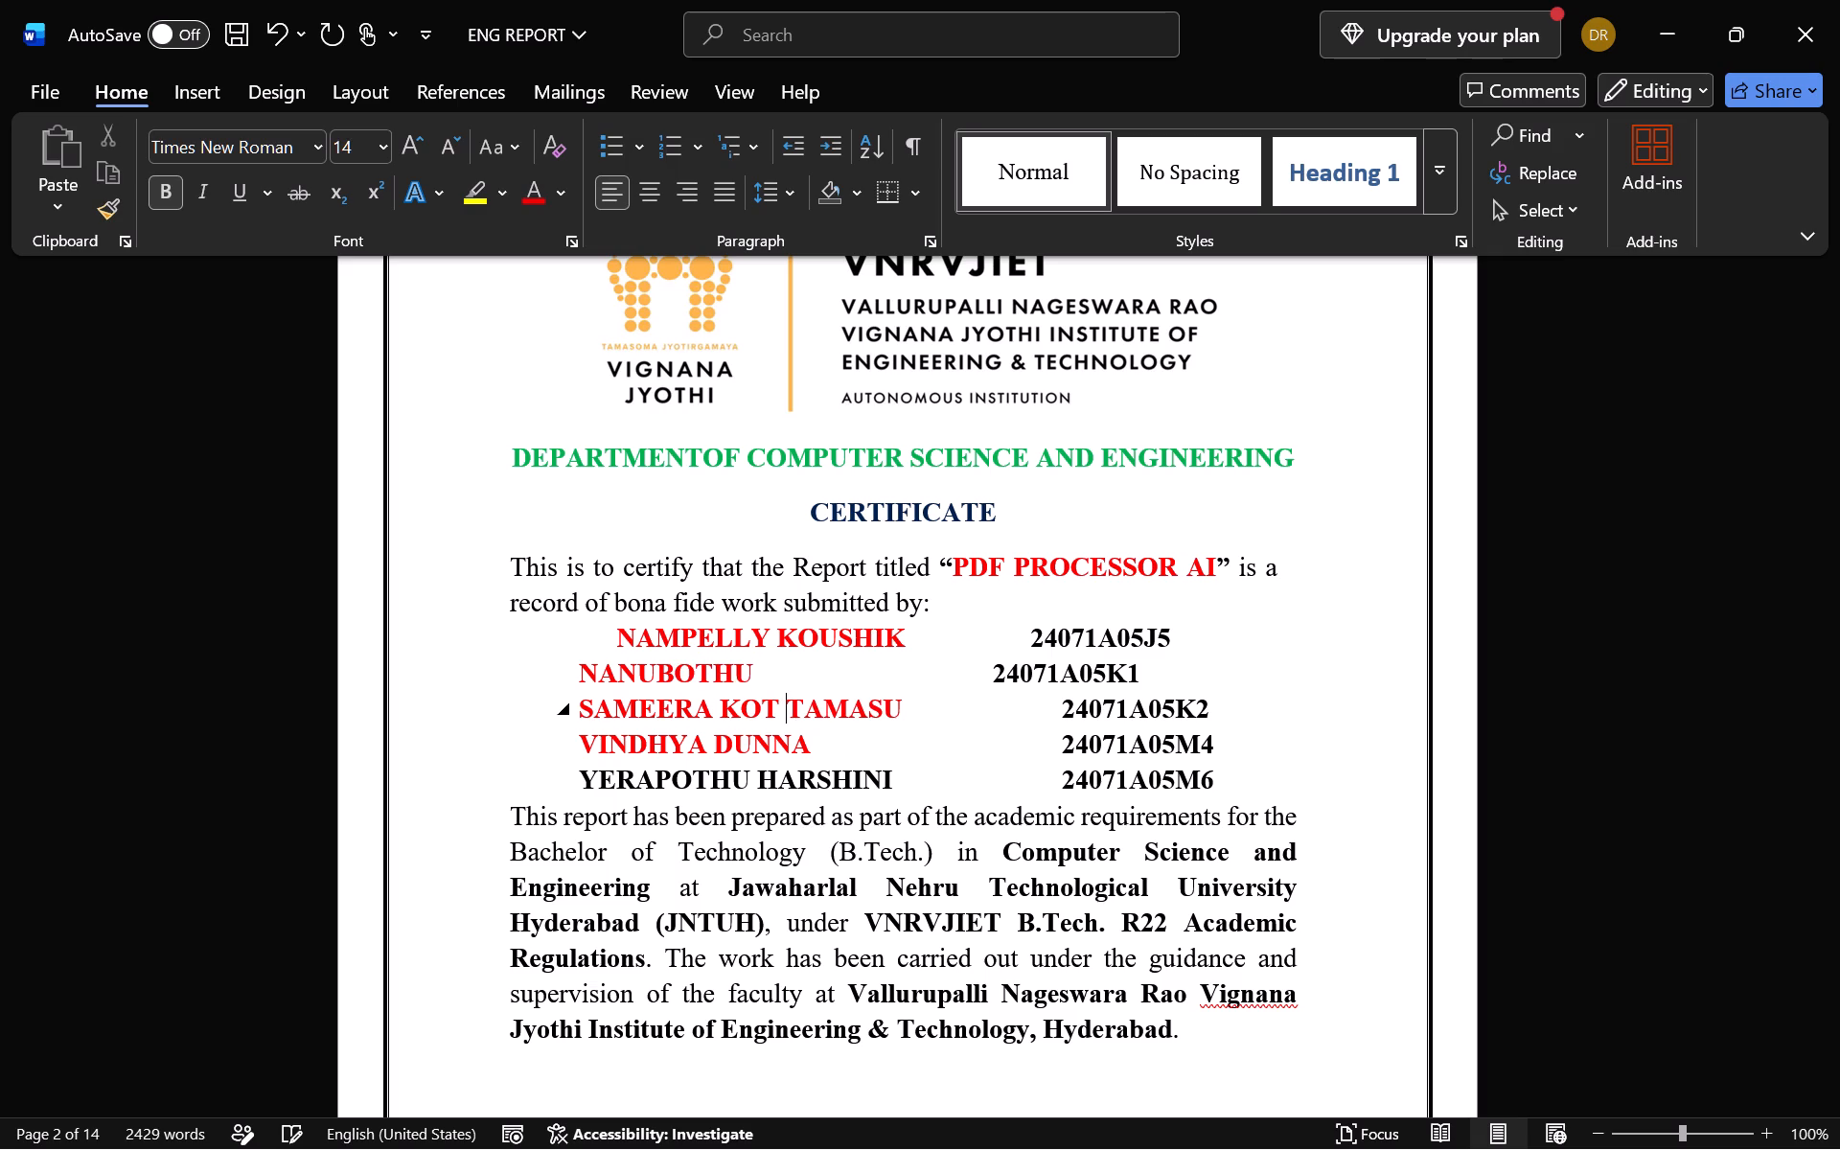
pyautogui.press('BackSpace')
pyautogui.press('Up')
pyautogui.press('Up')
pyautogui.press('Down')
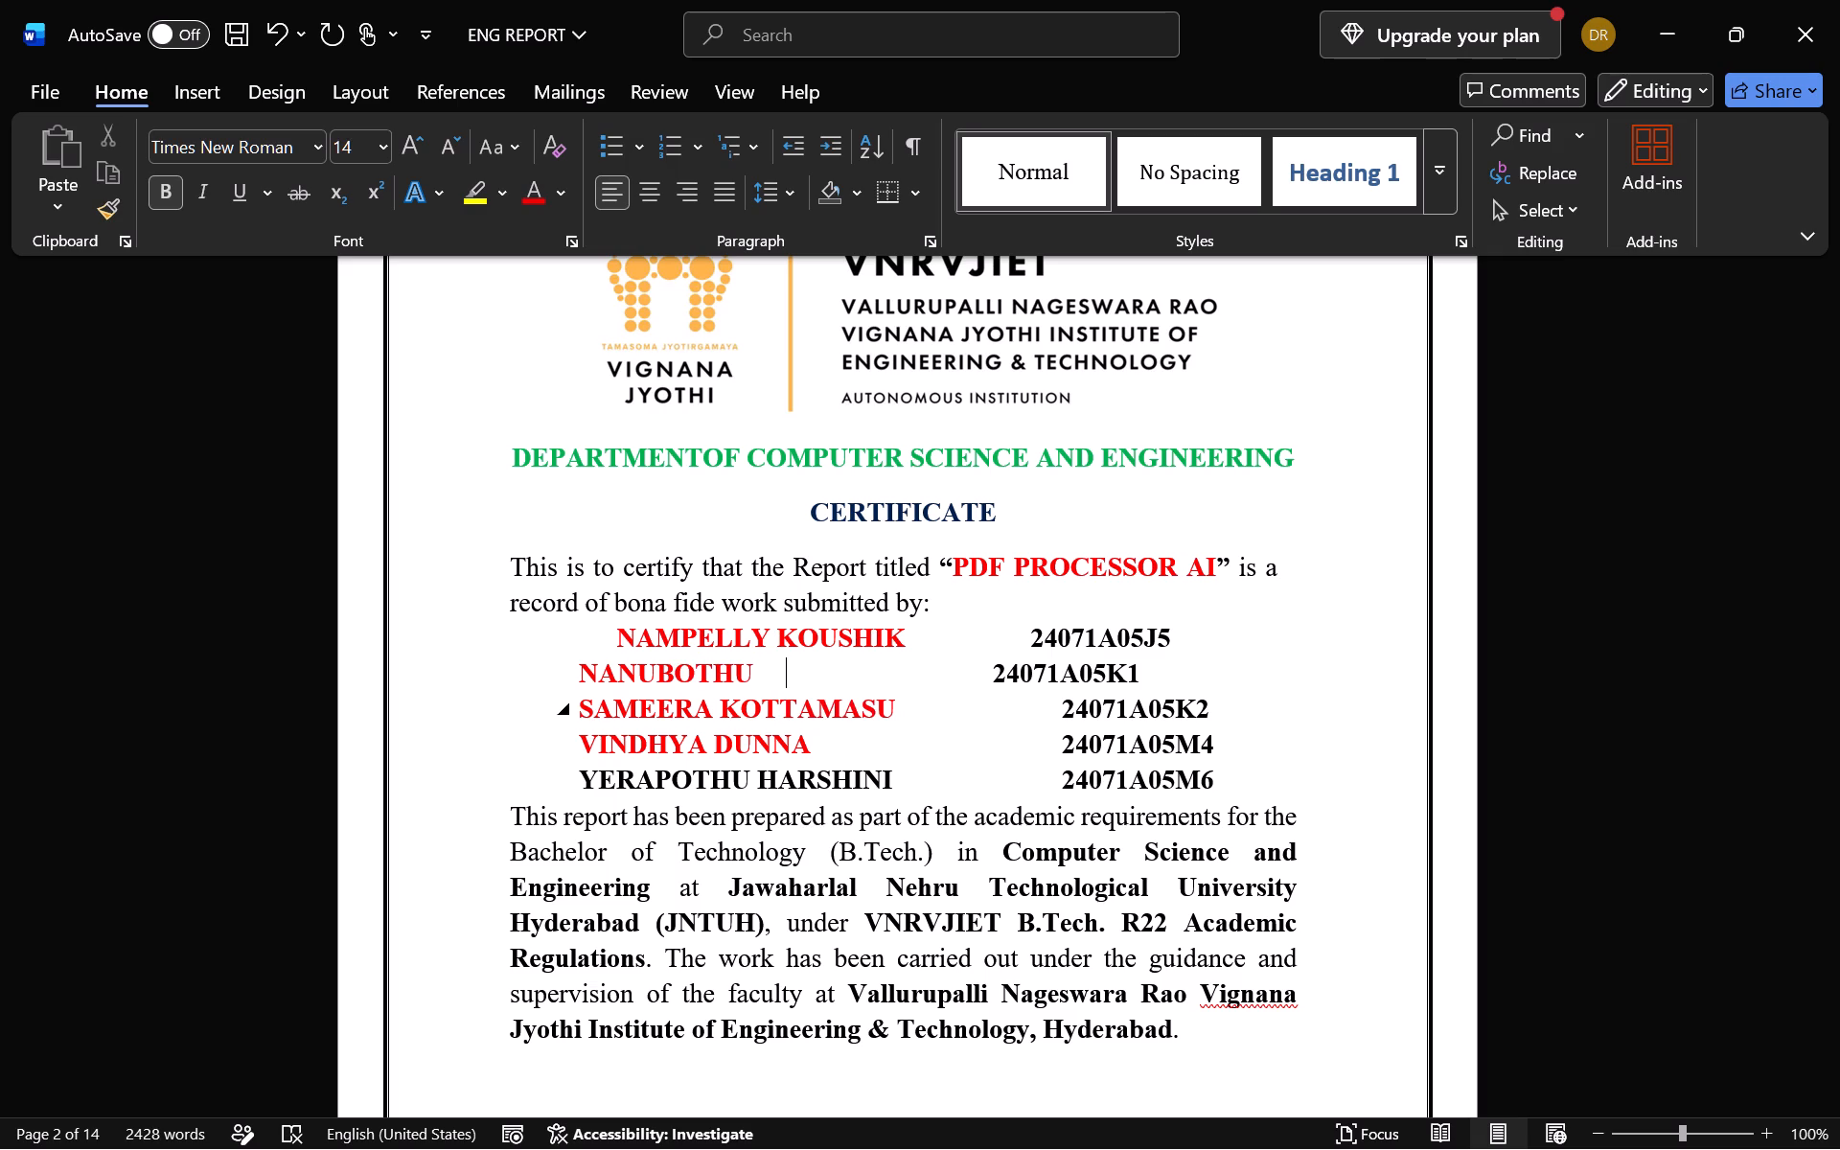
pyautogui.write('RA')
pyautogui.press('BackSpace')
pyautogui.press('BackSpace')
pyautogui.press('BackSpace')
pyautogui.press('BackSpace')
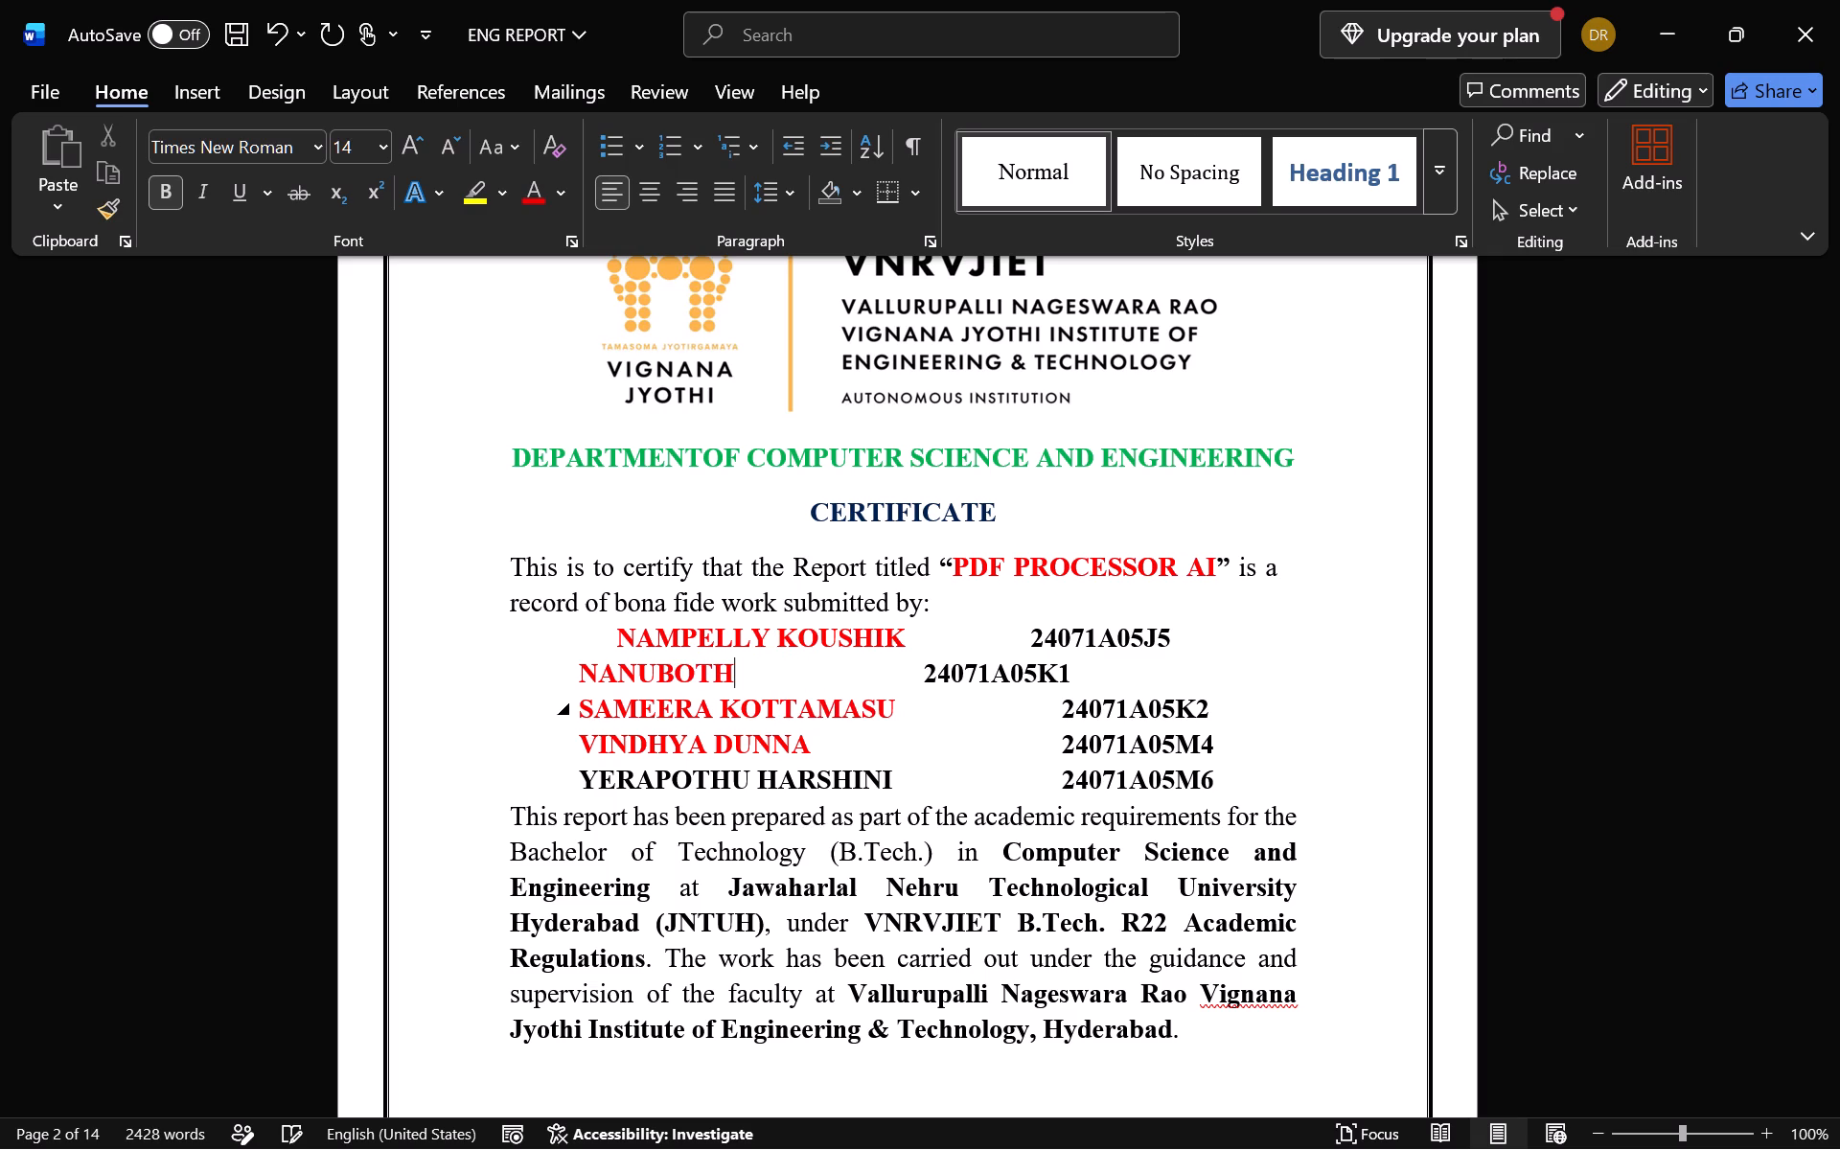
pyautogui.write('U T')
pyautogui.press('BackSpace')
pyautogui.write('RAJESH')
# Shorten the third student's surname in the certificate's submitted-by list to its initial K.
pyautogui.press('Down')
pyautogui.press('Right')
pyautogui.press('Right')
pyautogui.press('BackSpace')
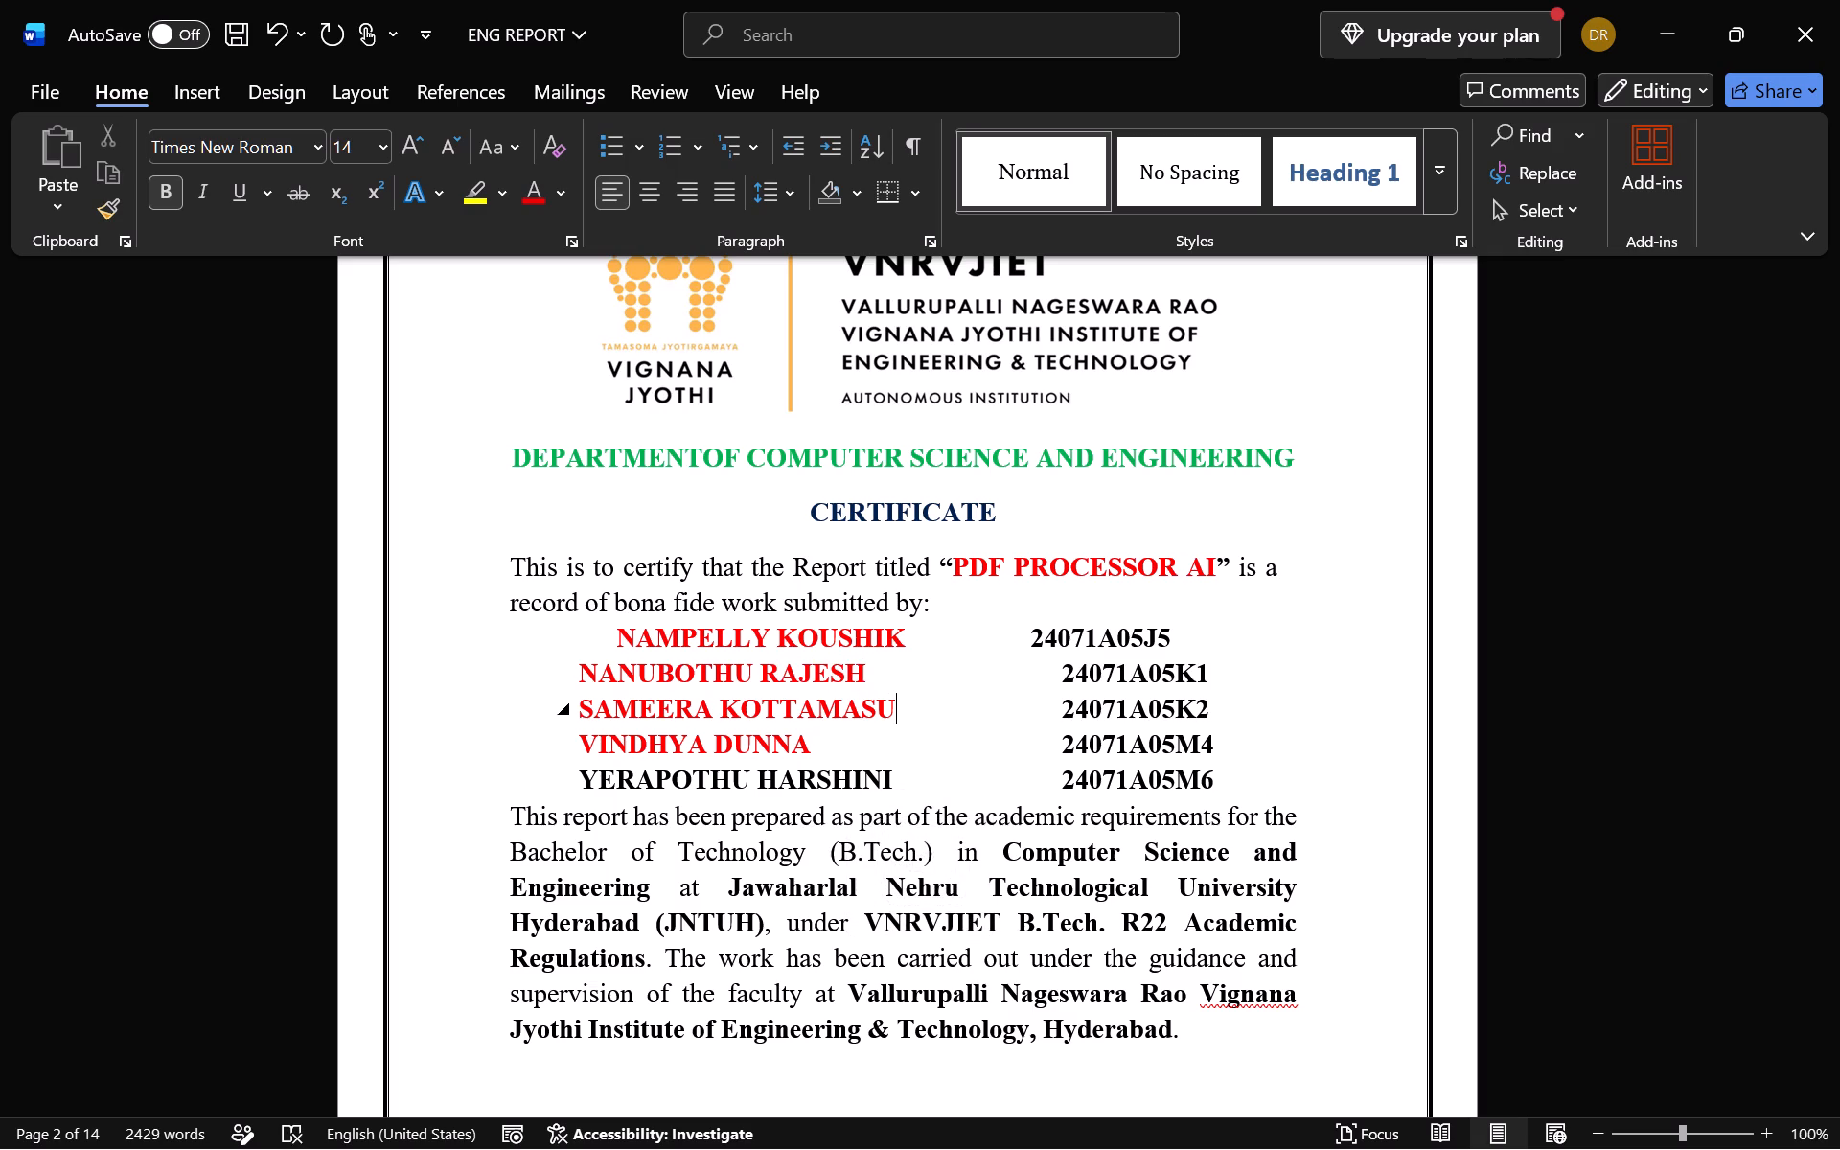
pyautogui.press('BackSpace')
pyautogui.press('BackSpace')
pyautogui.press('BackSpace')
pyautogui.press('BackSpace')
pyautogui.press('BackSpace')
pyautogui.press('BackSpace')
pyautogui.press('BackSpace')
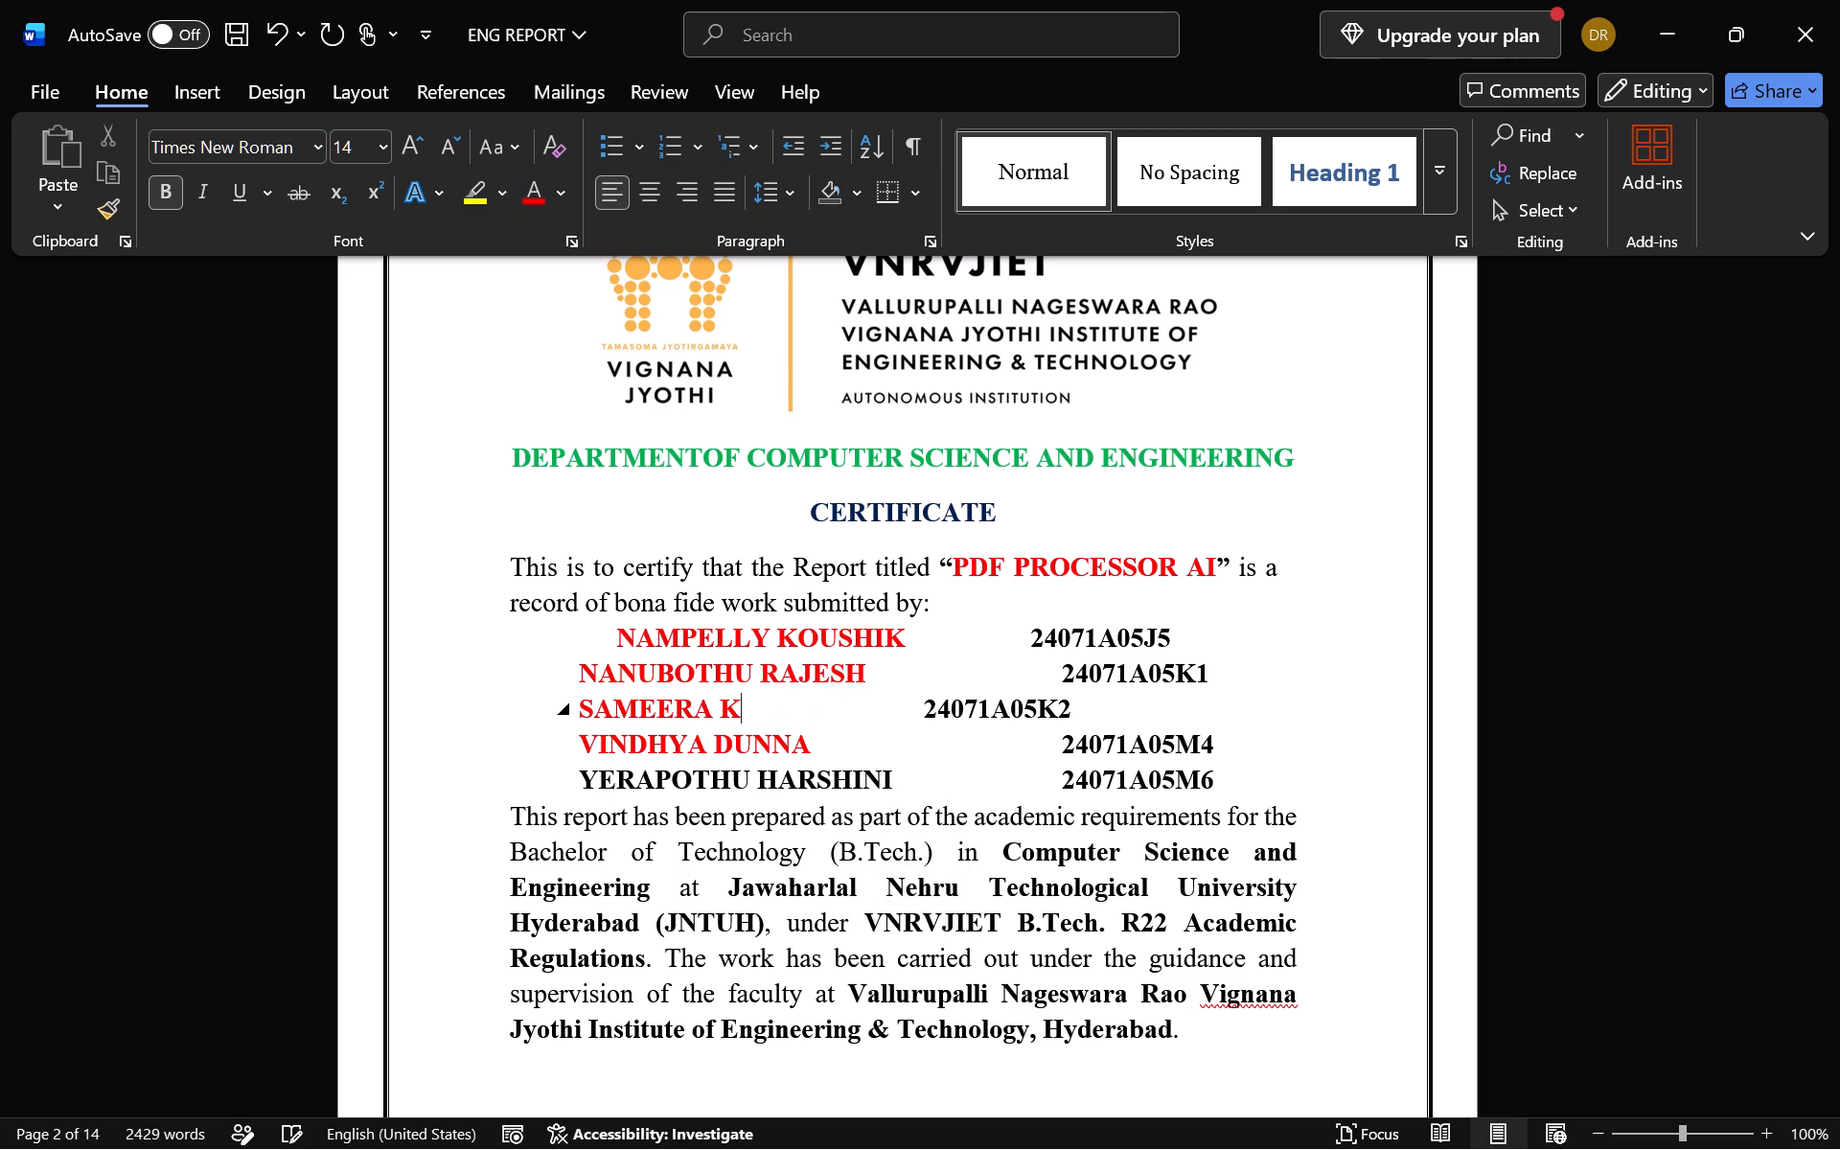
# Shift the first student's name in the submitted-by list so it lines up with the names below.
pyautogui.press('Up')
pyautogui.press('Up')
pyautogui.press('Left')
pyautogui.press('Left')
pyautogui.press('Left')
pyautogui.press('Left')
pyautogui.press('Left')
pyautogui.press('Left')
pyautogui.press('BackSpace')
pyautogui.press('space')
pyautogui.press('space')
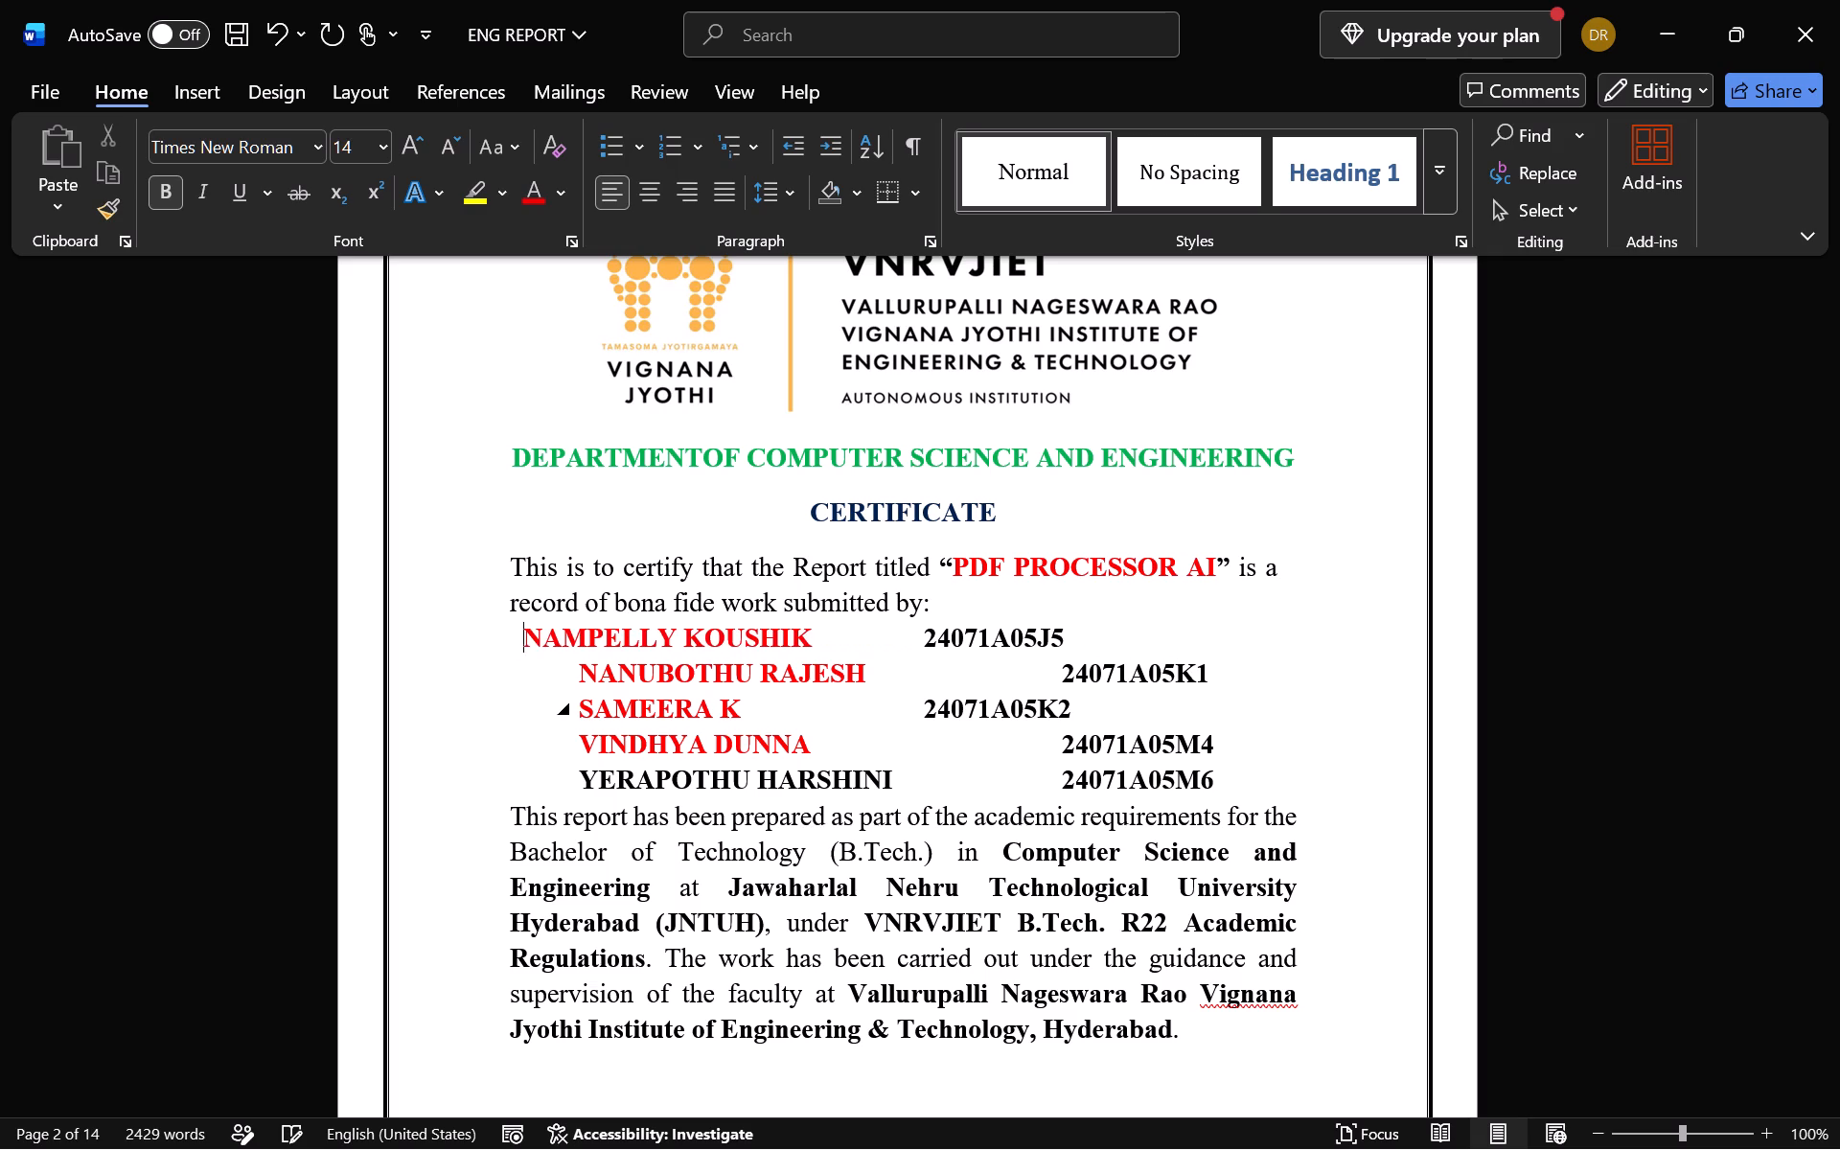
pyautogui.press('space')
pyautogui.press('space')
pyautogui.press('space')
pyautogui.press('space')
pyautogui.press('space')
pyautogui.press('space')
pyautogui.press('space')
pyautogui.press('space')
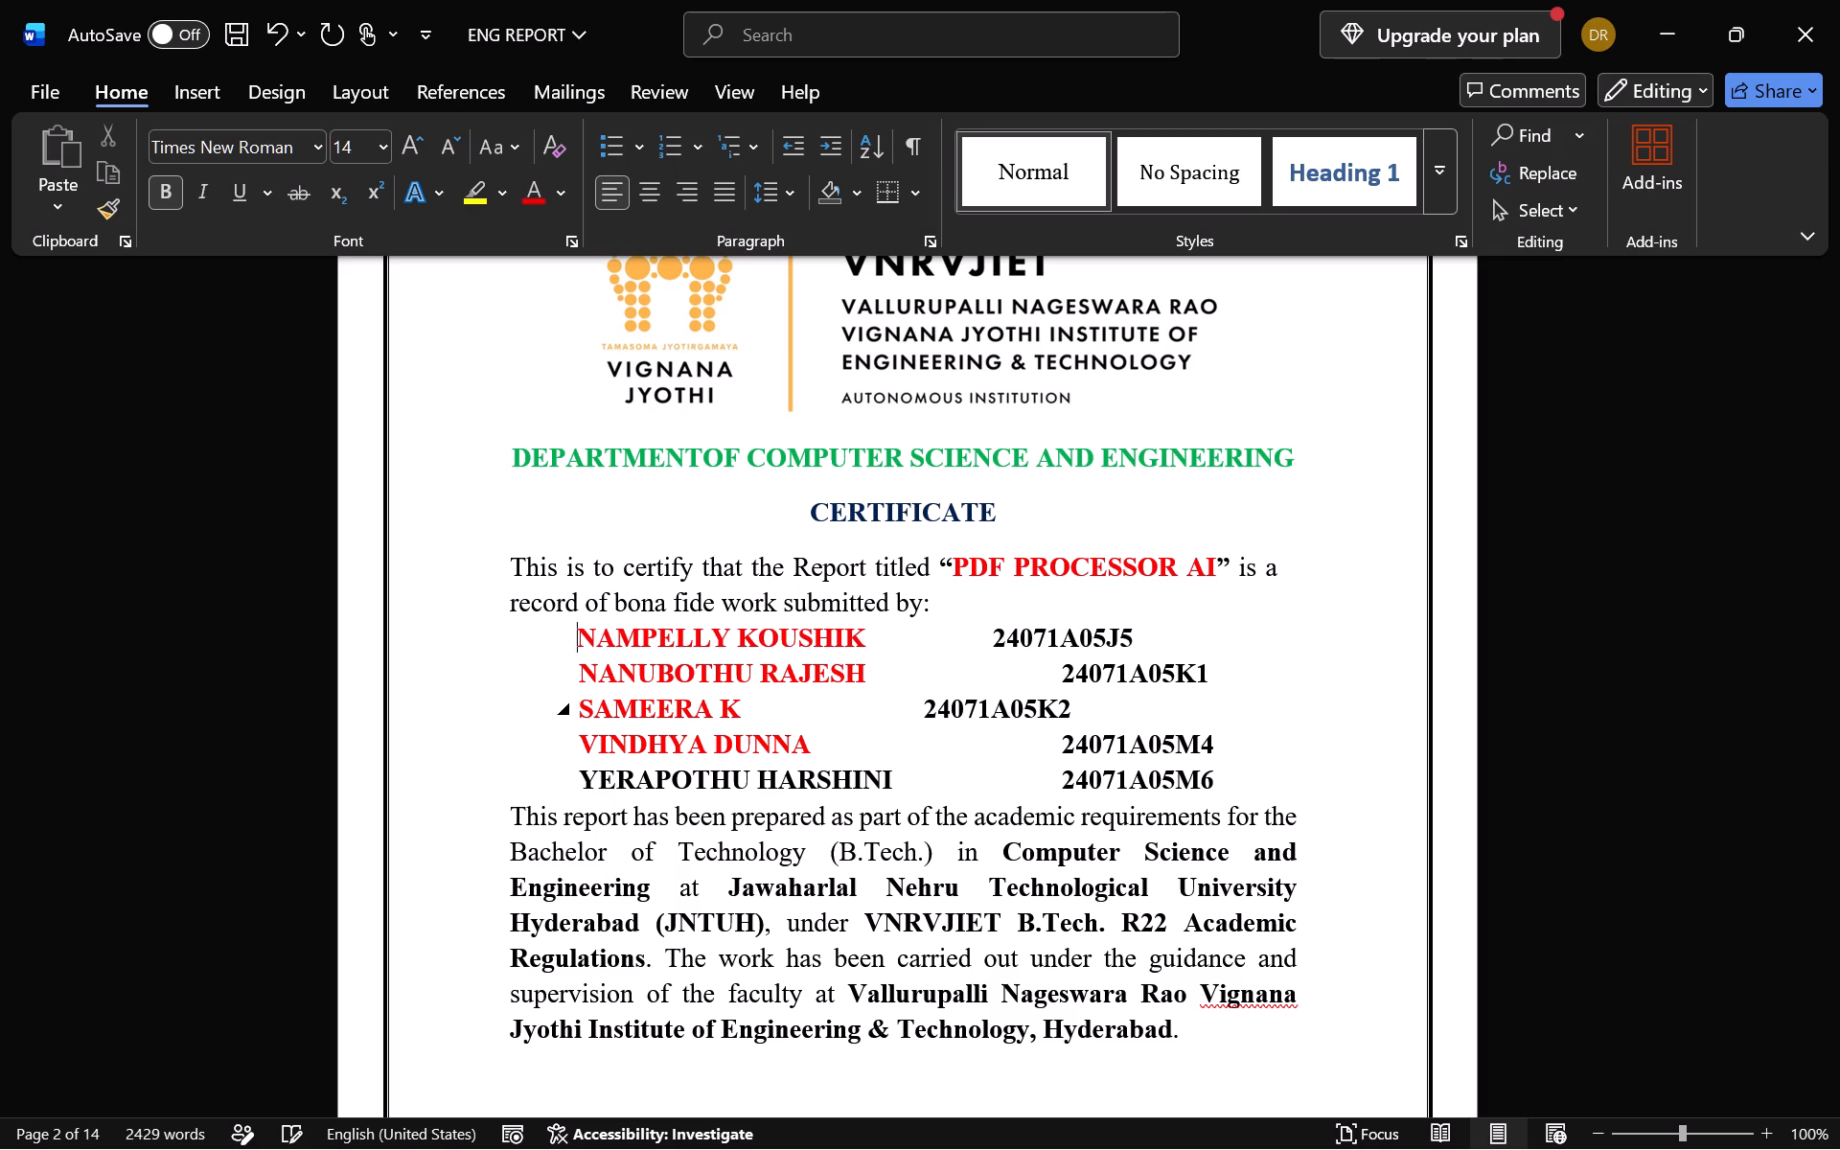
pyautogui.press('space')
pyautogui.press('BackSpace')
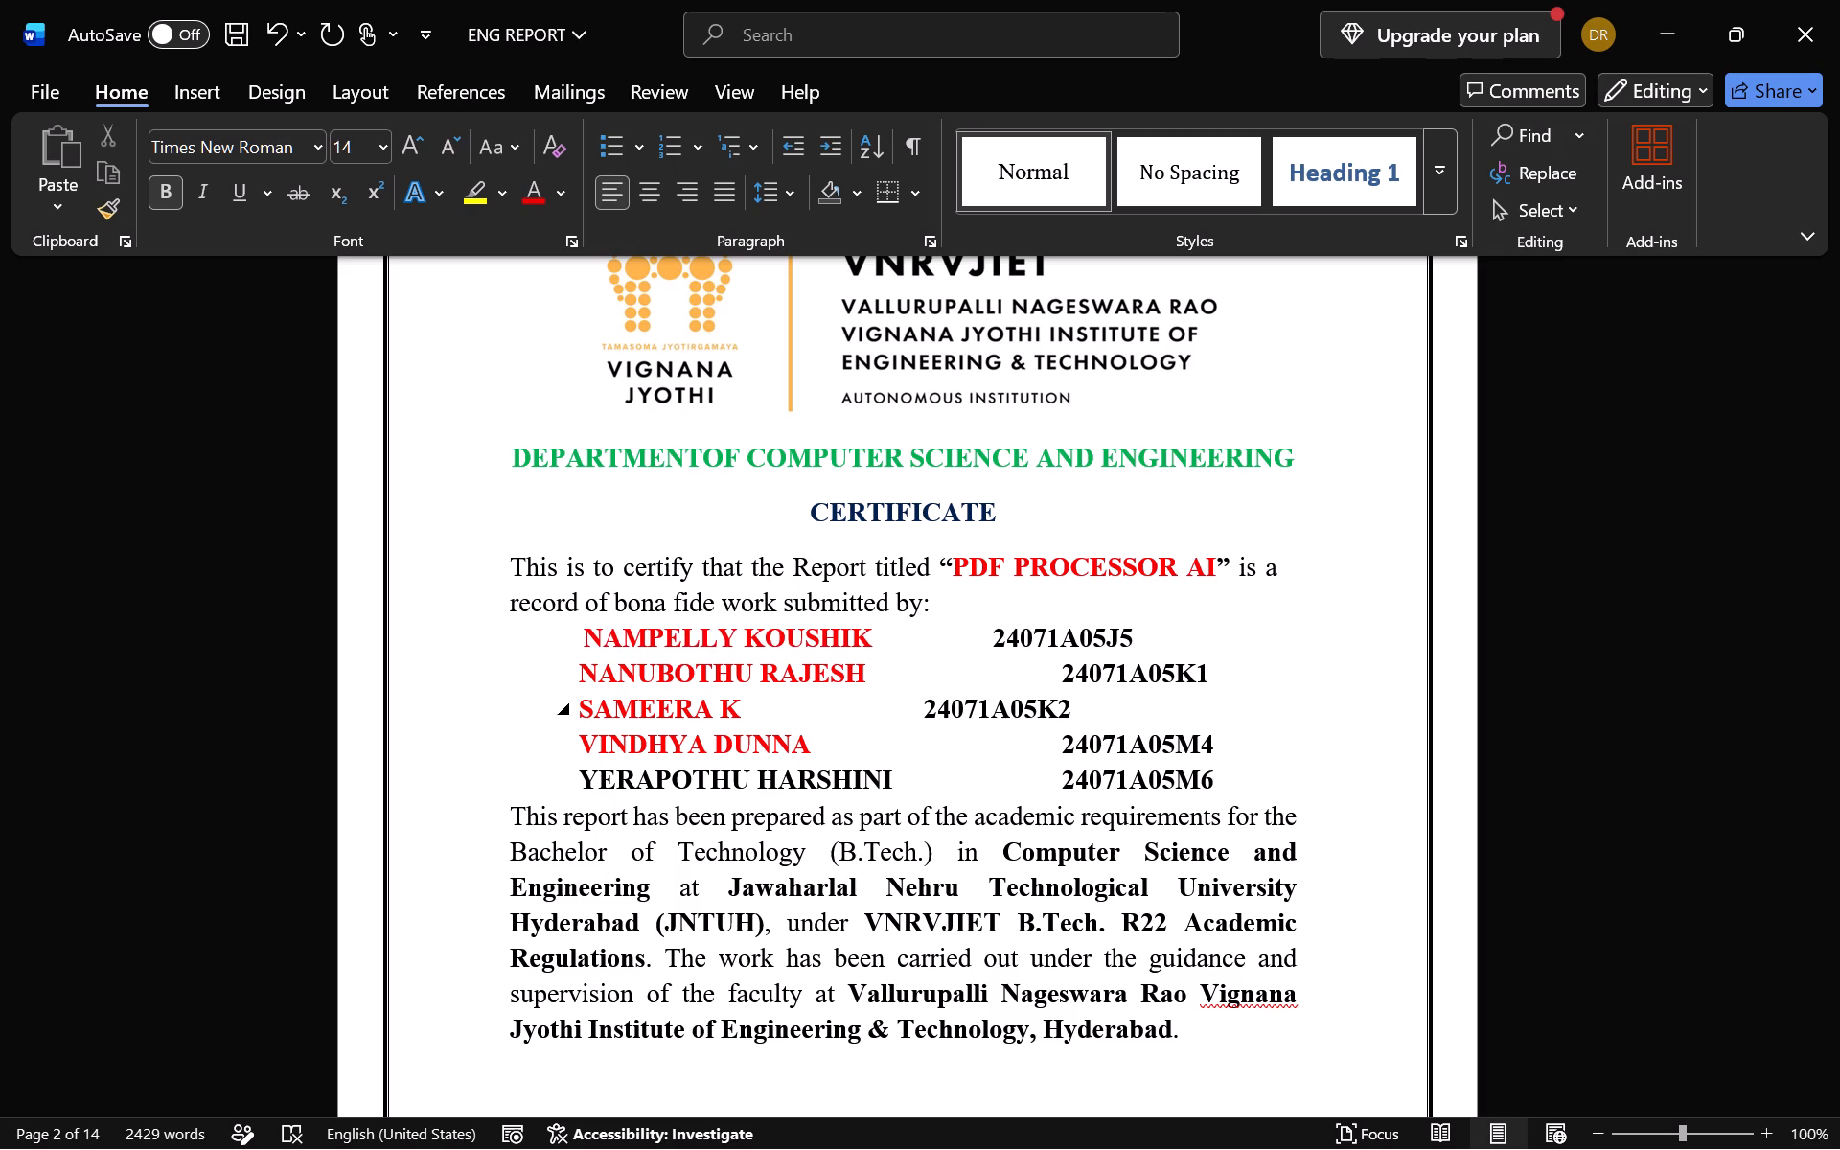
# Space out the first student's roll number so it lines up with the second student's roll number.
pyautogui.click(998, 637)
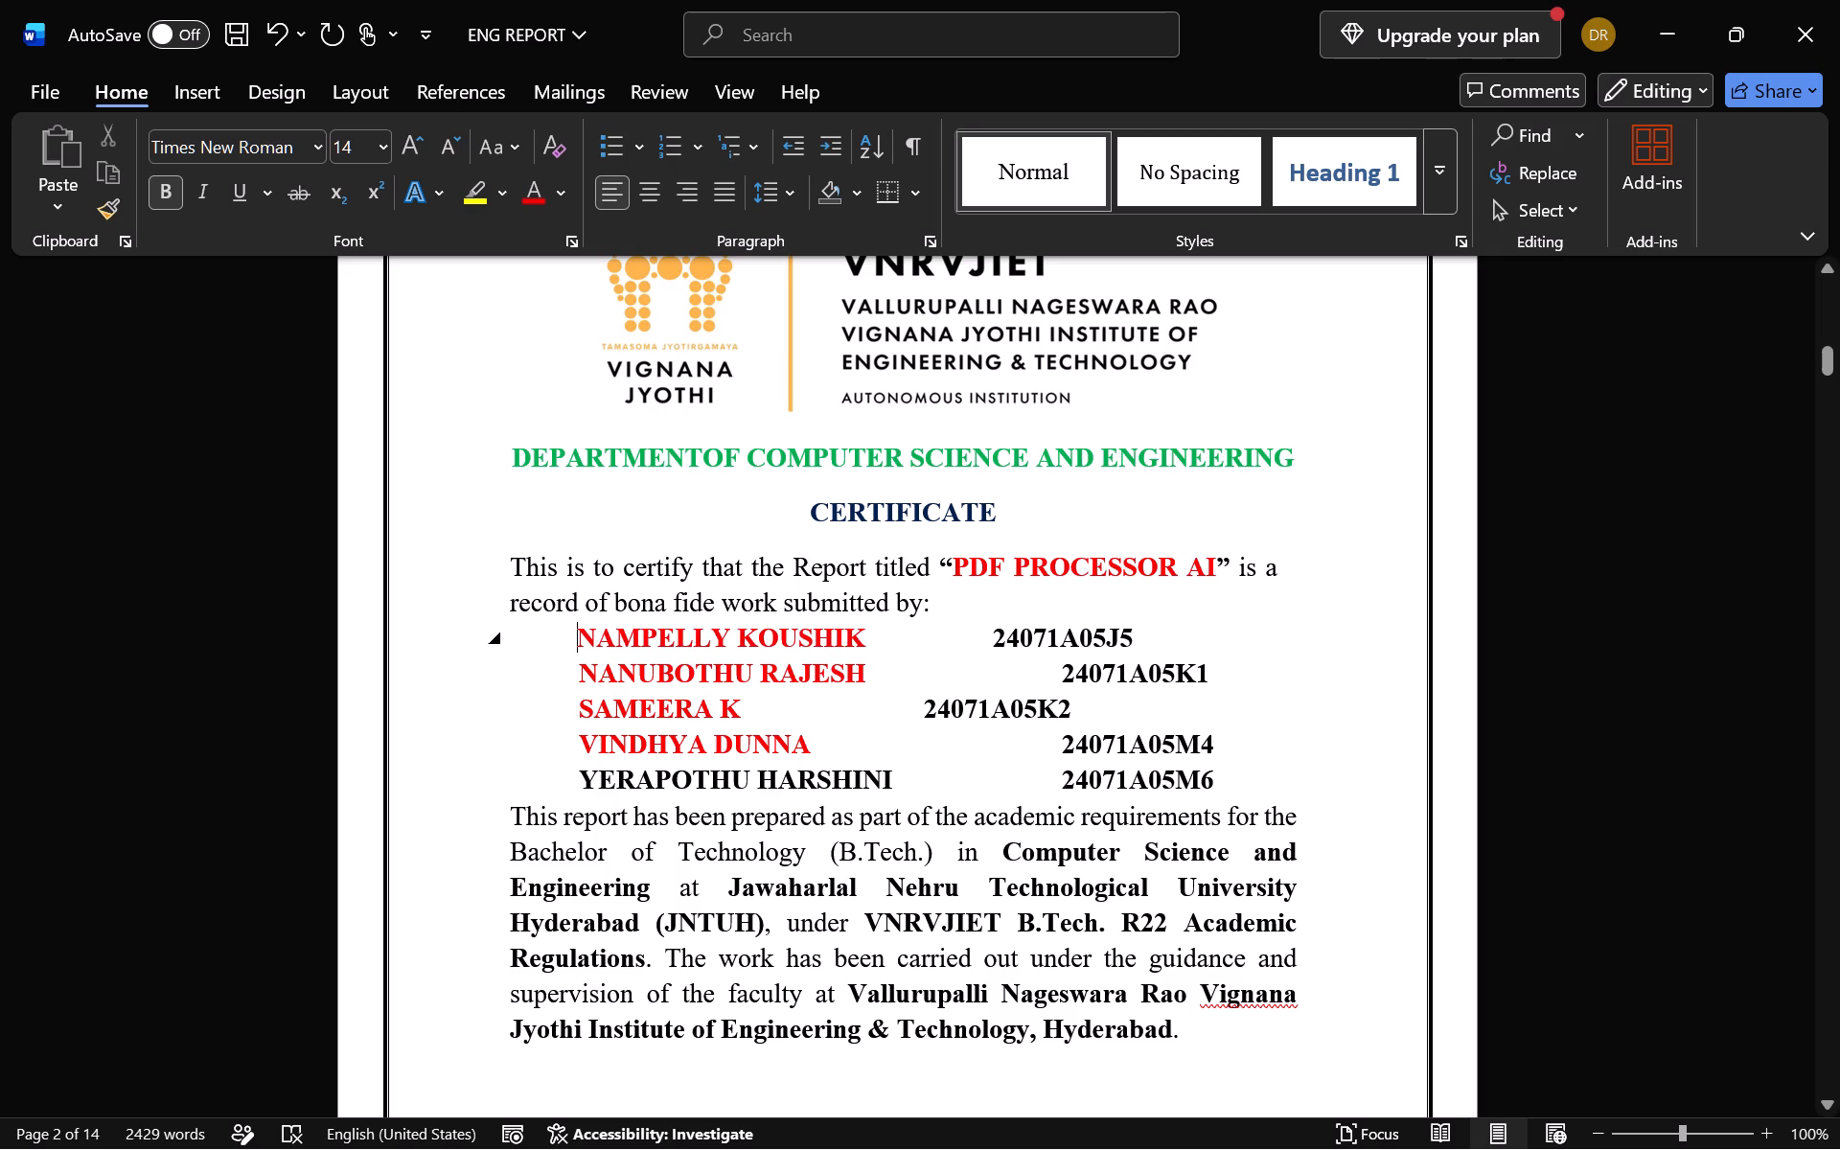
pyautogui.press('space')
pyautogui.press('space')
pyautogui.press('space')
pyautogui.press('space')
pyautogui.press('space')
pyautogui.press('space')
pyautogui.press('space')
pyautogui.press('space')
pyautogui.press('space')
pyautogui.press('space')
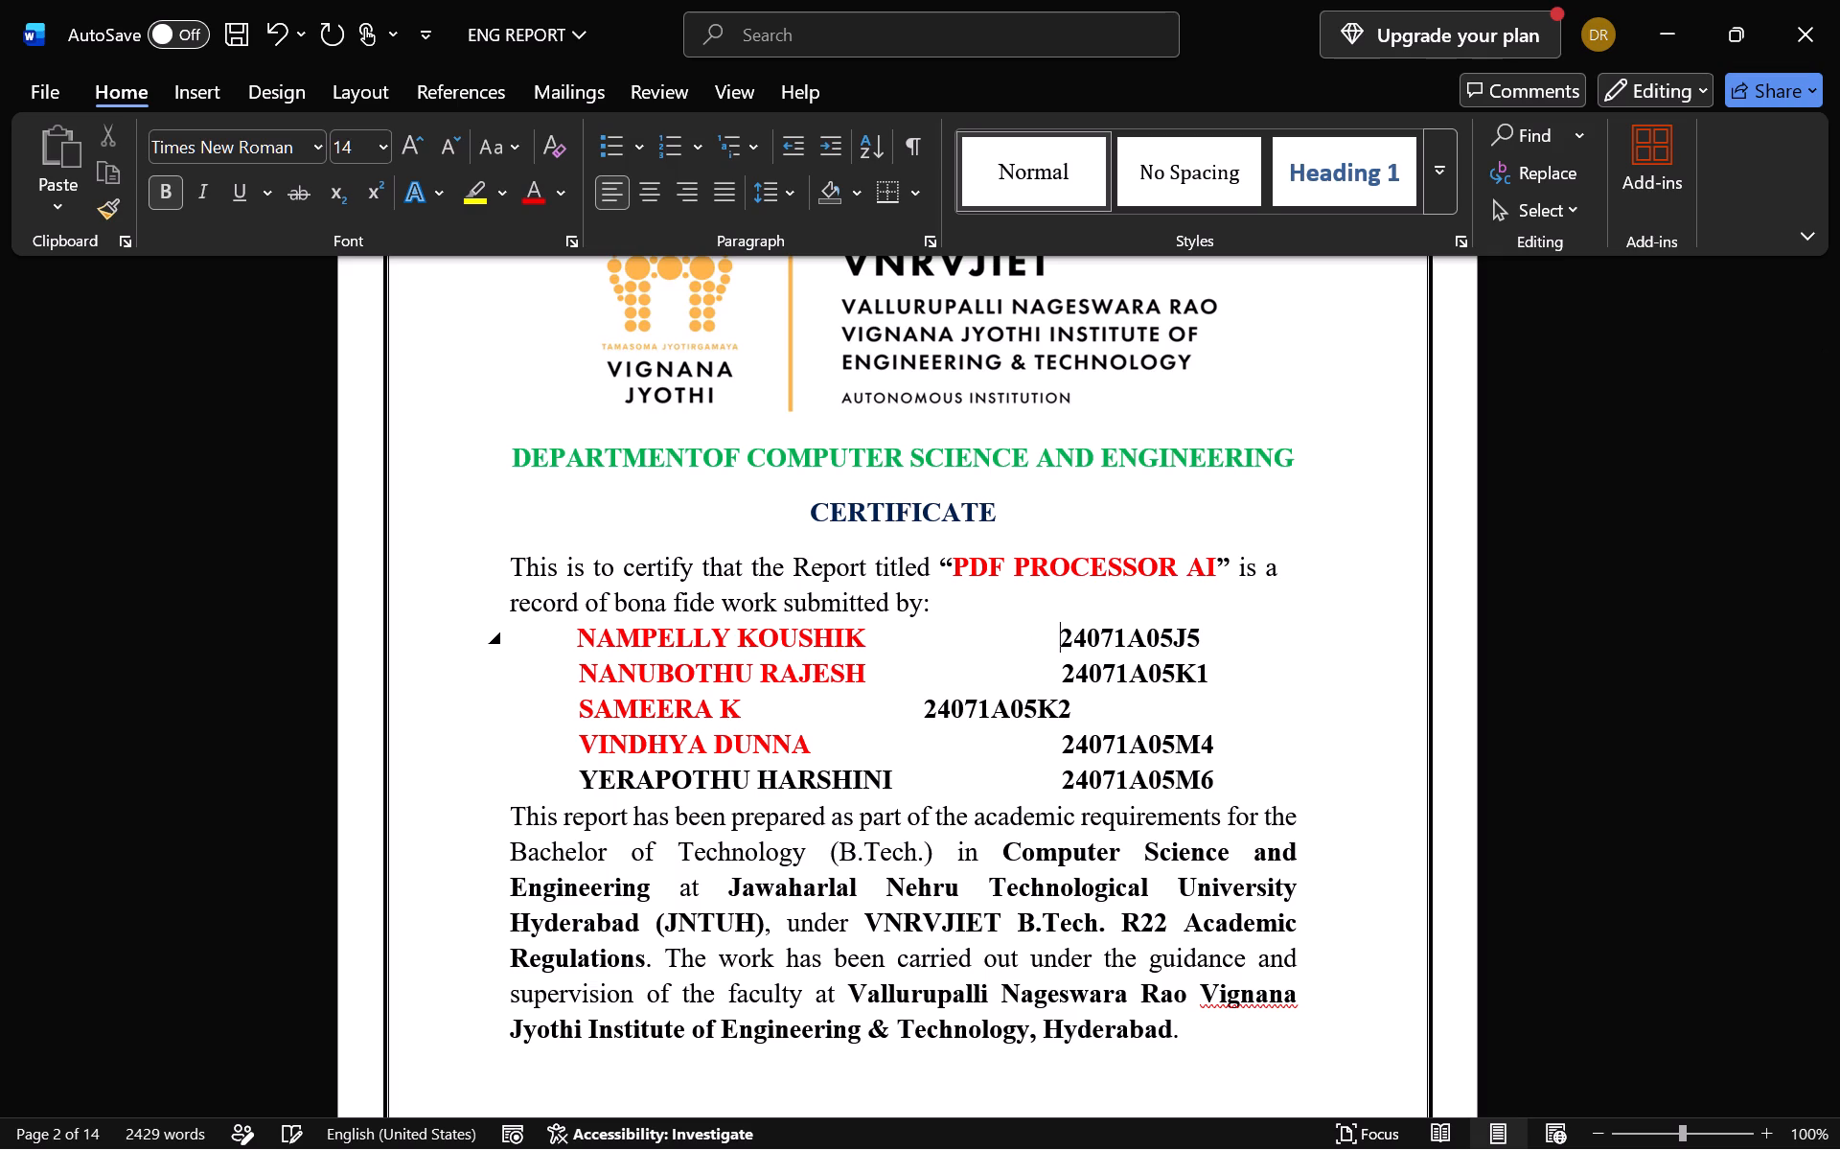
# Space out the third student's roll number so it lines up with the roll-number column.
pyautogui.click(929, 716)
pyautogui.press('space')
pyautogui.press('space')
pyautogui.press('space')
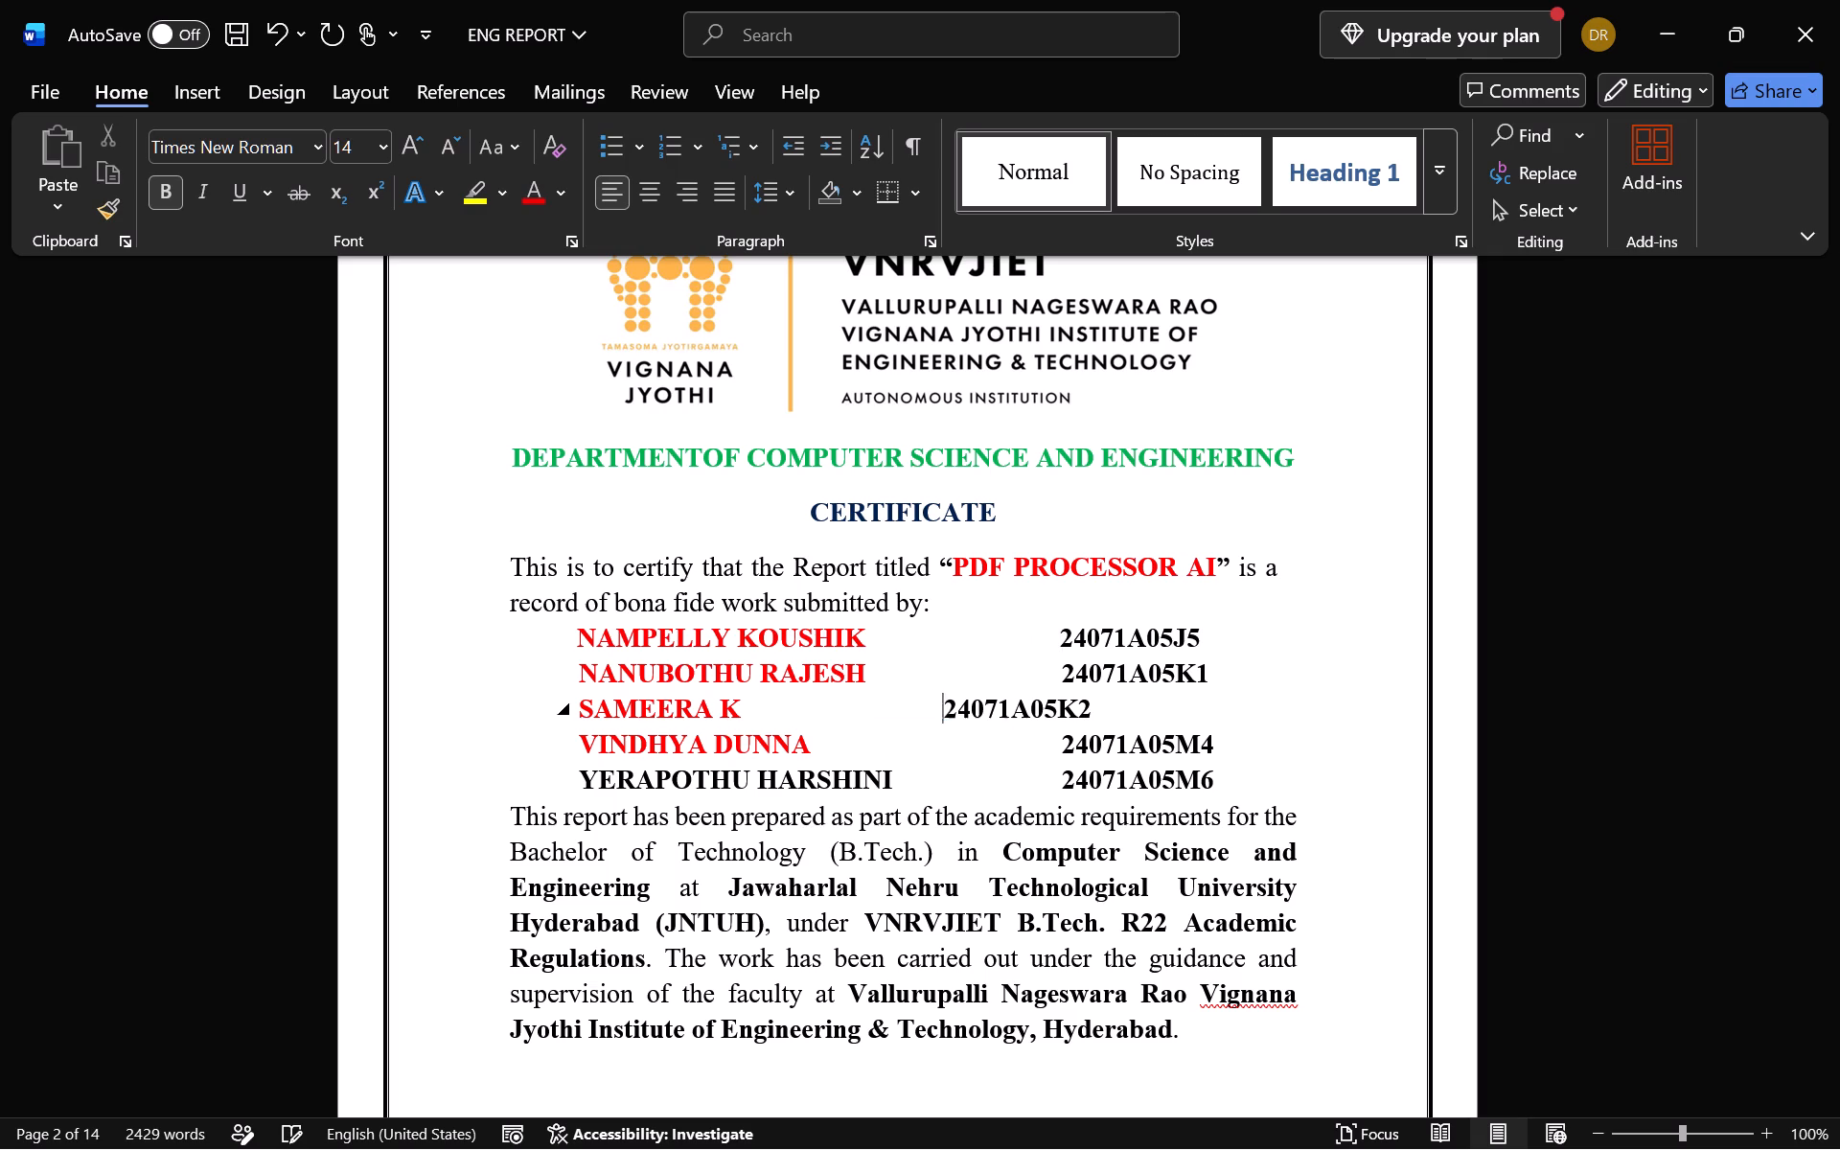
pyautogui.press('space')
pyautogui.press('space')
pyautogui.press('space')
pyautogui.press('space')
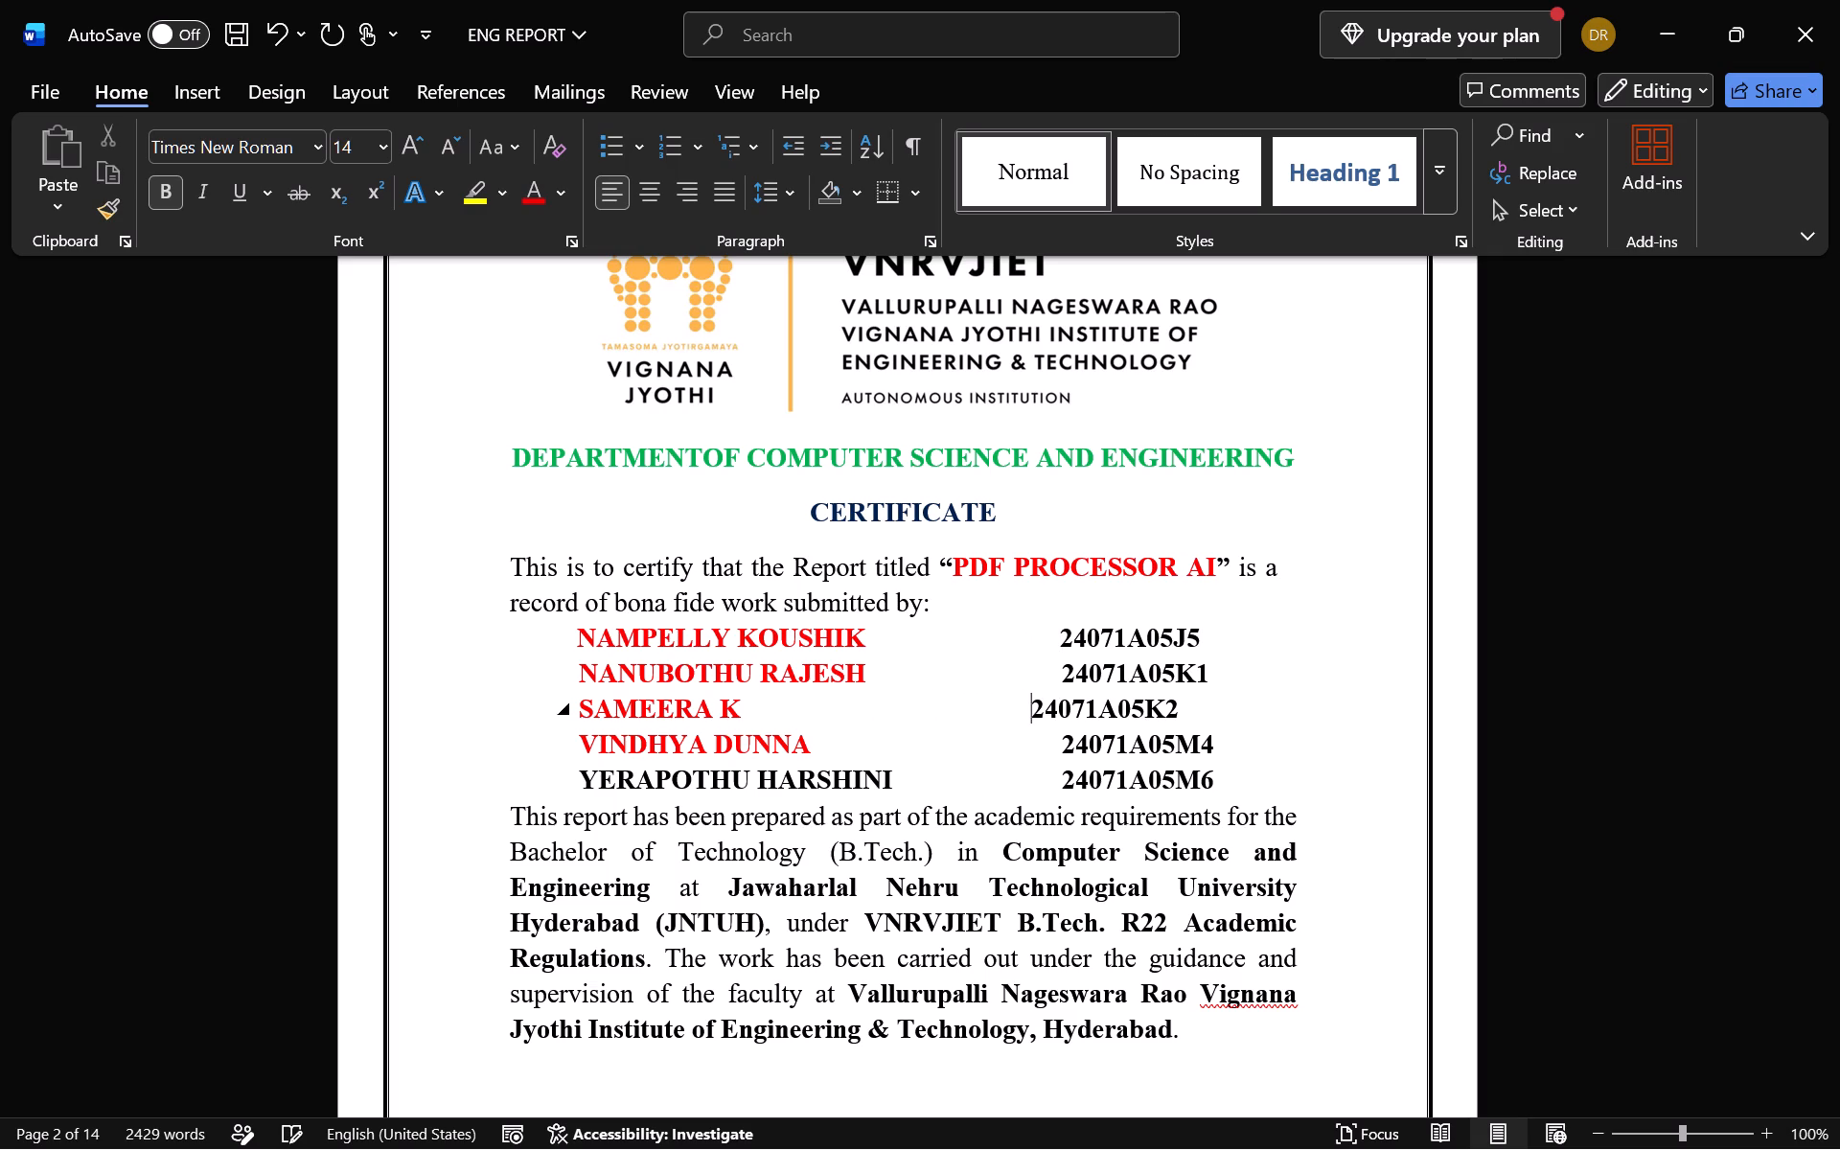
pyautogui.press('BackSpace')
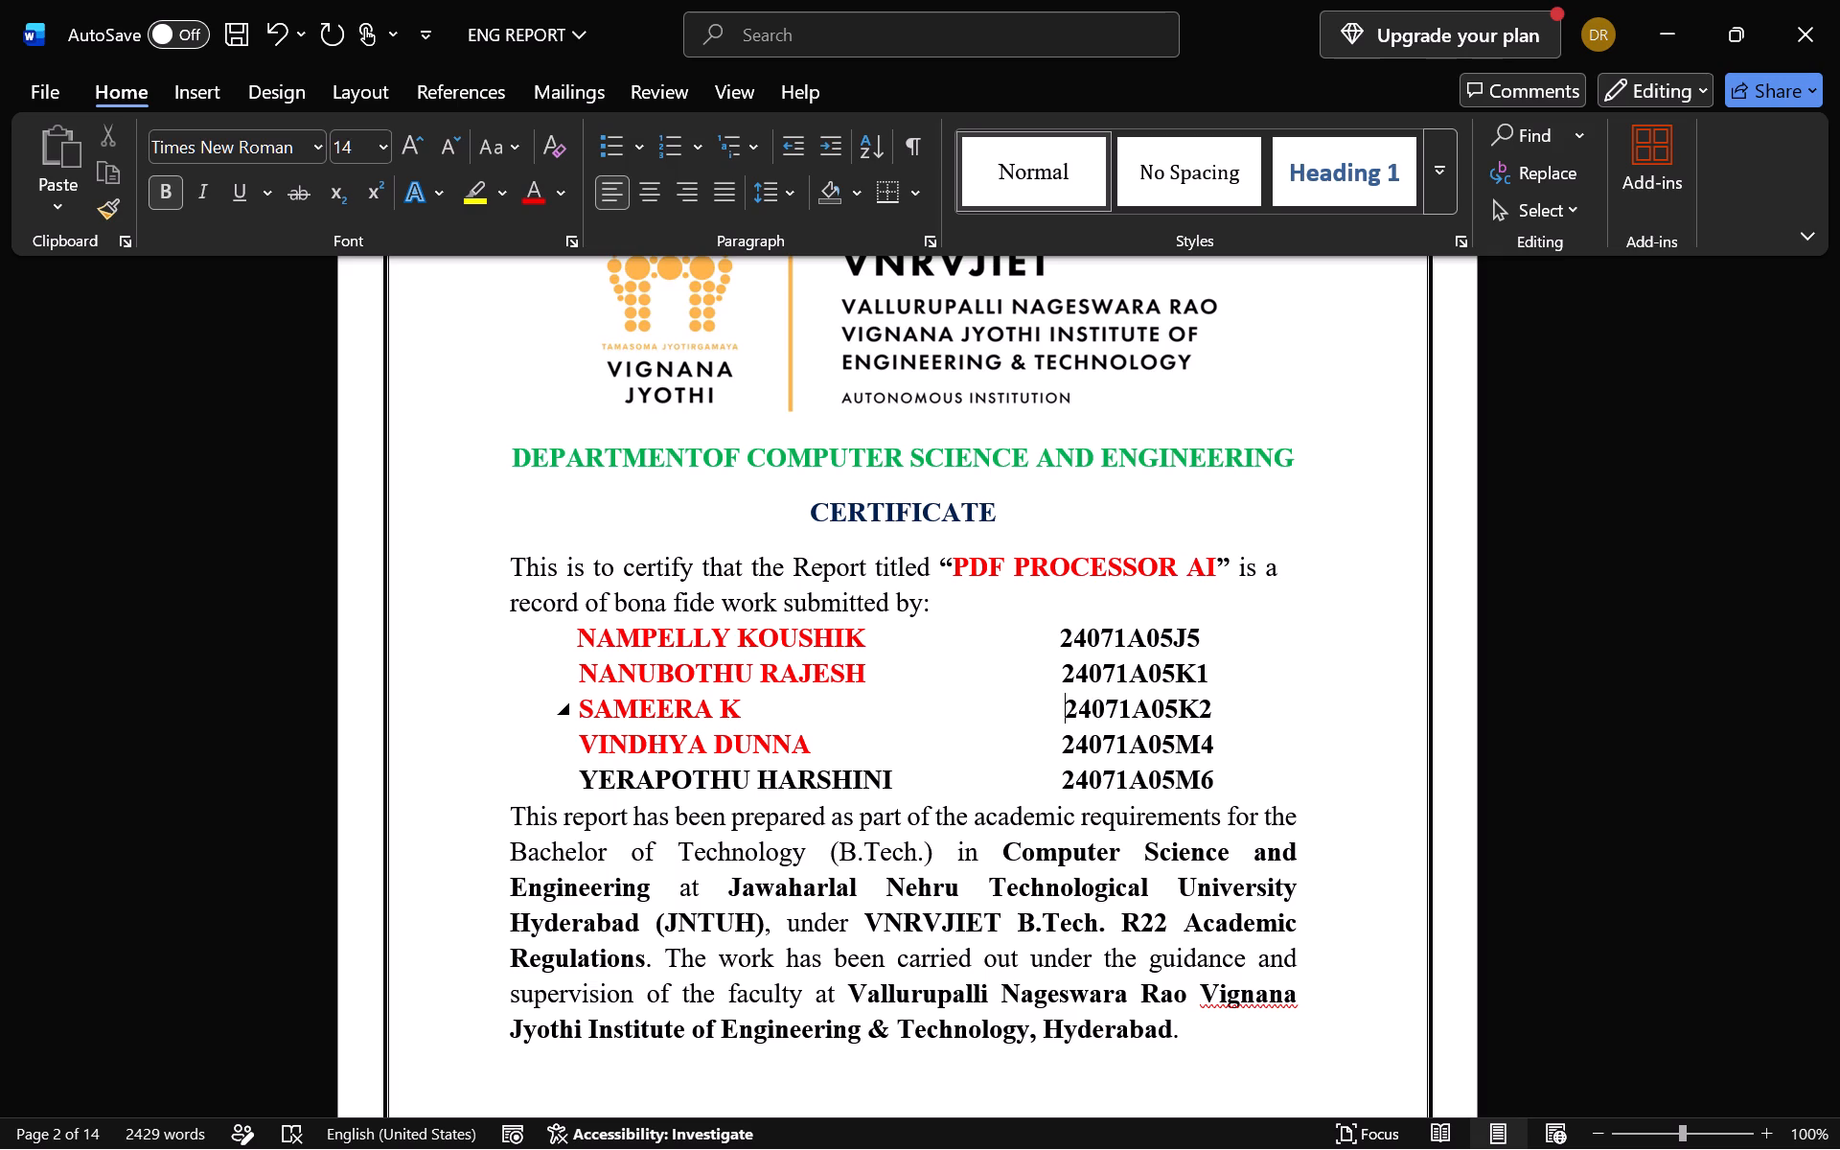
# Delete the rest of the third student's name and enter N as the first letter of the new member's name.
pyautogui.click(735, 719)
pyautogui.press('BackSpace')
pyautogui.press('BackSpace')
pyautogui.press('BackSpace')
pyautogui.press('BackSpace')
pyautogui.press('BackSpace')
pyautogui.press('BackSpace')
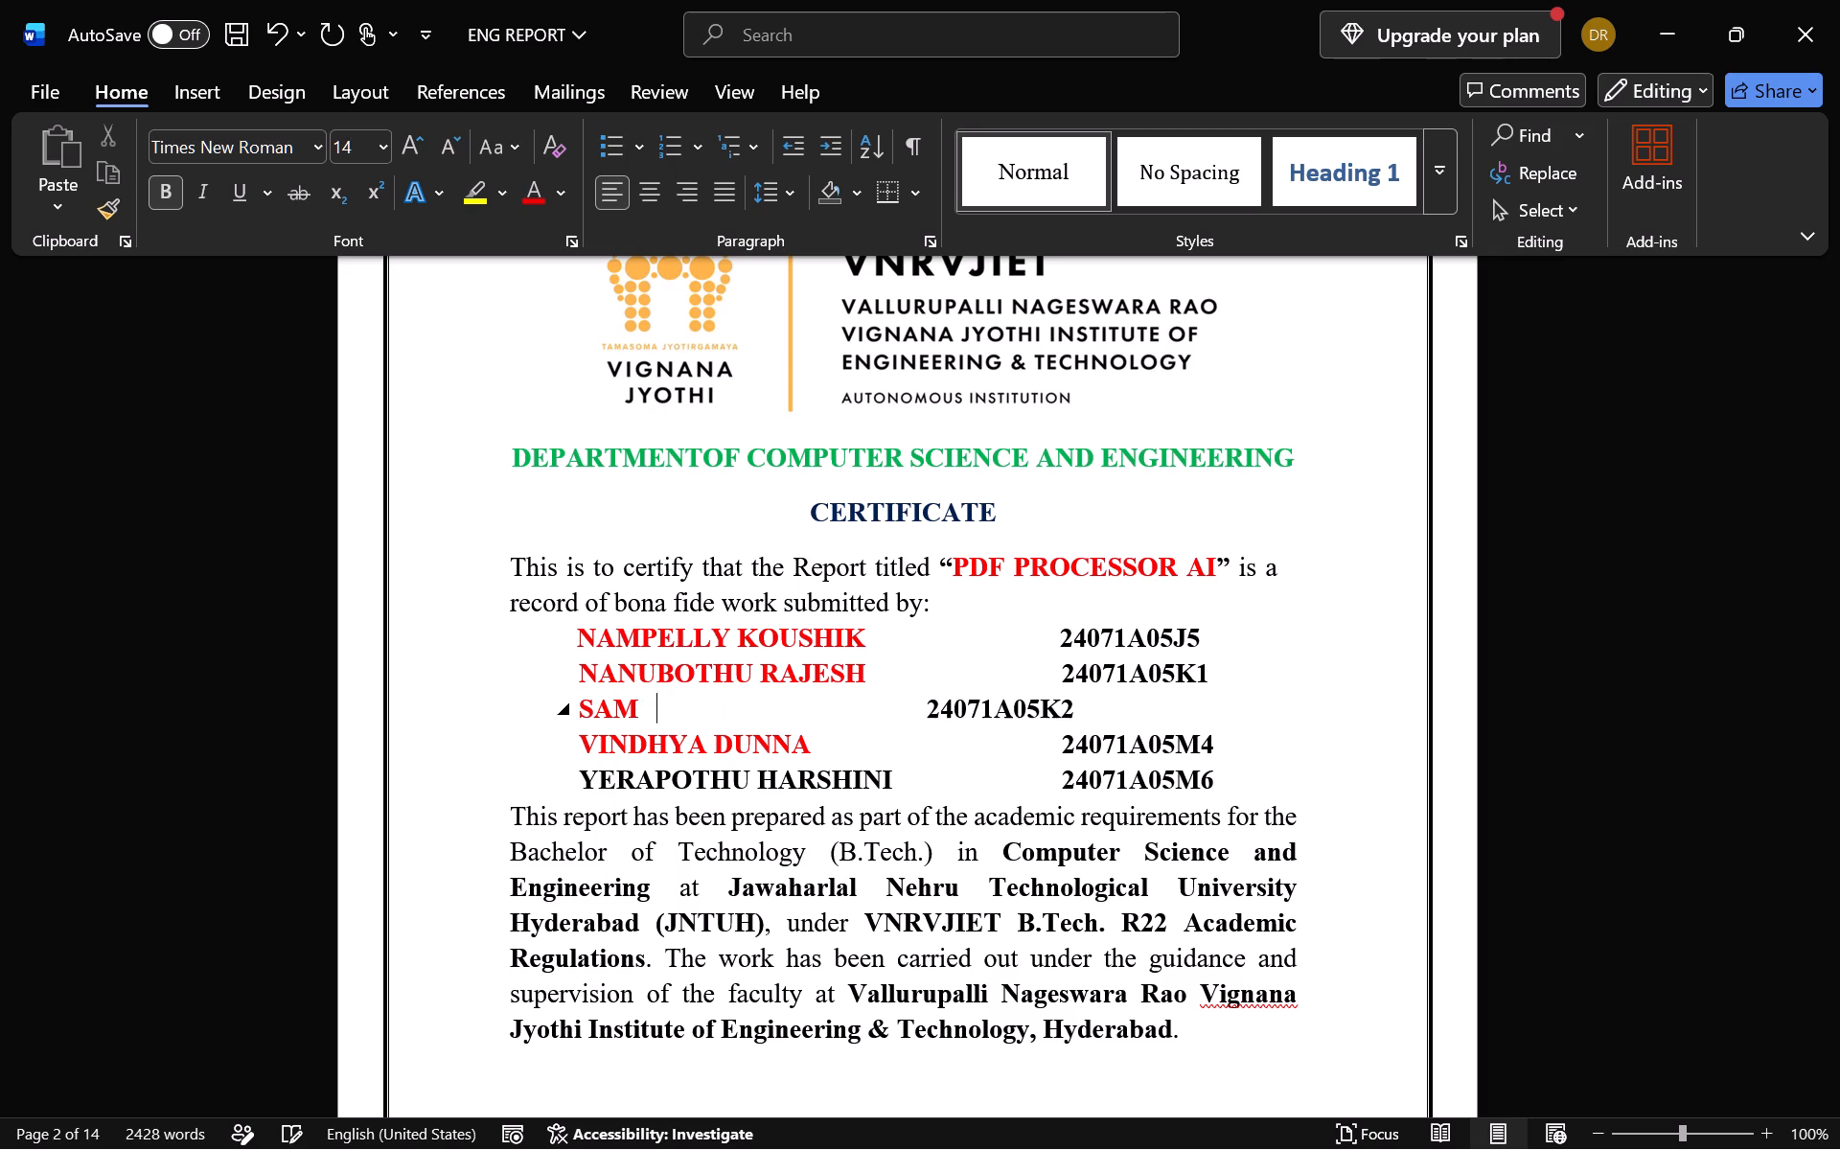
pyautogui.press('BackSpace')
pyautogui.press('BackSpace')
pyautogui.press('BackSpace')
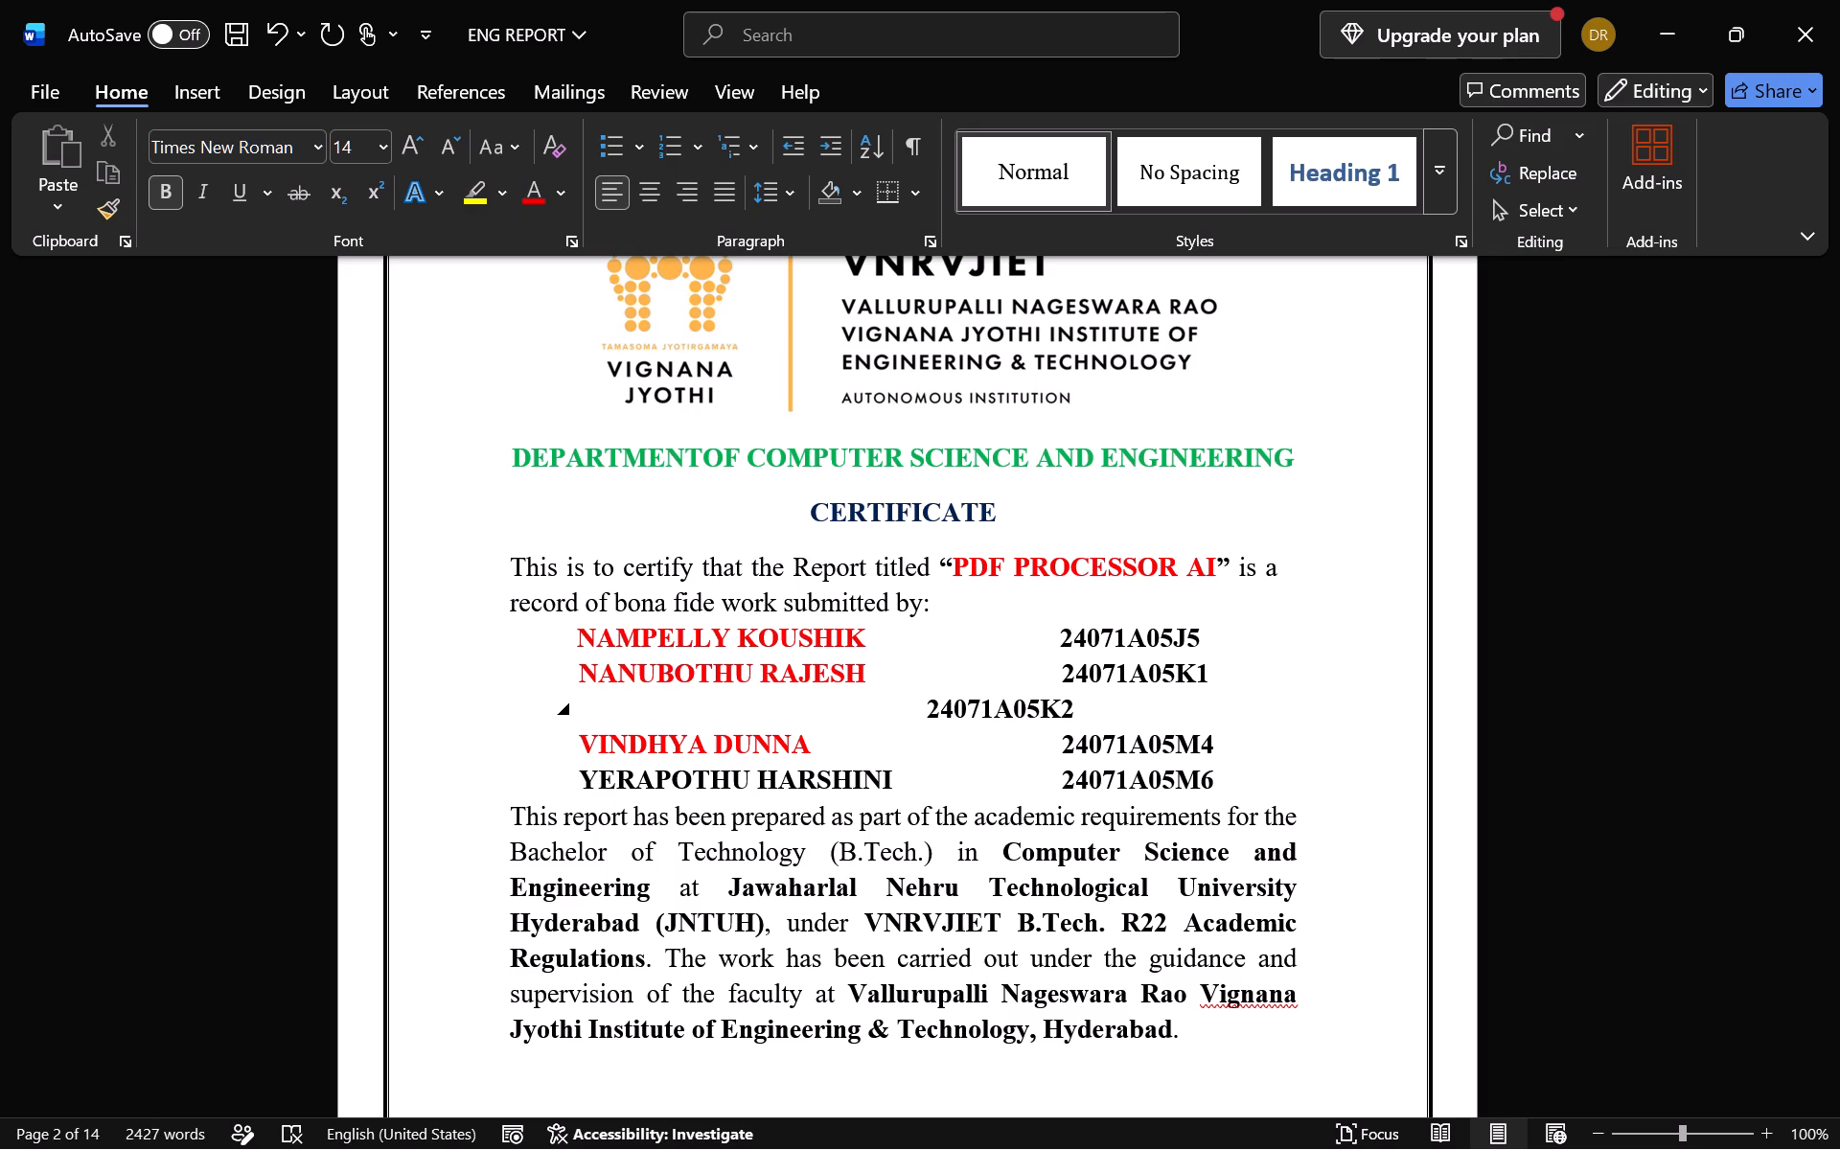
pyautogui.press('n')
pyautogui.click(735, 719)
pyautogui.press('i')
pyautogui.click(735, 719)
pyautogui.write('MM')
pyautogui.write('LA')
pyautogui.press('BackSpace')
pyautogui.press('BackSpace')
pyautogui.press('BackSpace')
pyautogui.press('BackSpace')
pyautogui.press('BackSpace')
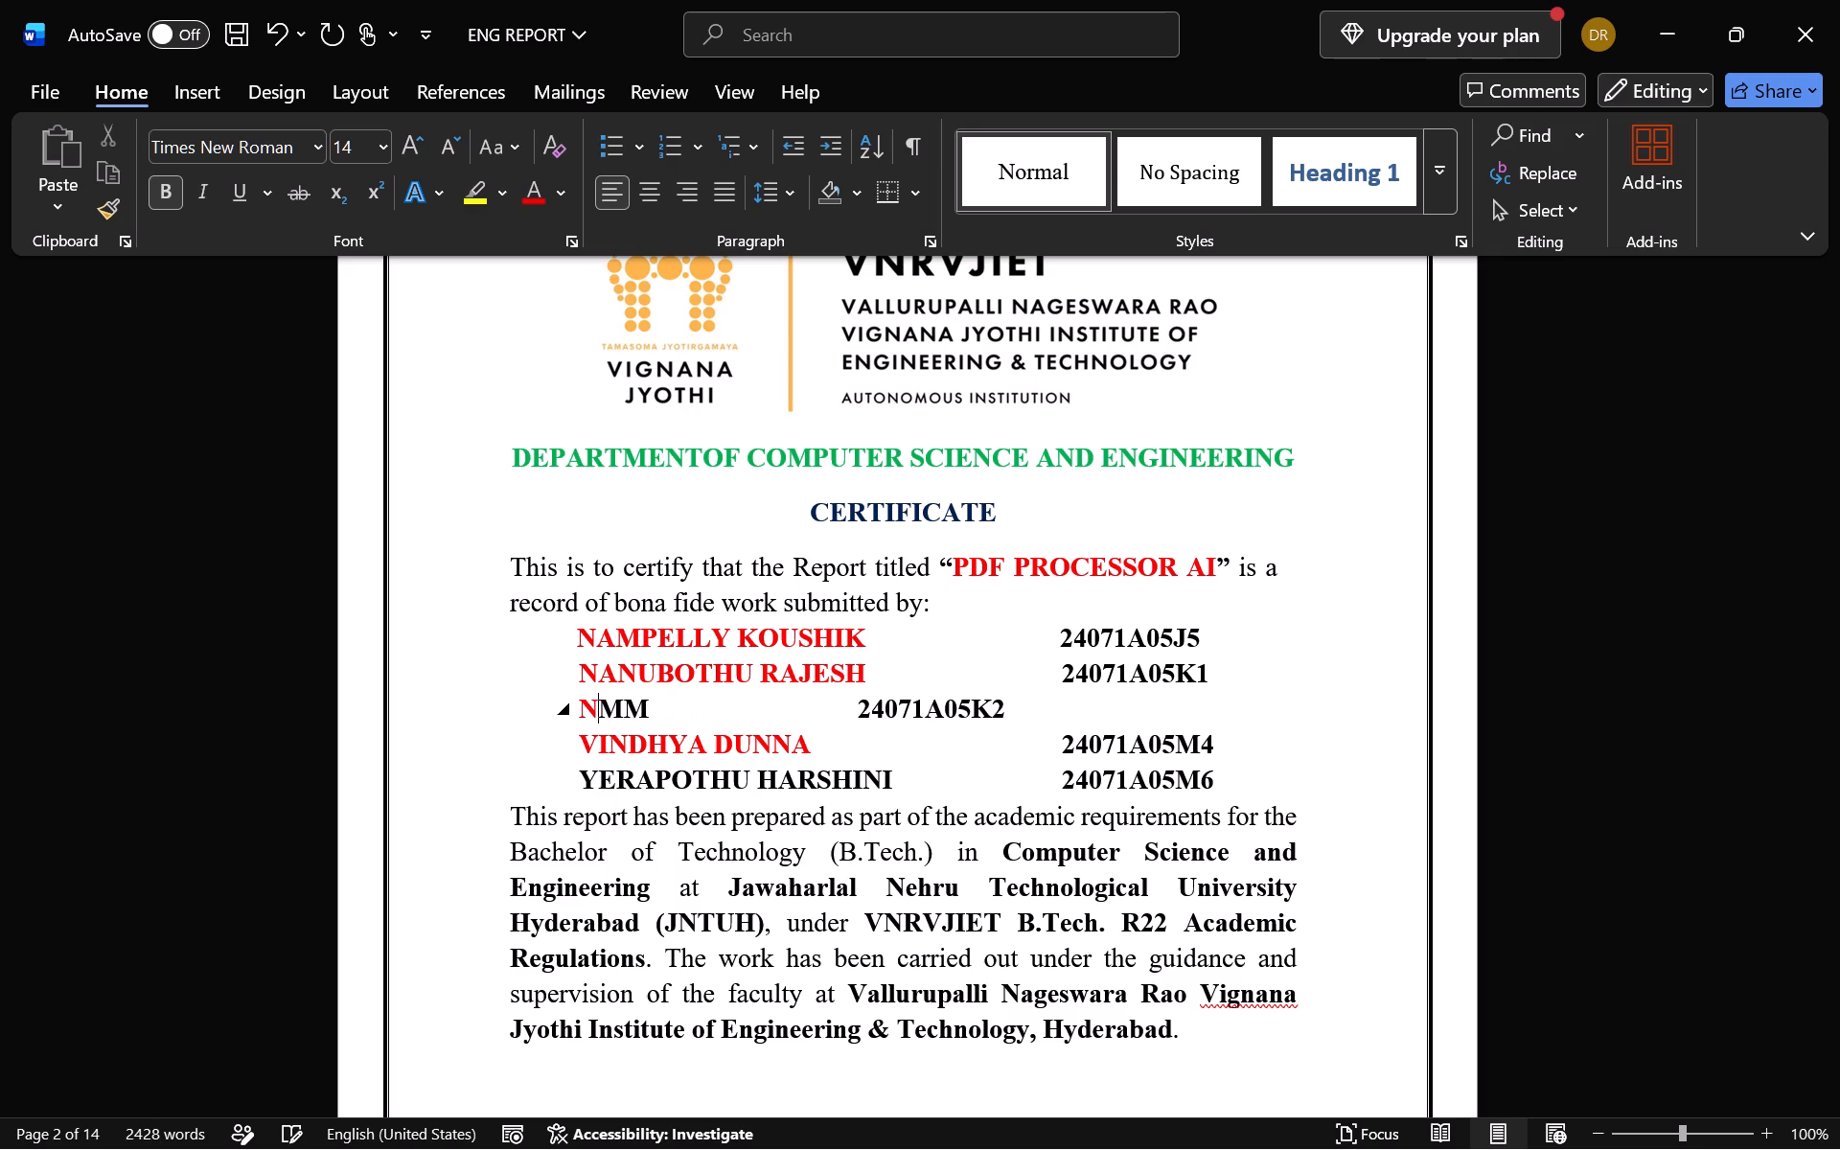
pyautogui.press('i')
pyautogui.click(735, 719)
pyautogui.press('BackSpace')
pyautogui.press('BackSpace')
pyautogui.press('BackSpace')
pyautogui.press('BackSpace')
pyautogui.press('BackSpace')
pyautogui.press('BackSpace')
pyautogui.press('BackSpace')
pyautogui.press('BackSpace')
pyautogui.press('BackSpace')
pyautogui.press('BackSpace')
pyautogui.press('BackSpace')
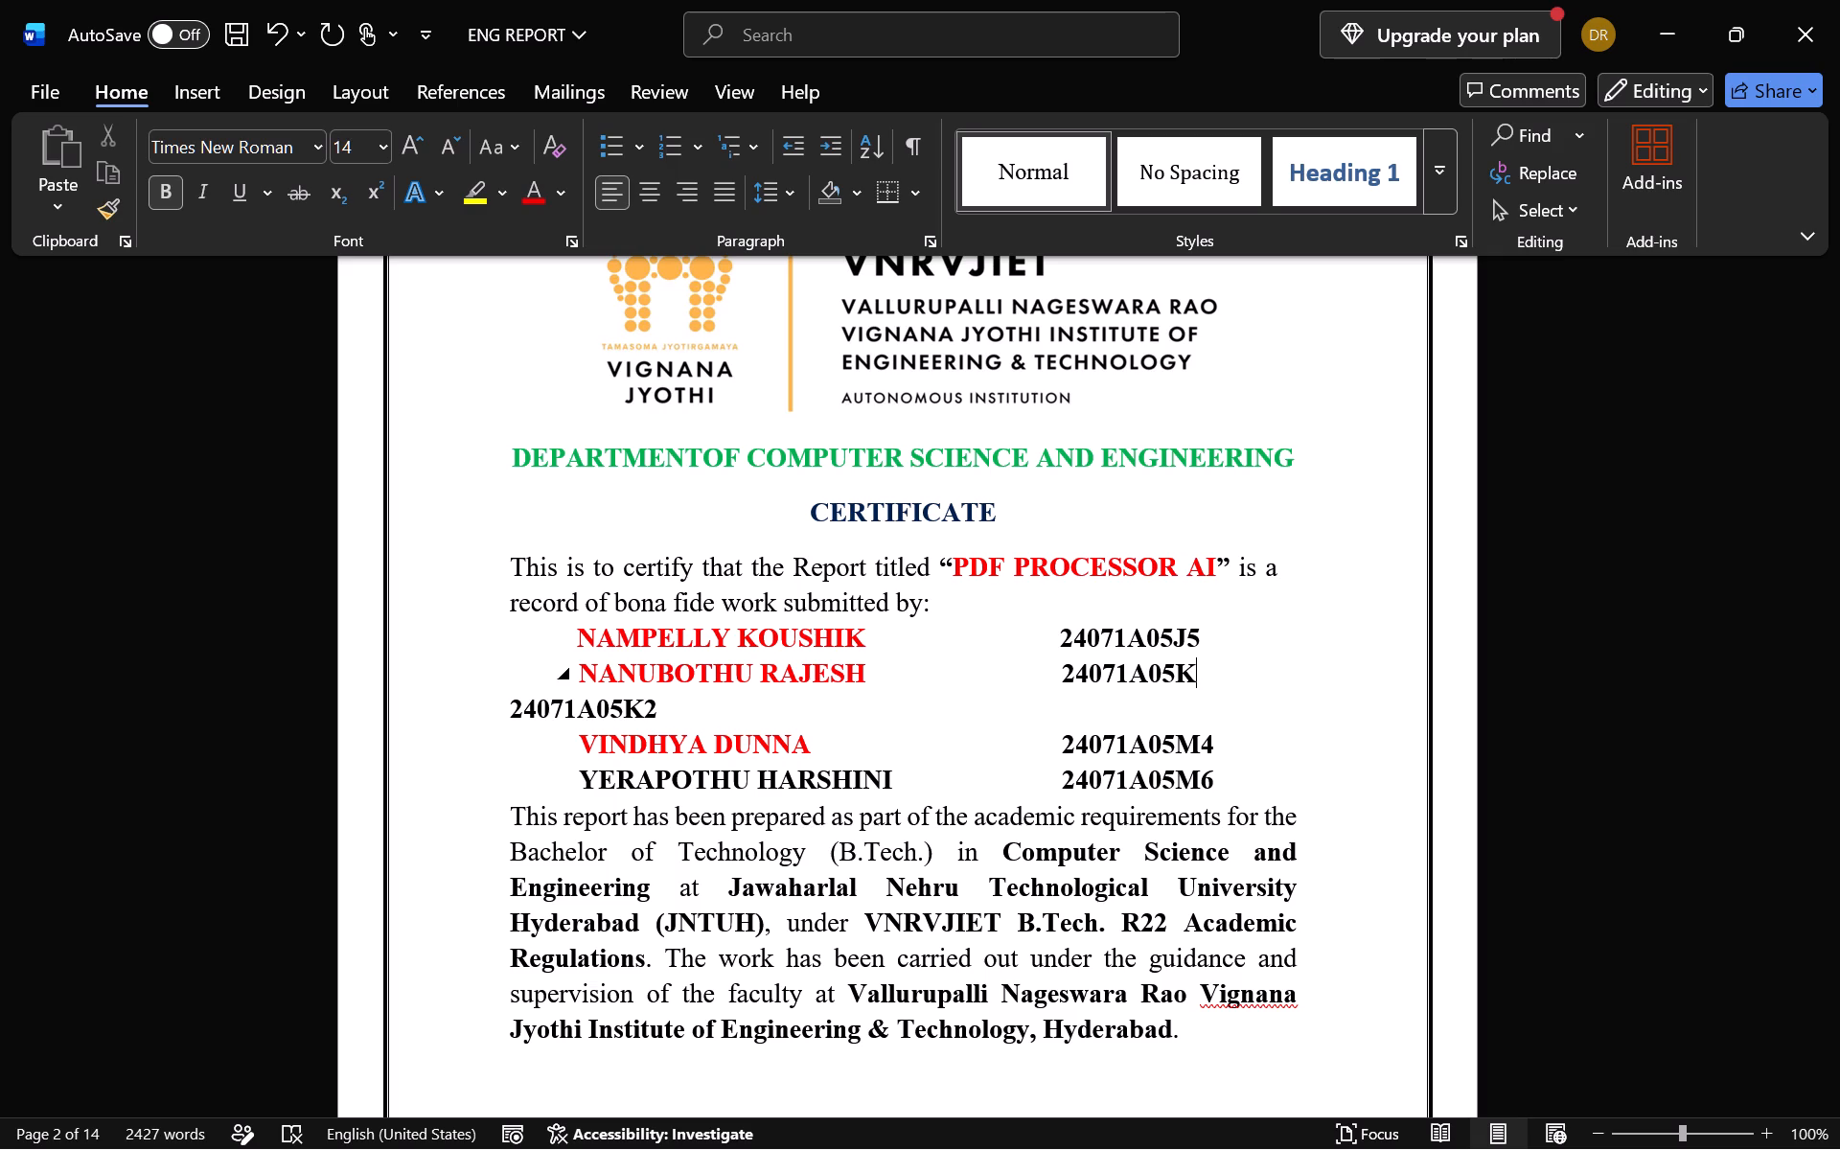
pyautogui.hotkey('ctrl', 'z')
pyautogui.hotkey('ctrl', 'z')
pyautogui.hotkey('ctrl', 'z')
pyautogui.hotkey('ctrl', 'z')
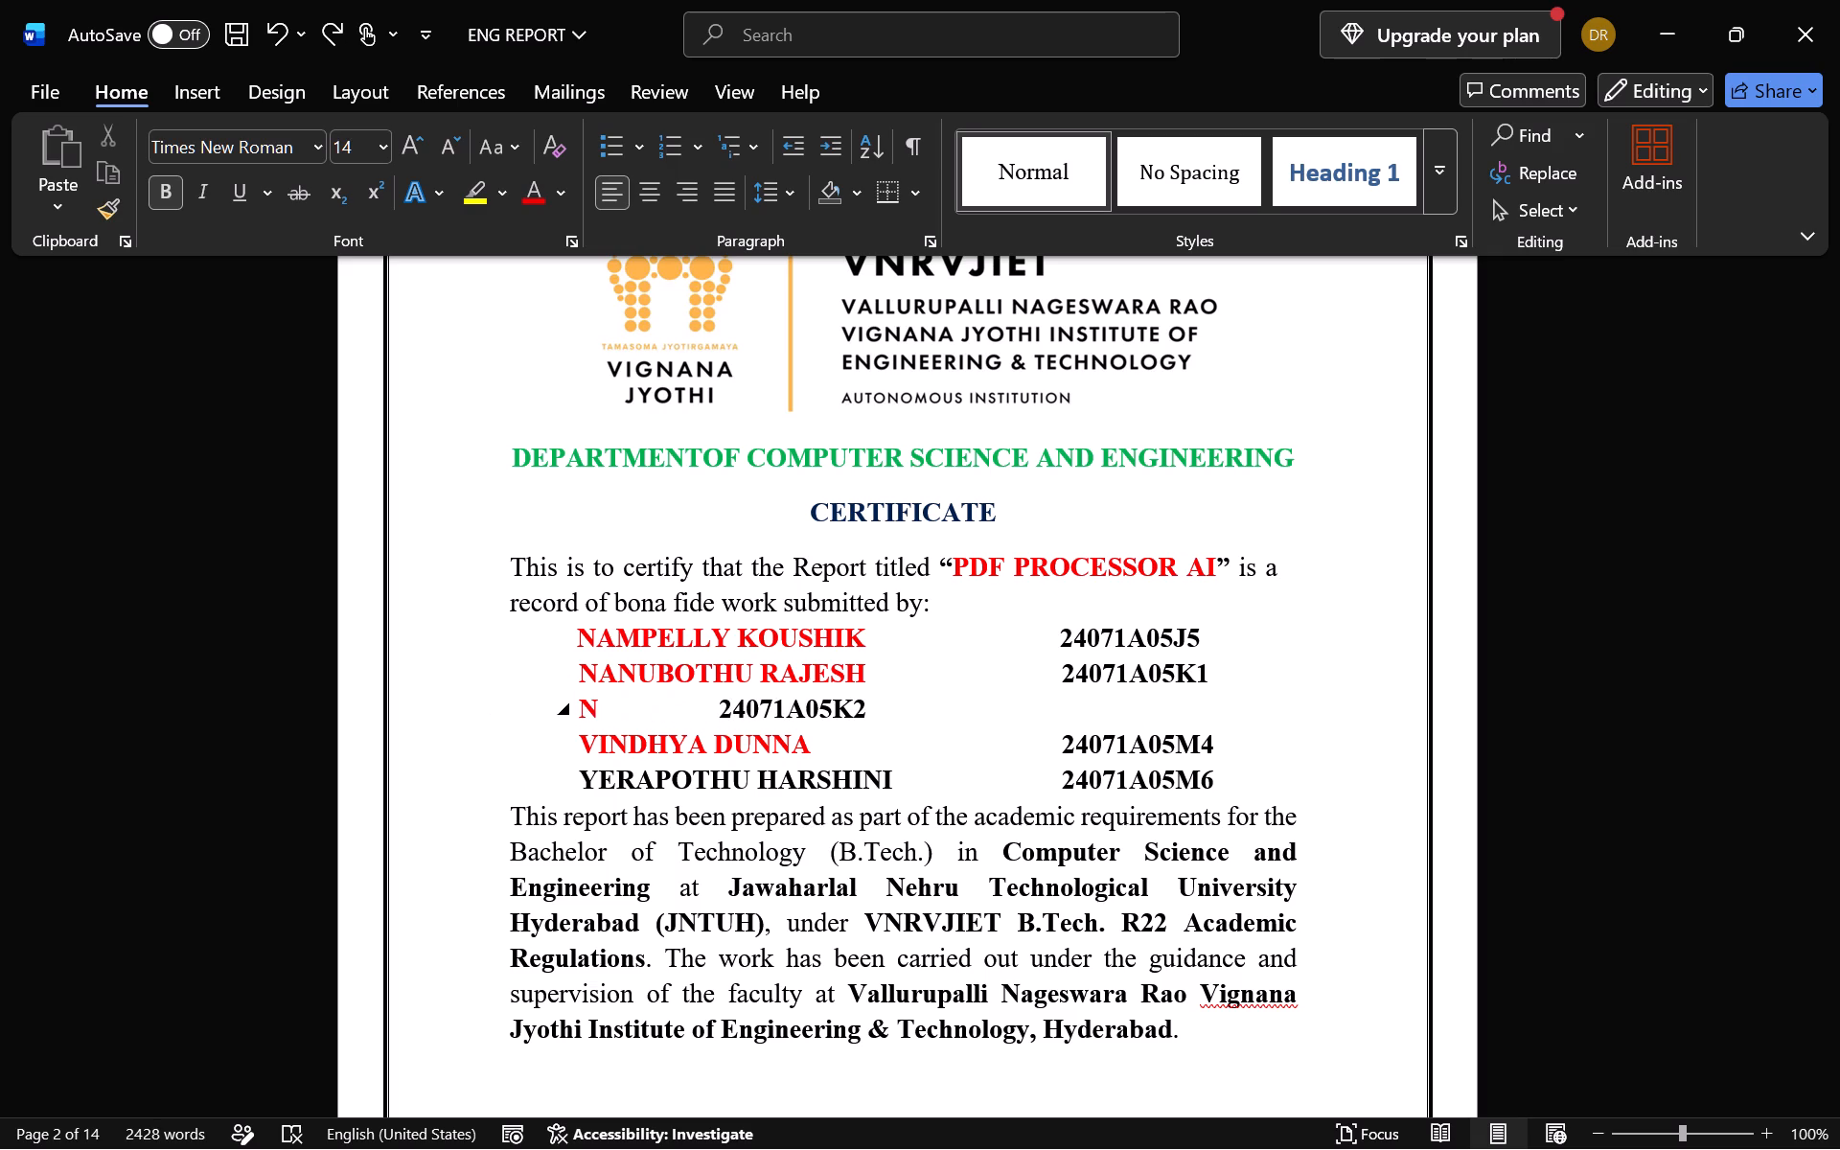
# Complete the third row of the submitted-by list with the new team's third member's name in capitals.
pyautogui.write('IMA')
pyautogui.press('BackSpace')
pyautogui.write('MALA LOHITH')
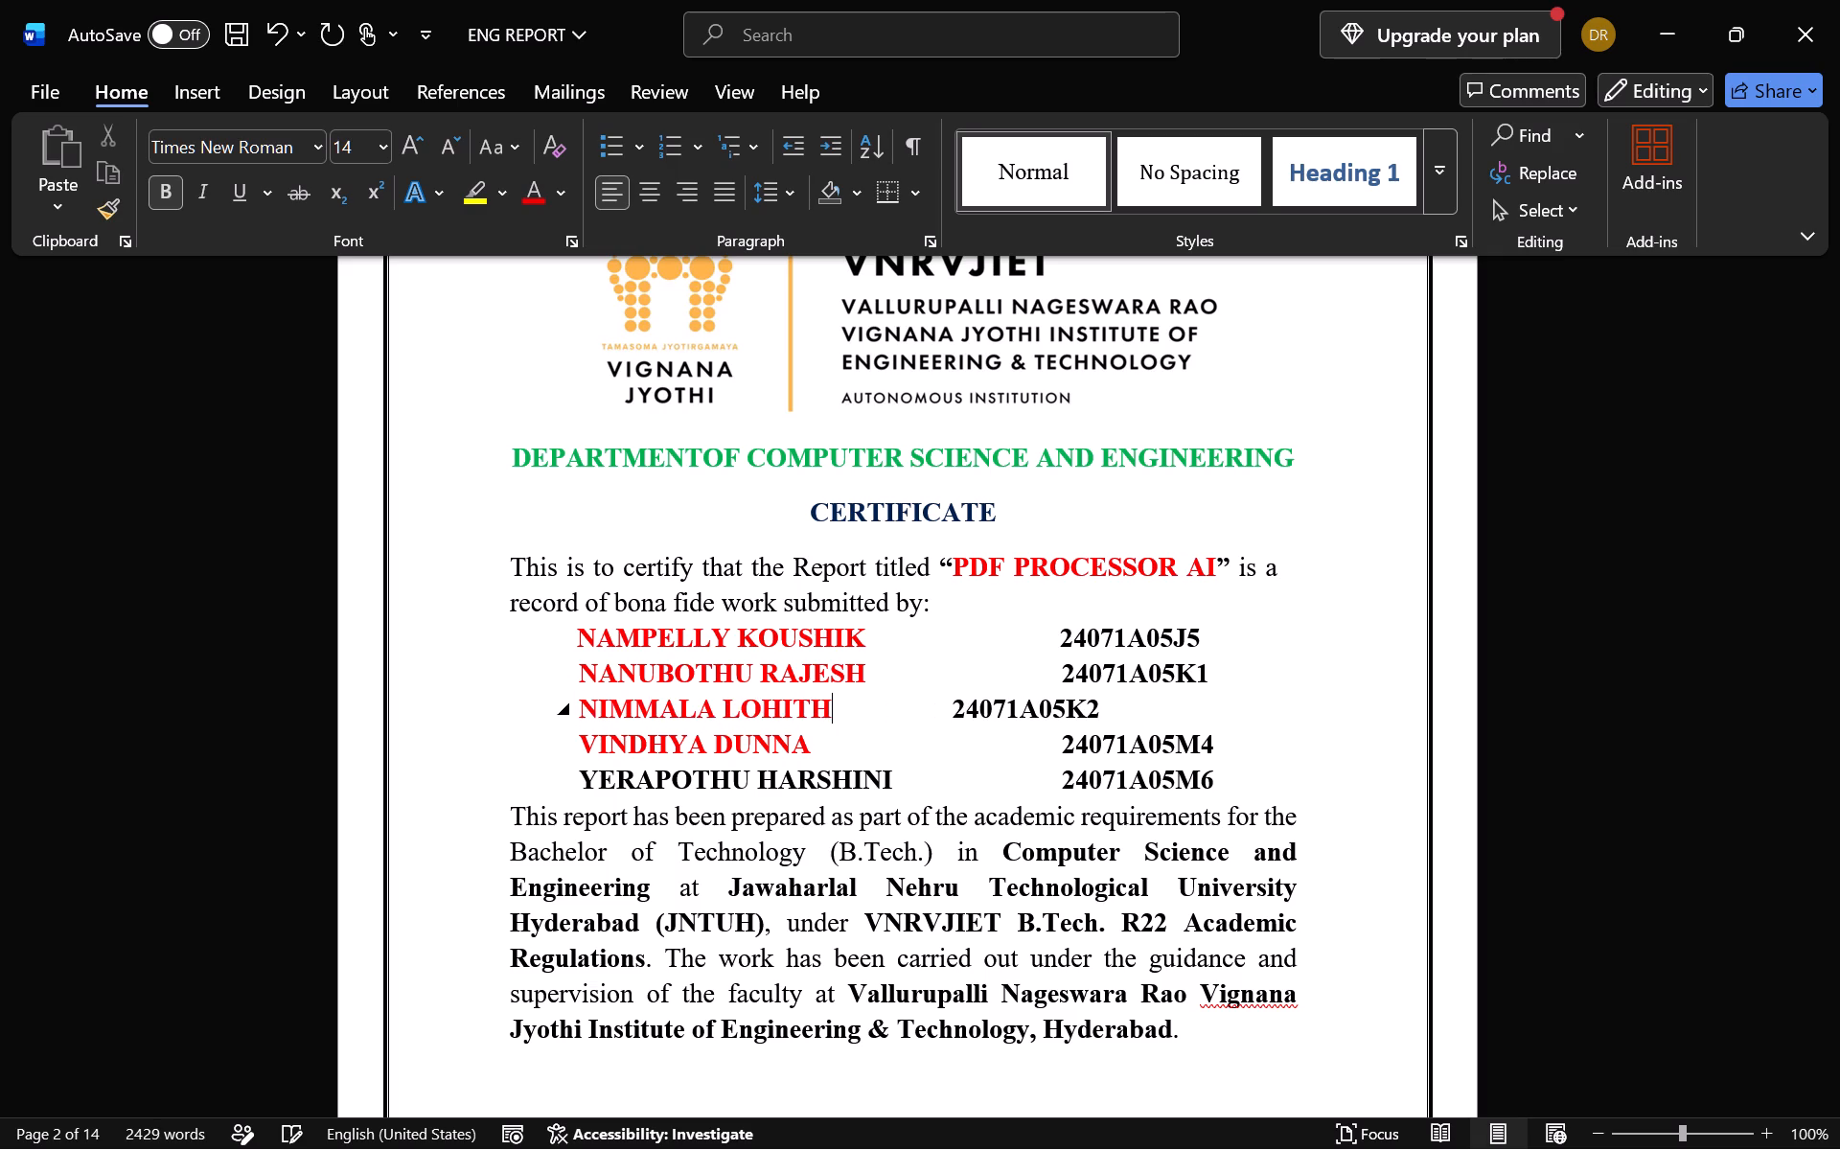
# Replace the fourth student's name in the certificate's submitted-by list with the new team's fourth member in capitals.
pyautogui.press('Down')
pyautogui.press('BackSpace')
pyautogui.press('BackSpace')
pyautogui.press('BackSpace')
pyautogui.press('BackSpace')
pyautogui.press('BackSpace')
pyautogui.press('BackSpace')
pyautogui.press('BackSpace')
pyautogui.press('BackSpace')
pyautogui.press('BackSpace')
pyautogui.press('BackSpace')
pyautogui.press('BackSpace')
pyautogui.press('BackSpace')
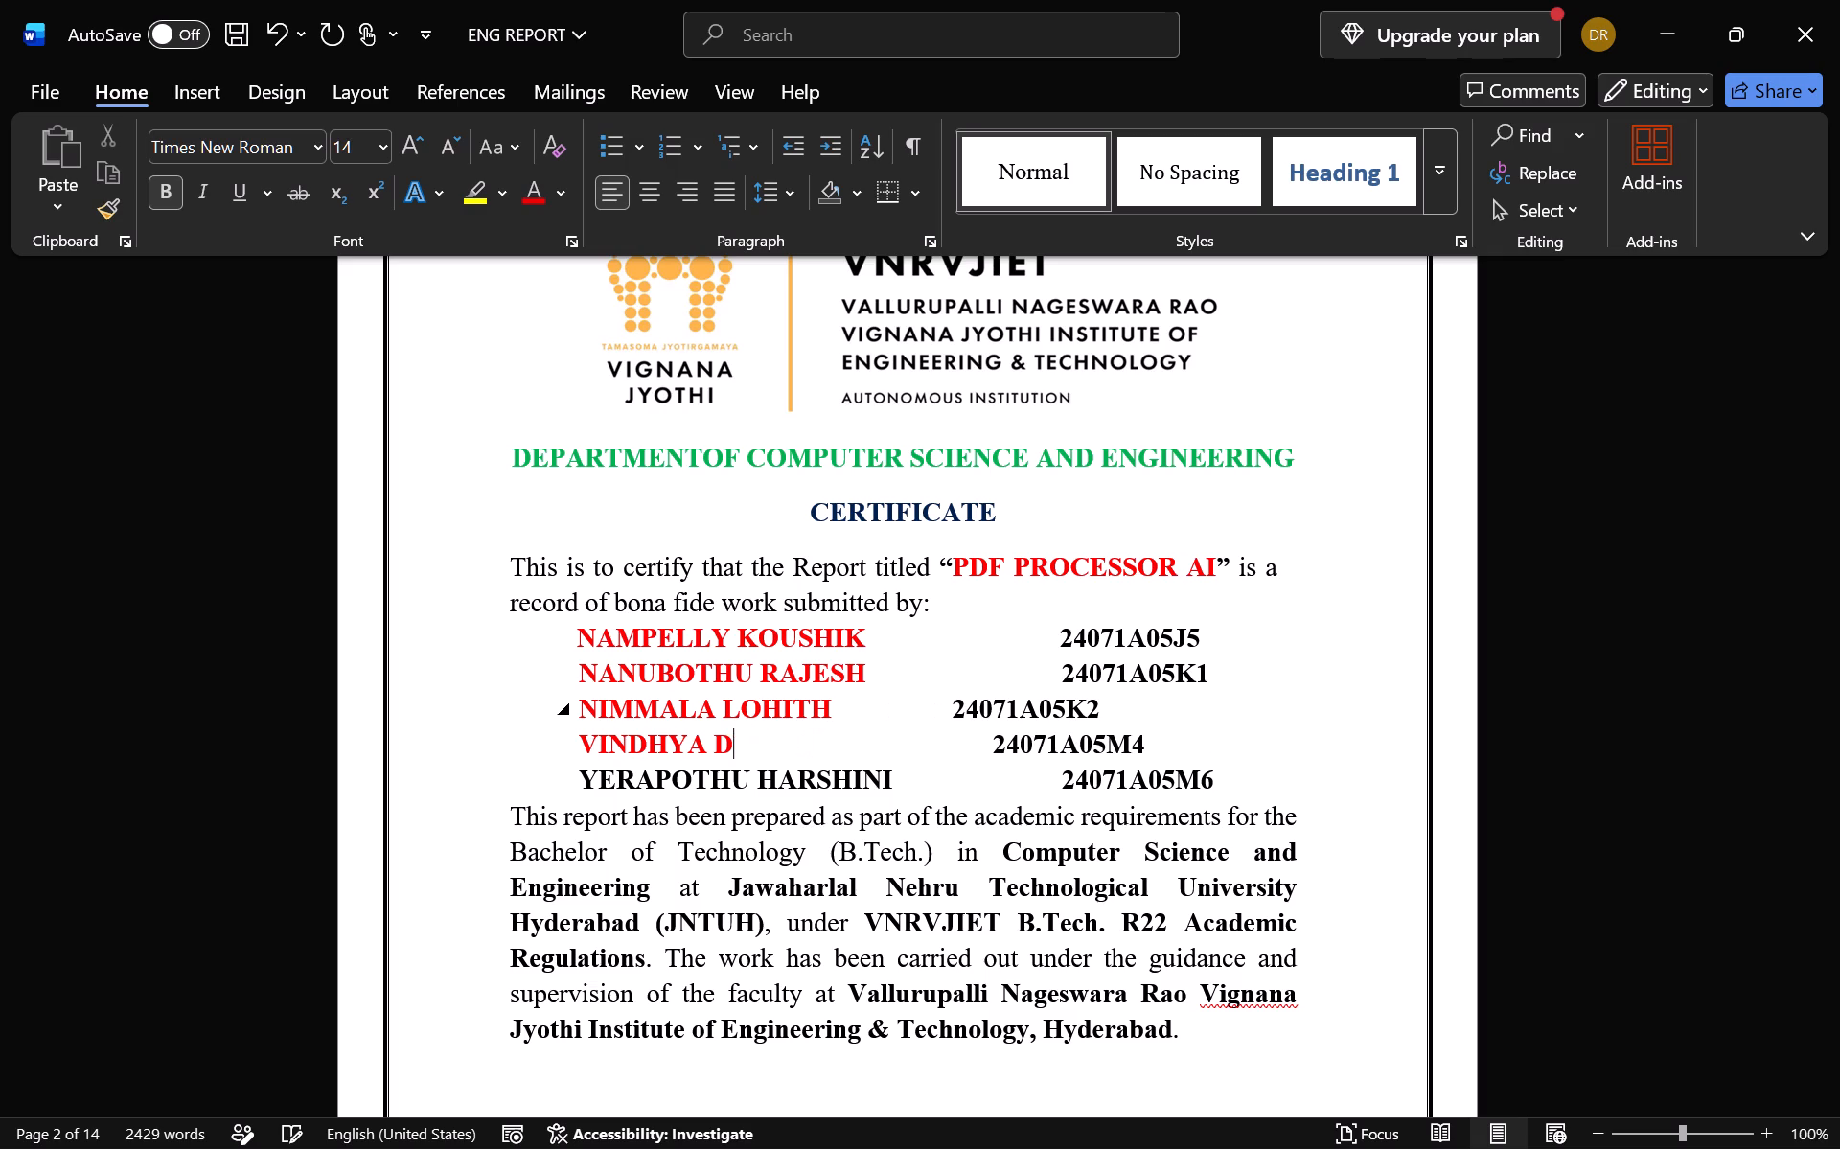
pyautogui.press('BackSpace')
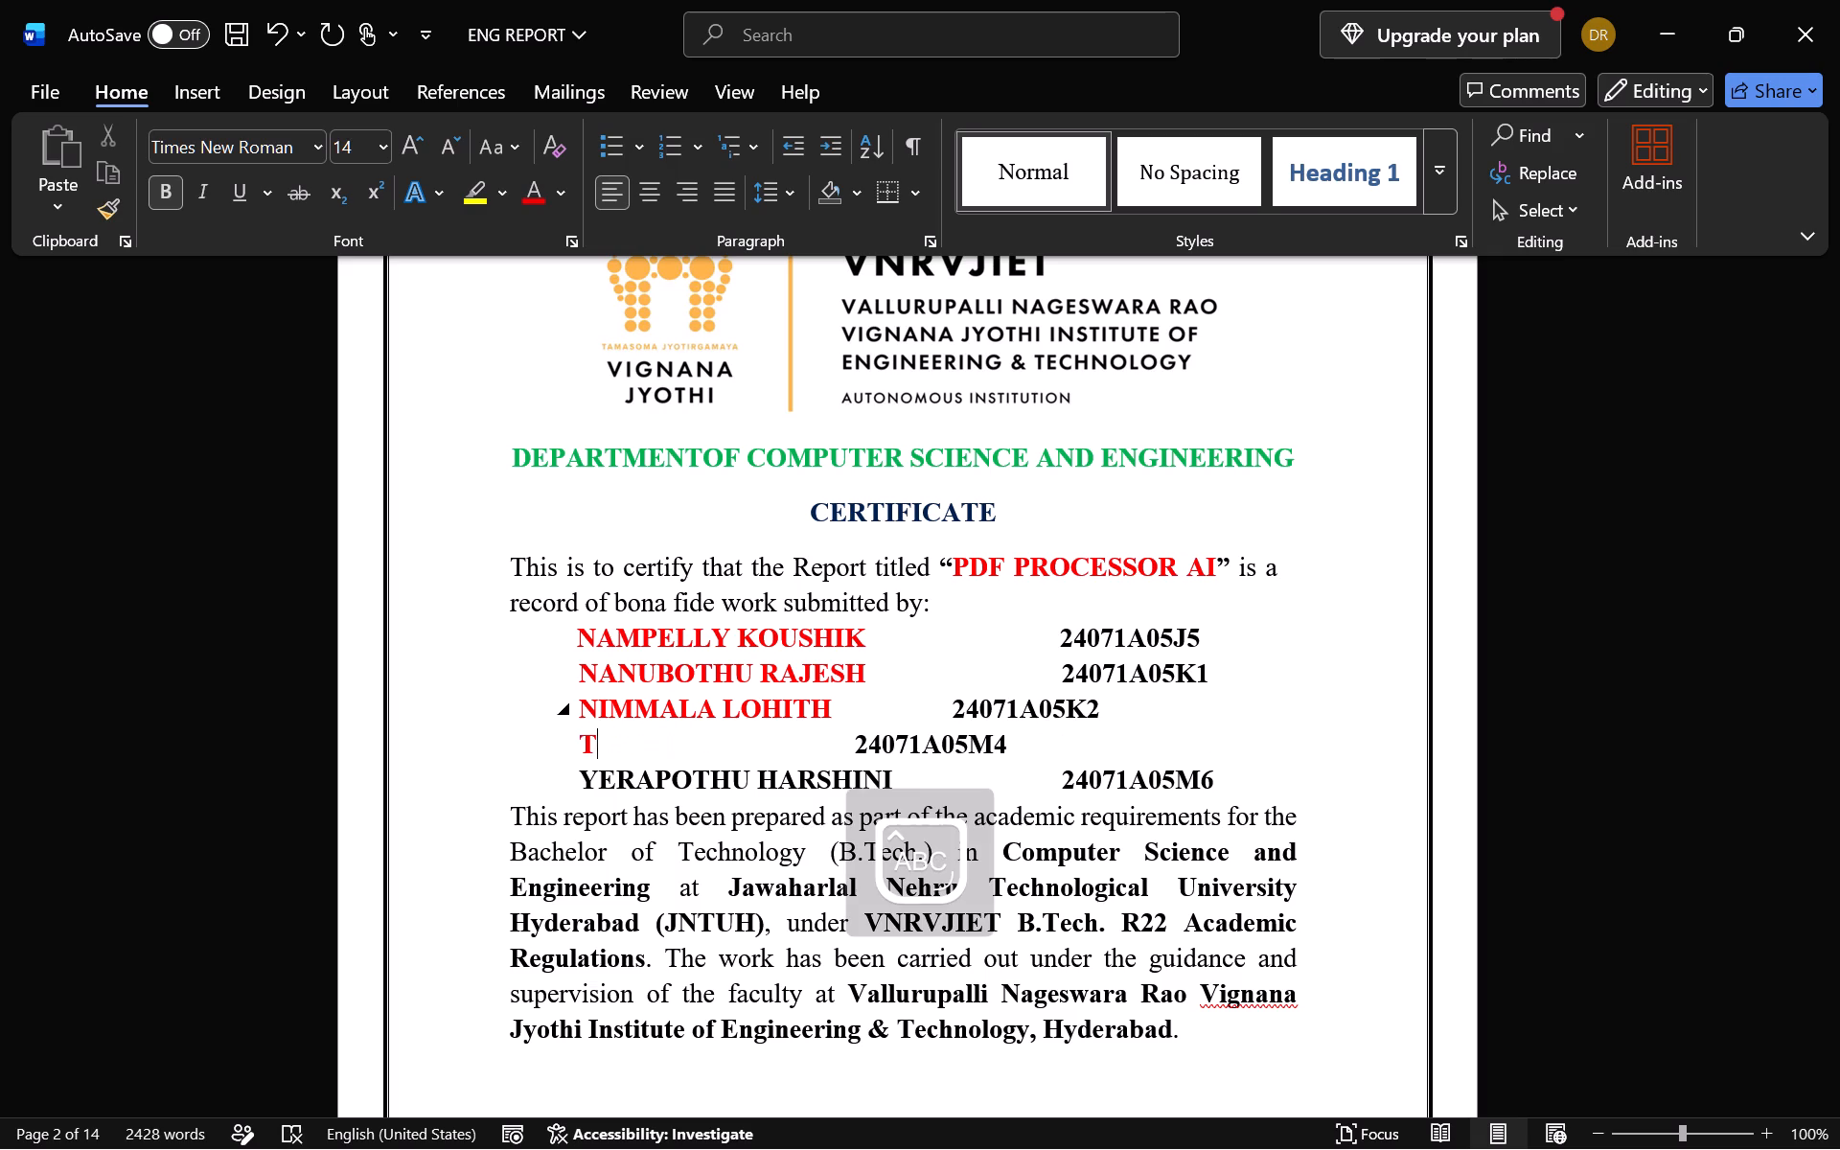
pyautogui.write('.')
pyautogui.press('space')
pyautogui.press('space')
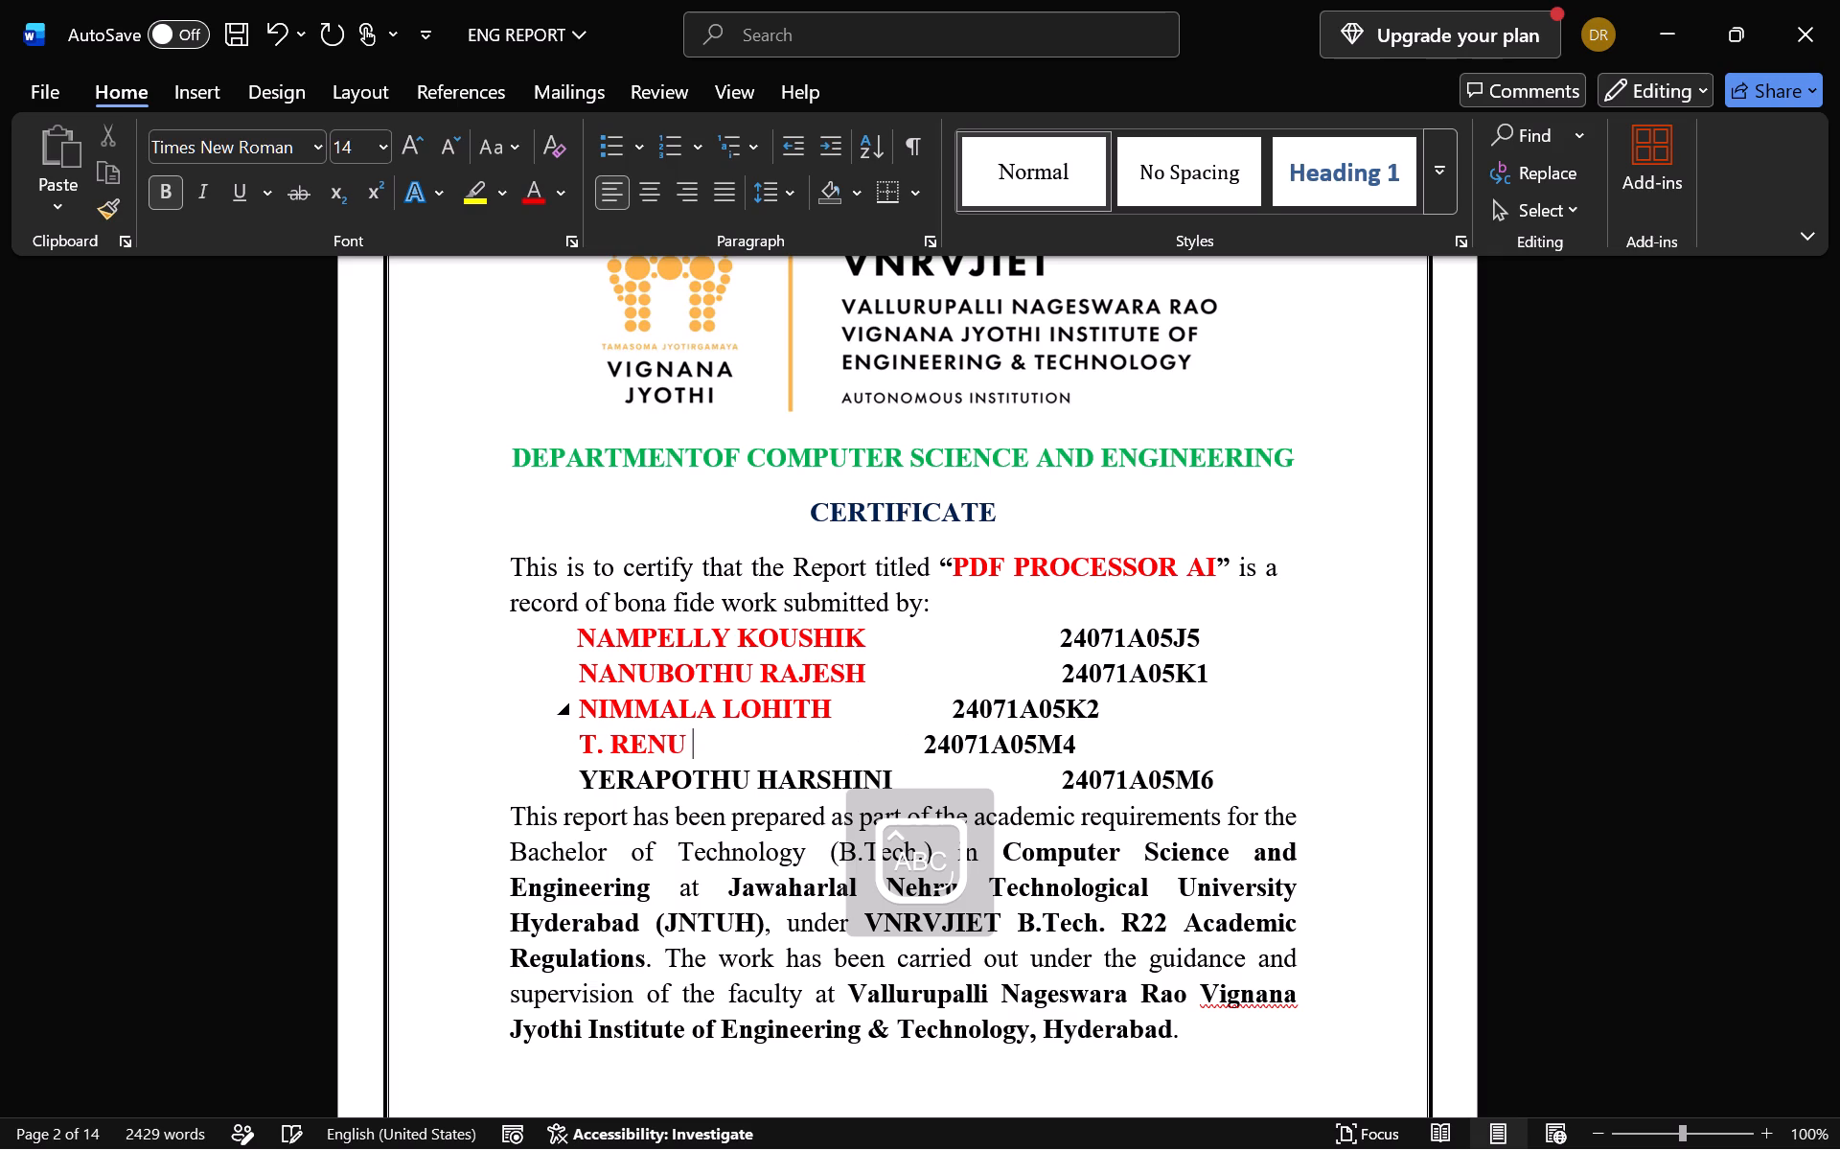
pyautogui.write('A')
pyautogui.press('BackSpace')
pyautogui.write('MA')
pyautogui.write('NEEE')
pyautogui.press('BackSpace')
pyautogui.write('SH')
# Replace the fifth student's name in the certificate's submitted-by list with the new team's fifth member in capitals.
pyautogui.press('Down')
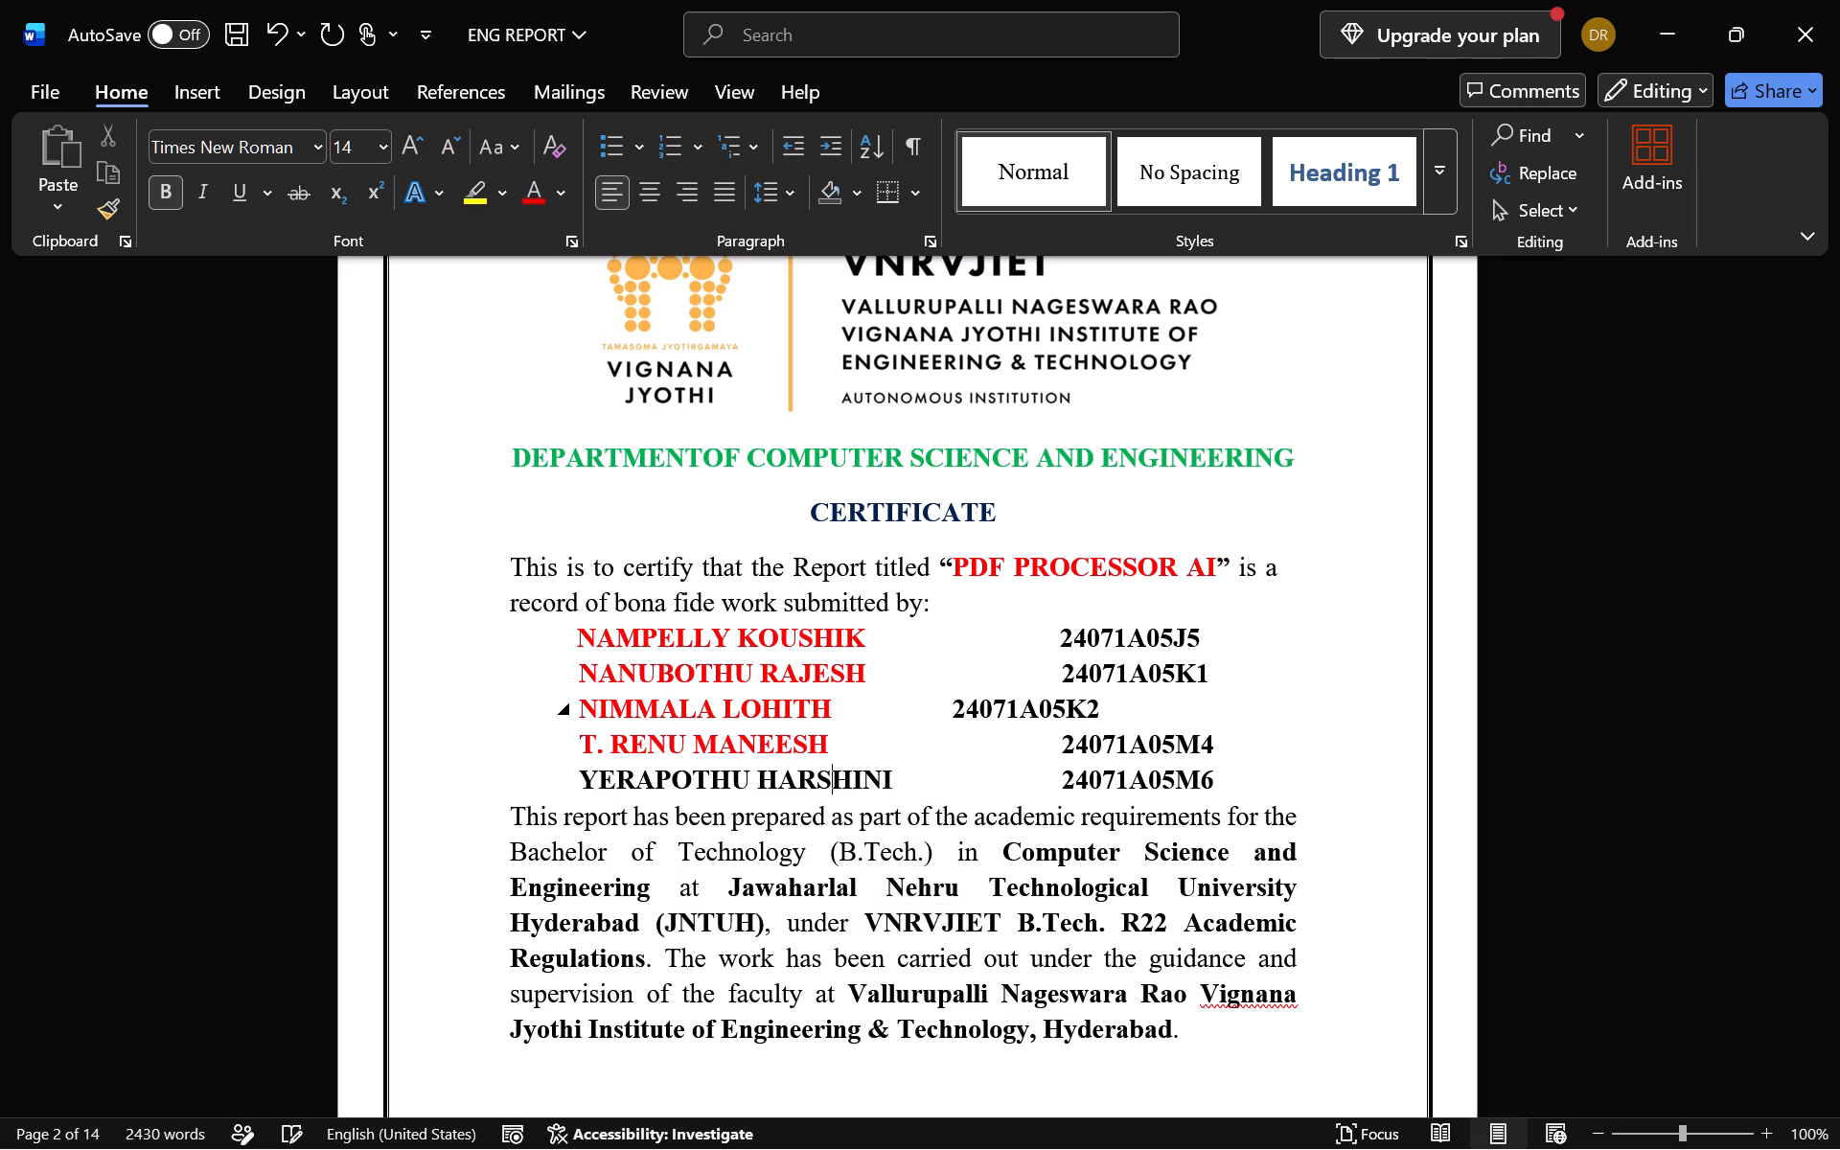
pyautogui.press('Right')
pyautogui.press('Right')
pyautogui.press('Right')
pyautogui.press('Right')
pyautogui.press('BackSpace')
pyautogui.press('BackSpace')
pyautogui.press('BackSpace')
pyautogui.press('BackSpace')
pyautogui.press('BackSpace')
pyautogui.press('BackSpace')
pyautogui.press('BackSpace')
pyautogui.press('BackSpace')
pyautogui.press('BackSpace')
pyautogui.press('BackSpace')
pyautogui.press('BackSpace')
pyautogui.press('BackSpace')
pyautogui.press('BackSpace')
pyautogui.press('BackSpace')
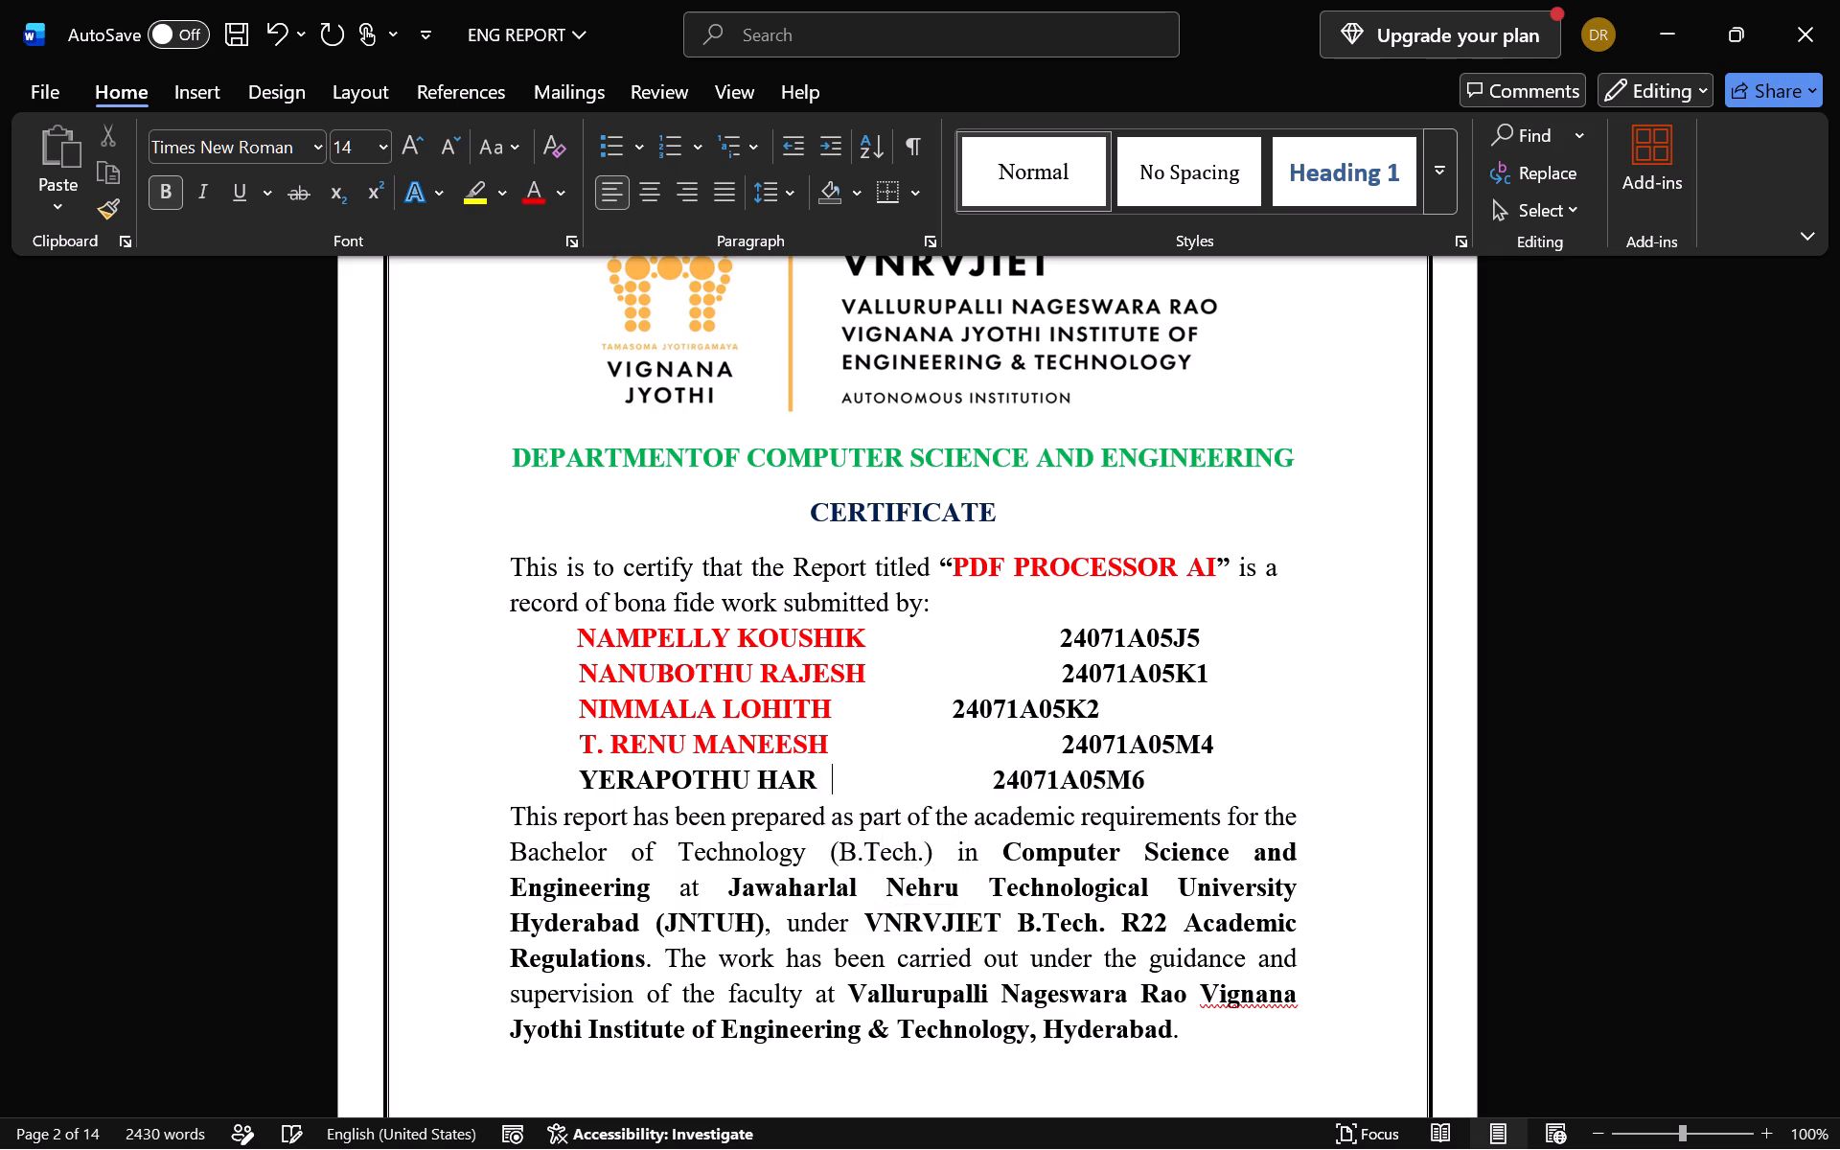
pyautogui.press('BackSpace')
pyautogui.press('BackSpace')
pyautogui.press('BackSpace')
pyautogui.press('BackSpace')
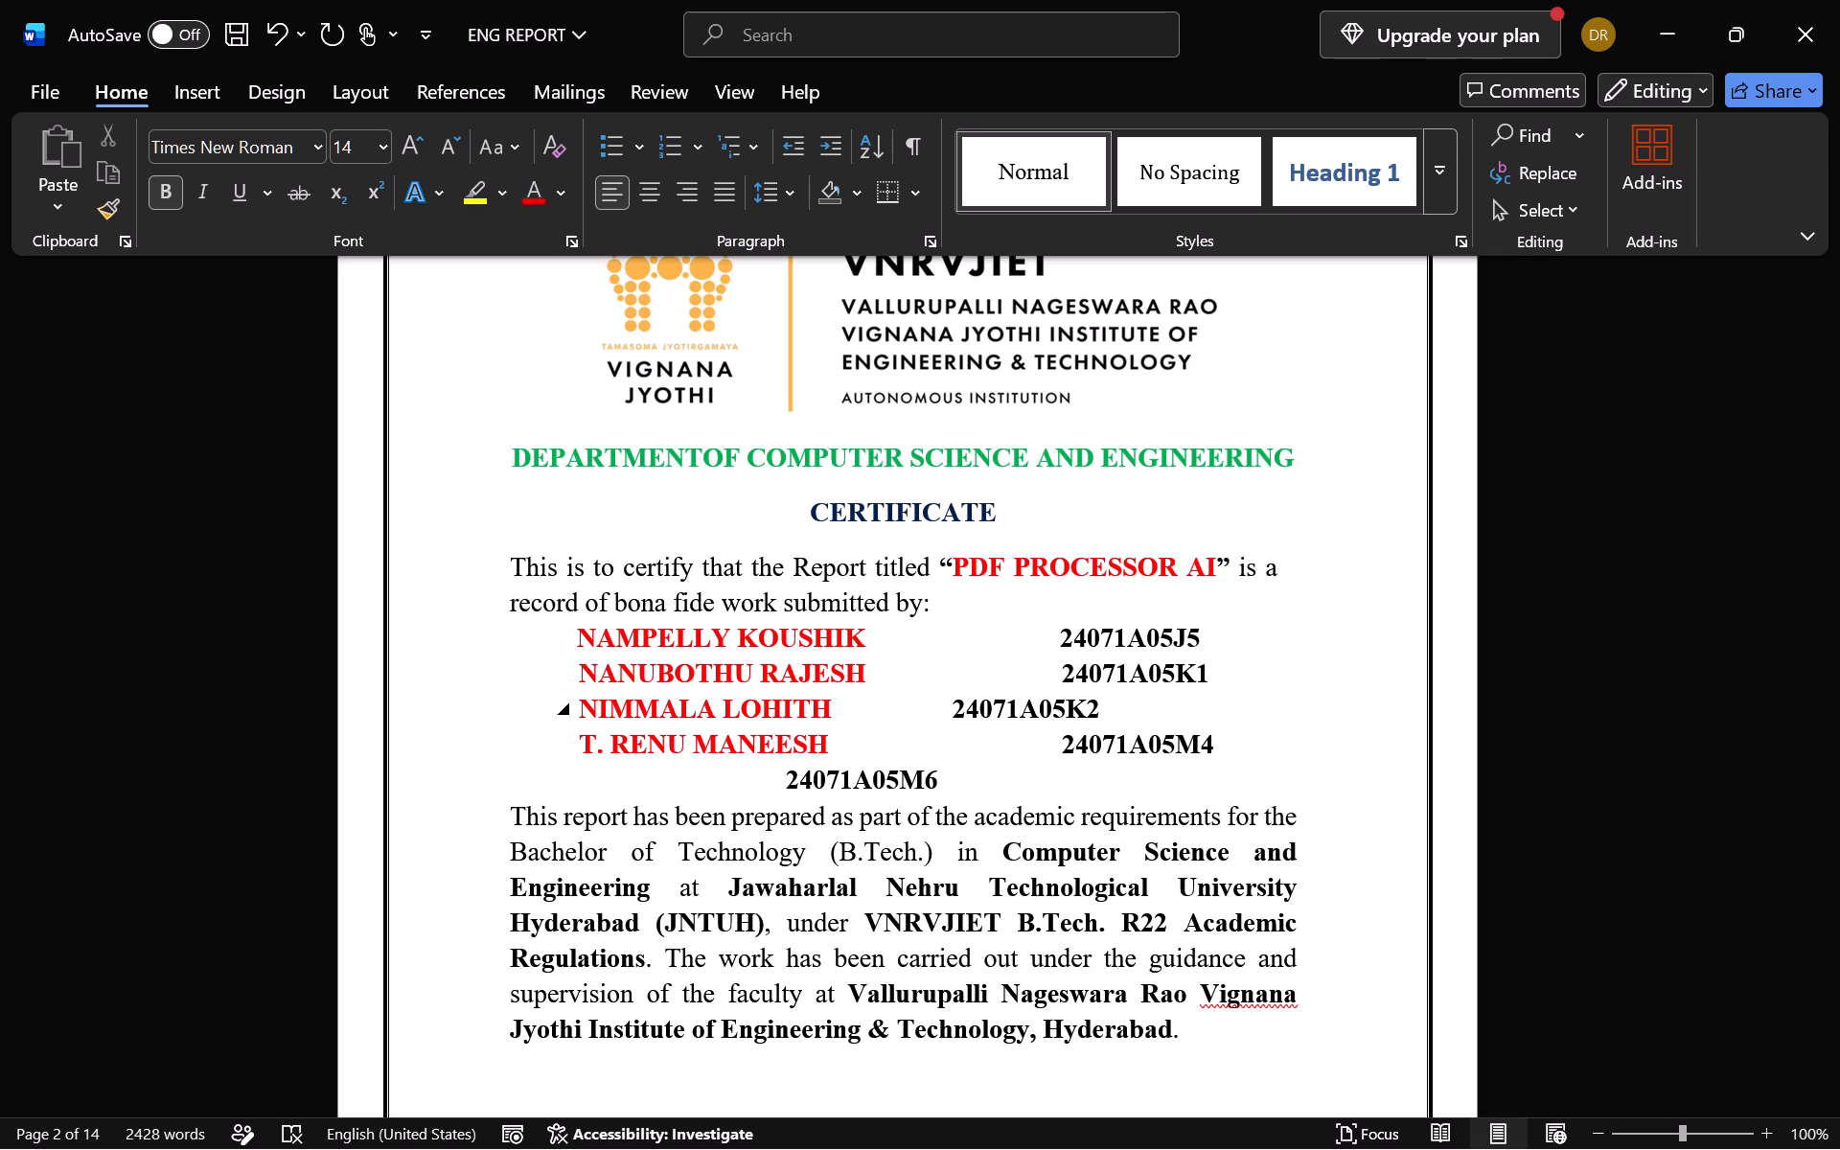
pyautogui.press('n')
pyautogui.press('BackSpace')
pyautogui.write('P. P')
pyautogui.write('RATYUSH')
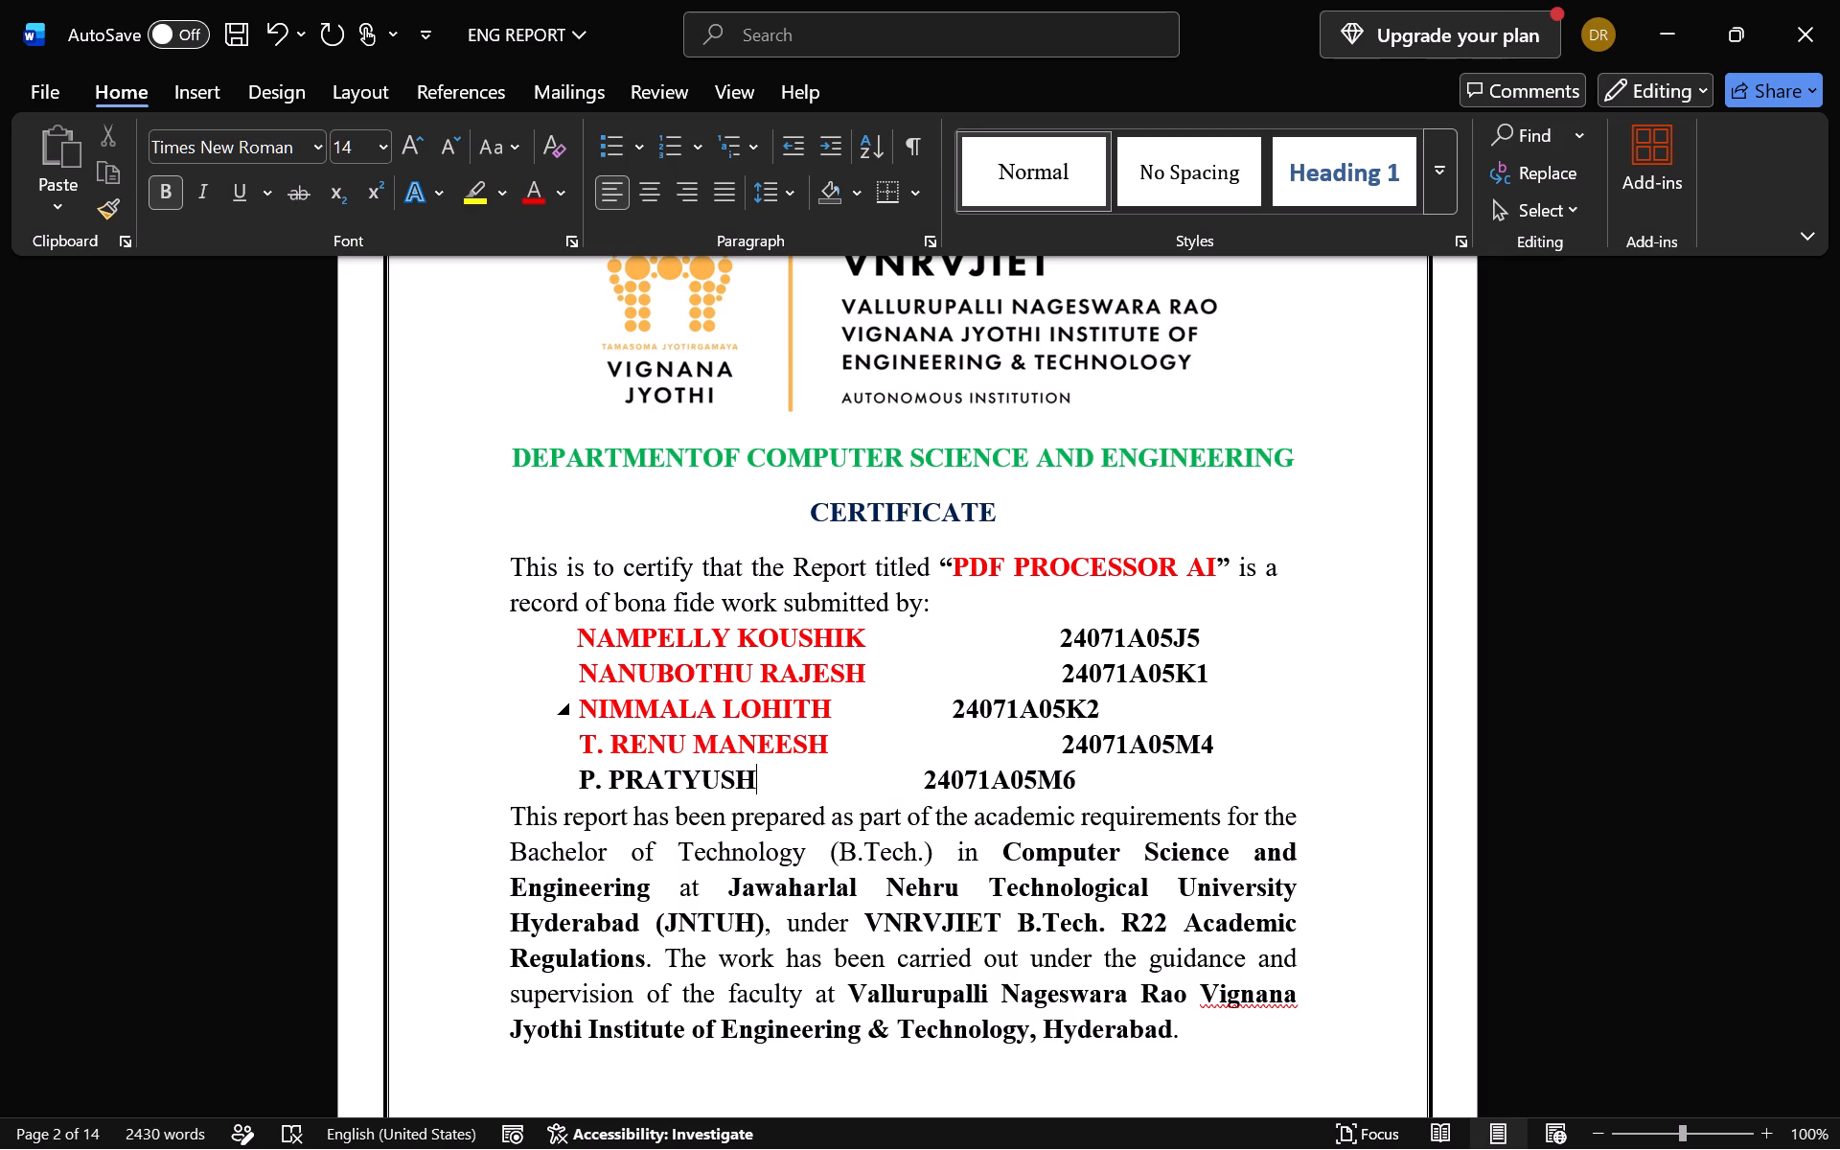
# Add spaces after the fifth and third students' names so their roll numbers line up with the column.
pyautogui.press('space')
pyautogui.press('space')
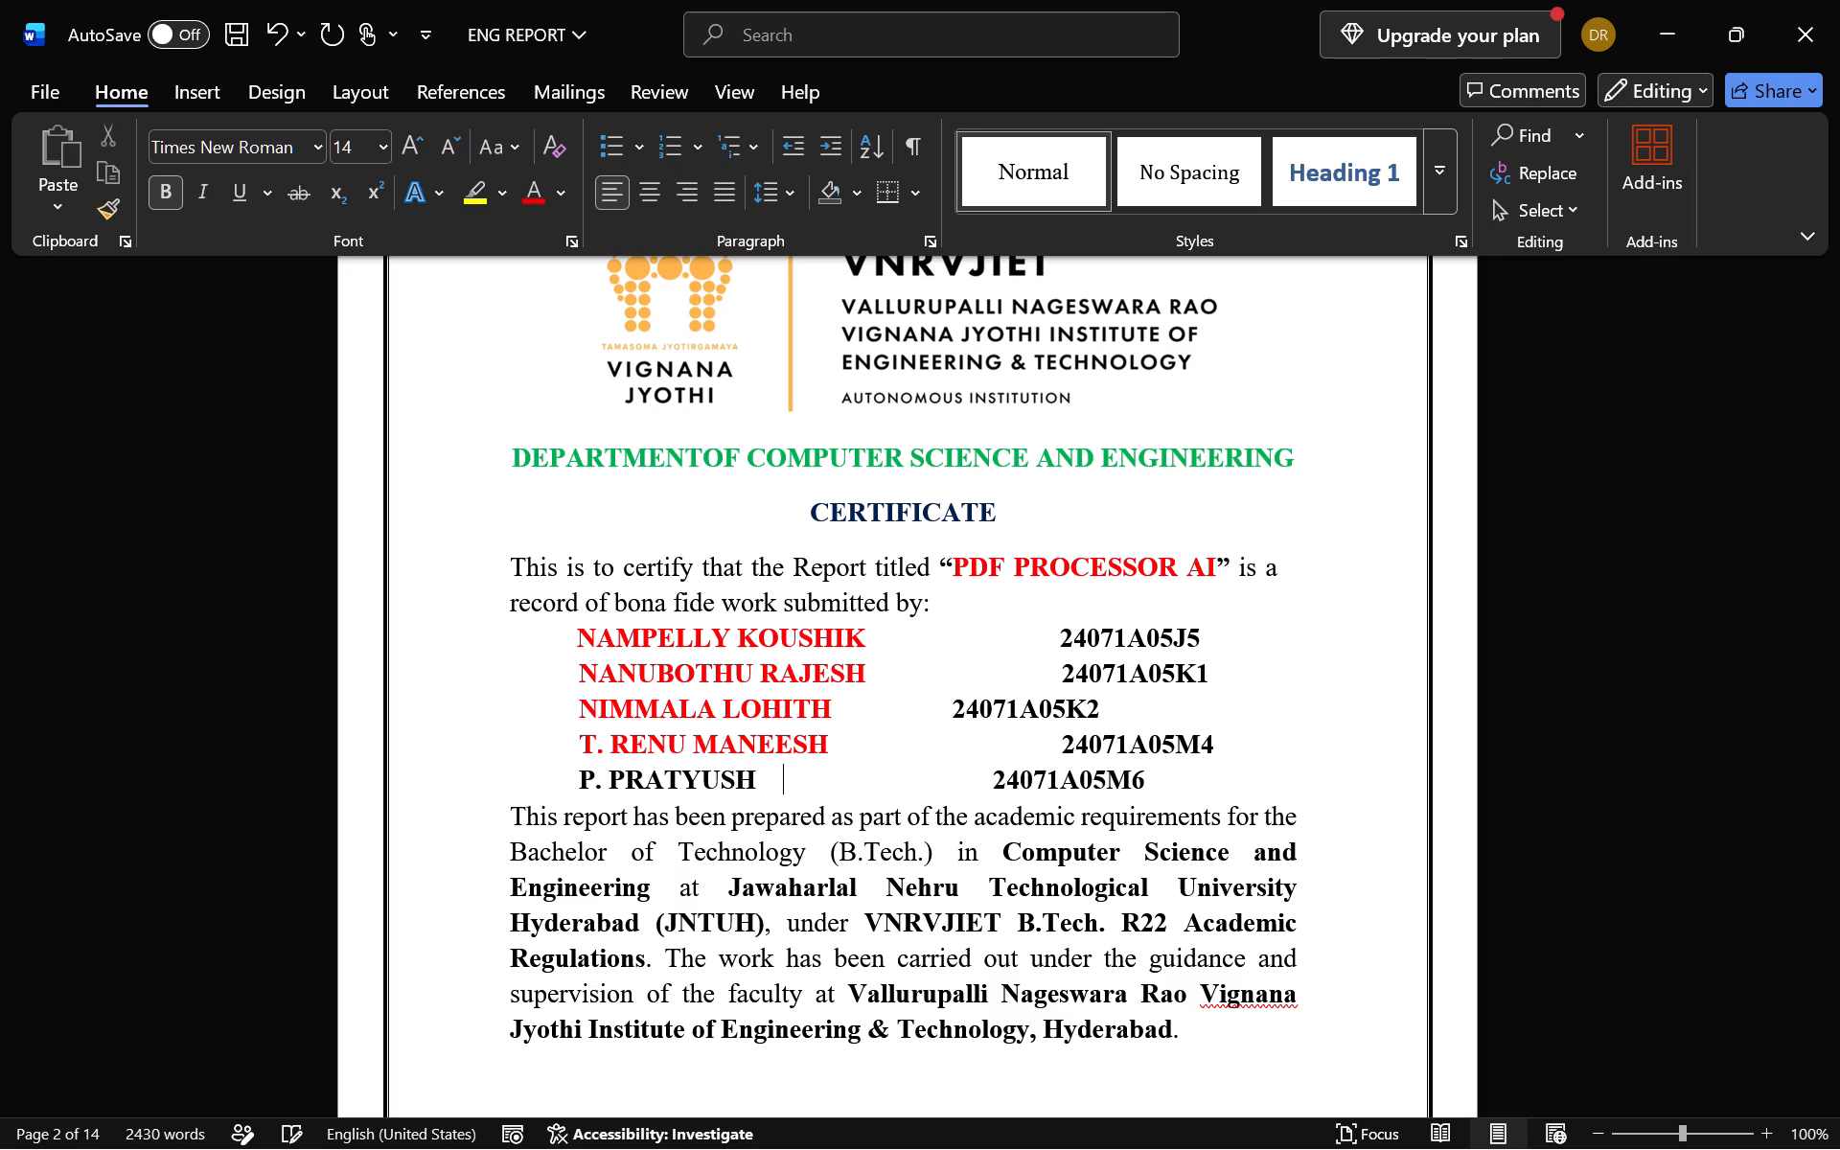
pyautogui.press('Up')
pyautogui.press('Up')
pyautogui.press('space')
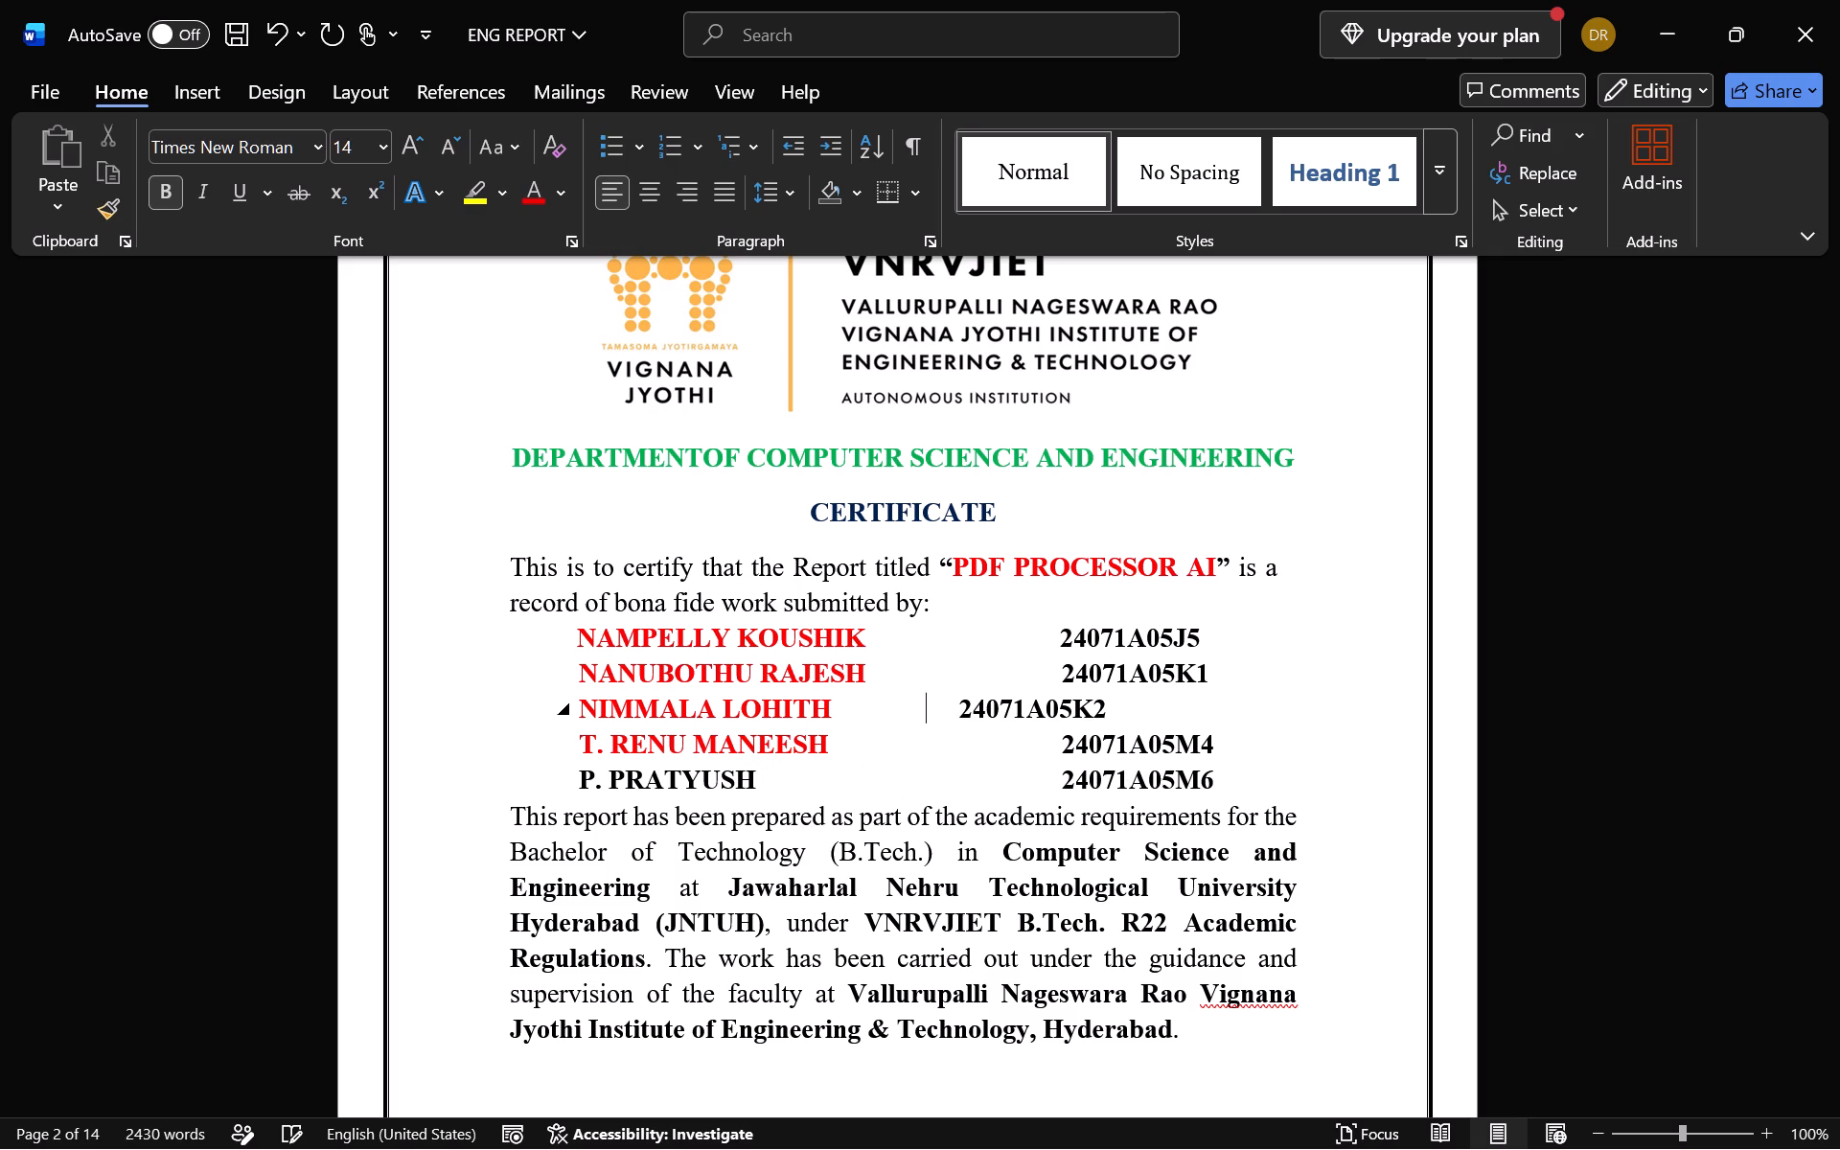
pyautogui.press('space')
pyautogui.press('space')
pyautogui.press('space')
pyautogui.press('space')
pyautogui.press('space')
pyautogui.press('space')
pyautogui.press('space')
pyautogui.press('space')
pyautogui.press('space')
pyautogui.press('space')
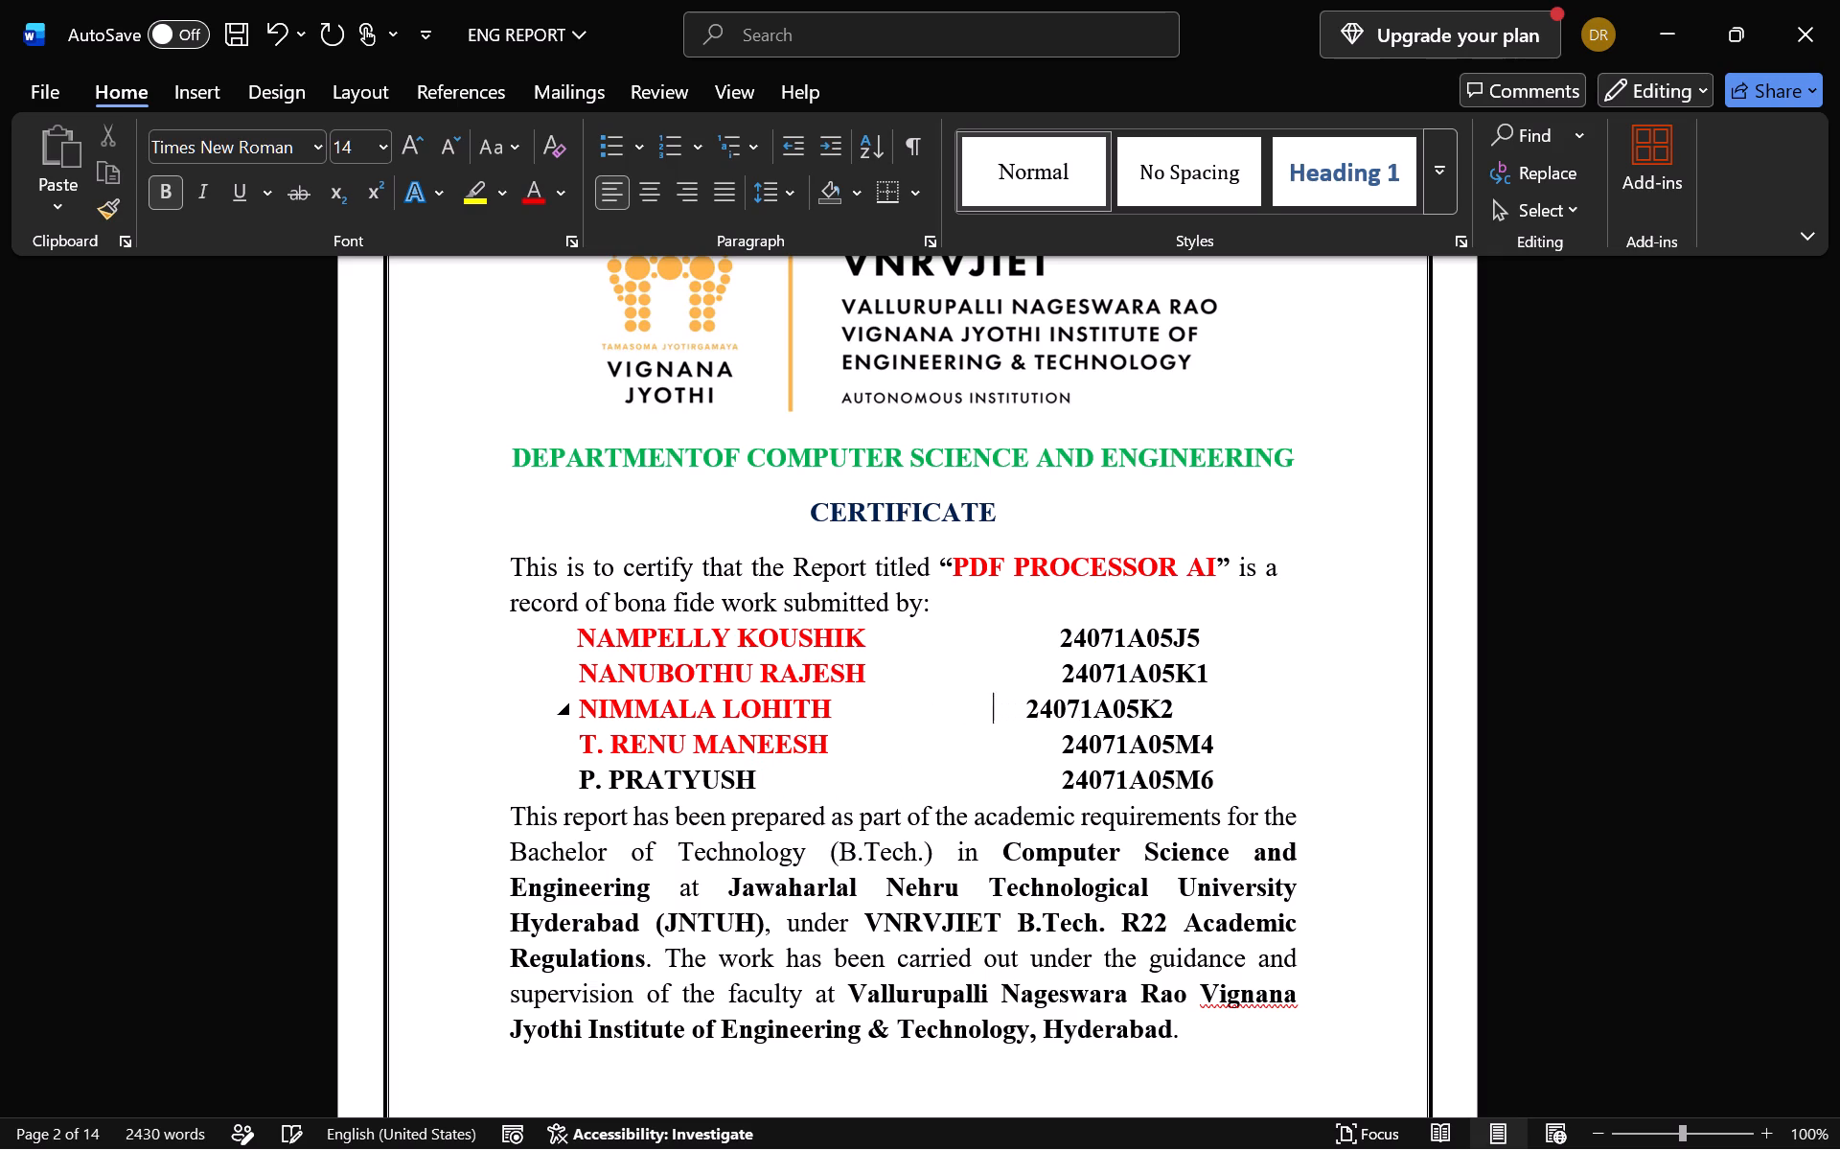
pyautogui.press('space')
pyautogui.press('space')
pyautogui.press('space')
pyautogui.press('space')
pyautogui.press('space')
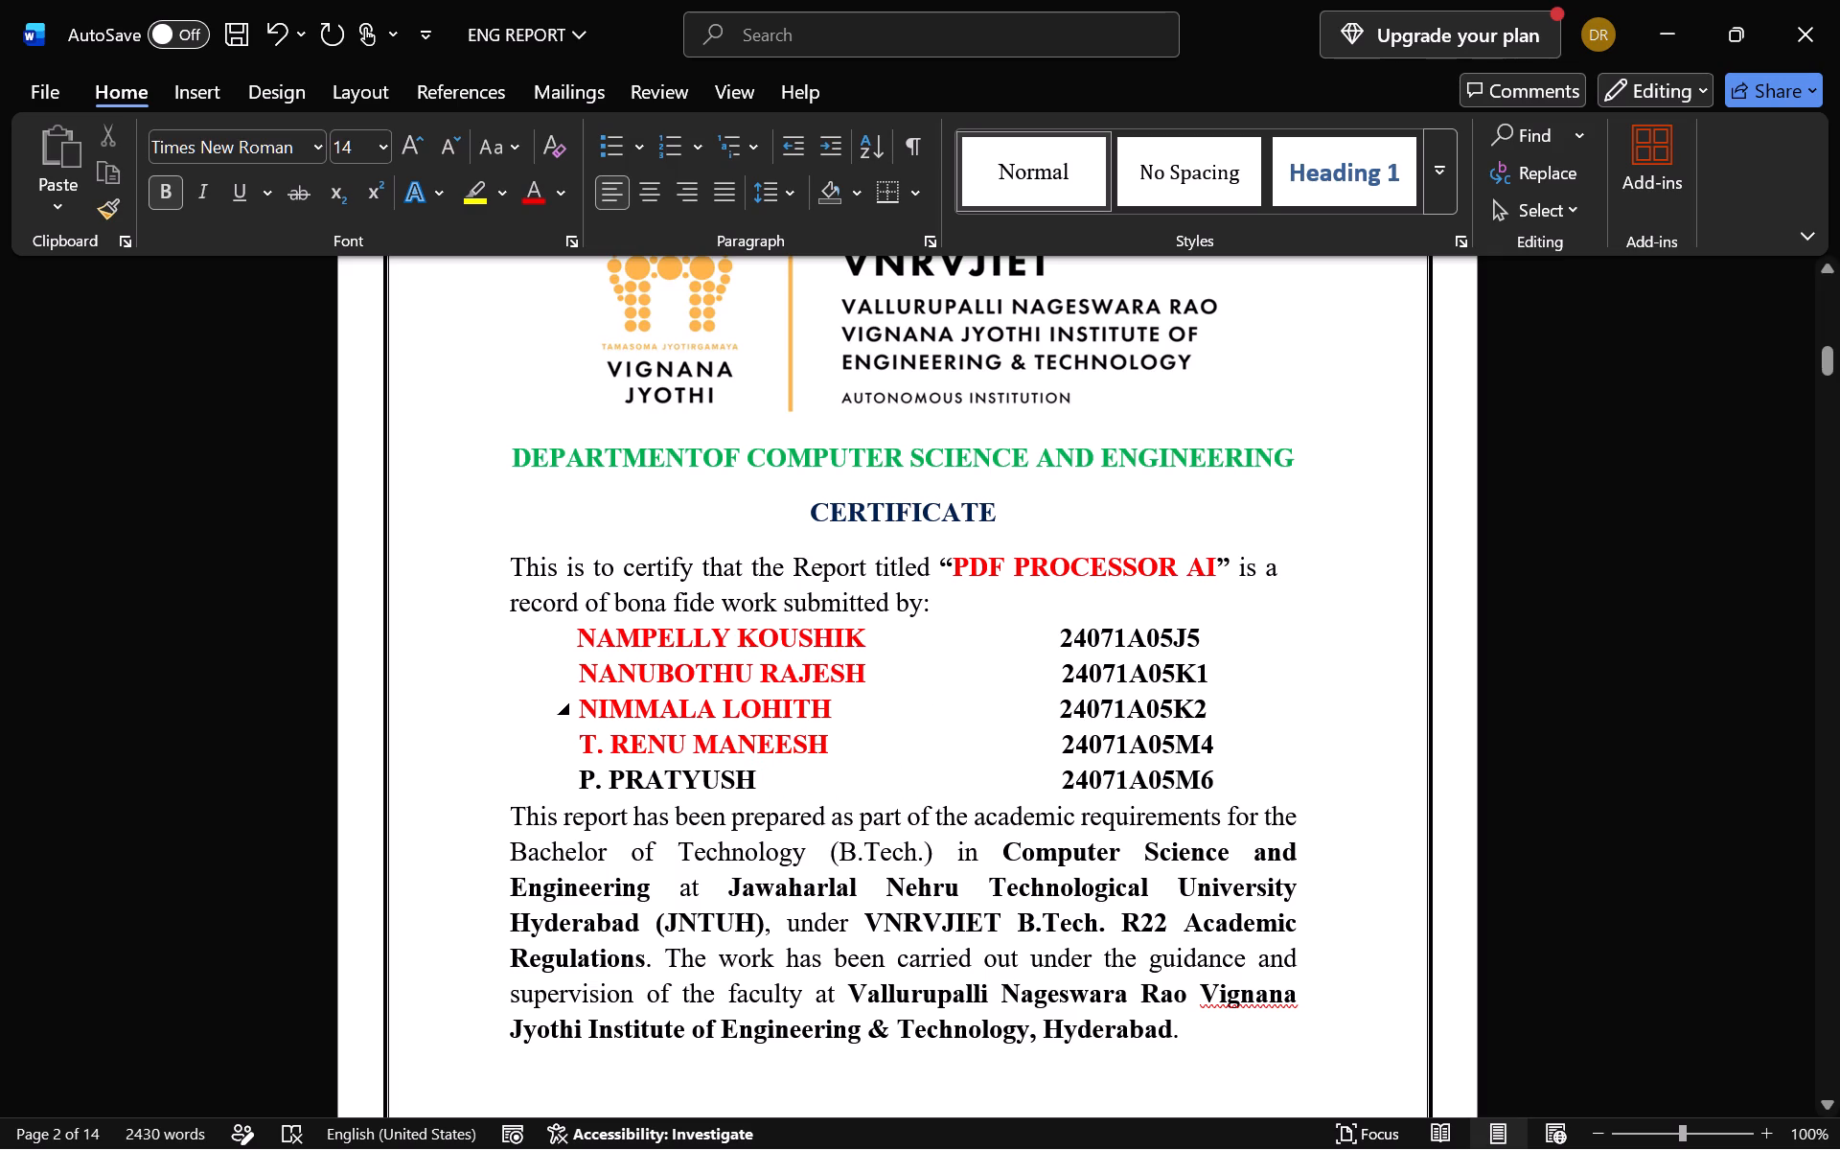
# Replace the last two characters of the first and second students' roll numbers on the certificate with the new members' endings.
pyautogui.click(1203, 629)
pyautogui.press('BackSpace')
pyautogui.press('BackSpace')
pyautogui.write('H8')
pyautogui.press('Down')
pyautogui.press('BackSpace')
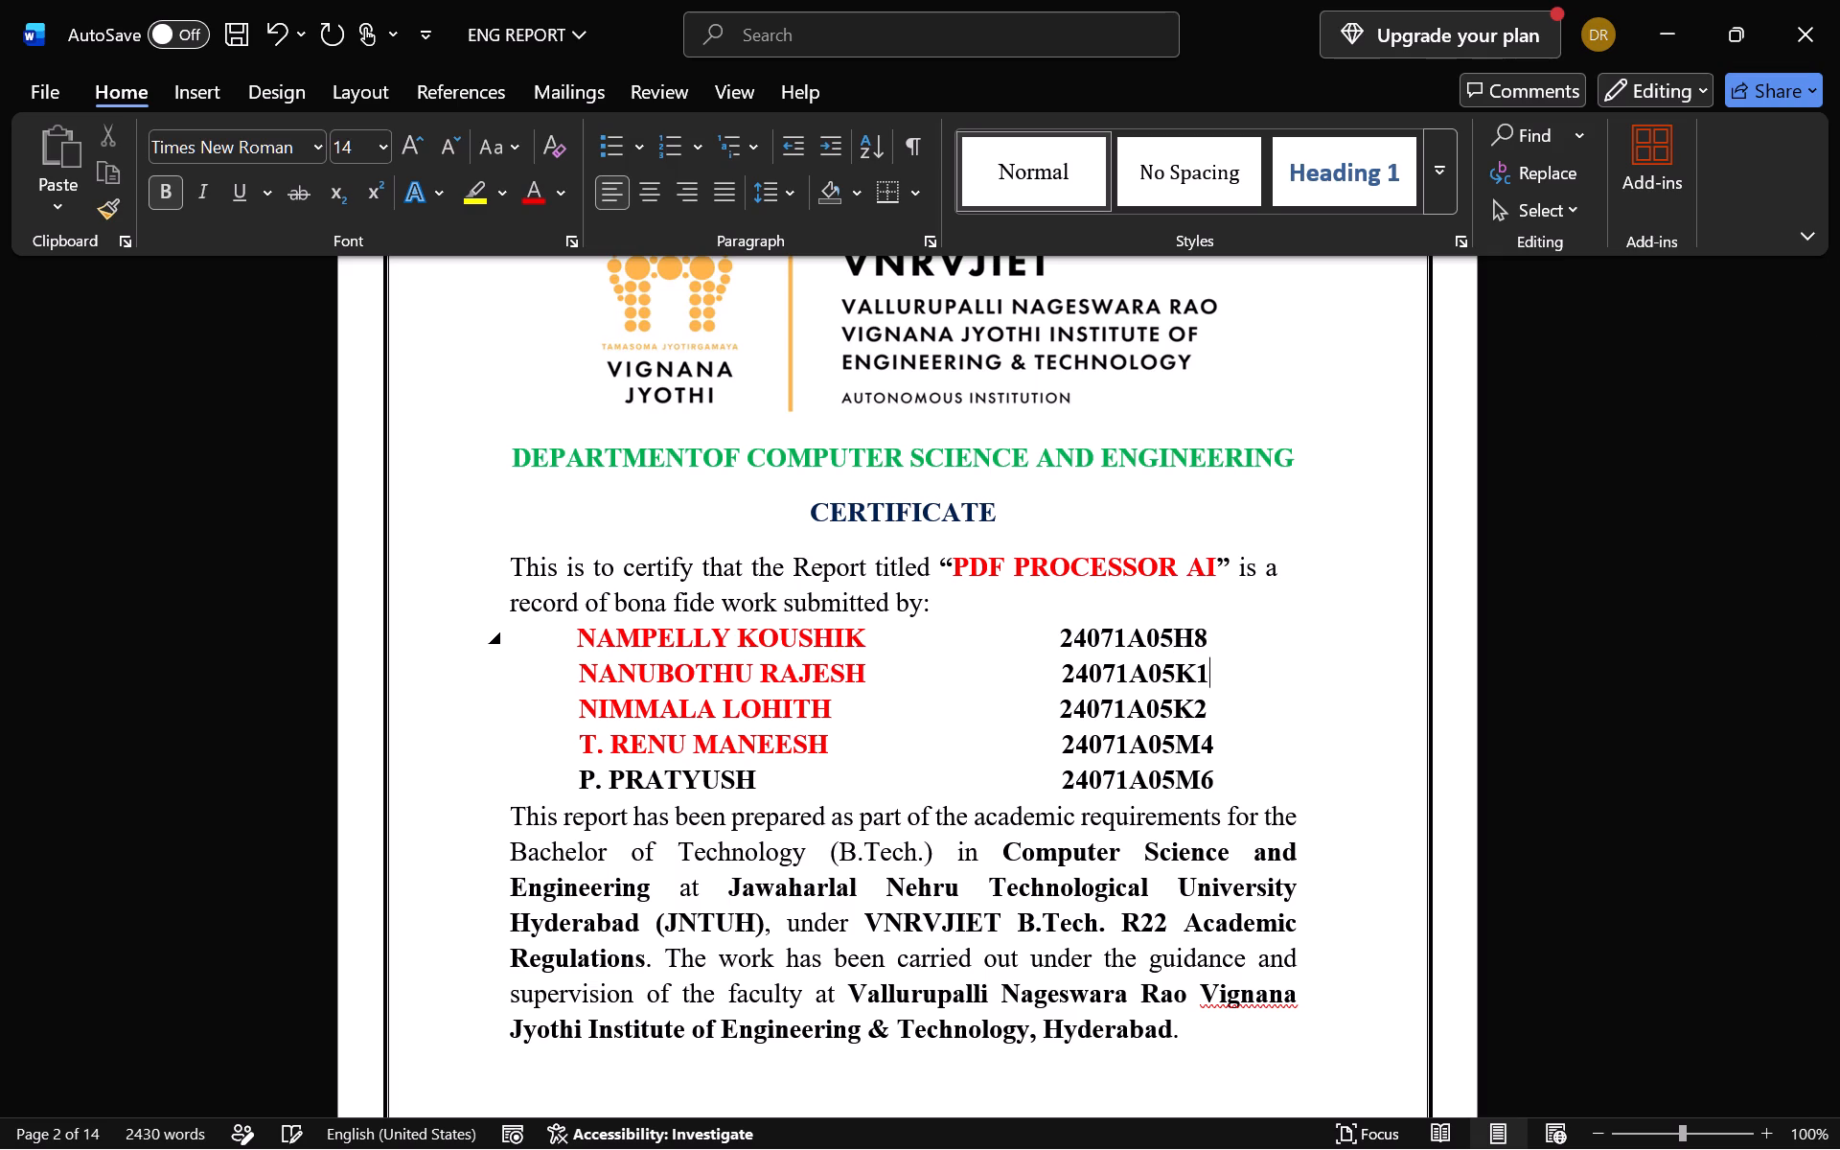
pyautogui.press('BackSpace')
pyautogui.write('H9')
# Replace the last two characters of the third and fourth students' roll numbers with the new members' endings.
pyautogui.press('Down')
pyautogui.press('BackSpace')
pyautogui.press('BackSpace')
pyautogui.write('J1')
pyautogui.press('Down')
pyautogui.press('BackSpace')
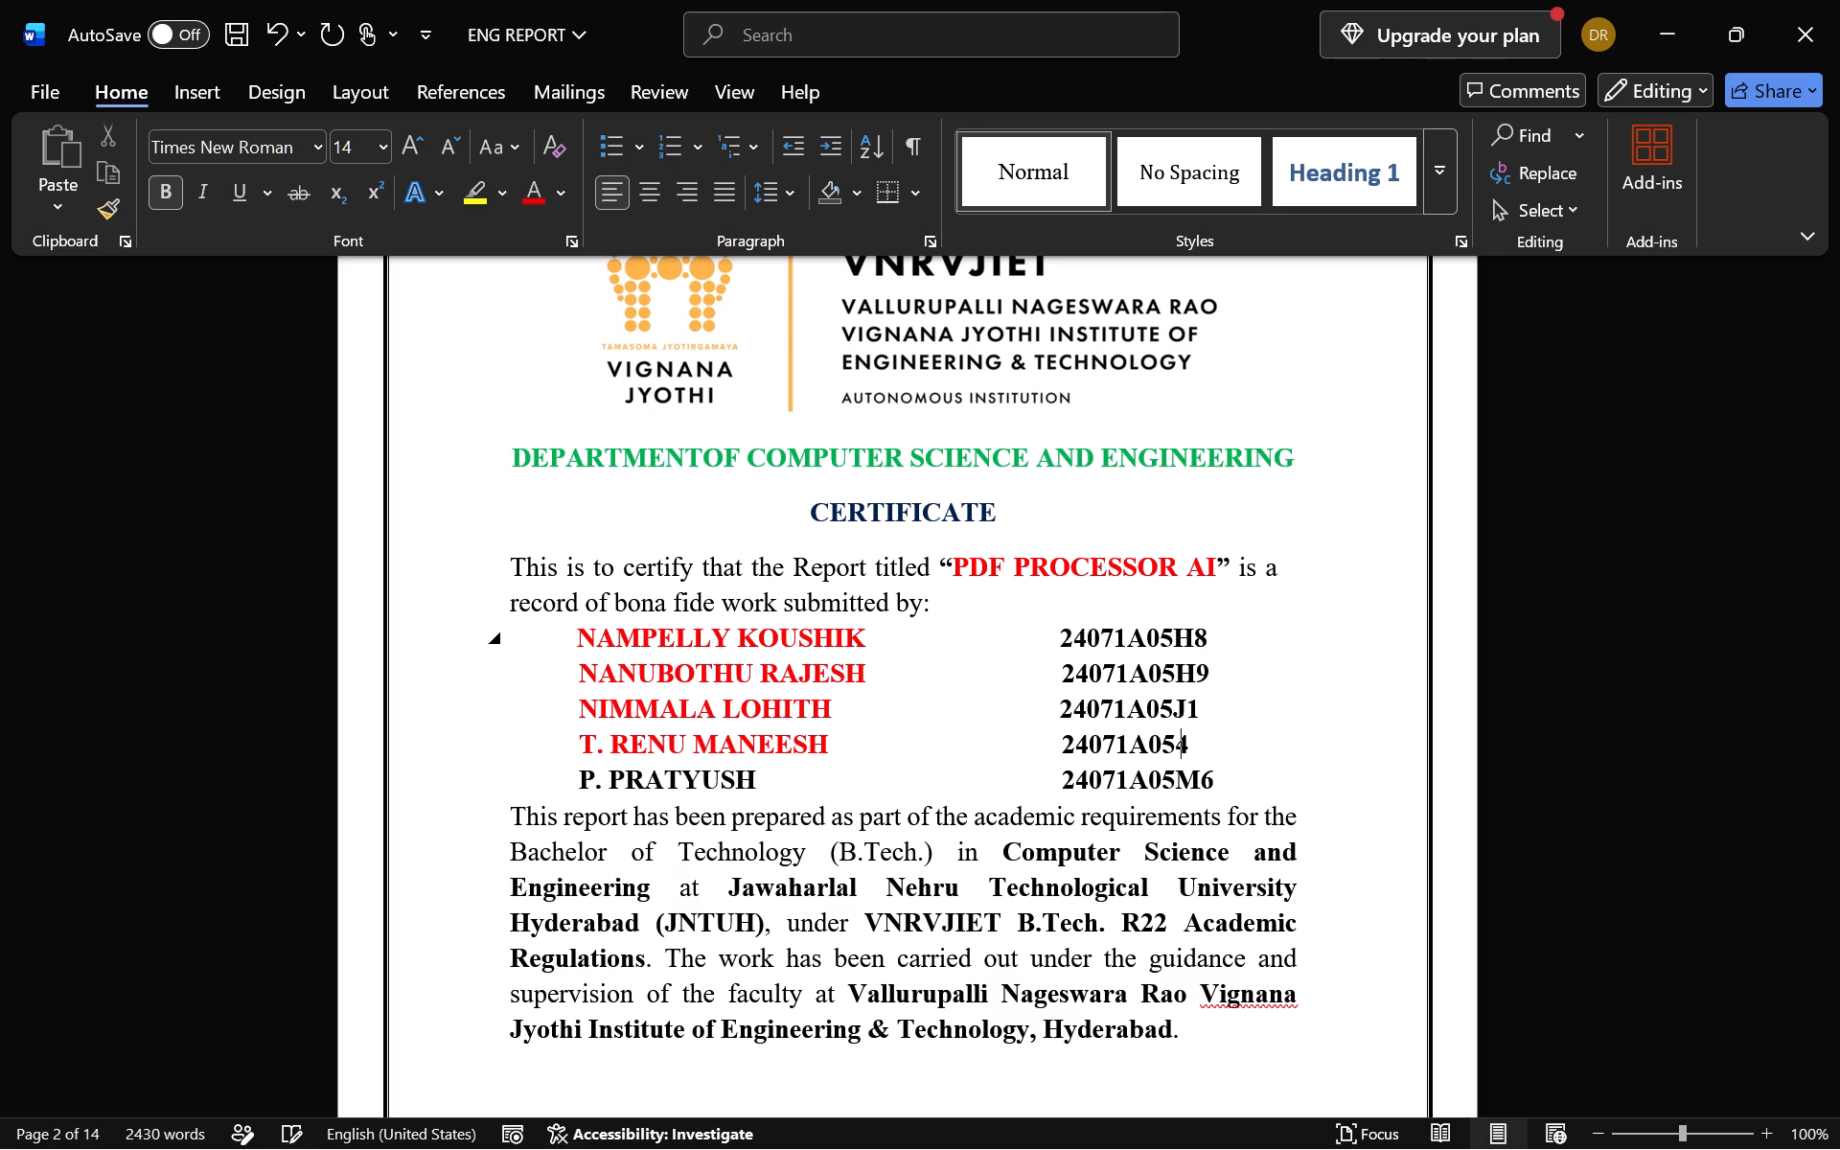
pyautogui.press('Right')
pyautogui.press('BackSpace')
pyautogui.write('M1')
# Replace the last two characters of the fifth student's roll number with the new member's ending.
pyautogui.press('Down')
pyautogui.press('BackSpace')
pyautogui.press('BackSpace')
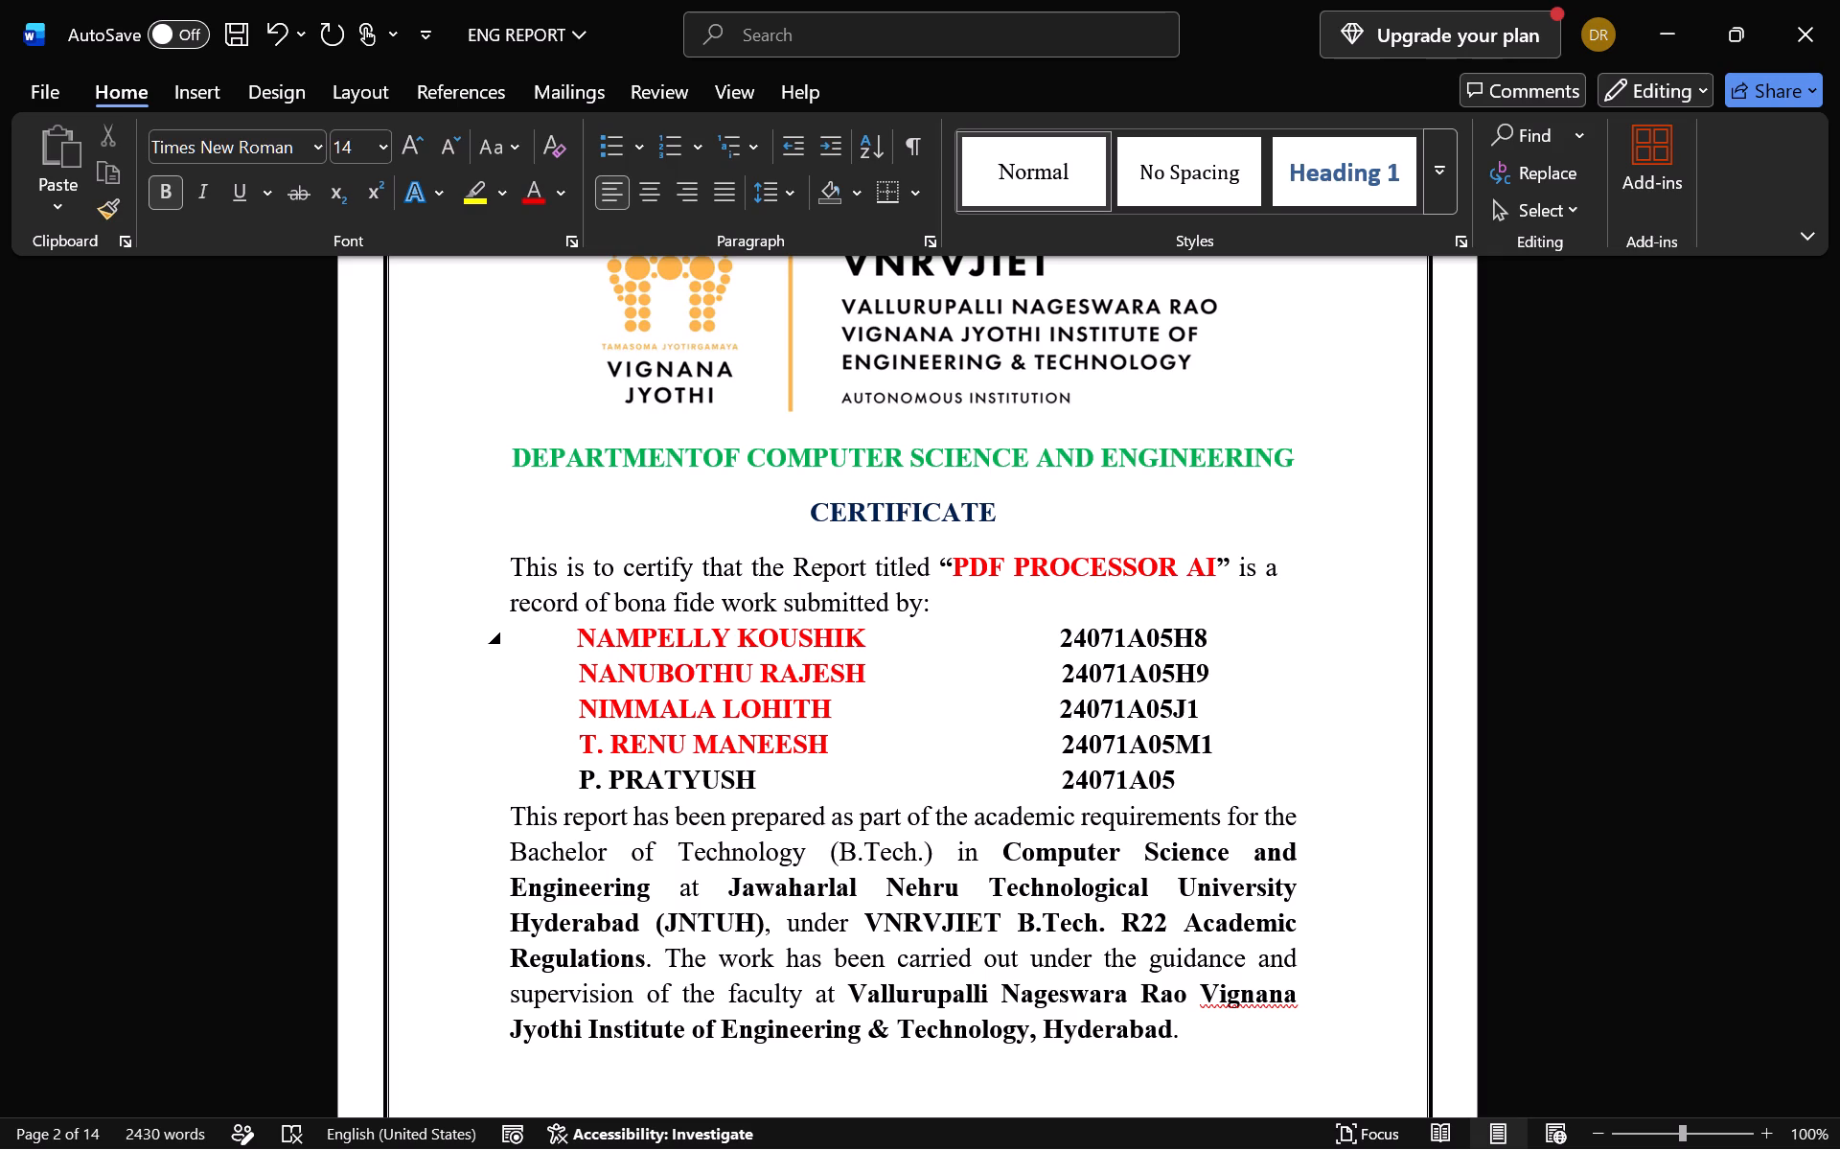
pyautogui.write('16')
# Change the second and fifth digits of the fifth student's roll number to match the new member's number.
pyautogui.click(1203, 629)
pyautogui.press('Left')
pyautogui.press('Left')
pyautogui.press('Left')
pyautogui.press('Down')
pyautogui.press('Down')
pyautogui.press('Left')
pyautogui.press('Left')
pyautogui.press('Left')
pyautogui.press('Left')
pyautogui.press('Down')
pyautogui.press('Down')
pyautogui.press('Left')
pyautogui.press('BackSpace')
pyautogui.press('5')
pyautogui.press('Right')
pyautogui.press('Right')
pyautogui.press('Right')
pyautogui.press('BackSpace')
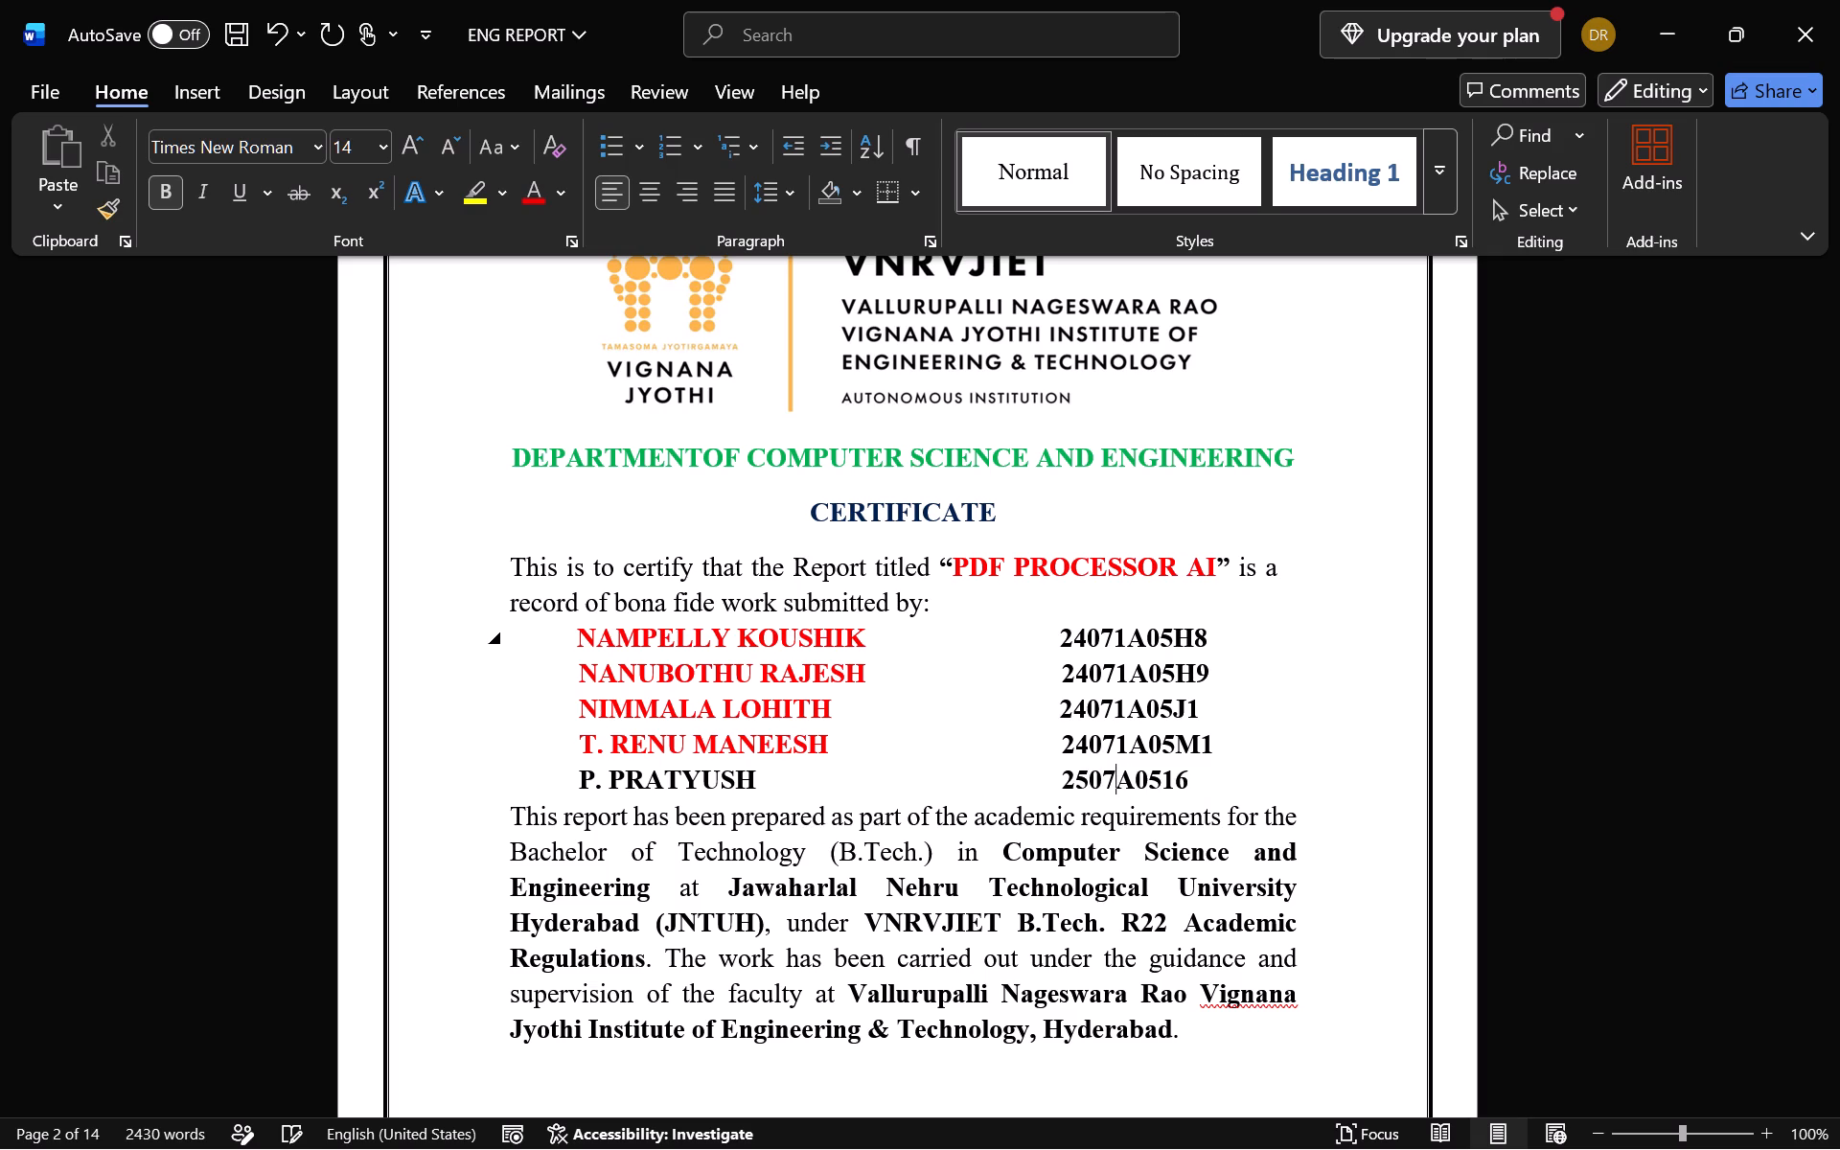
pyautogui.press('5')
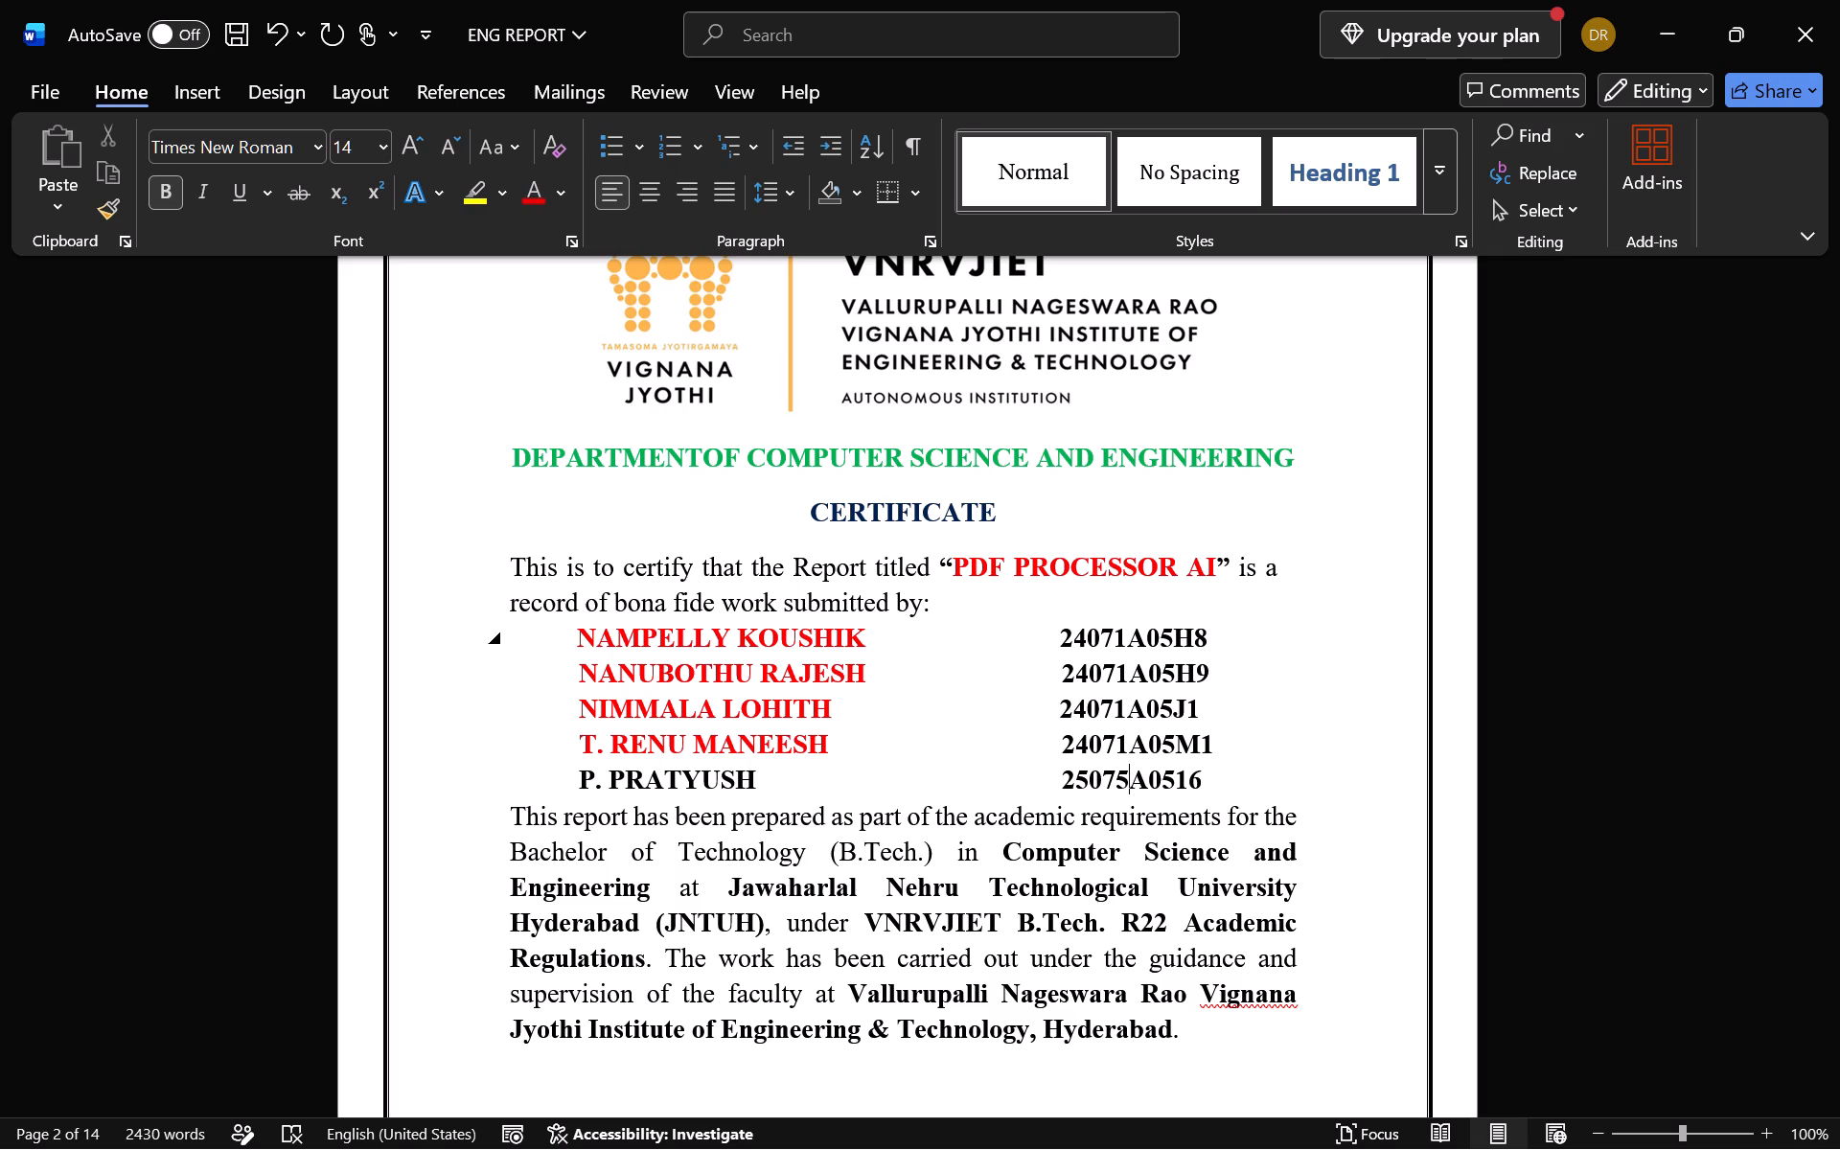
# Recolour the fifth student's name in the certificate list red to match the other names.
pyautogui.moveTo(751, 777); pyautogui.dragTo(518, 770)
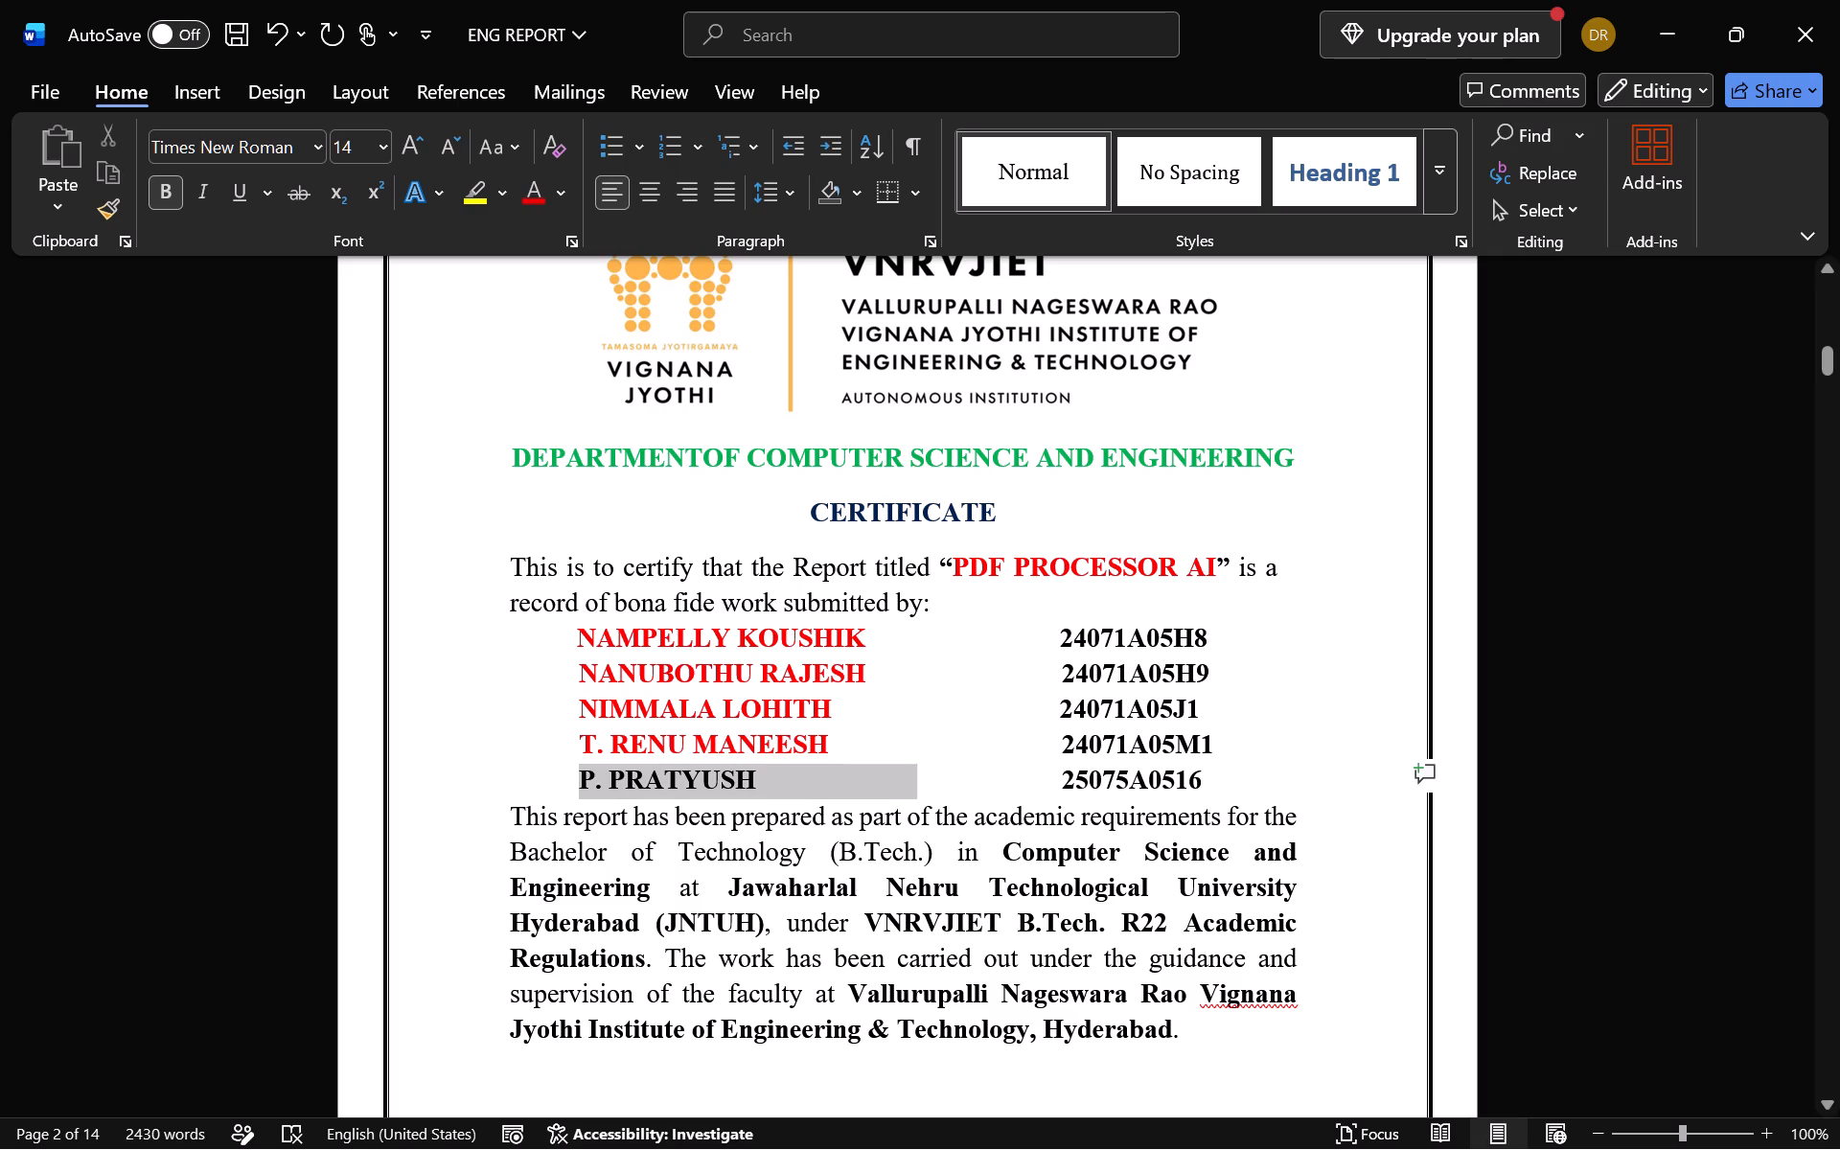
pyautogui.moveTo(518, 770); pyautogui.dragTo(582, 775)
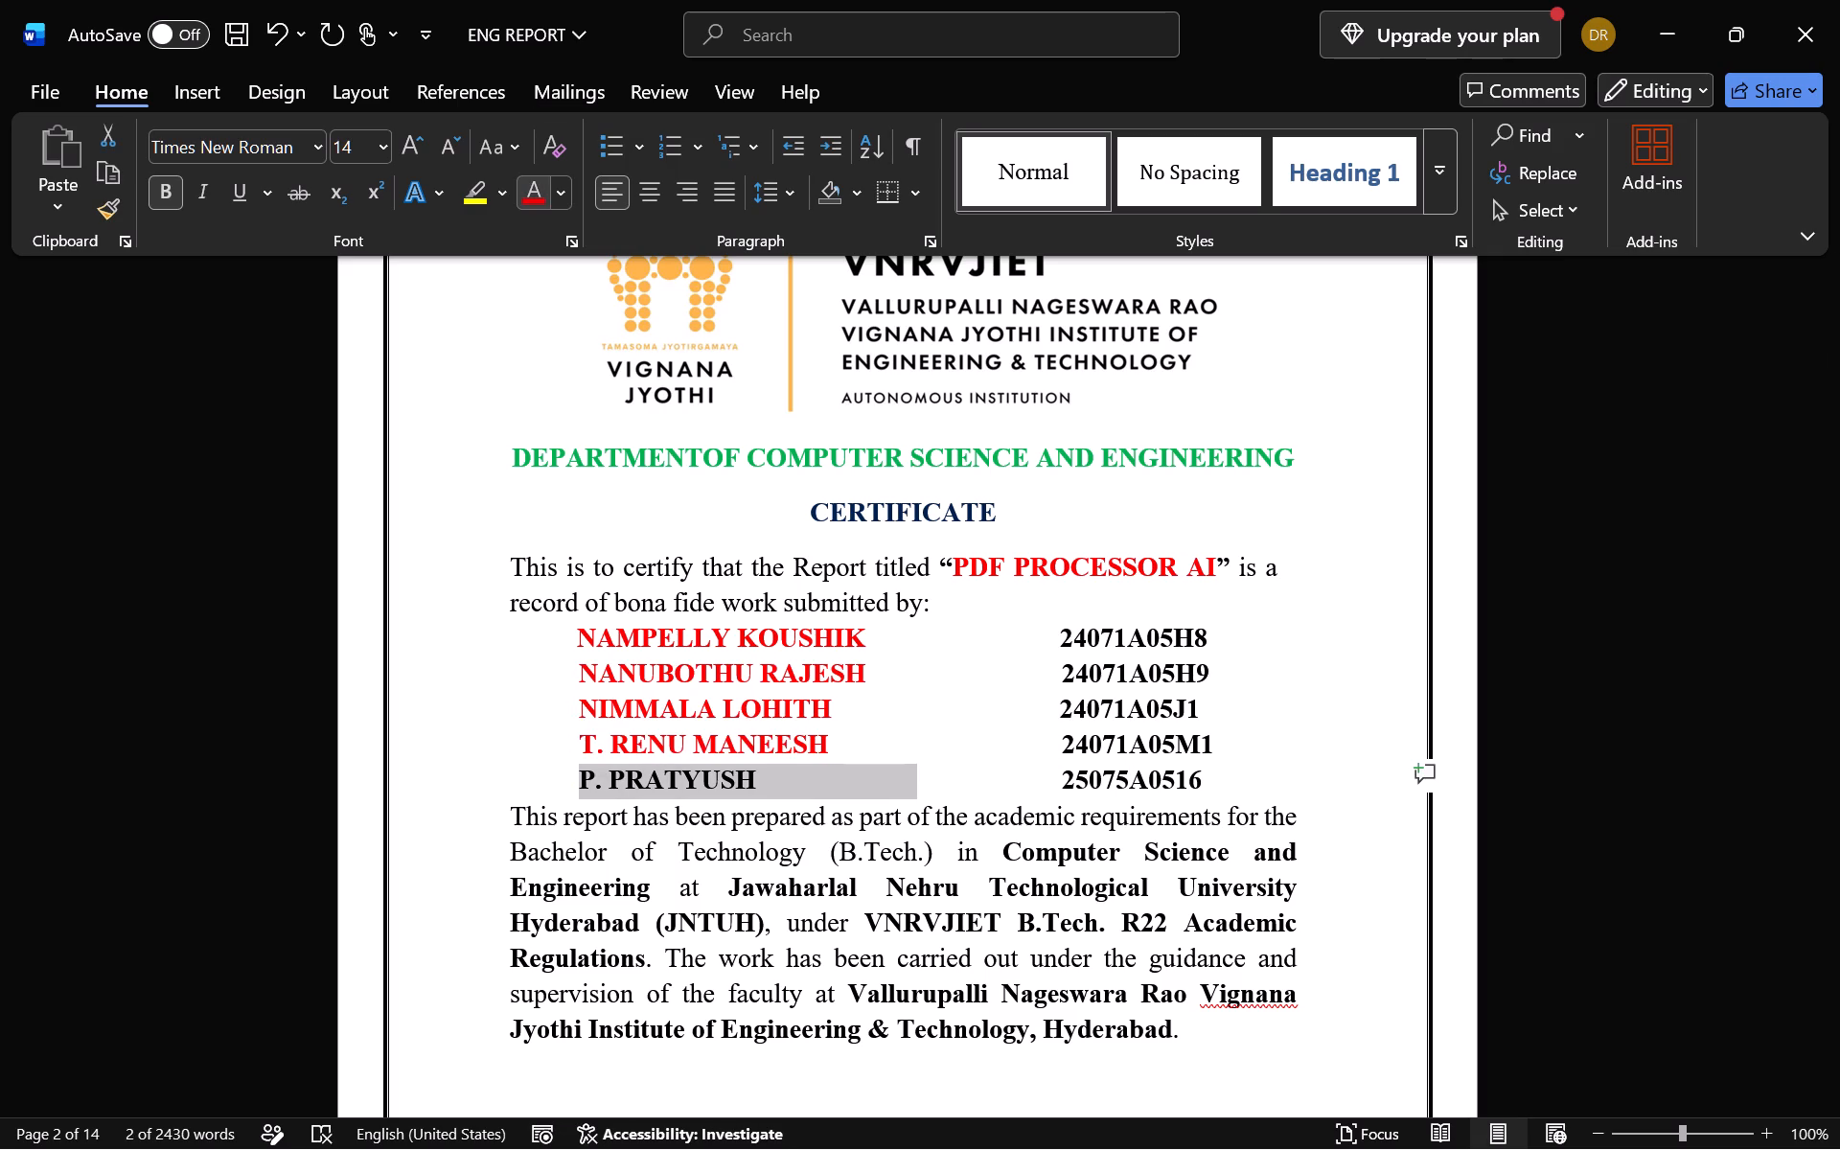
pyautogui.click(534, 180)
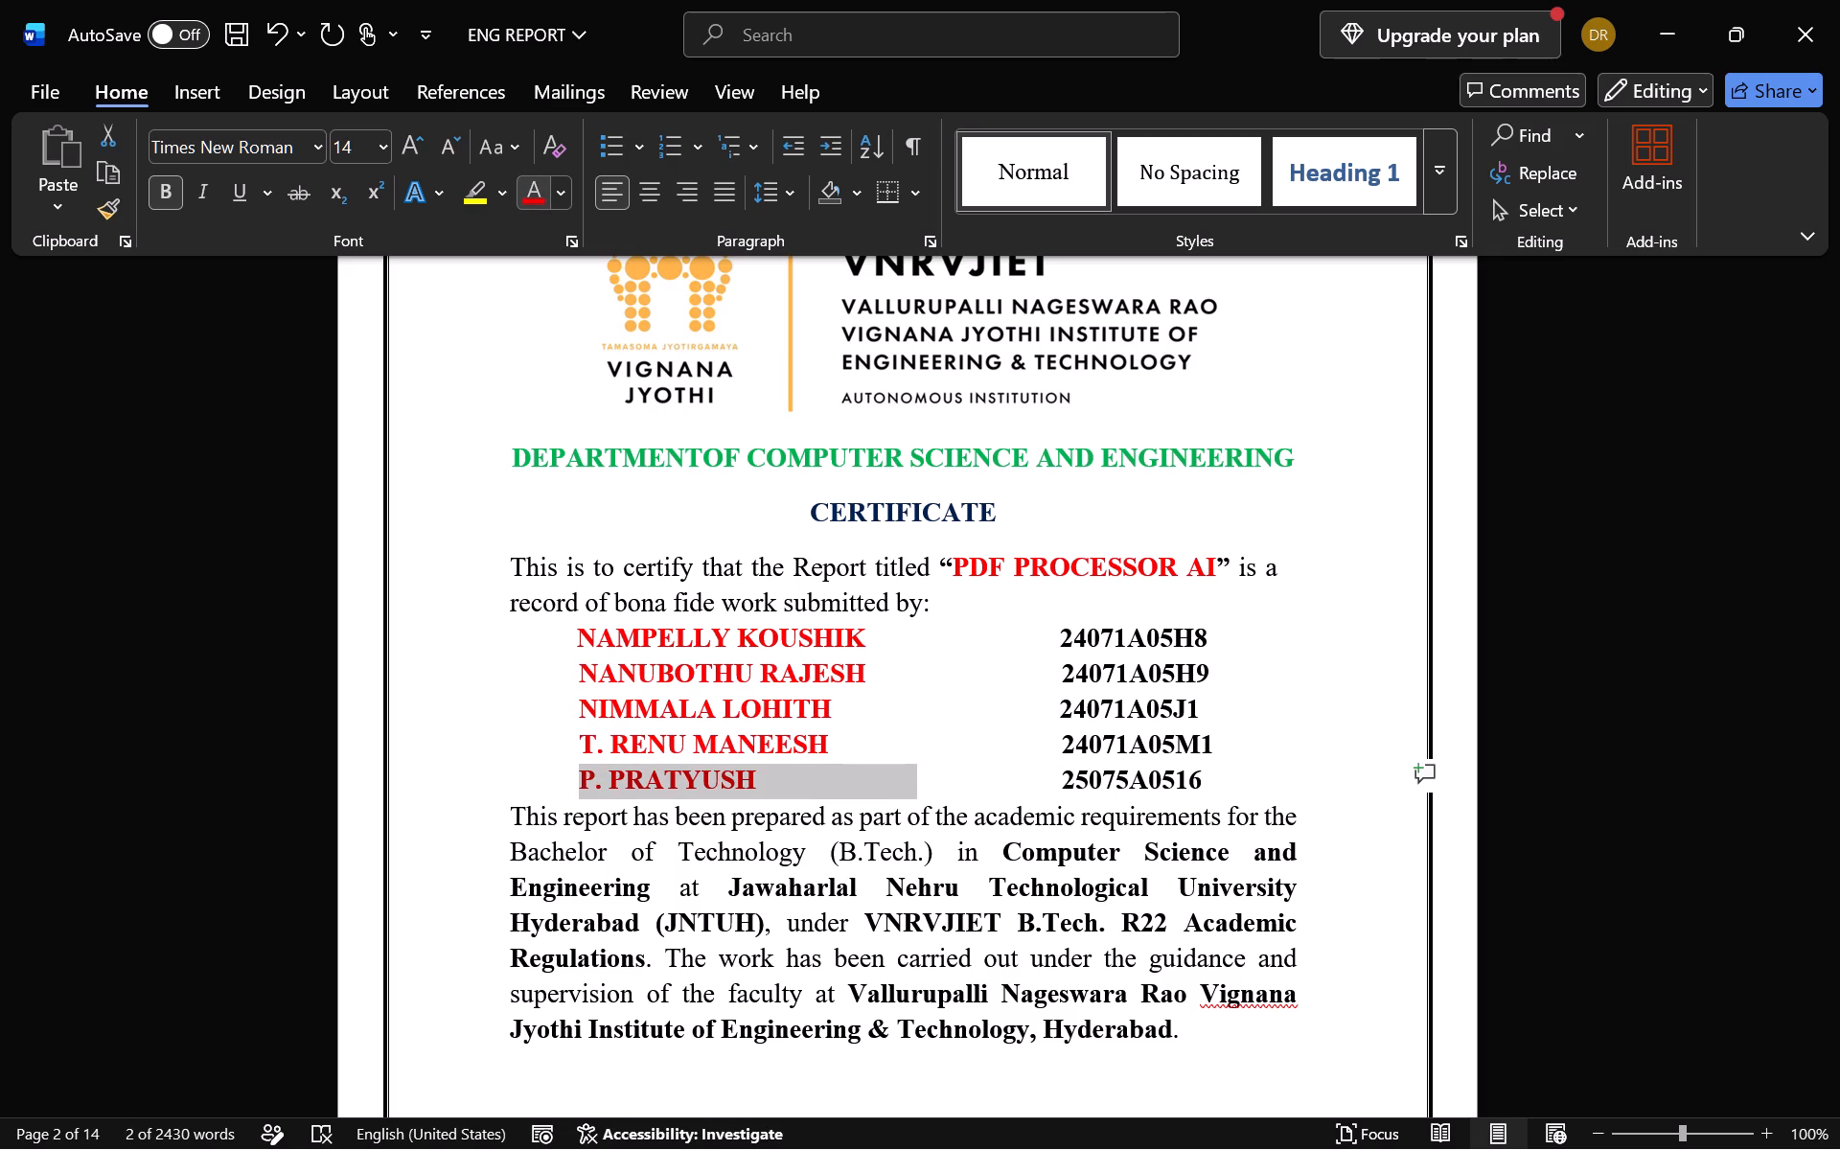
# Insert two blank lines between the certificate paragraph and the signature block.
pyautogui.scroll(-2, 815, 901)
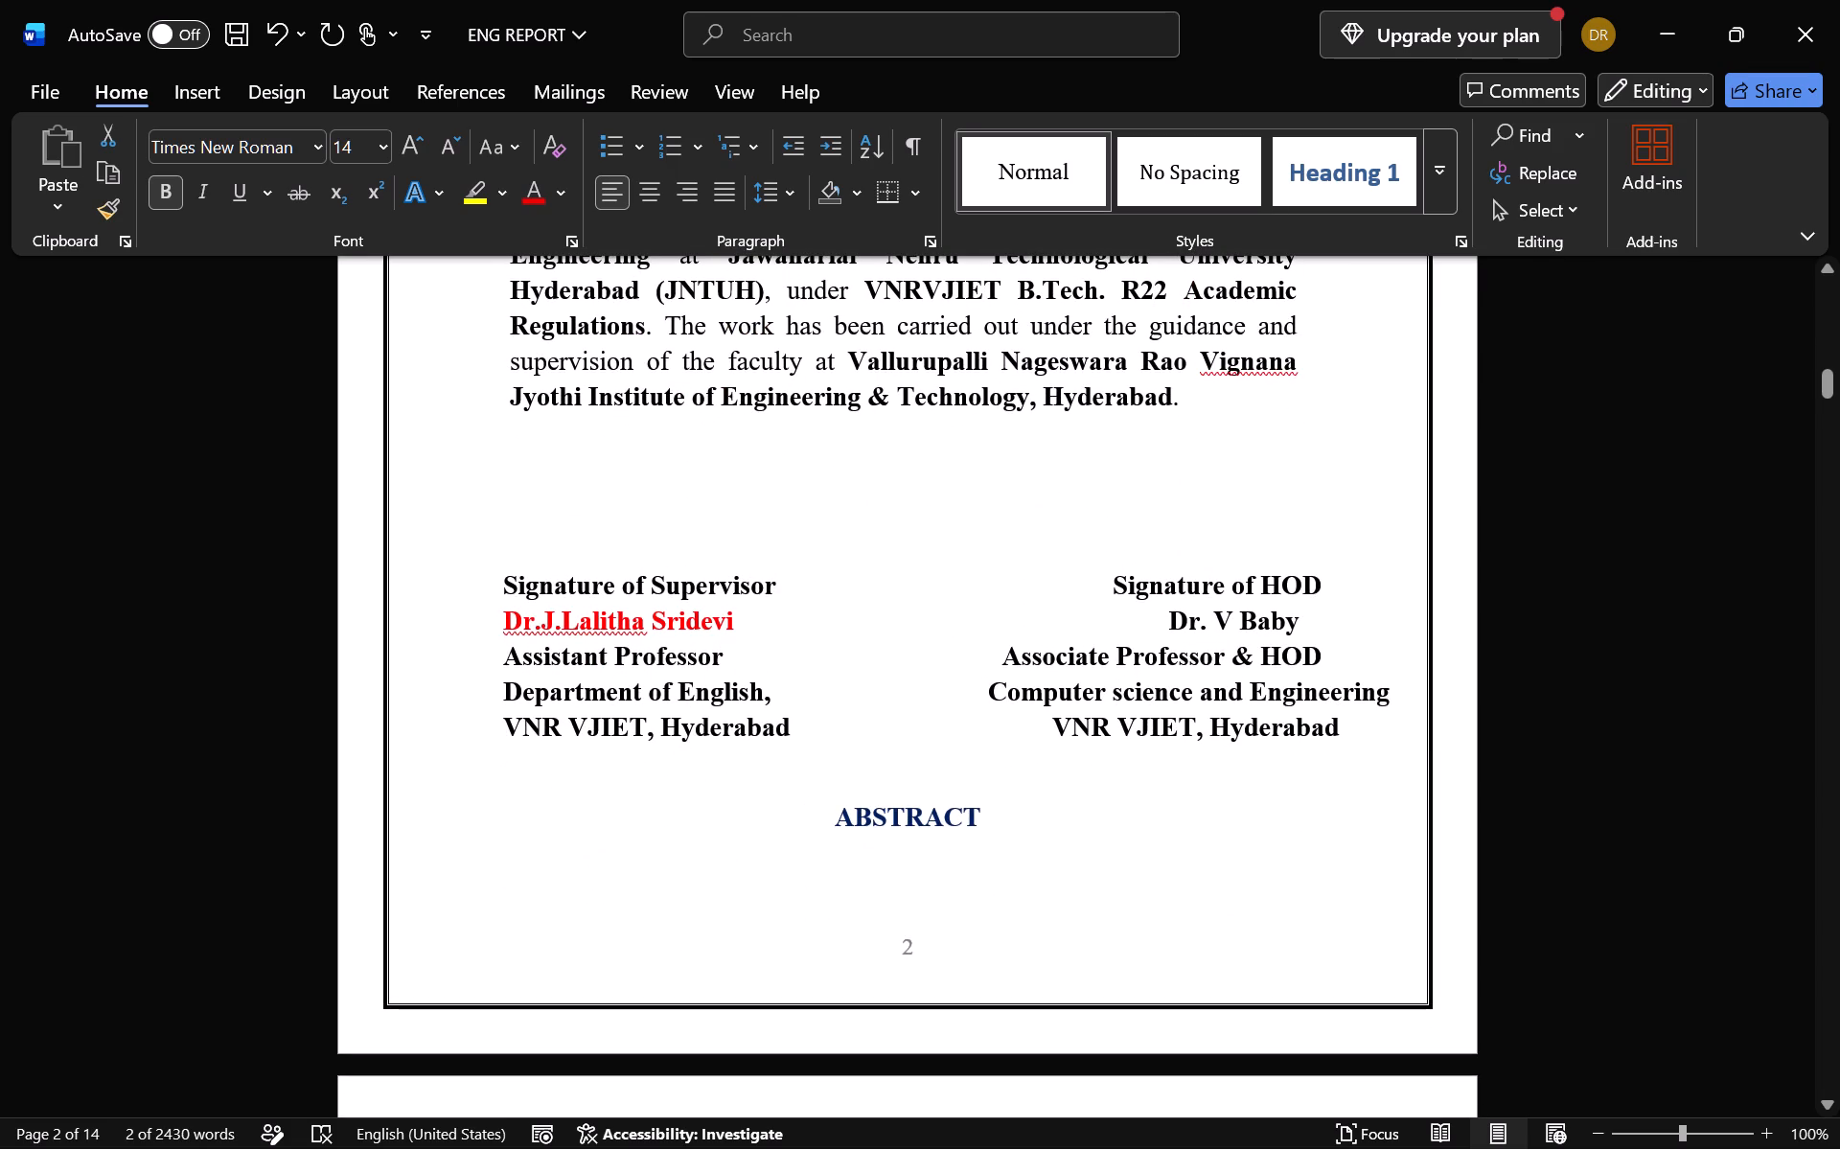
pyautogui.click(897, 733)
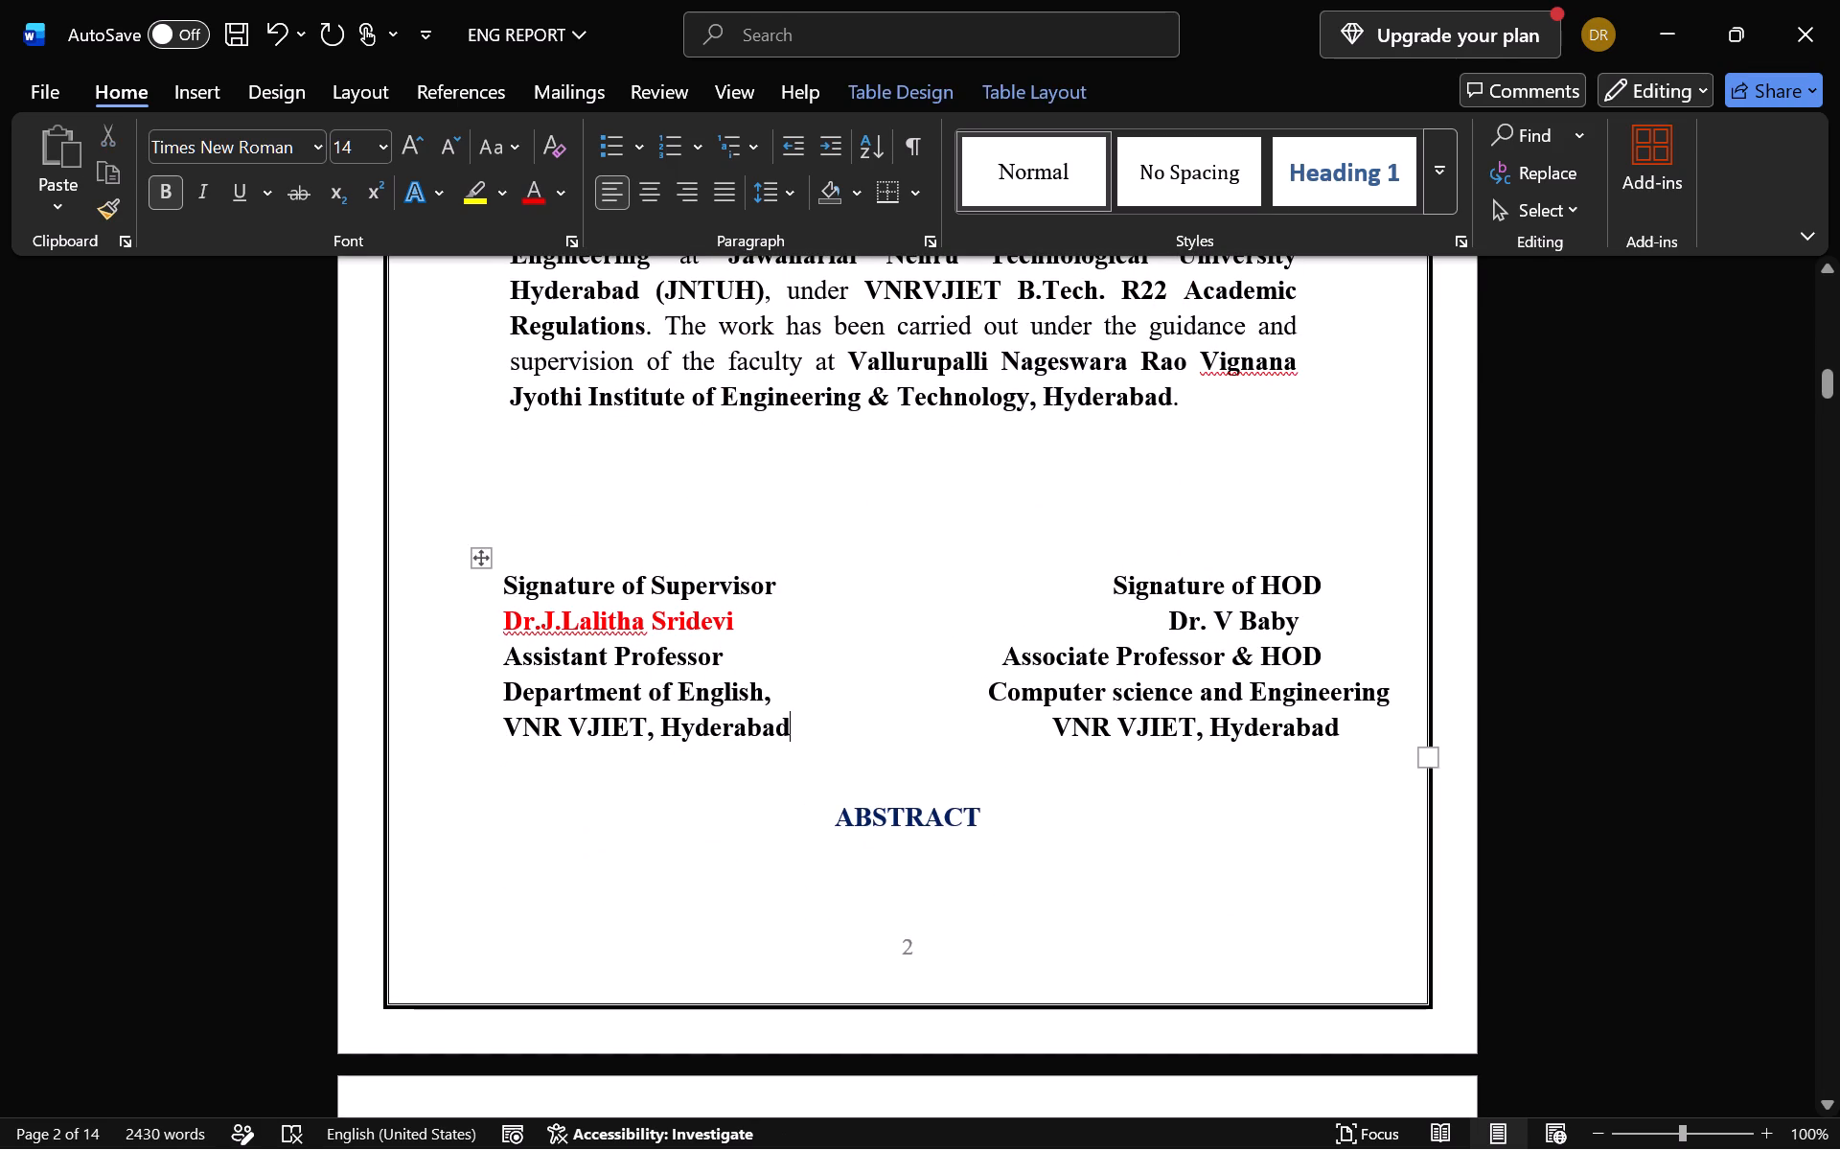
pyautogui.click(888, 450)
pyautogui.press('Return')
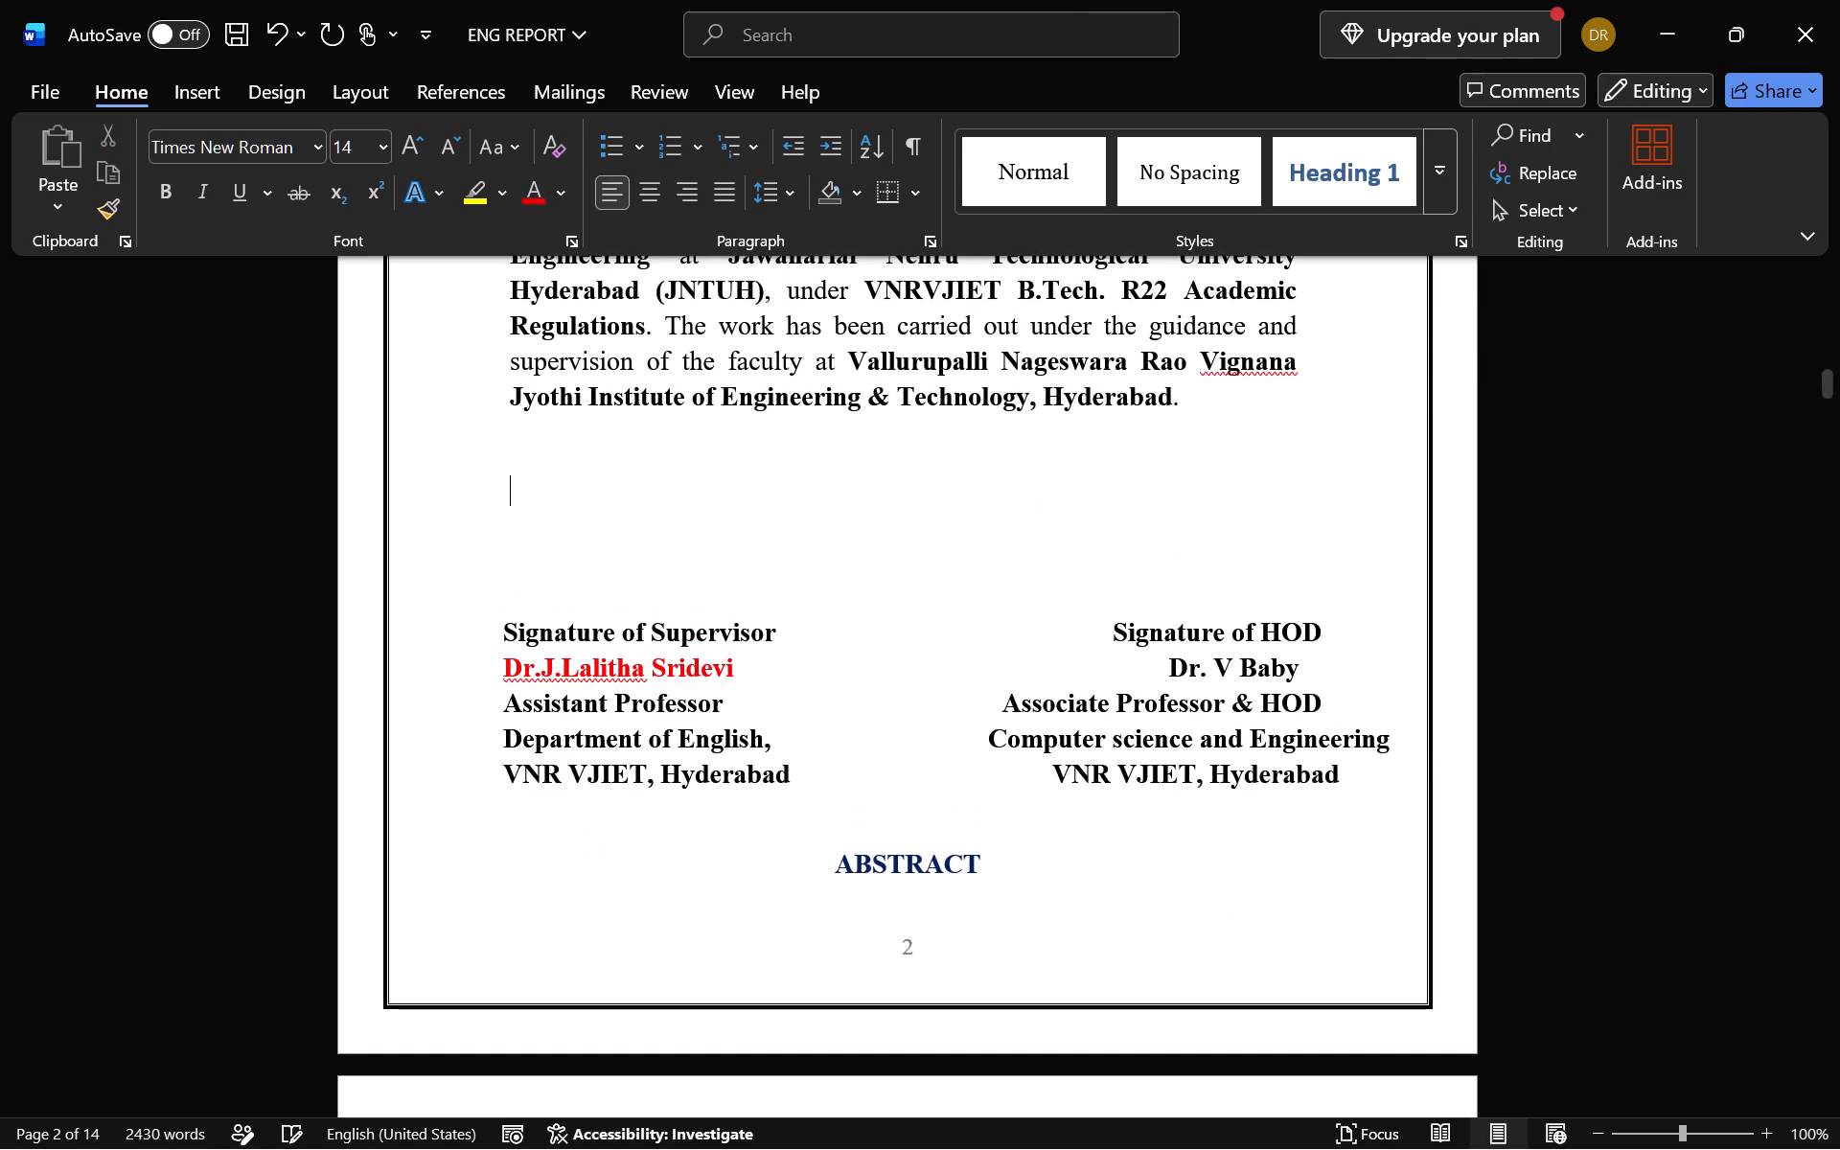
pyautogui.press('Return')
# Examine the certificate page's layout and its neighbouring pages at a reduced zoom.
pyautogui.scroll(2, 888, 450)
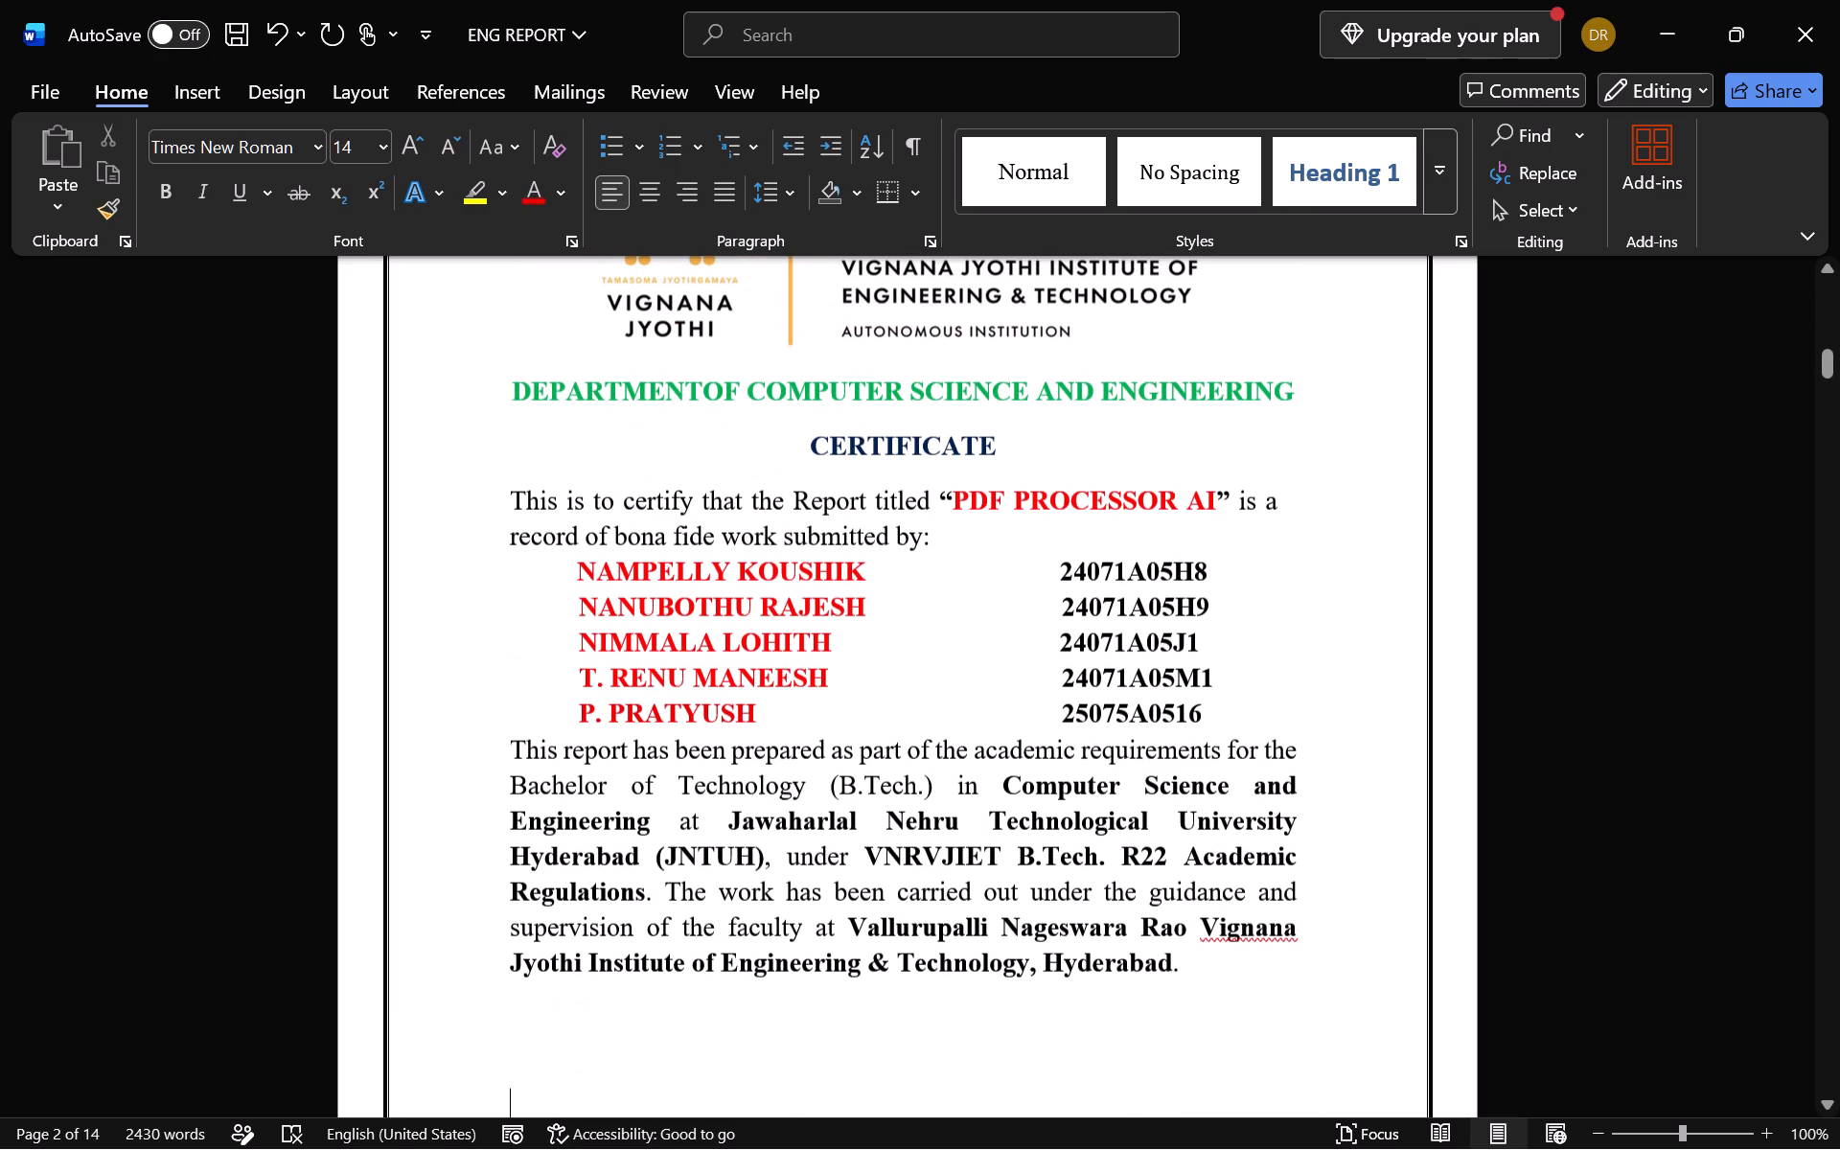
pyautogui.keyDown('ctrl'); pyautogui.scroll(-6, 888, 450); pyautogui.keyUp('ctrl')
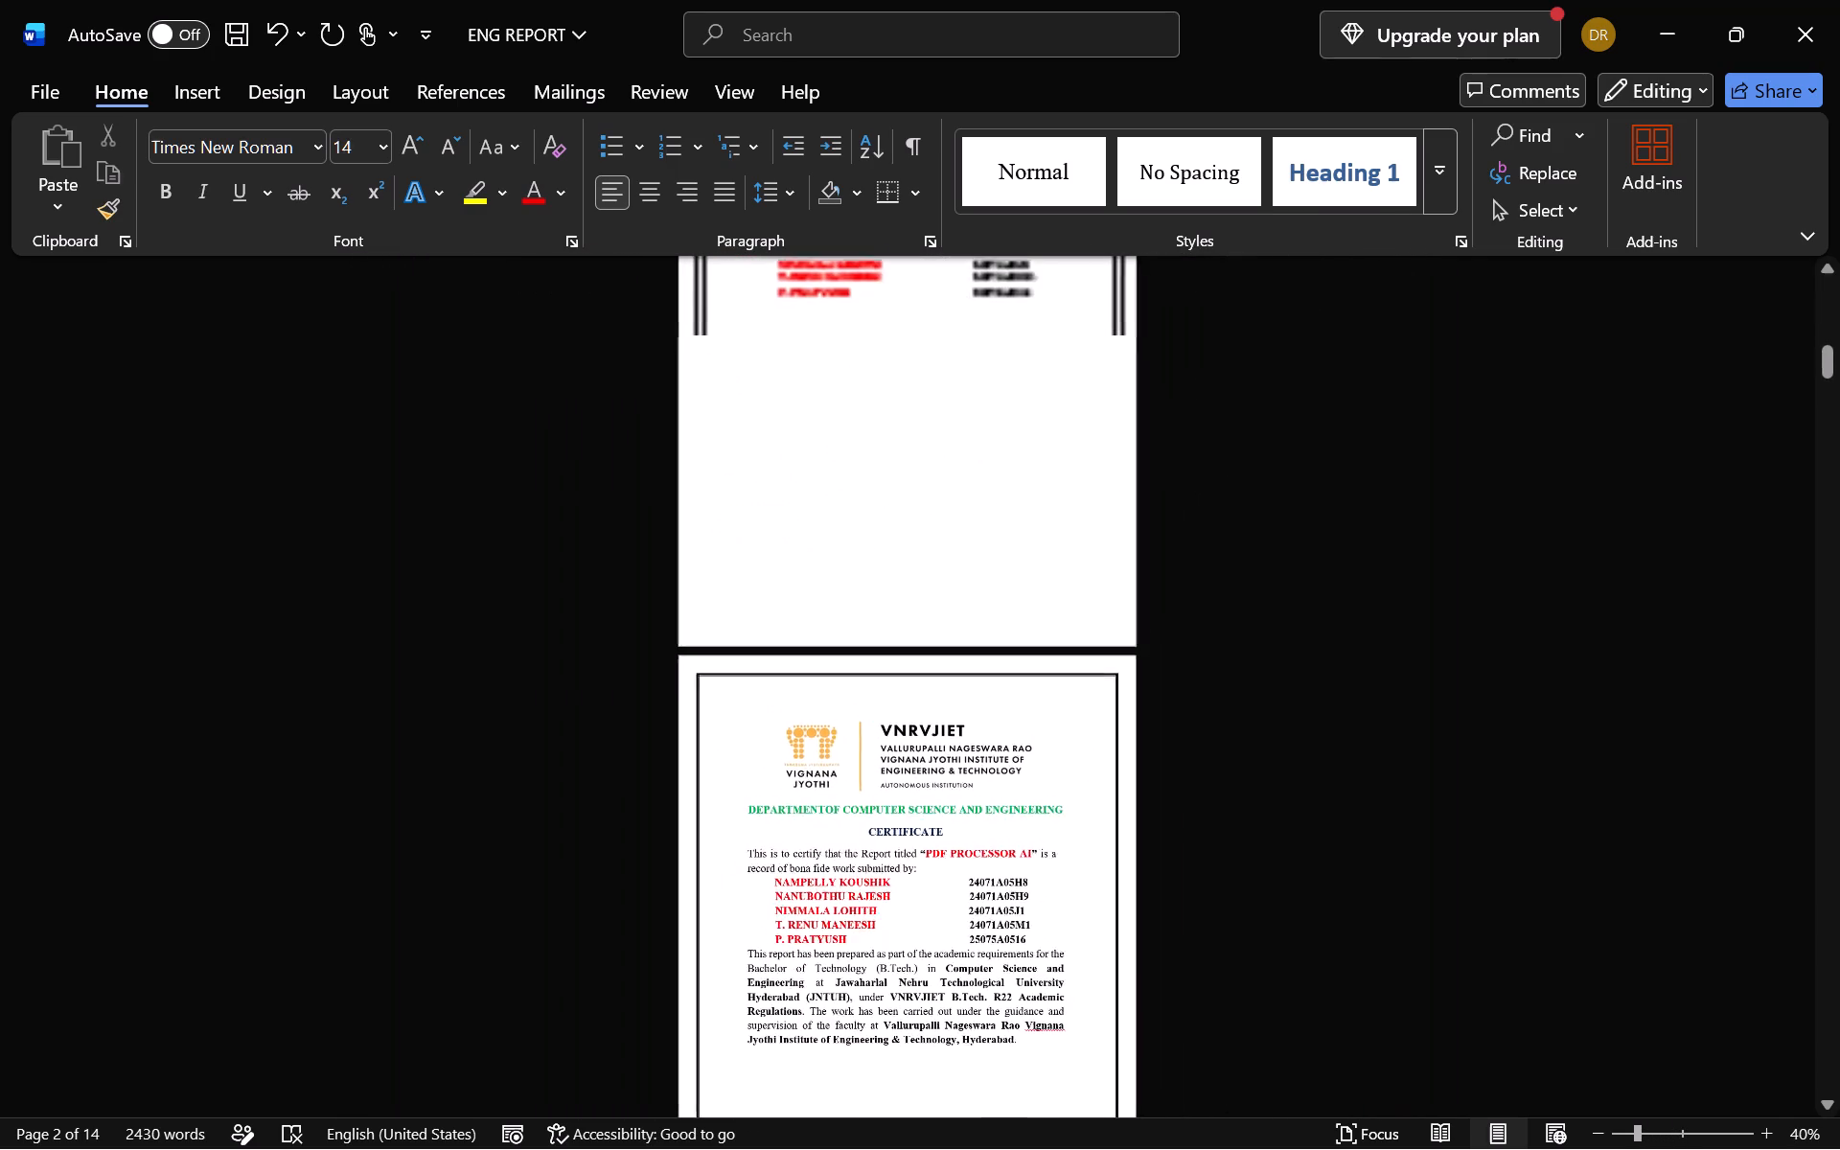
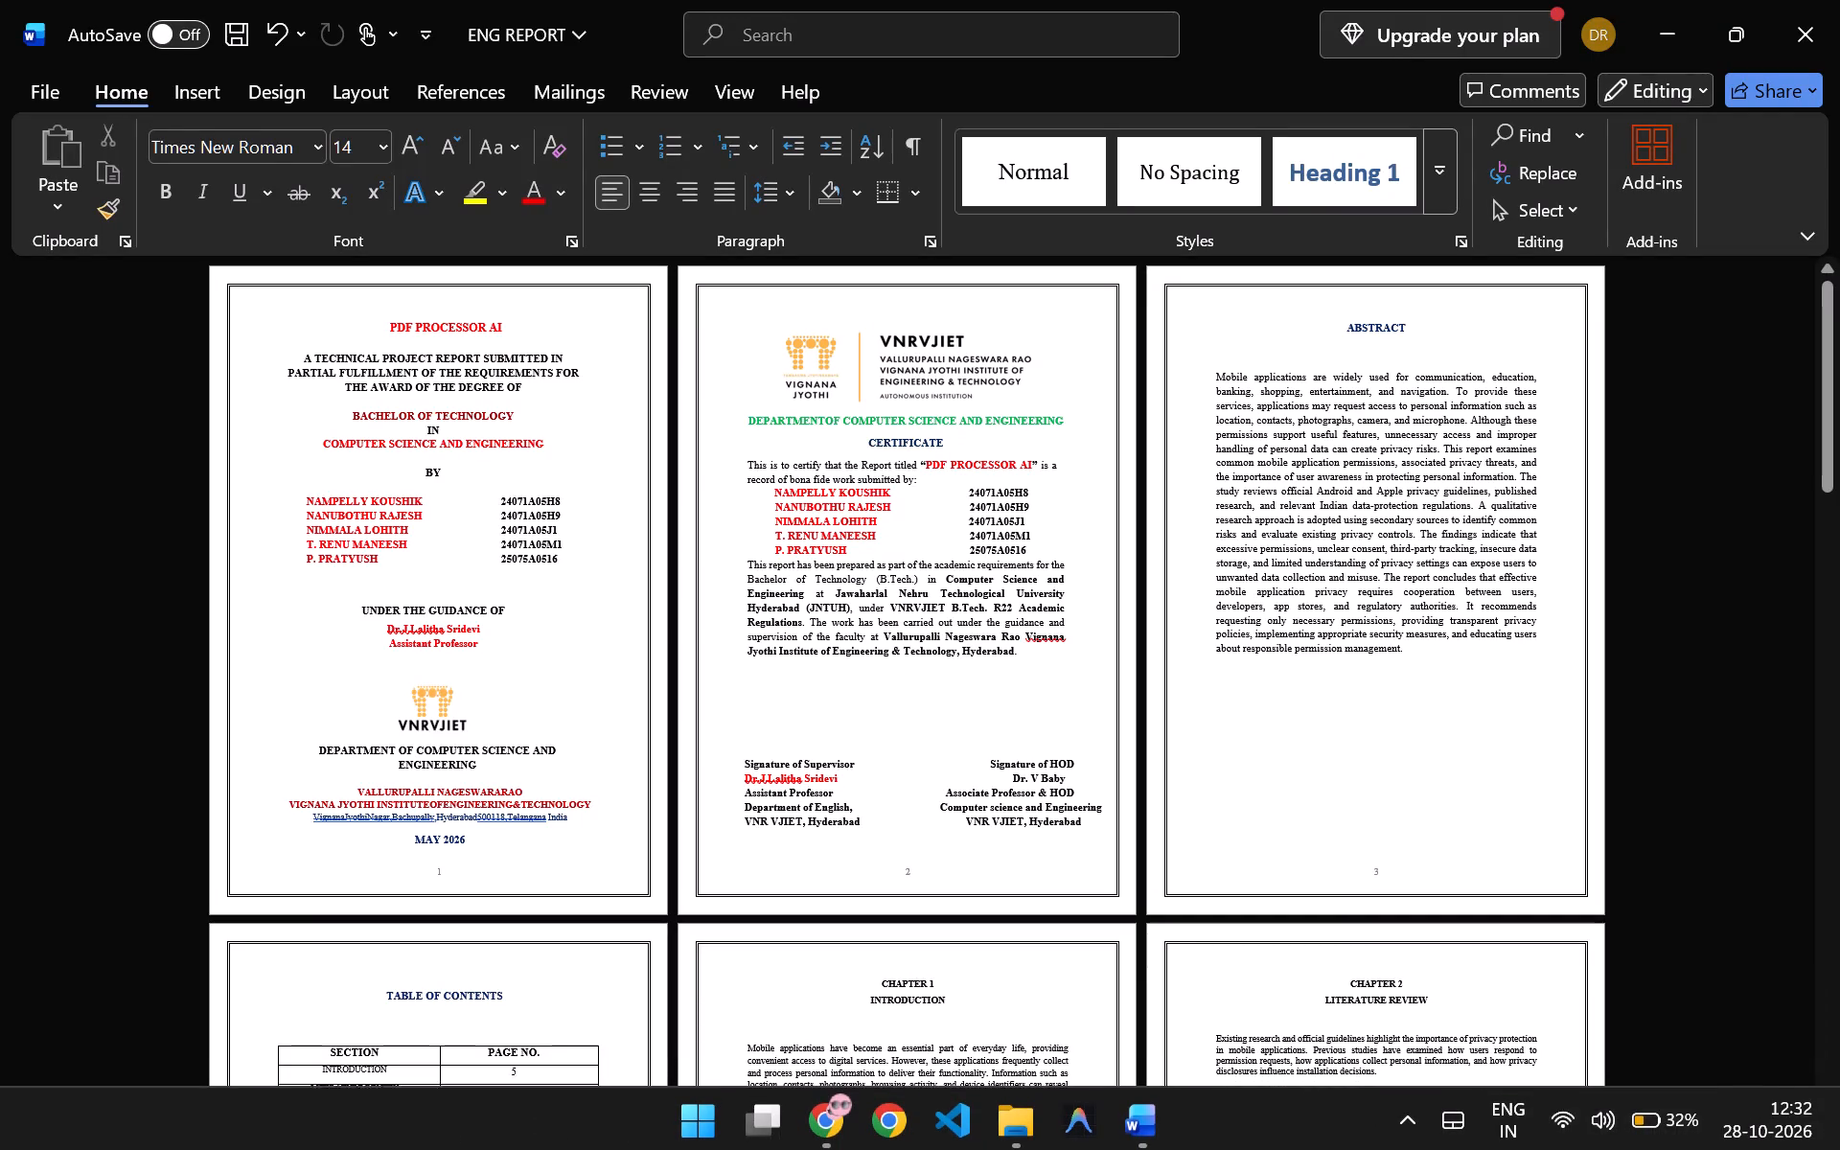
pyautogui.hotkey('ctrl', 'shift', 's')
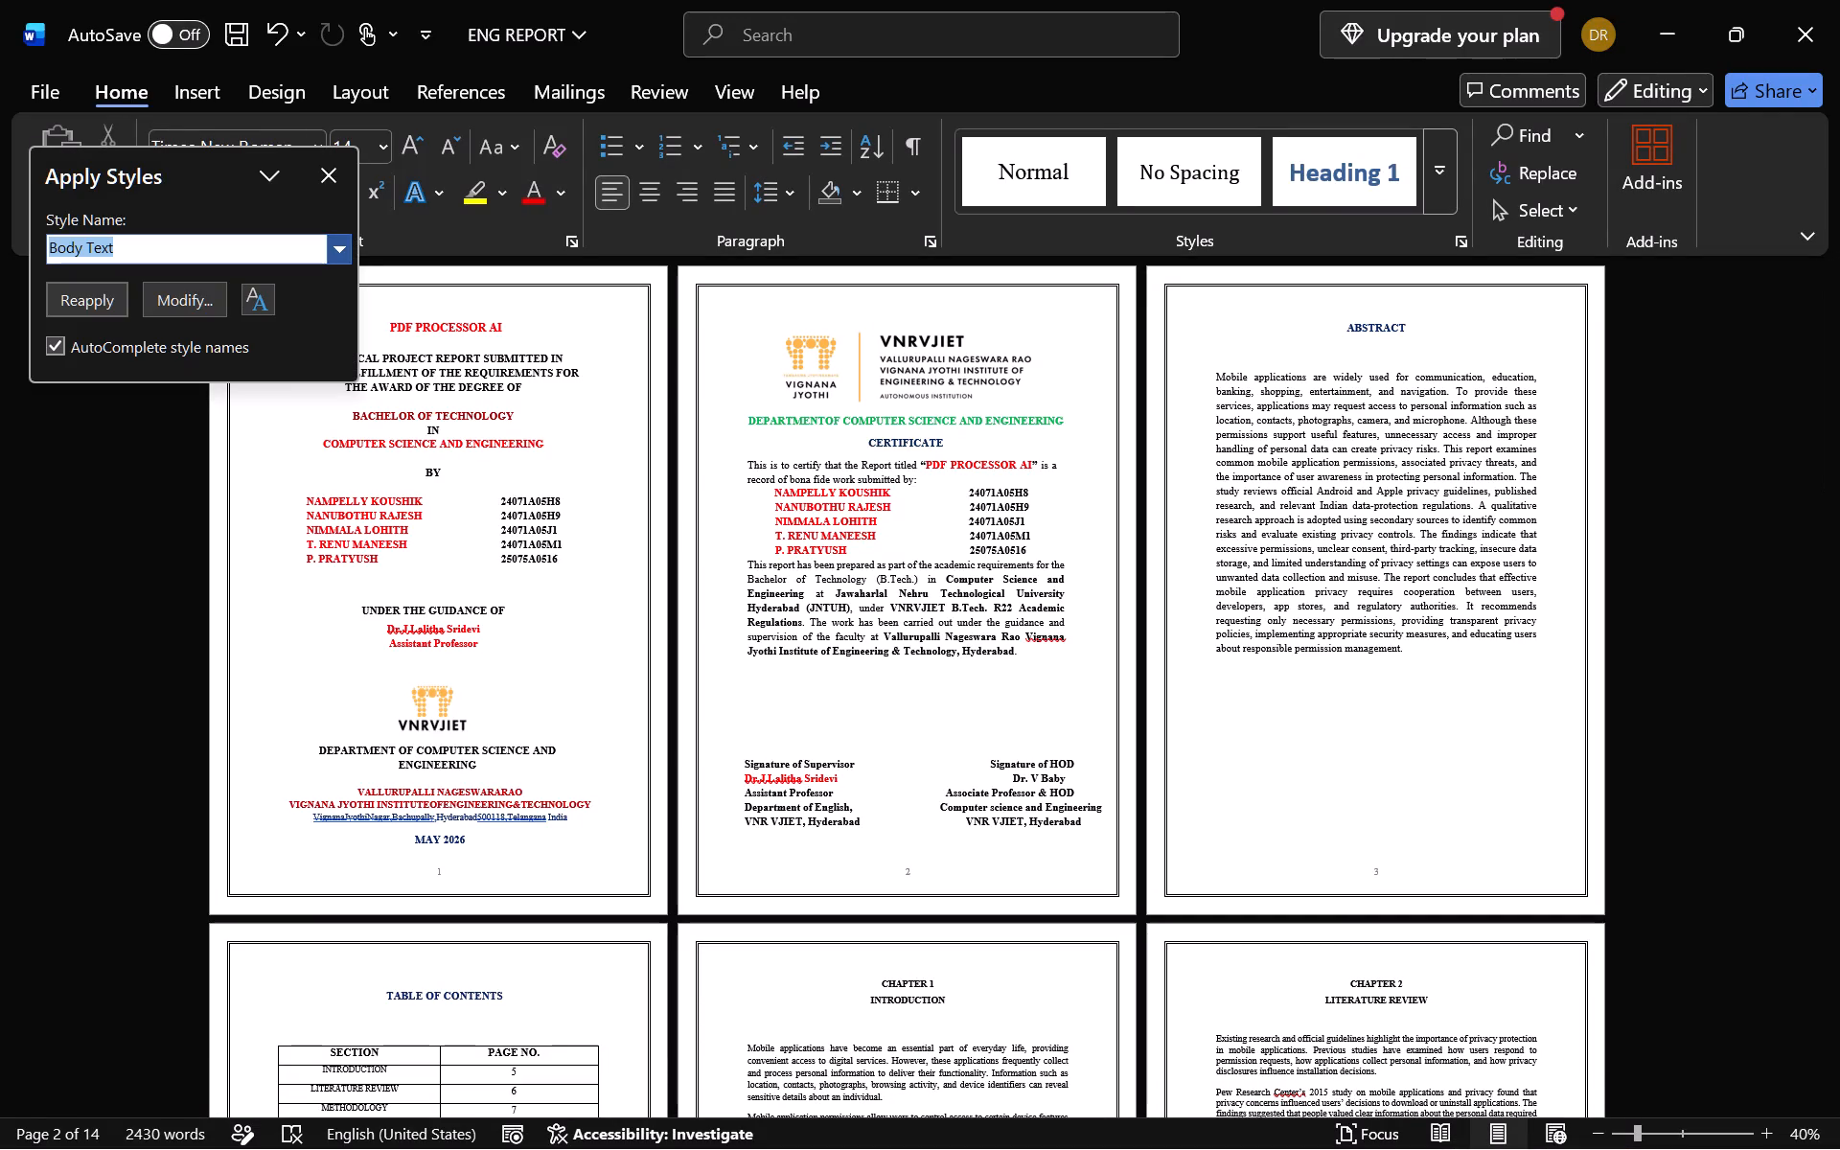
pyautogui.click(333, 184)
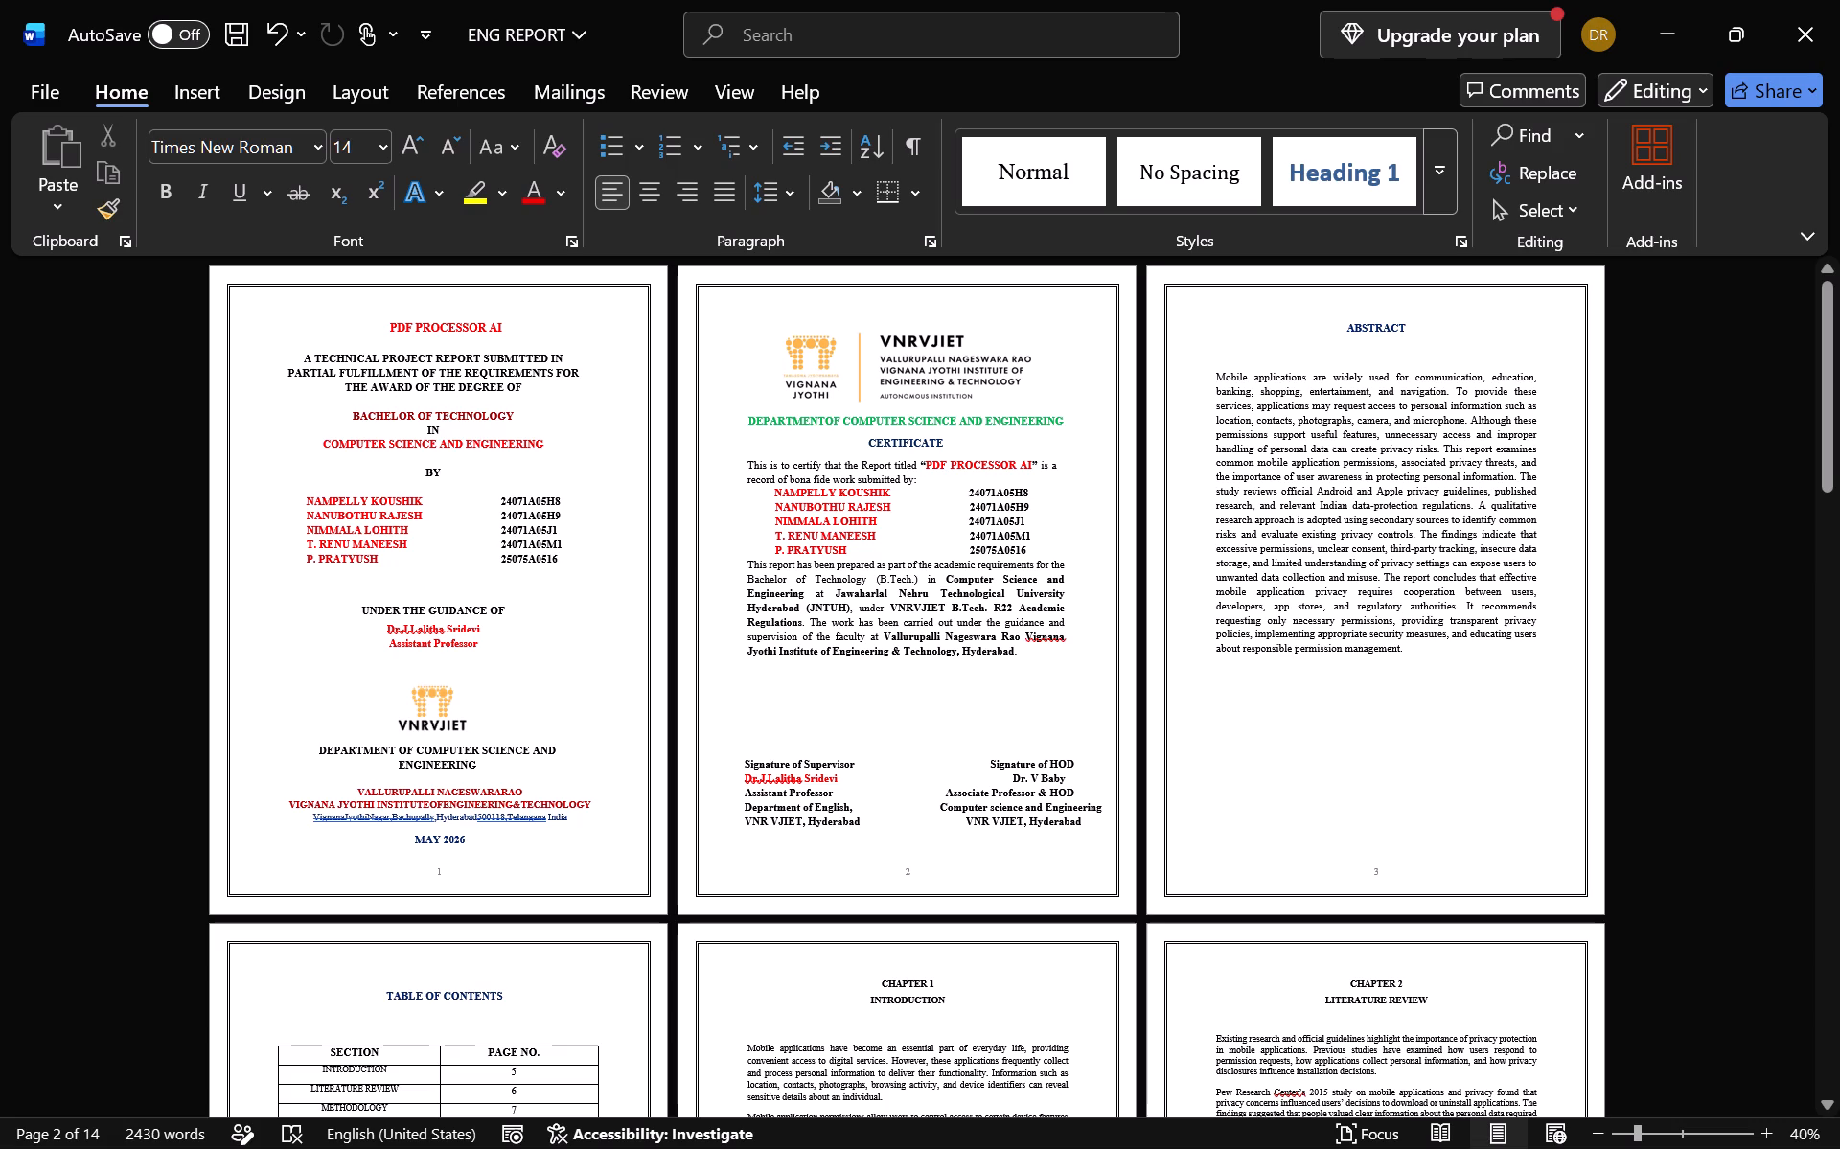
# Delete two blank lines between the certificate paragraph and the signature block.
pyautogui.keyDown('ctrl'); pyautogui.scroll(5, 624, 643); pyautogui.keyUp('ctrl')
pyautogui.hscroll(1, 624, 643)
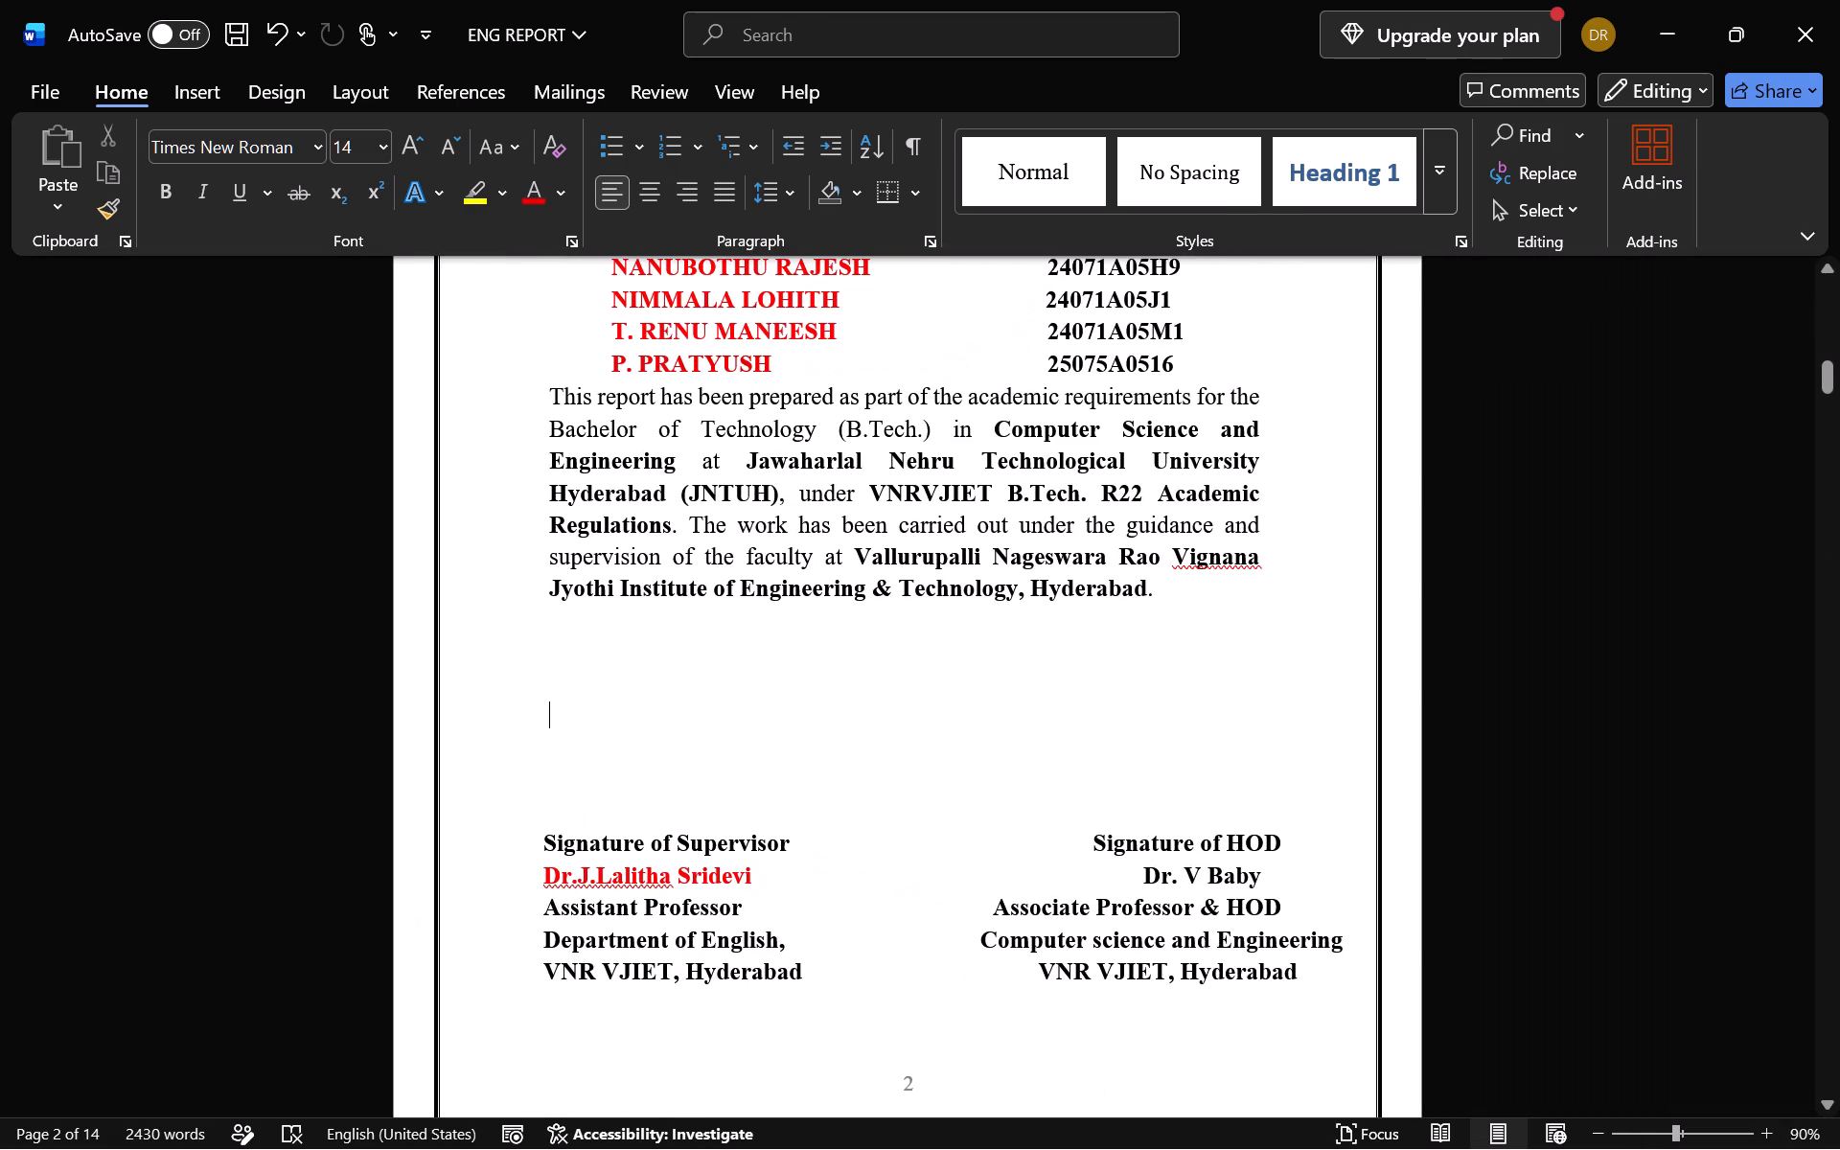
pyautogui.keyDown('ctrl'); pyautogui.scroll(-4, 640, 643); pyautogui.keyUp('ctrl')
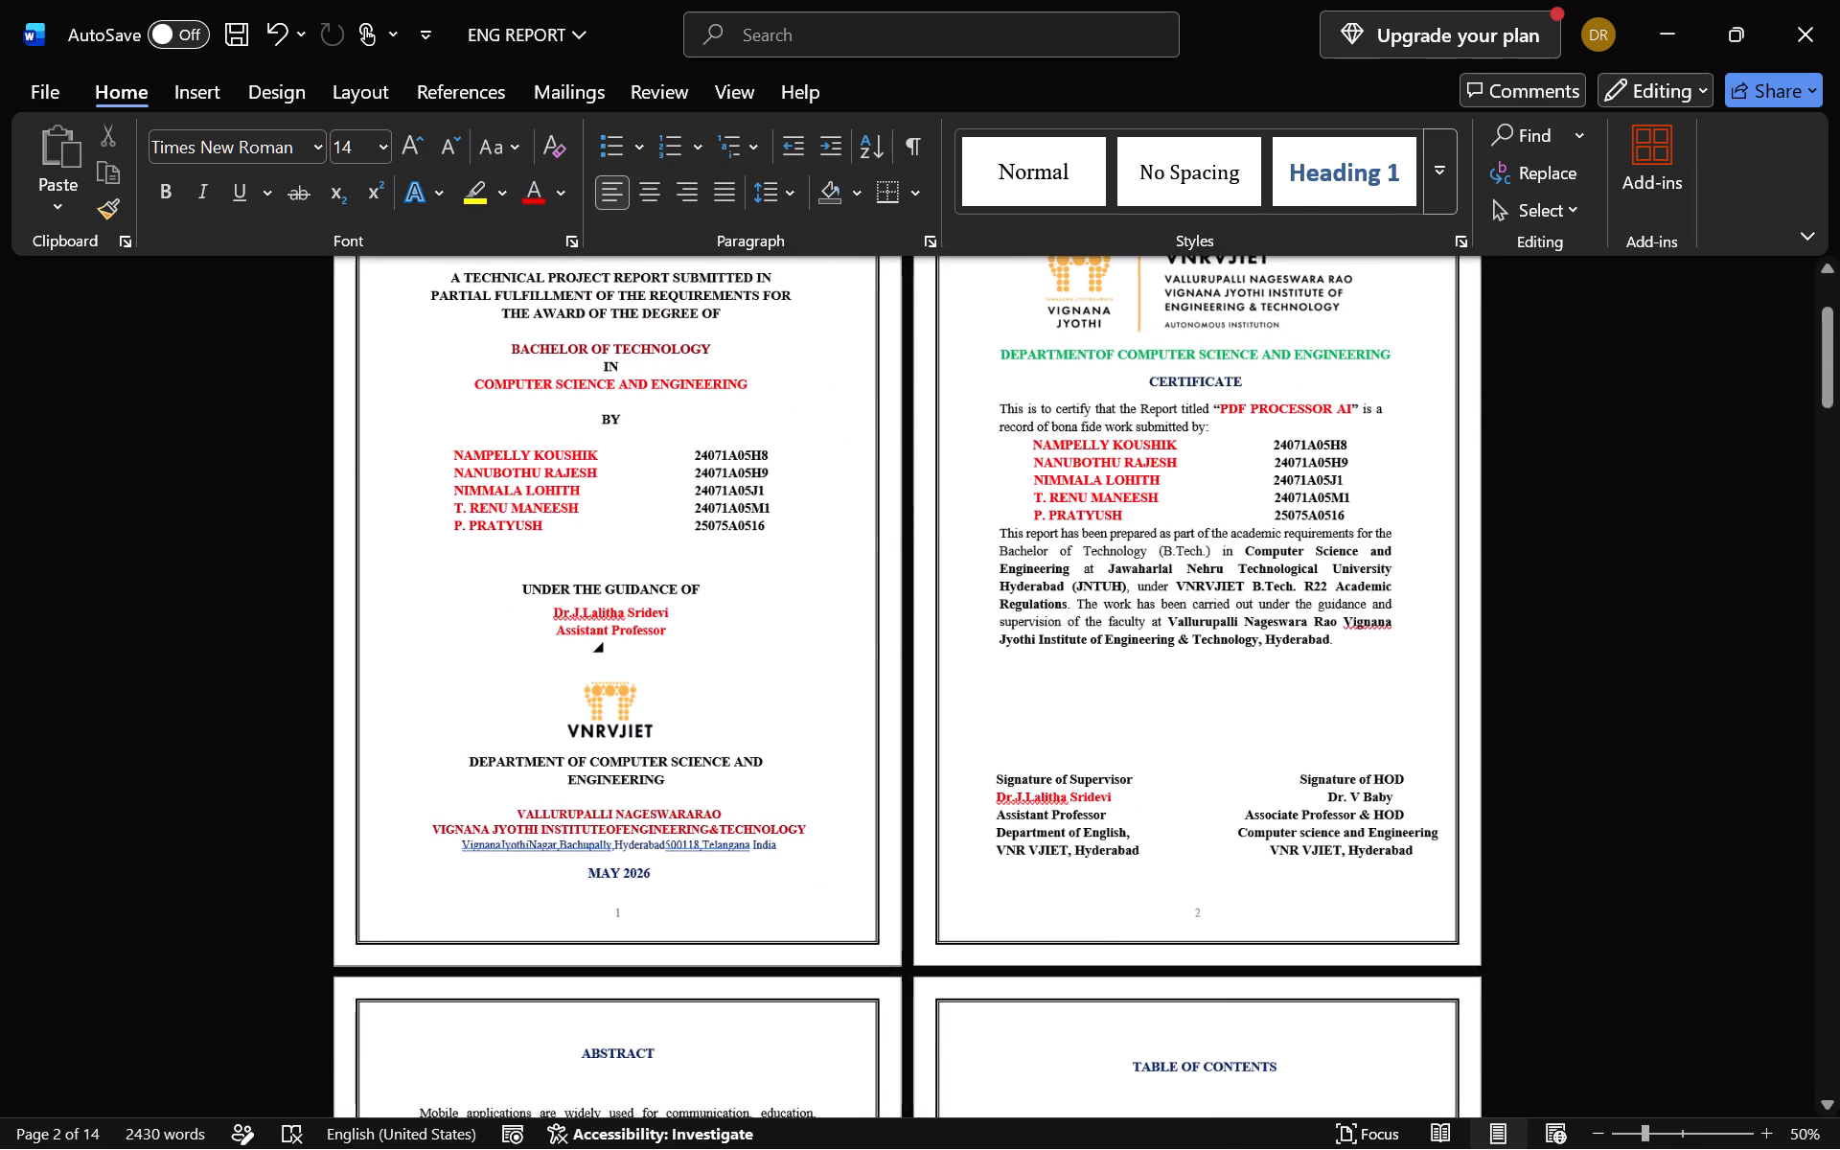
pyautogui.scroll(1, 640, 643)
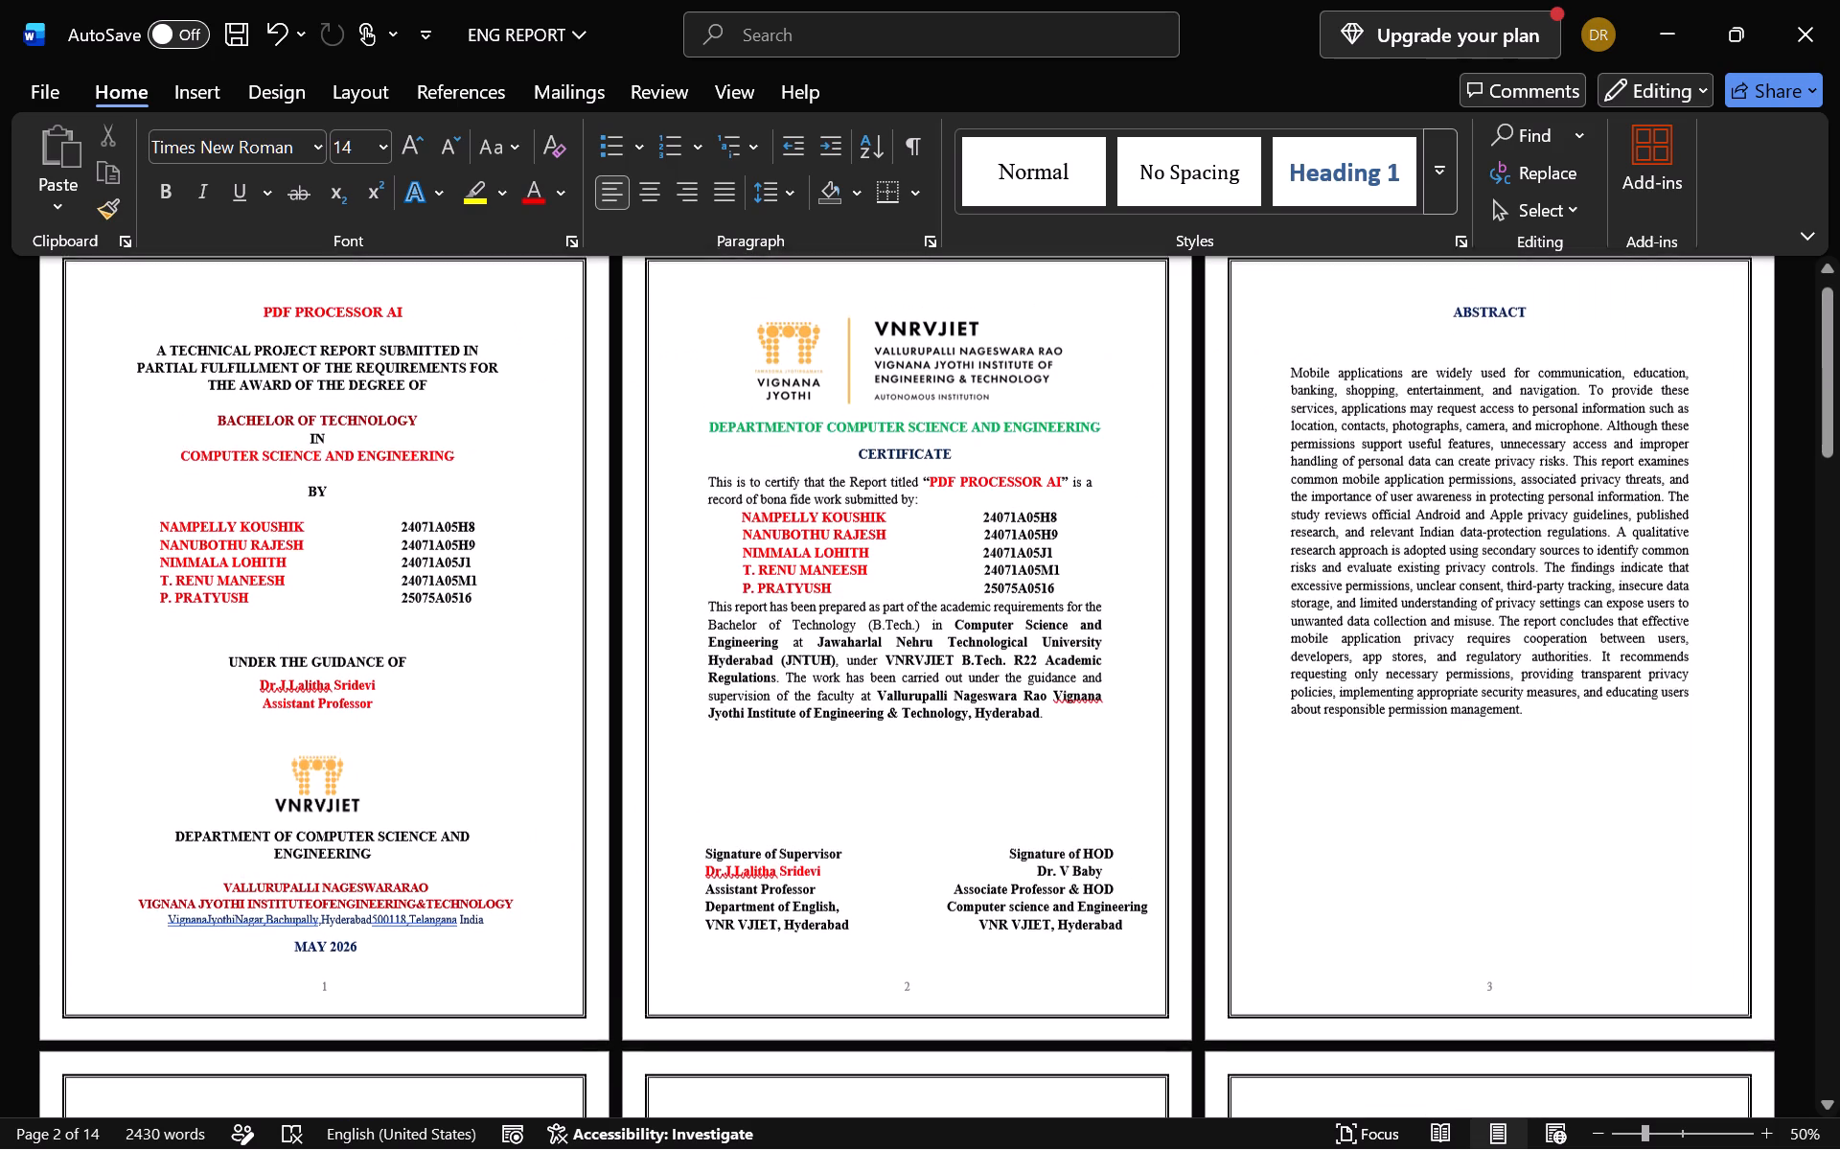
pyautogui.scroll(1, 640, 643)
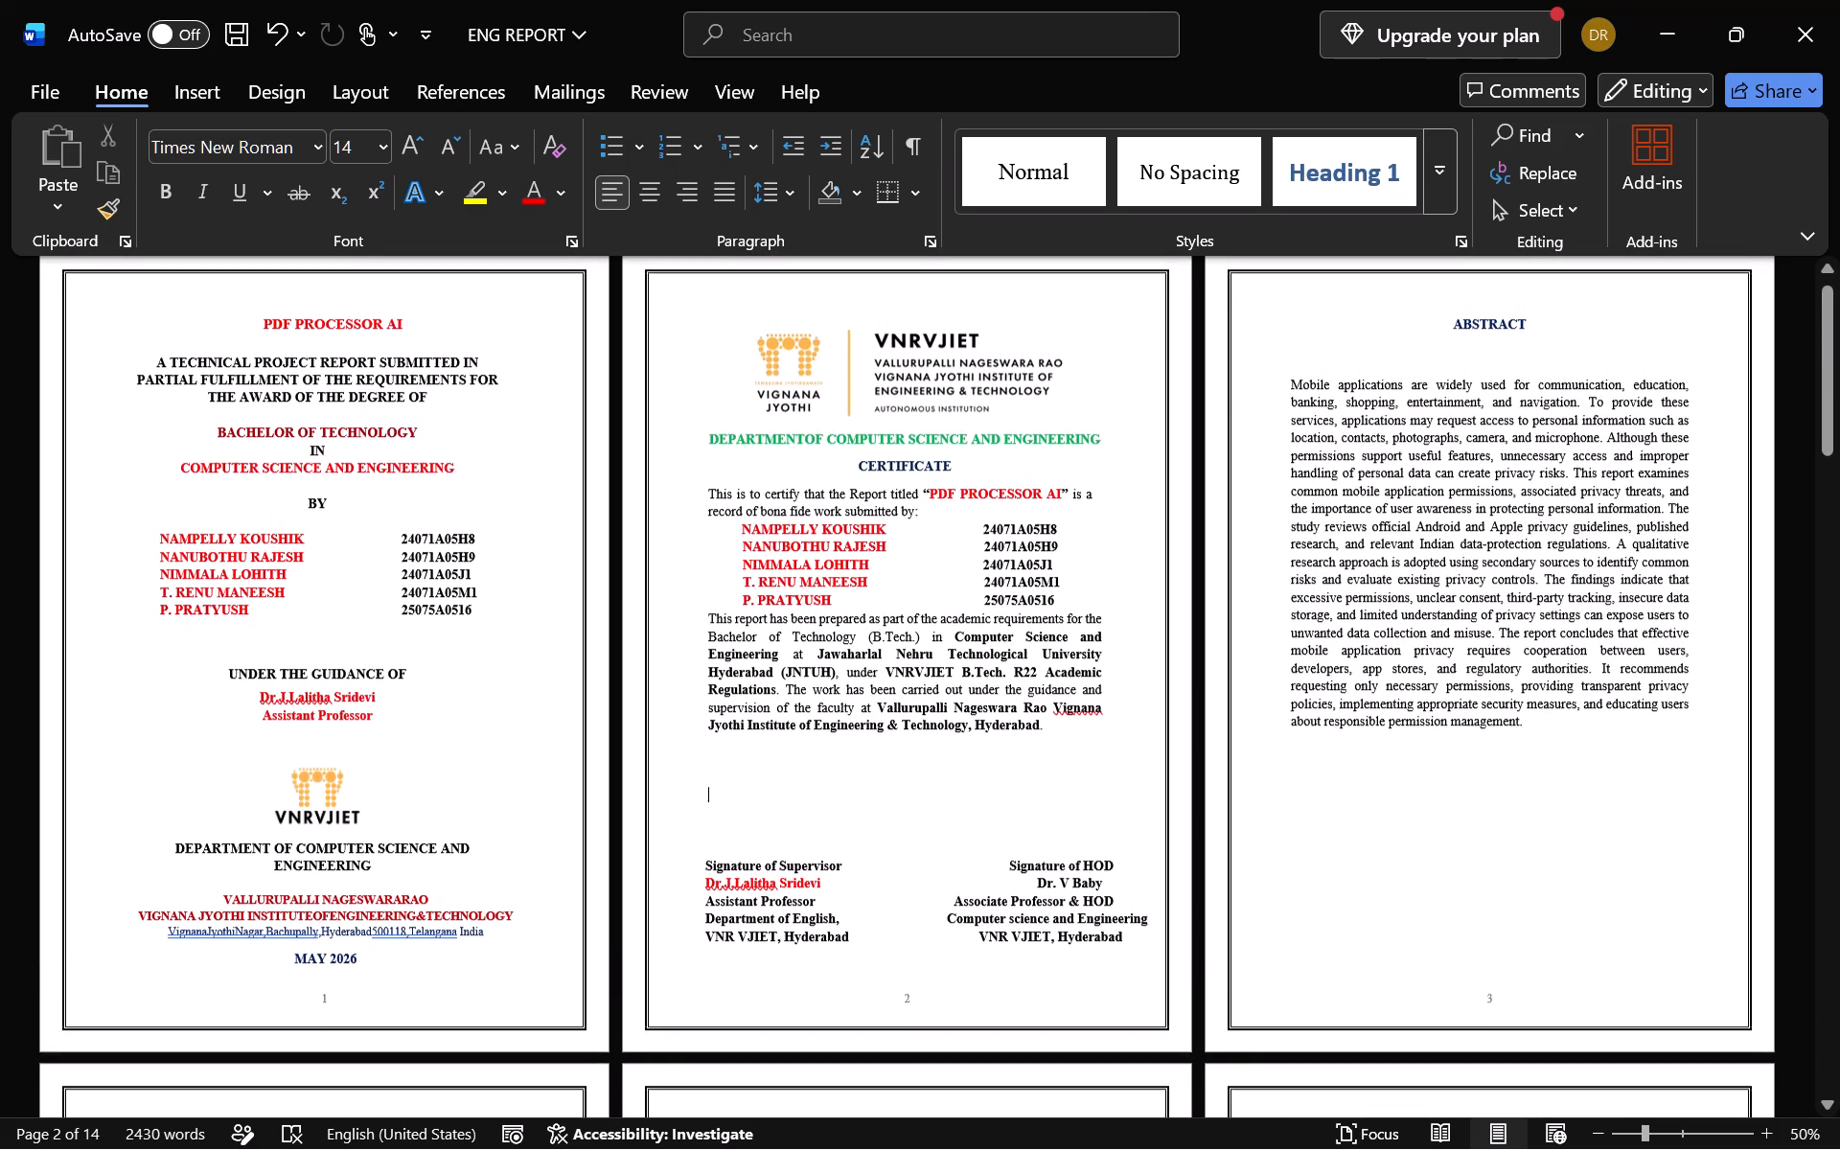
pyautogui.scroll(1, 640, 643)
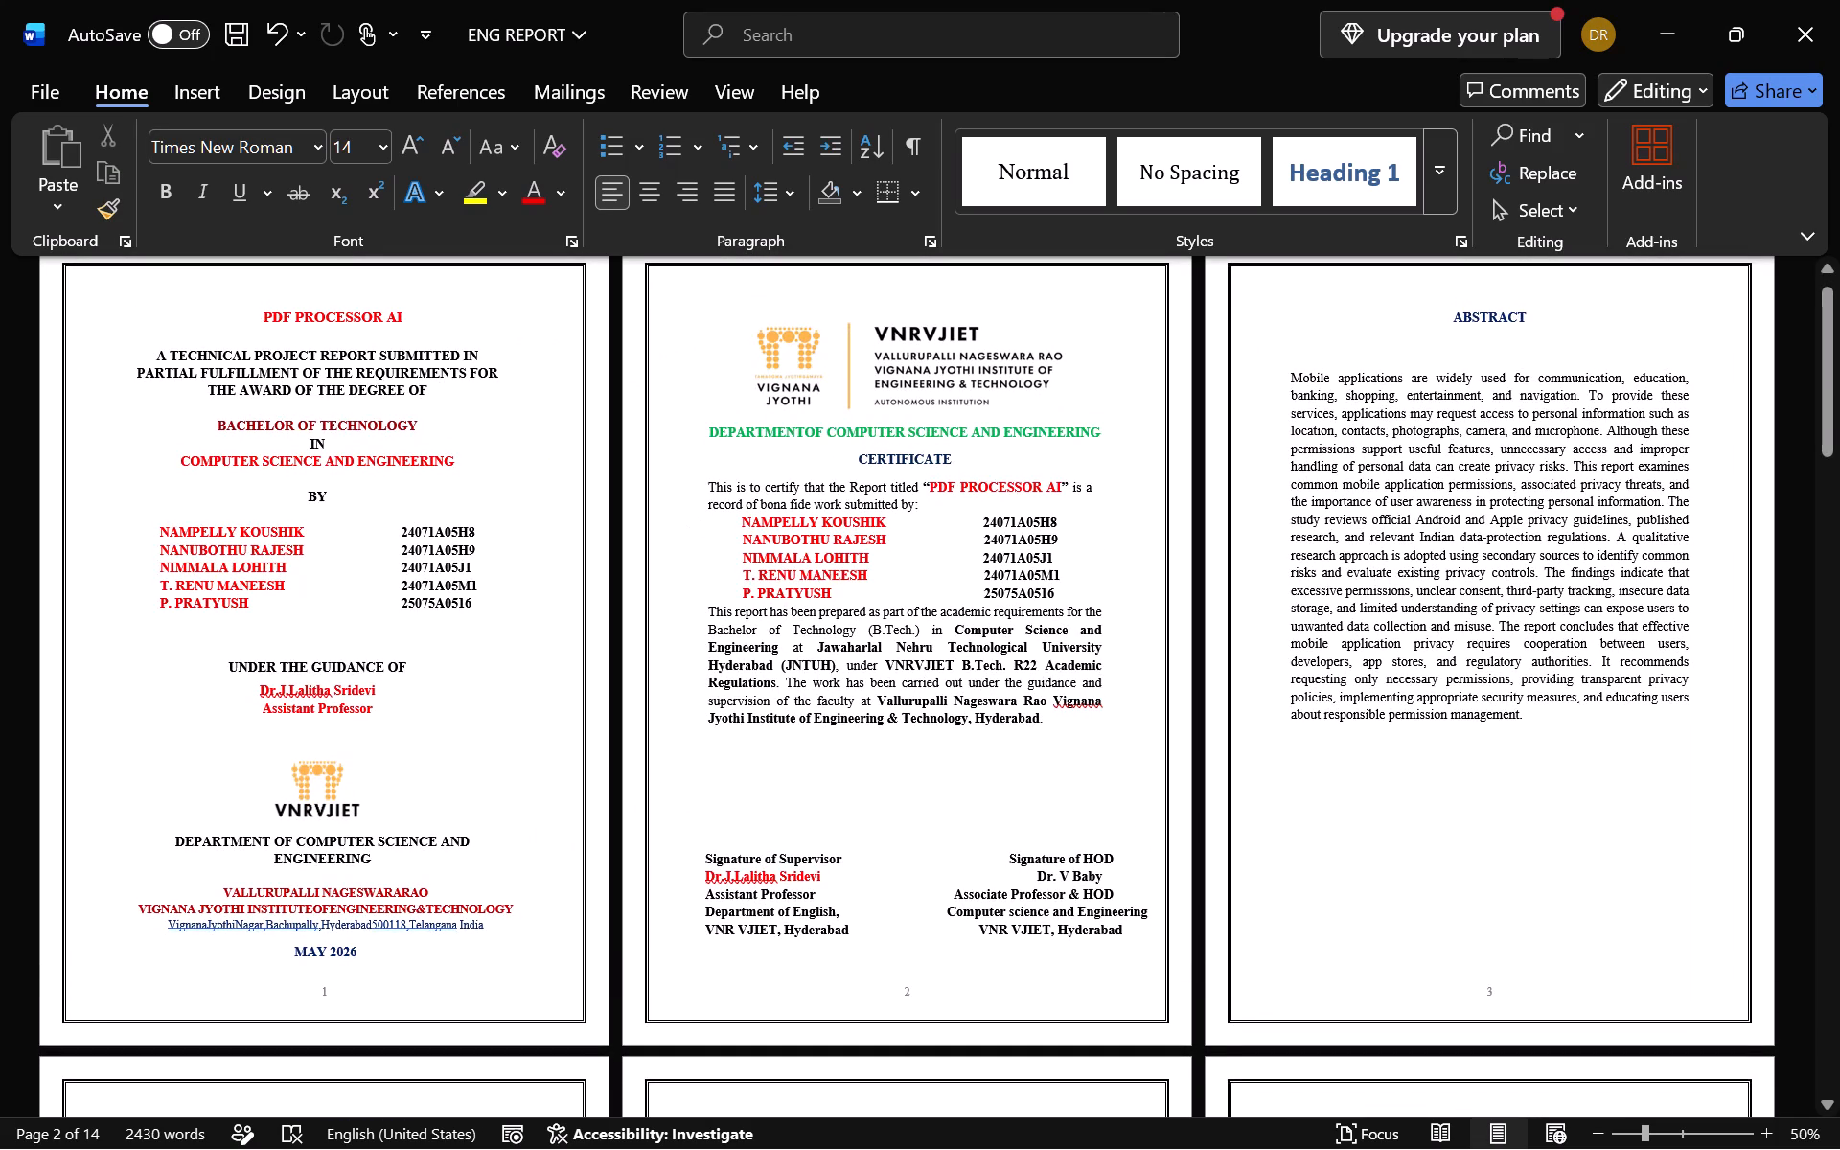
pyautogui.click(750, 796)
pyautogui.press('BackSpace')
pyautogui.press('BackSpace')
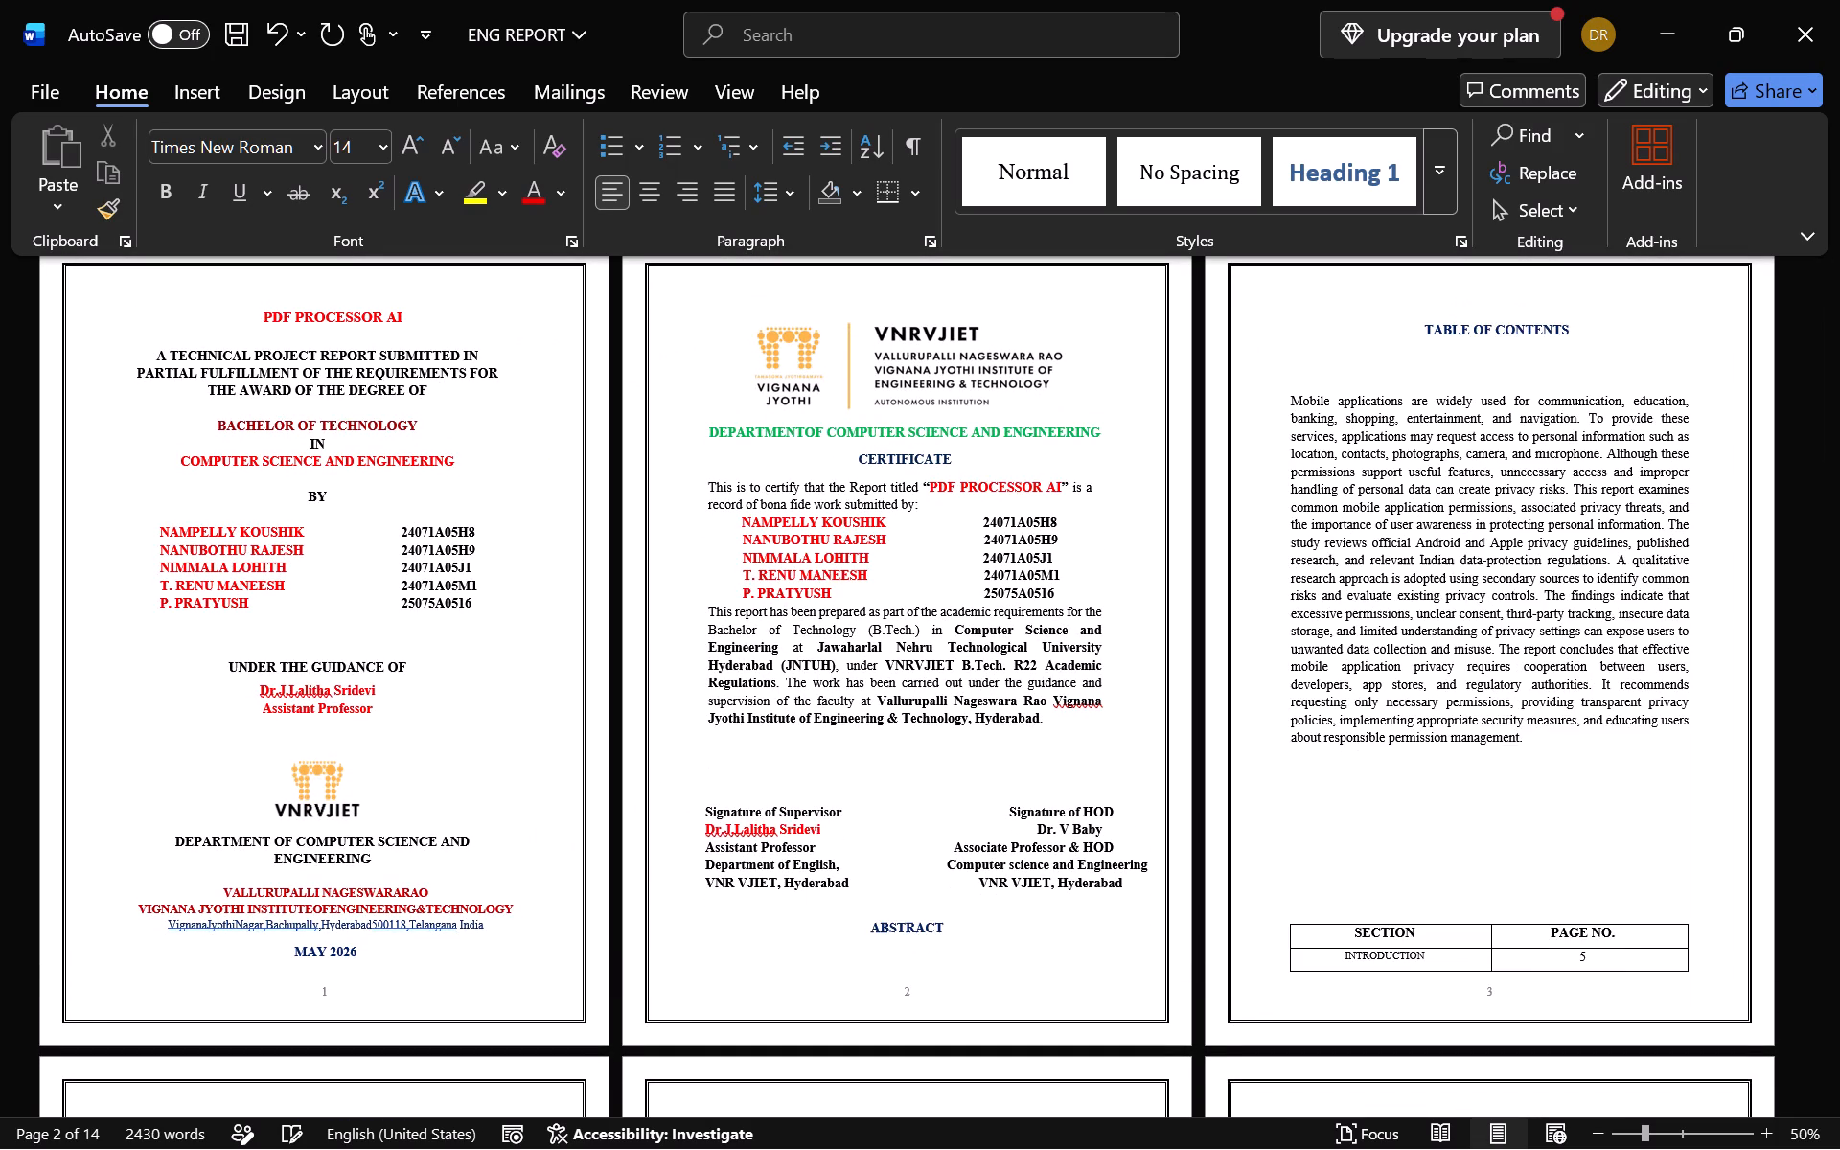
# Insert two blank lines between the certificate's student list and the paragraph beginning "This report has been prepared".
pyautogui.click(710, 606)
pyautogui.press('Return')
pyautogui.press('Return')
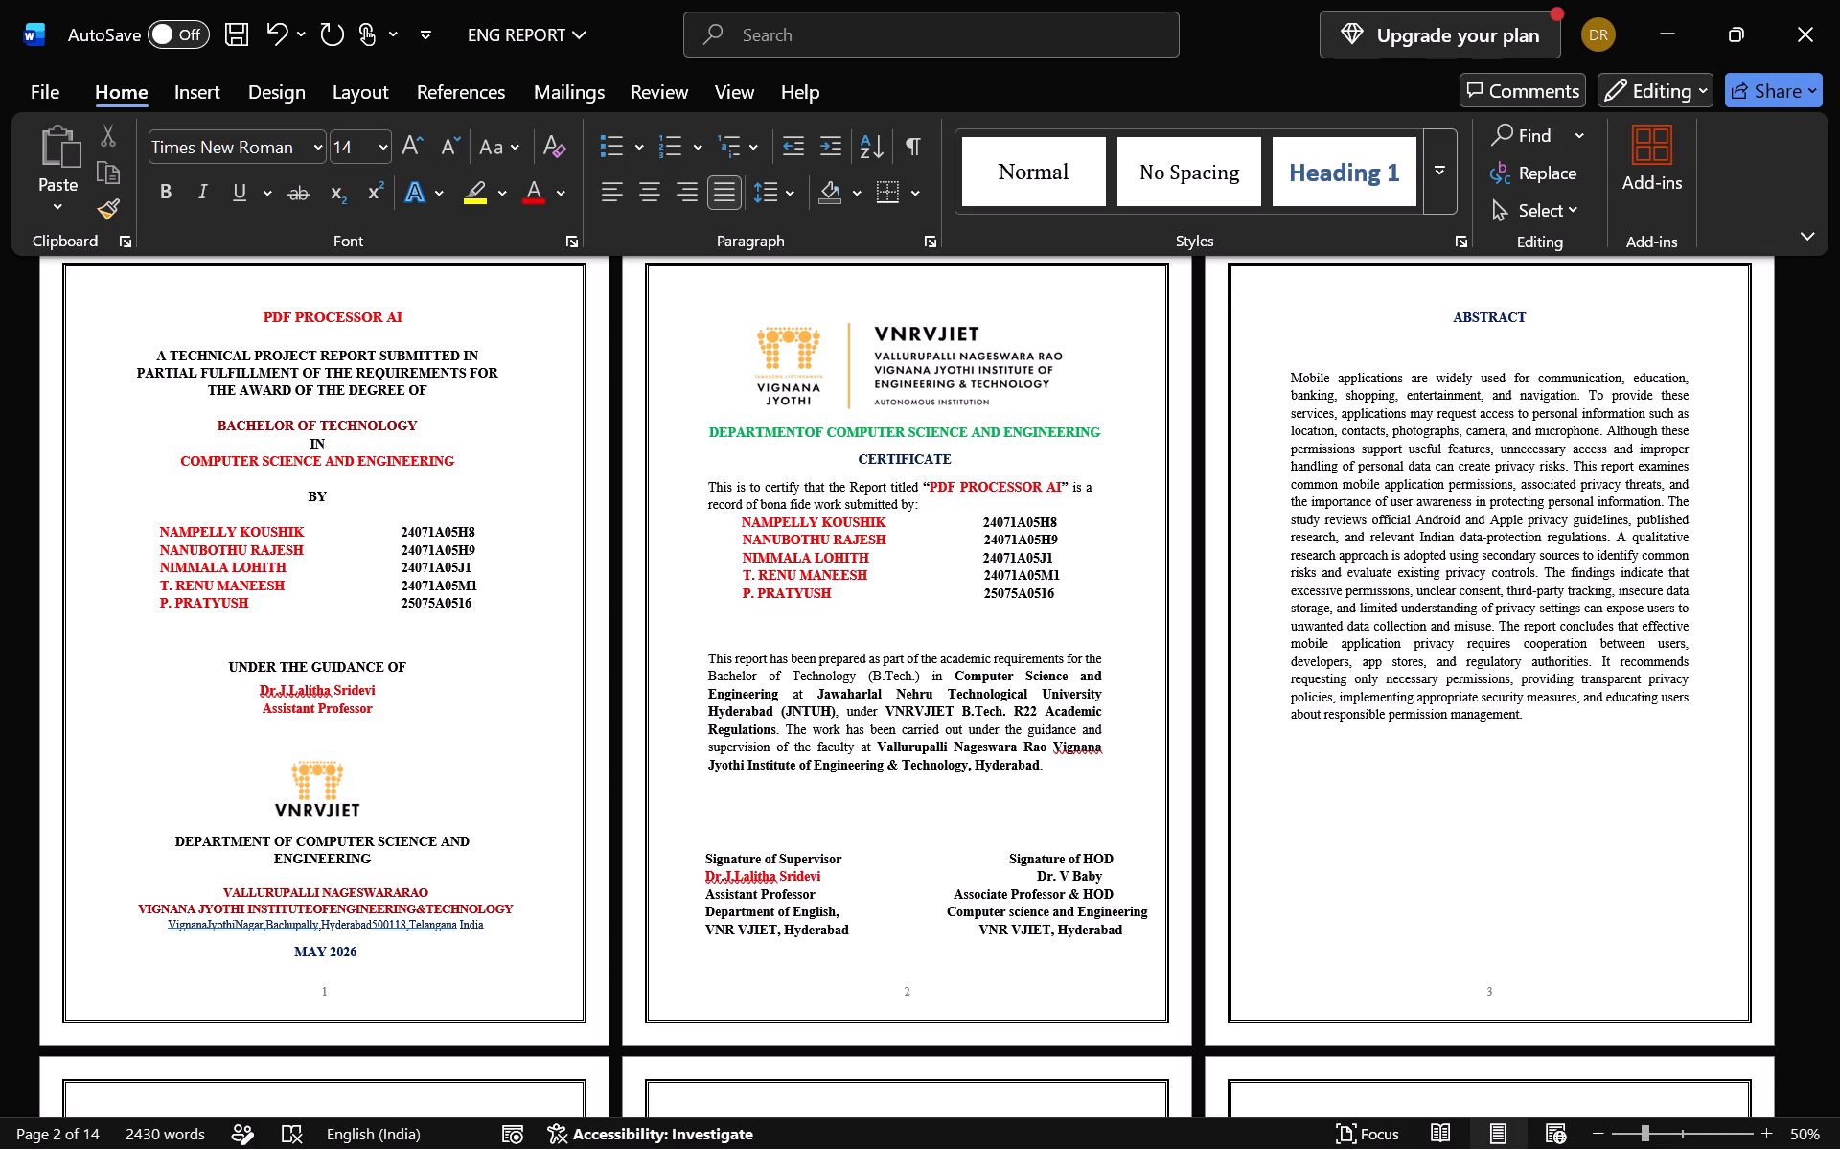
pyautogui.scroll(-3, 710, 606)
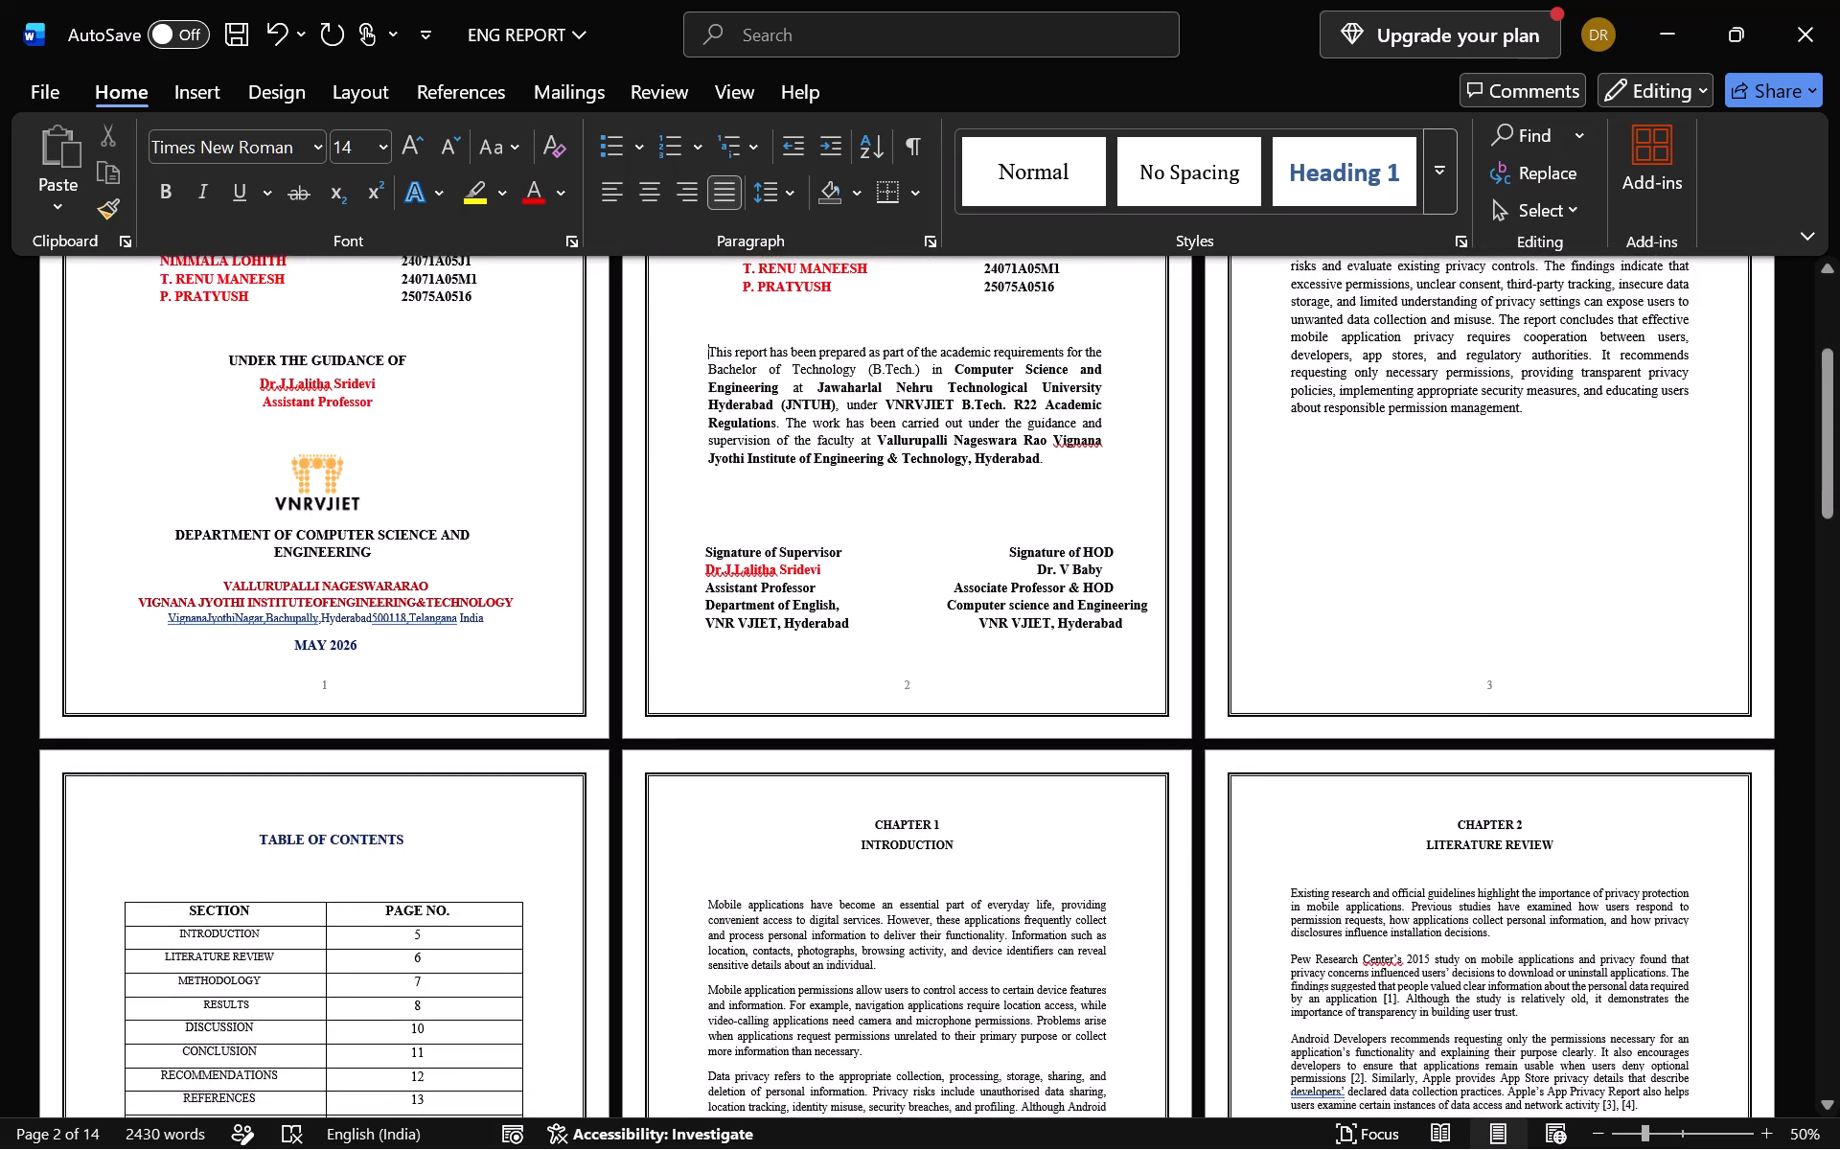
pyautogui.scroll(-1, 710, 606)
pyautogui.scroll(1, 710, 606)
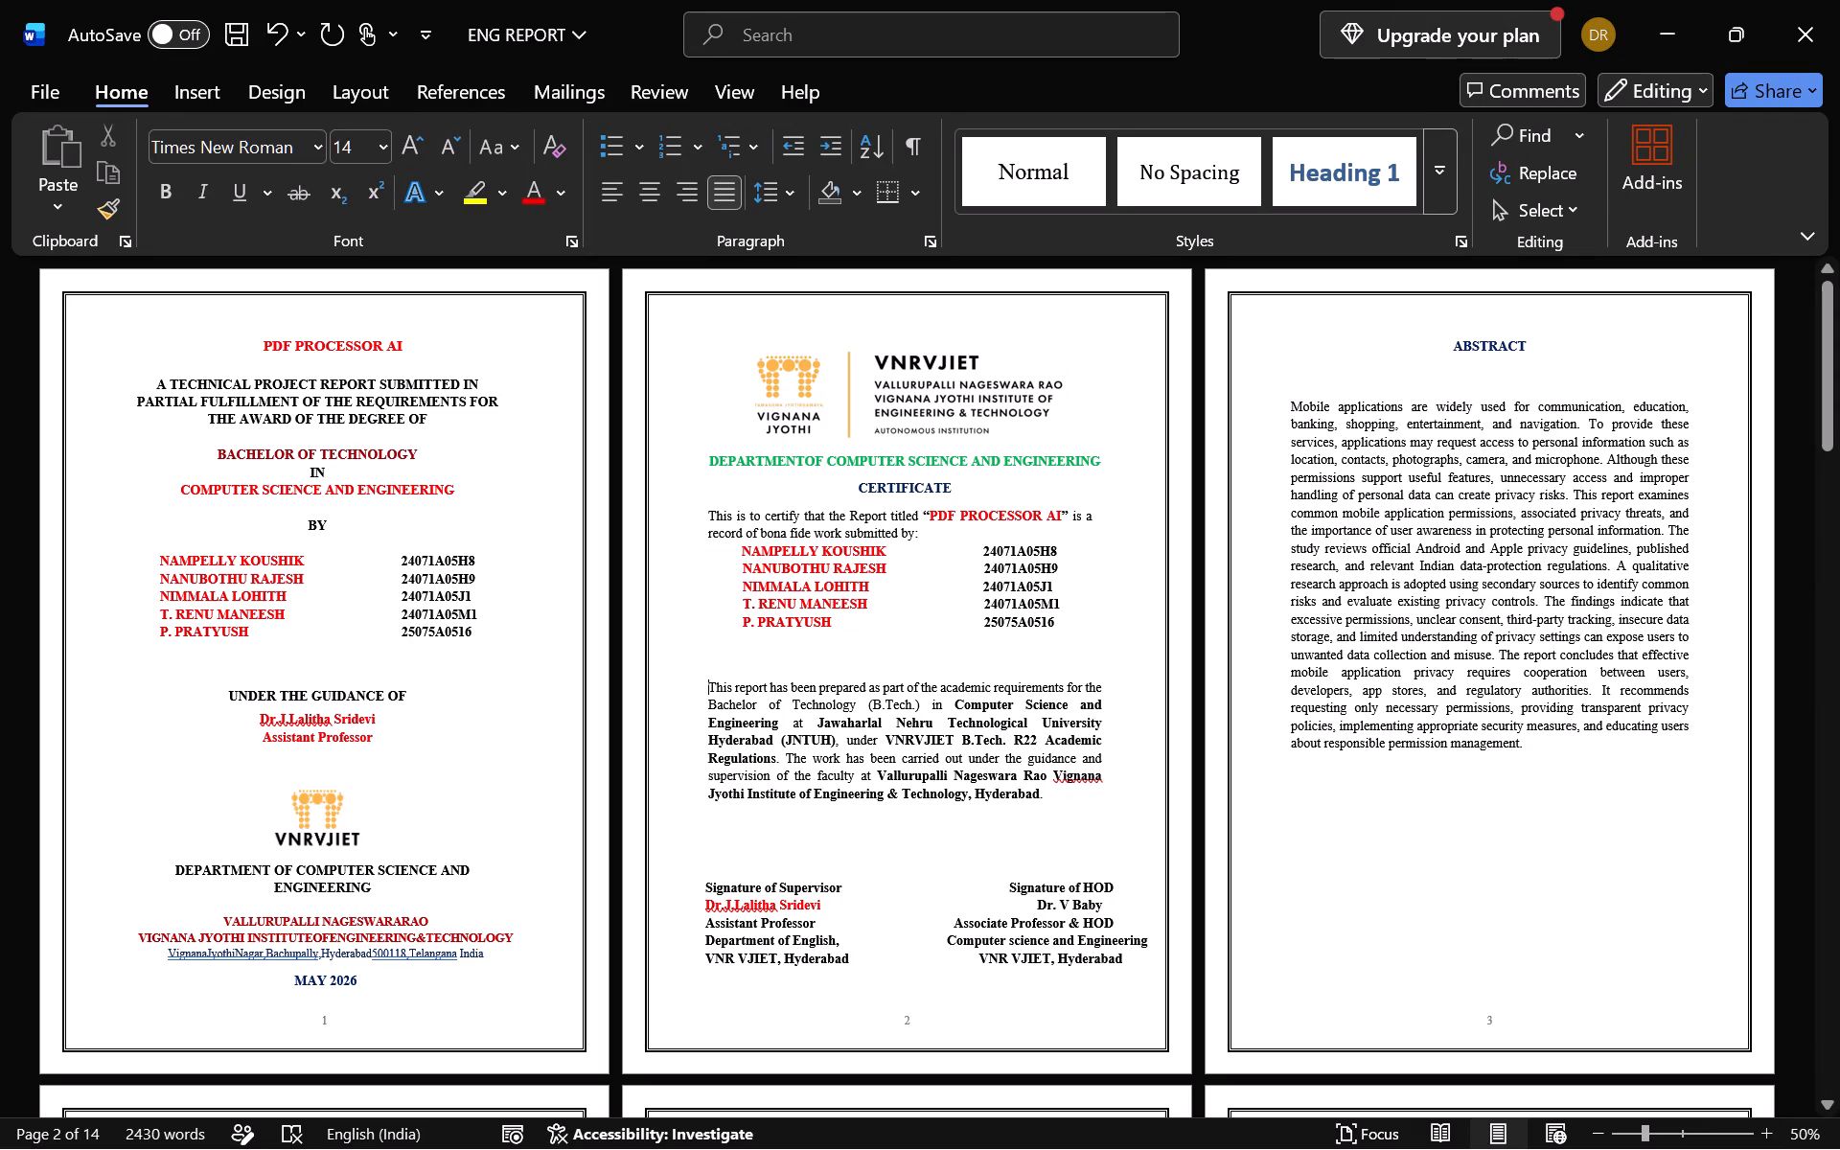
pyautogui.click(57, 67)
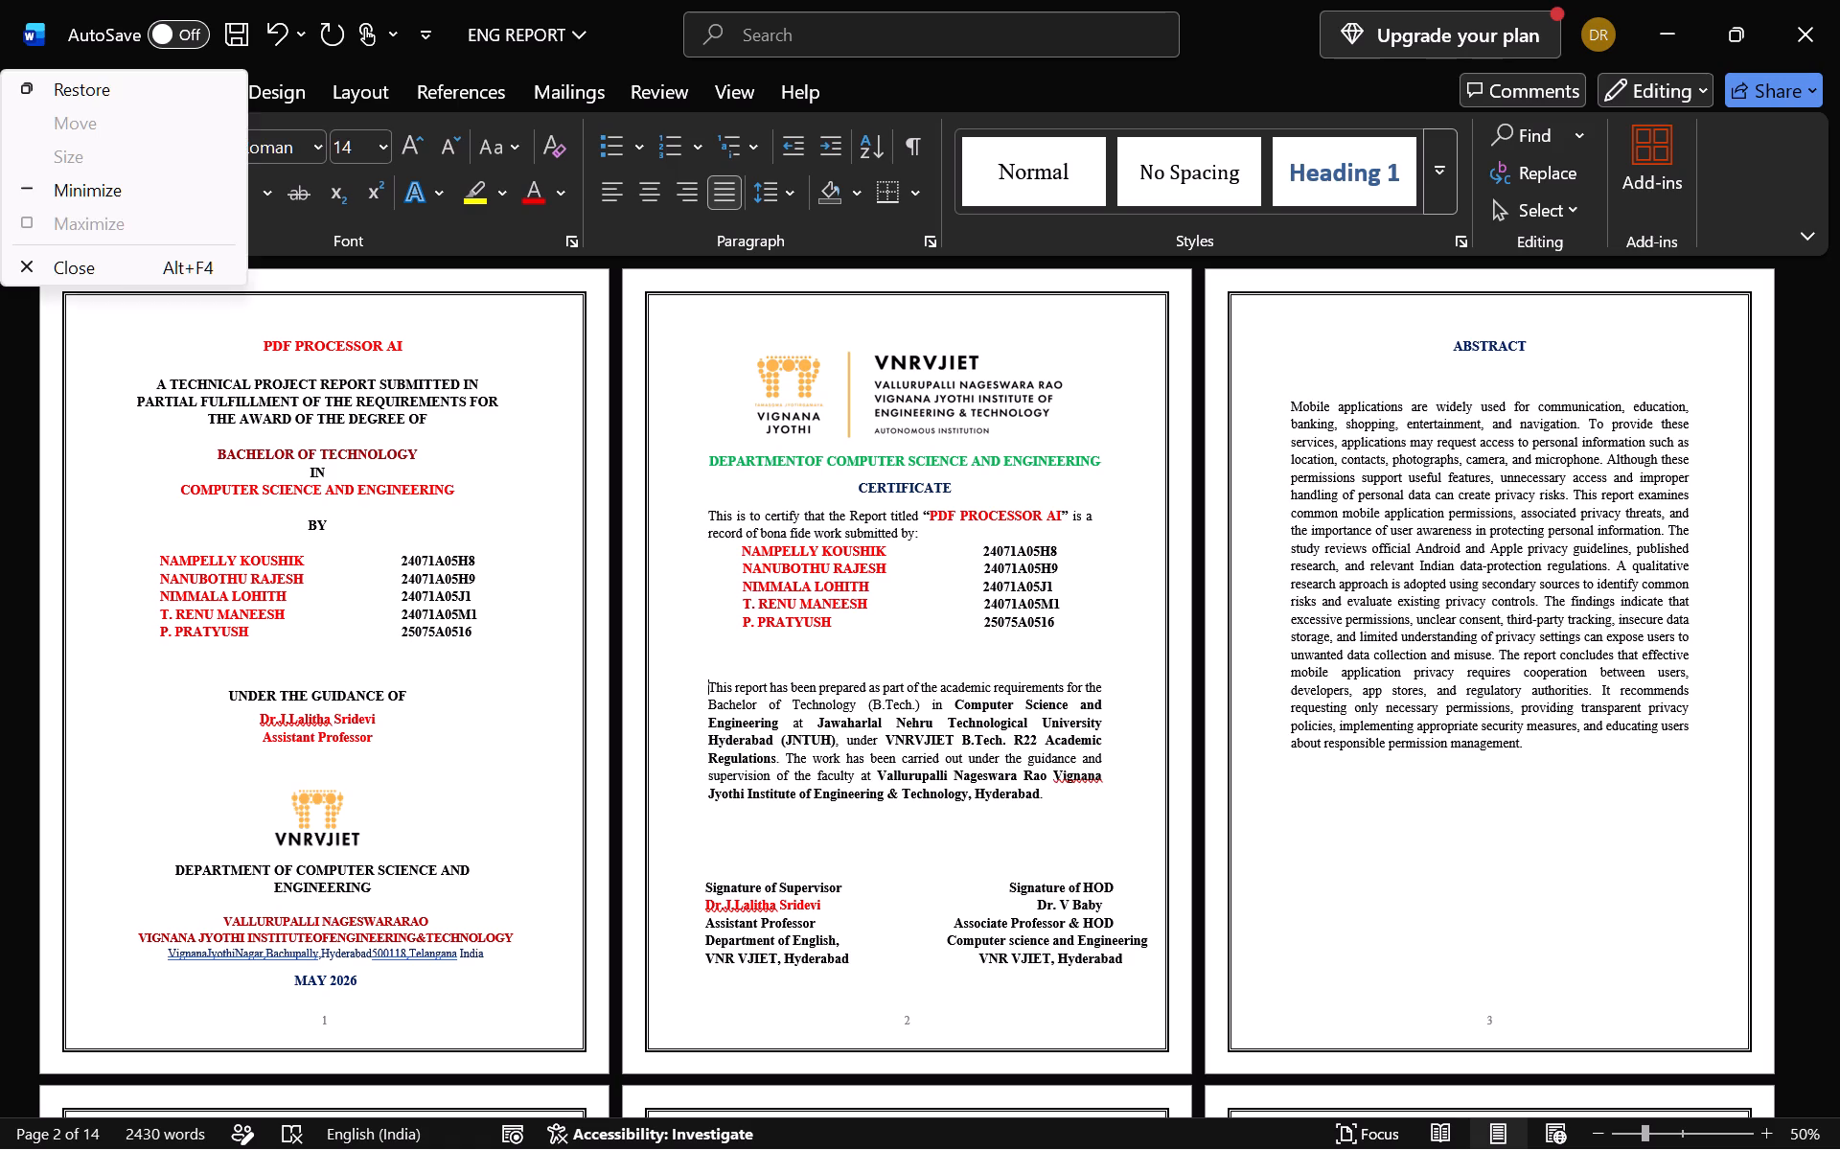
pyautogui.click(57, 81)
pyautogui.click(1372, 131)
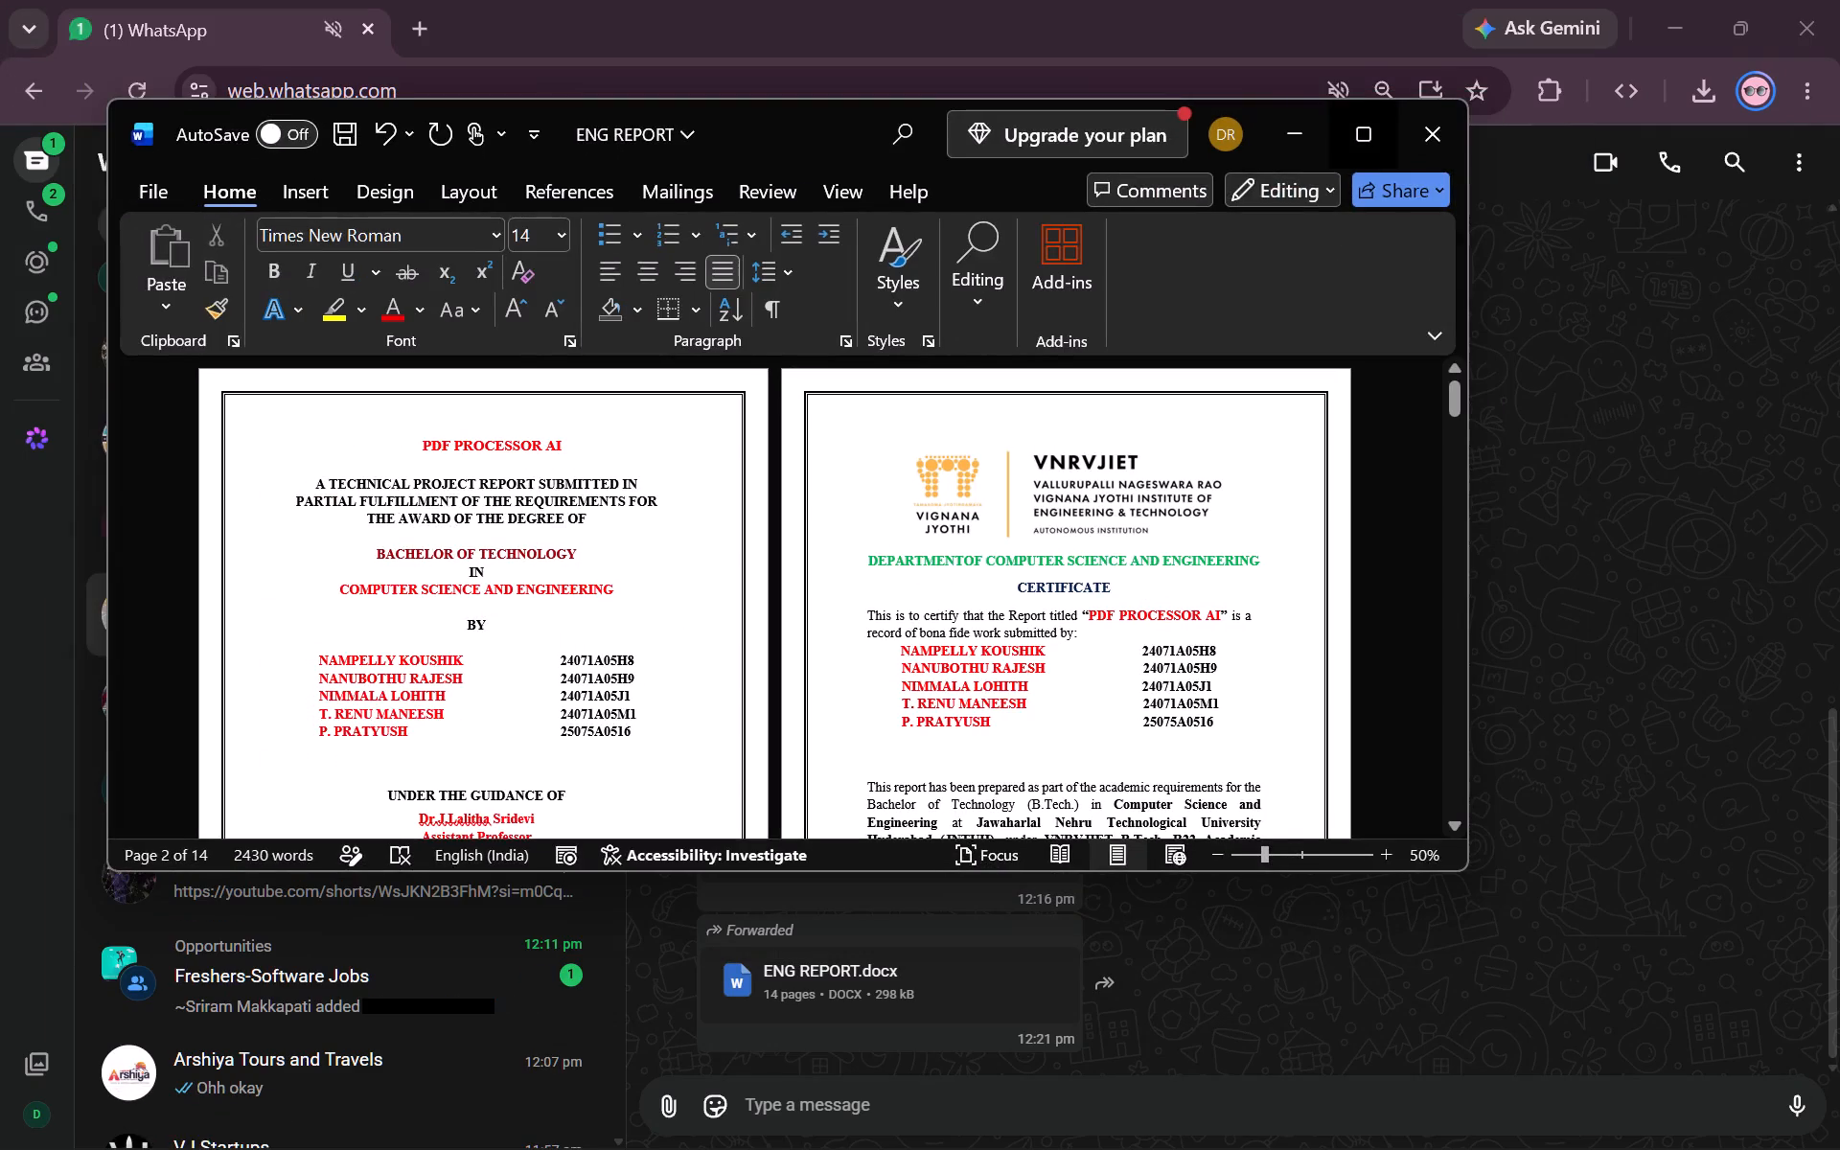
# Save a copy of the report in the Downloads folder as a PDF named PDF_PROCESSOR.
pyautogui.click(32, 109)
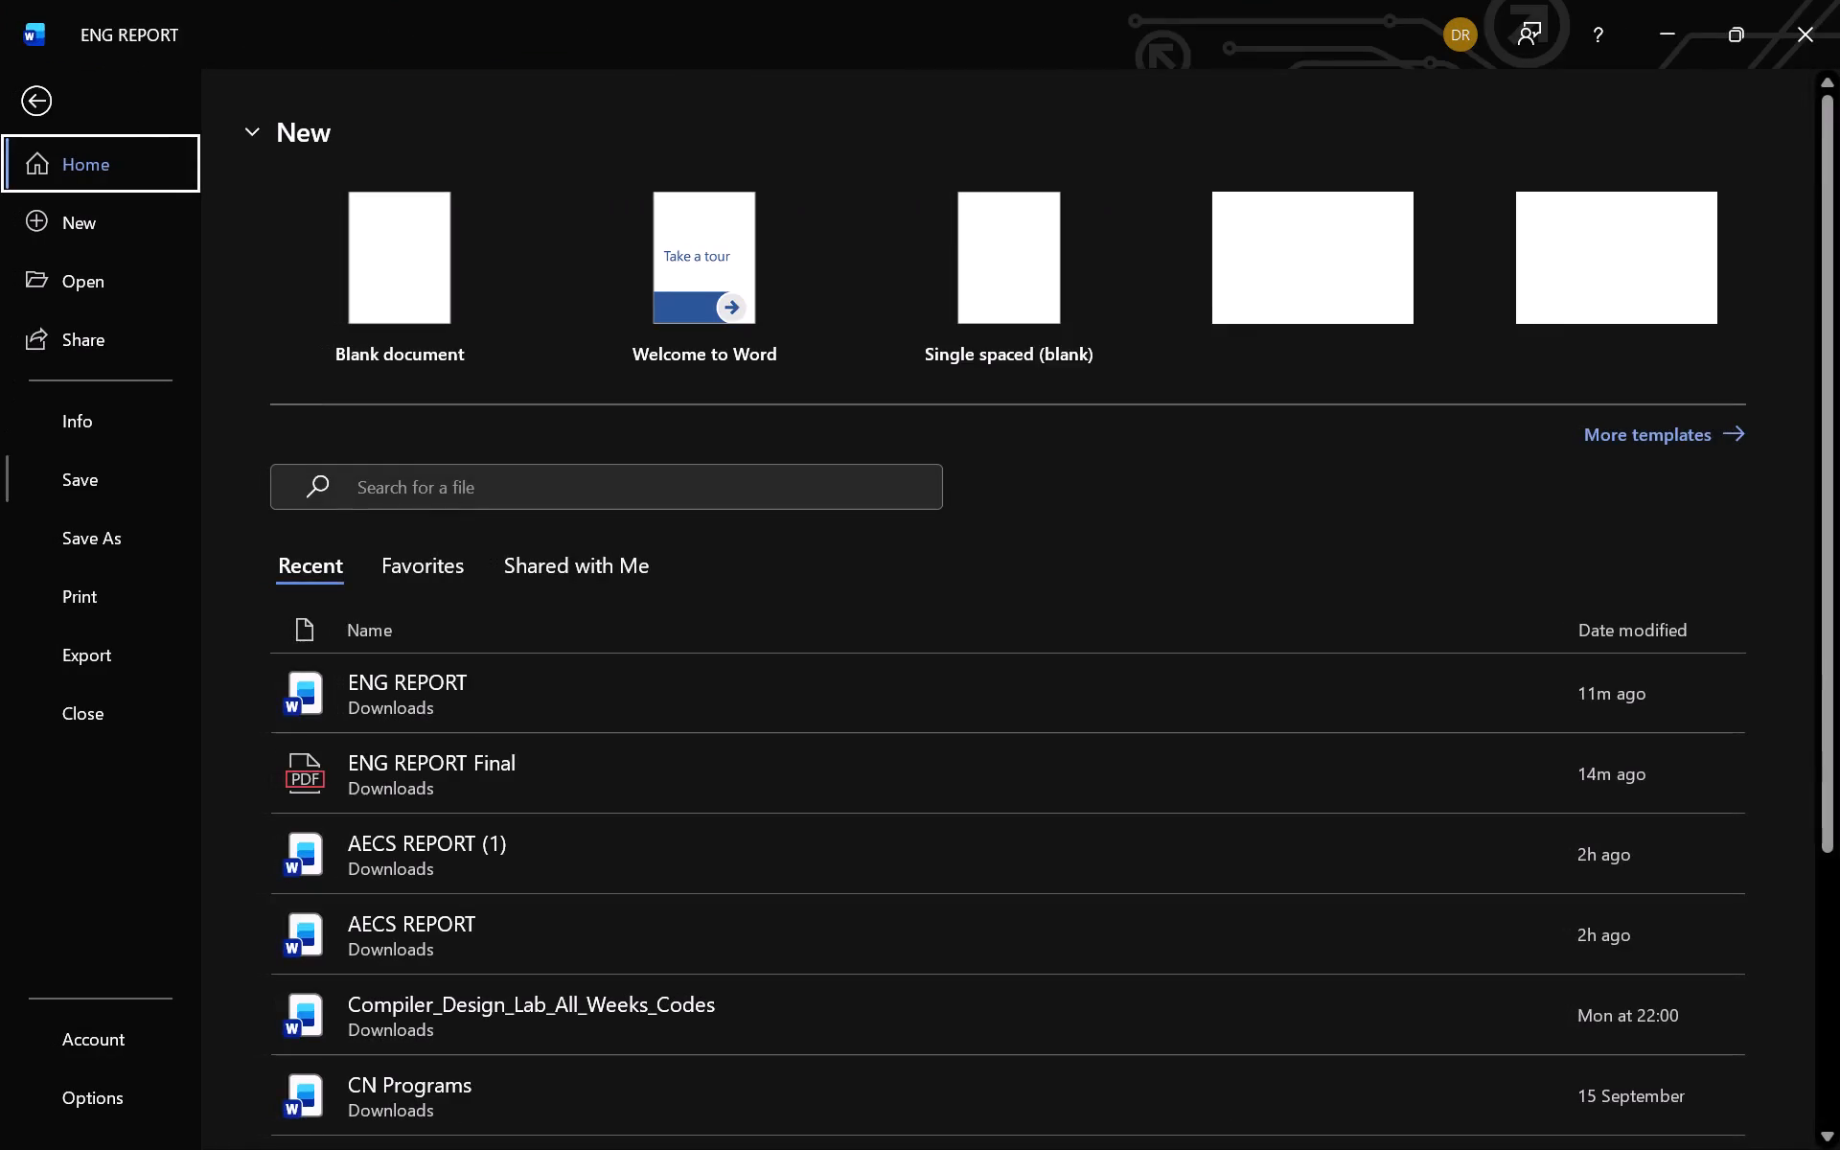
pyautogui.click(68, 525)
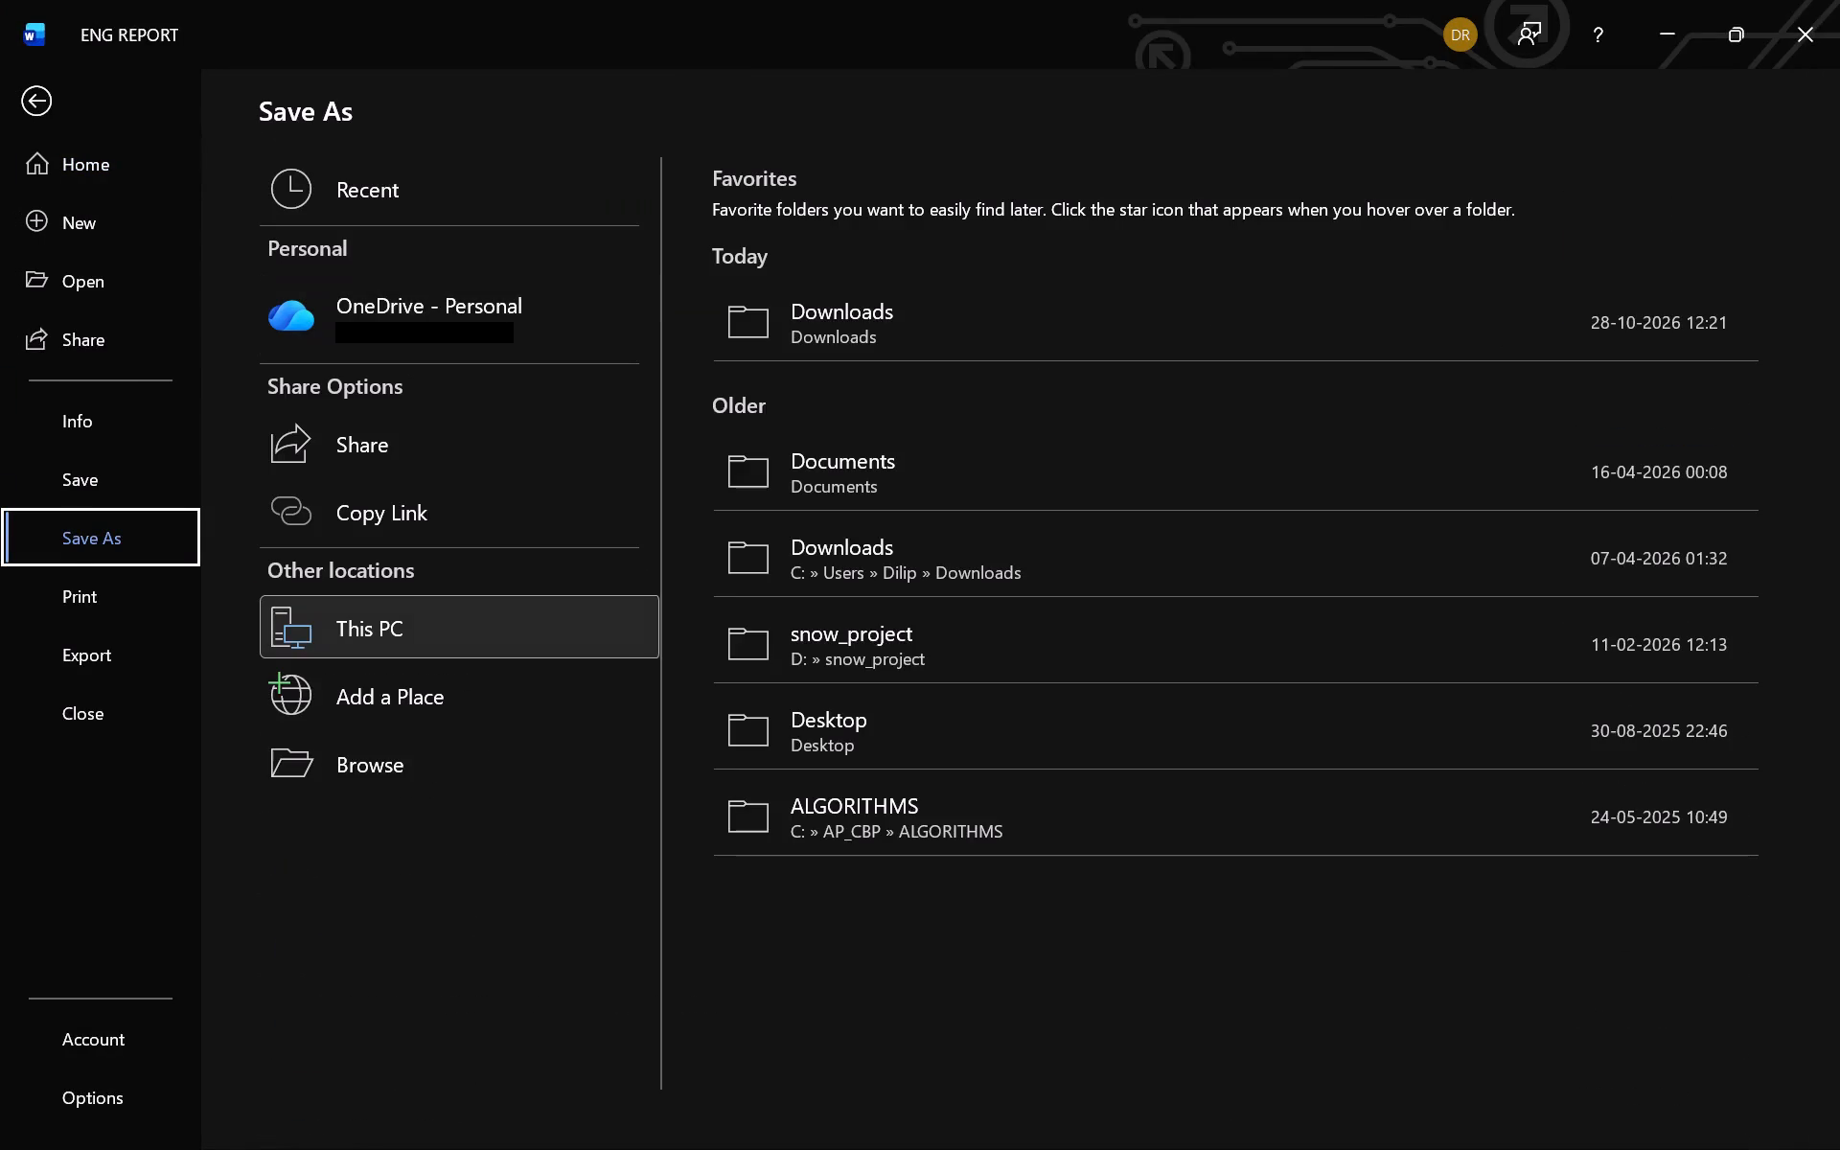
pyautogui.click(444, 621)
pyautogui.doubleClick(845, 471)
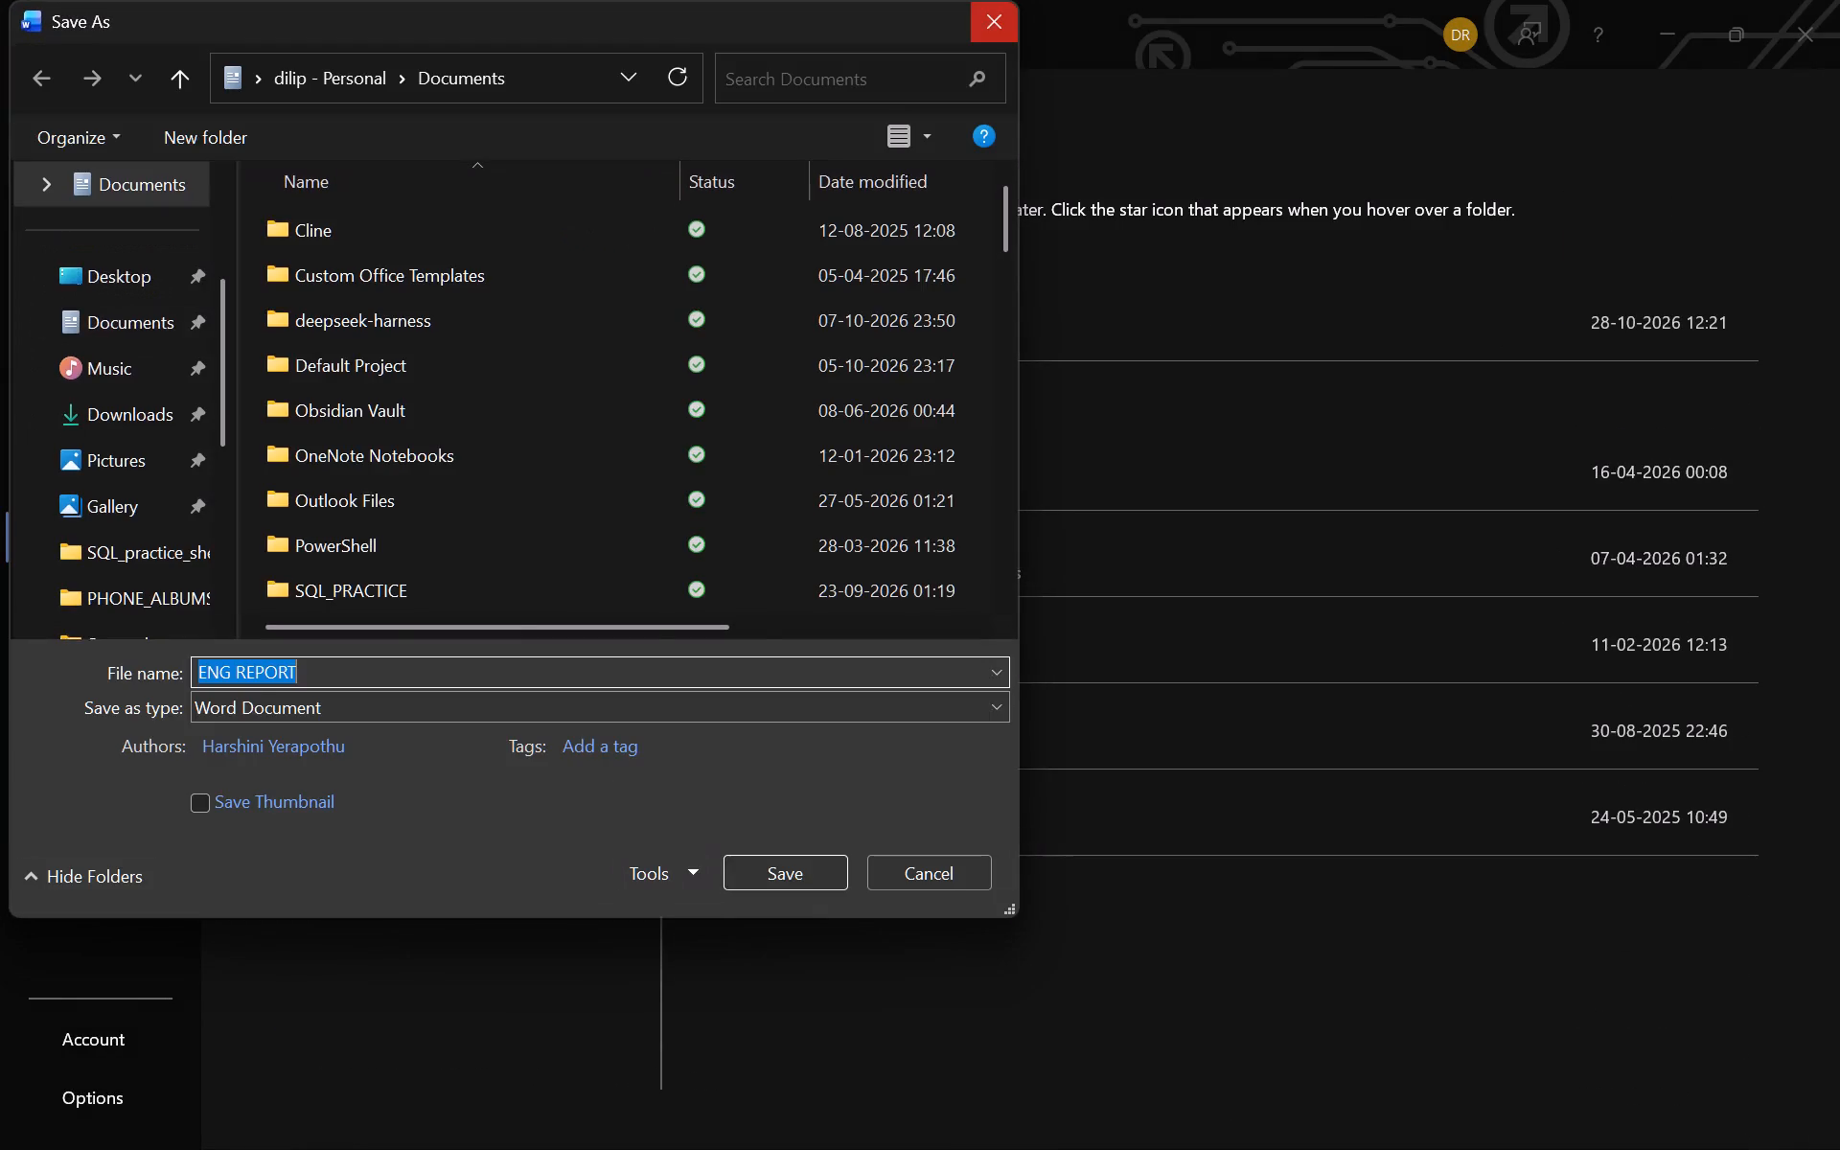
pyautogui.click(987, 24)
pyautogui.doubleClick(913, 305)
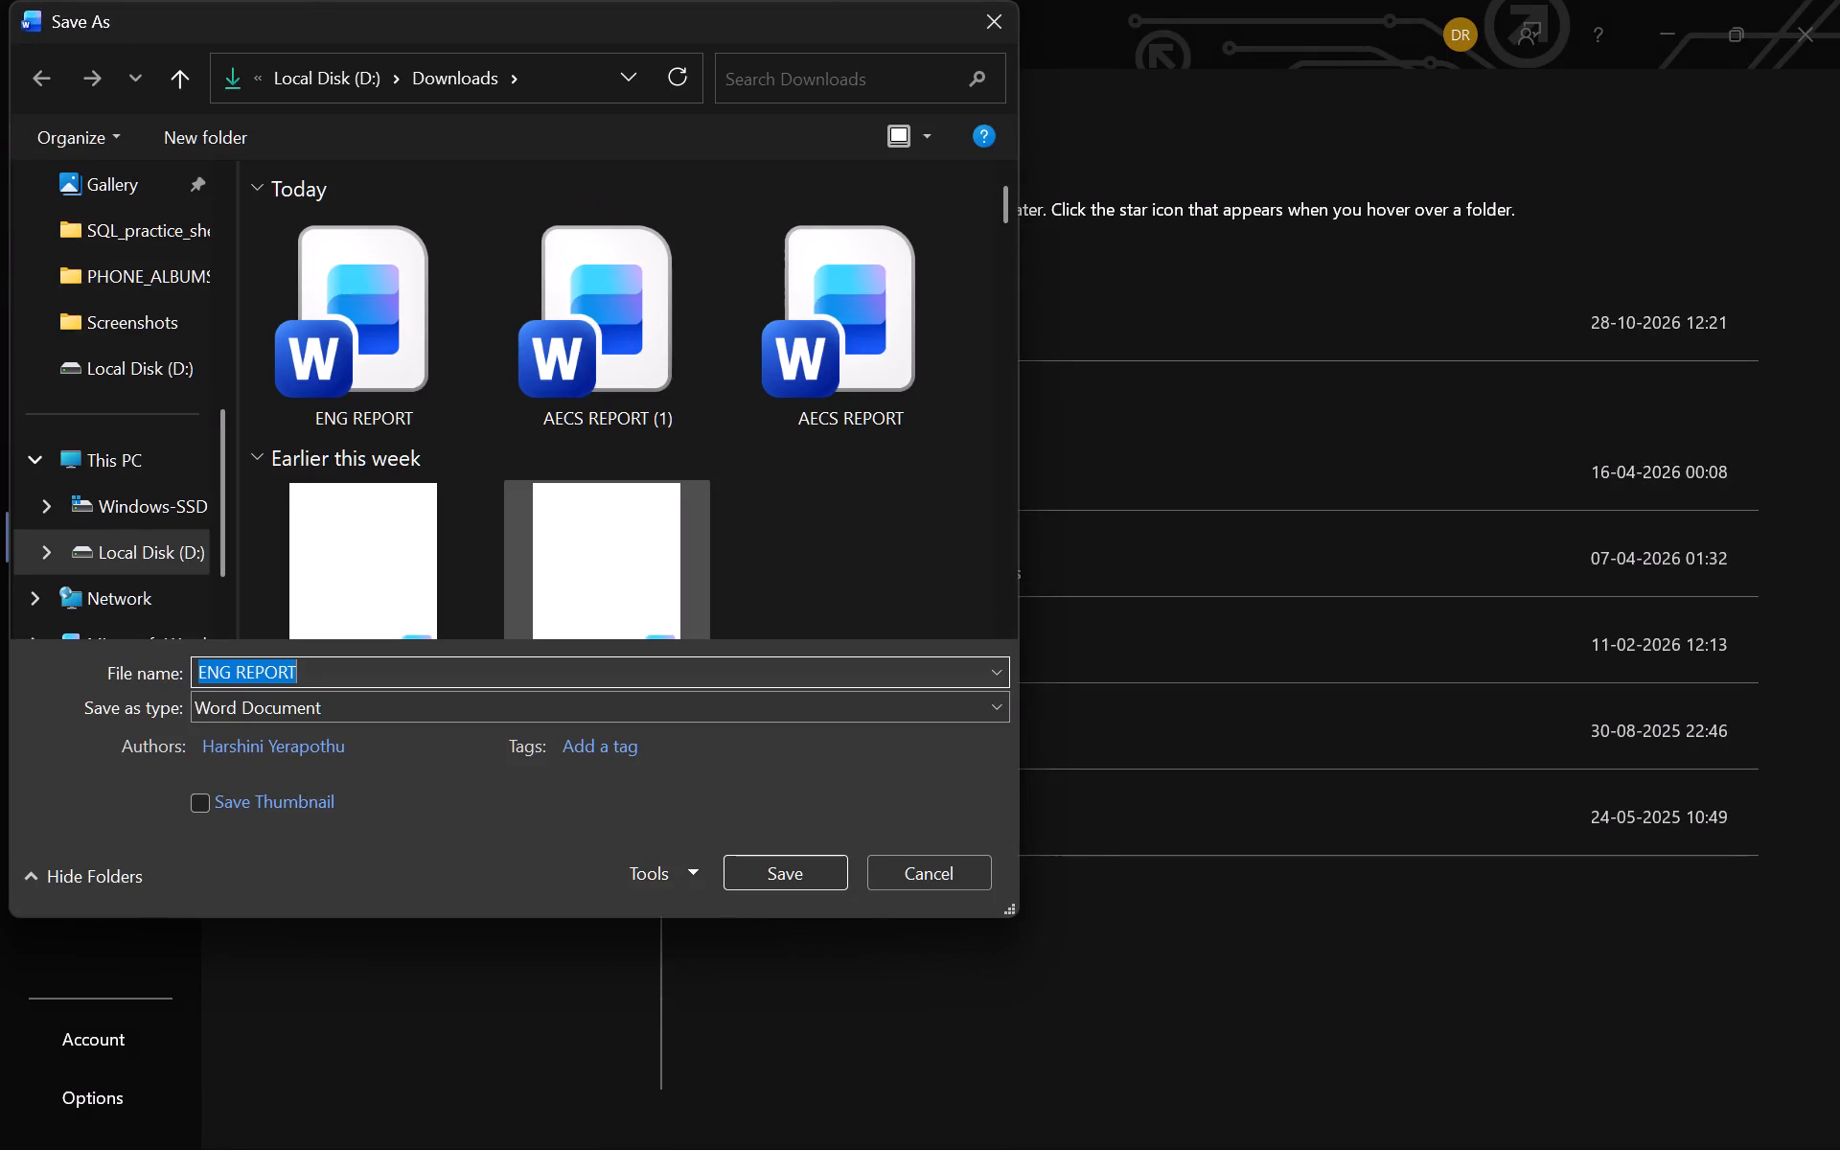
pyautogui.press('BackSpace')
pyautogui.press('j')
pyautogui.press('BackSpace')
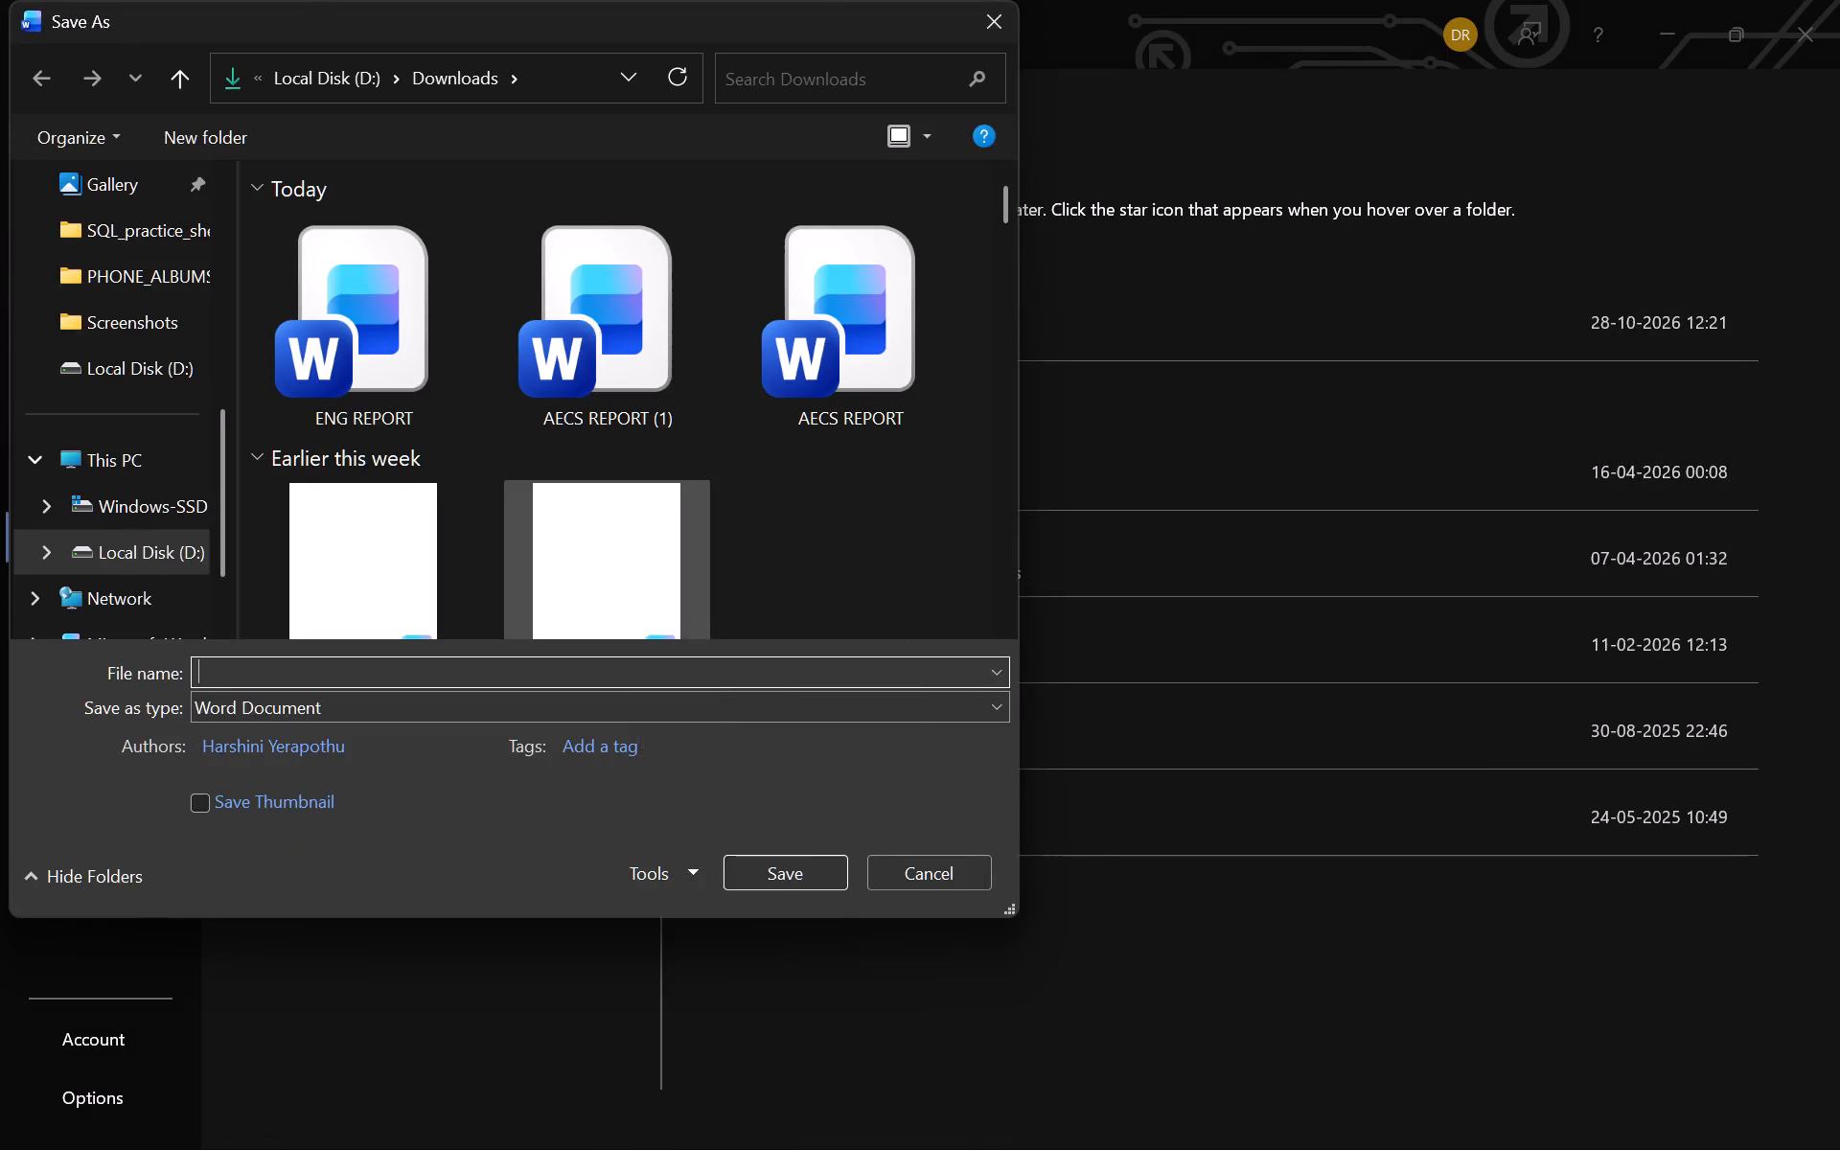
pyautogui.write('PDF')
pyautogui.write('_PROCESSOR')
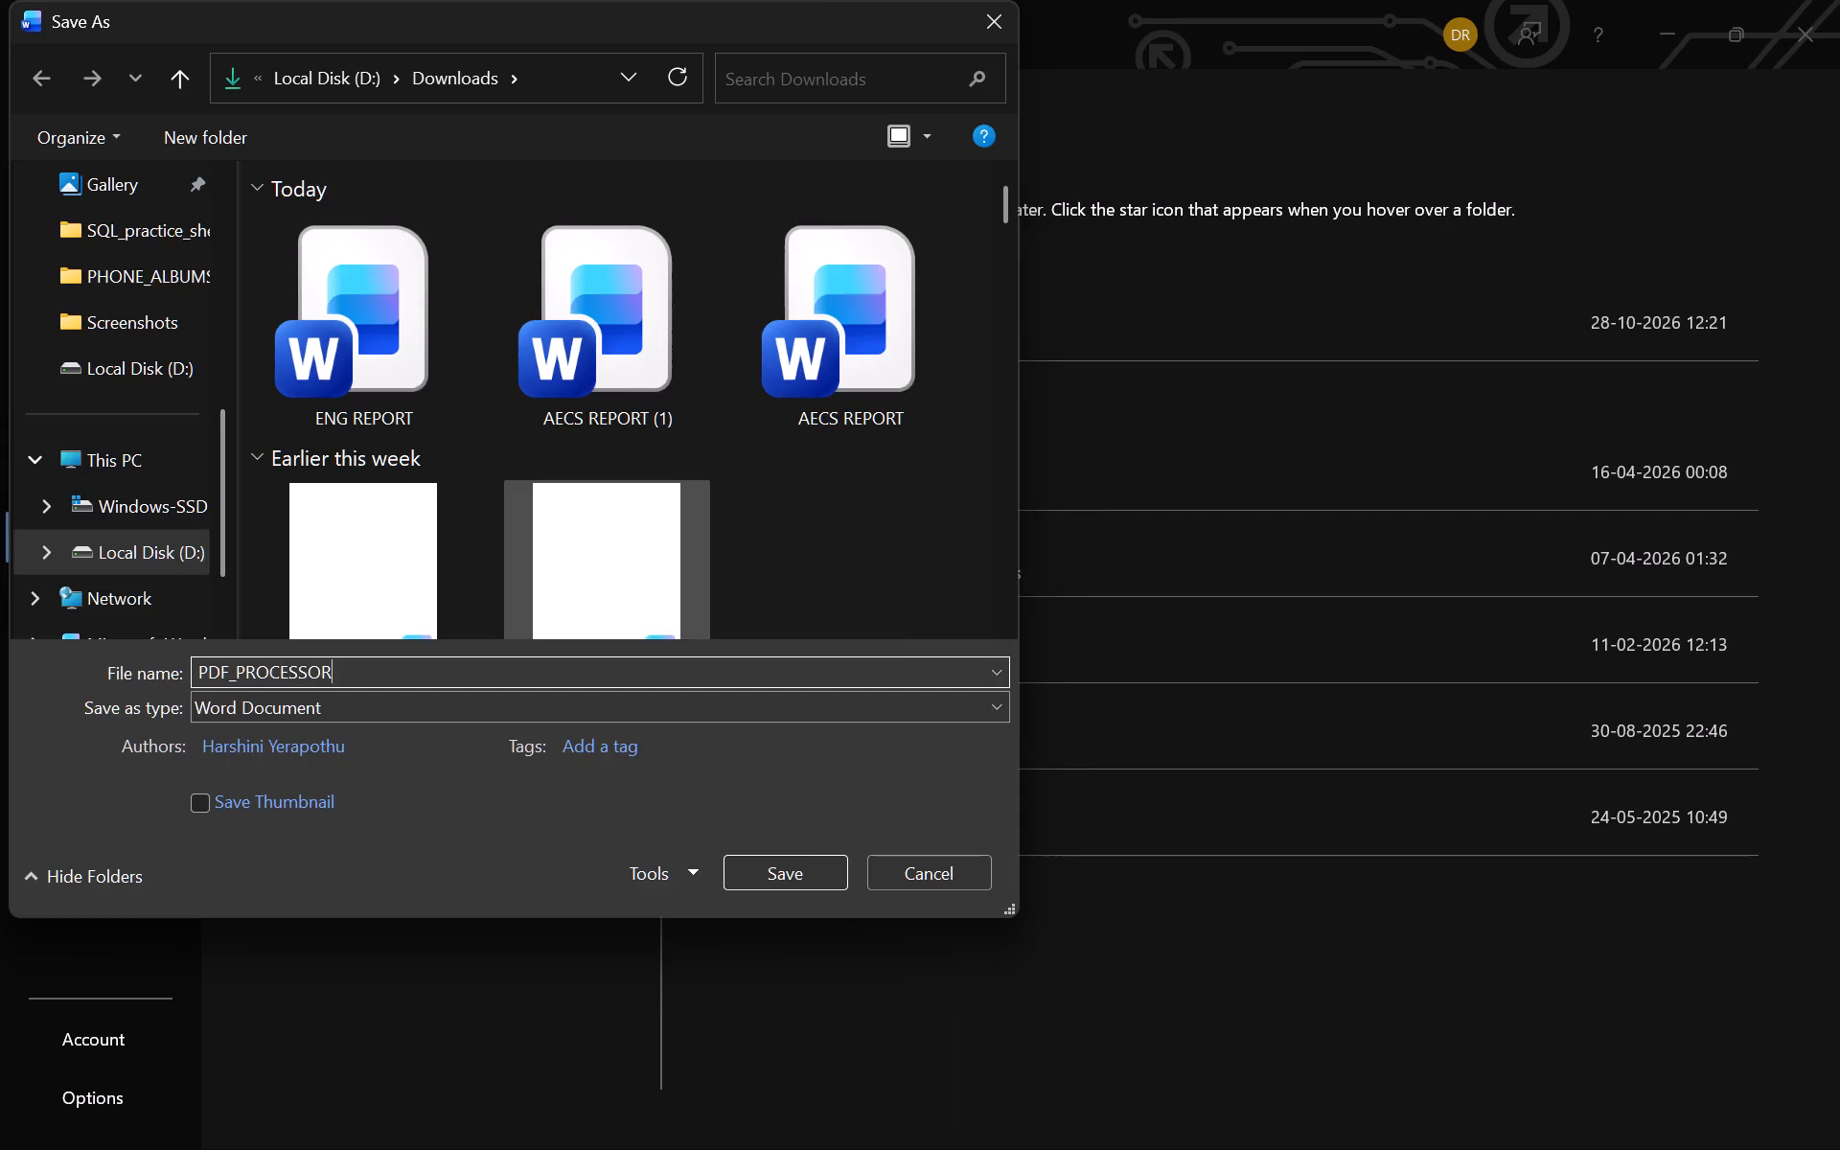
pyautogui.click(538, 701)
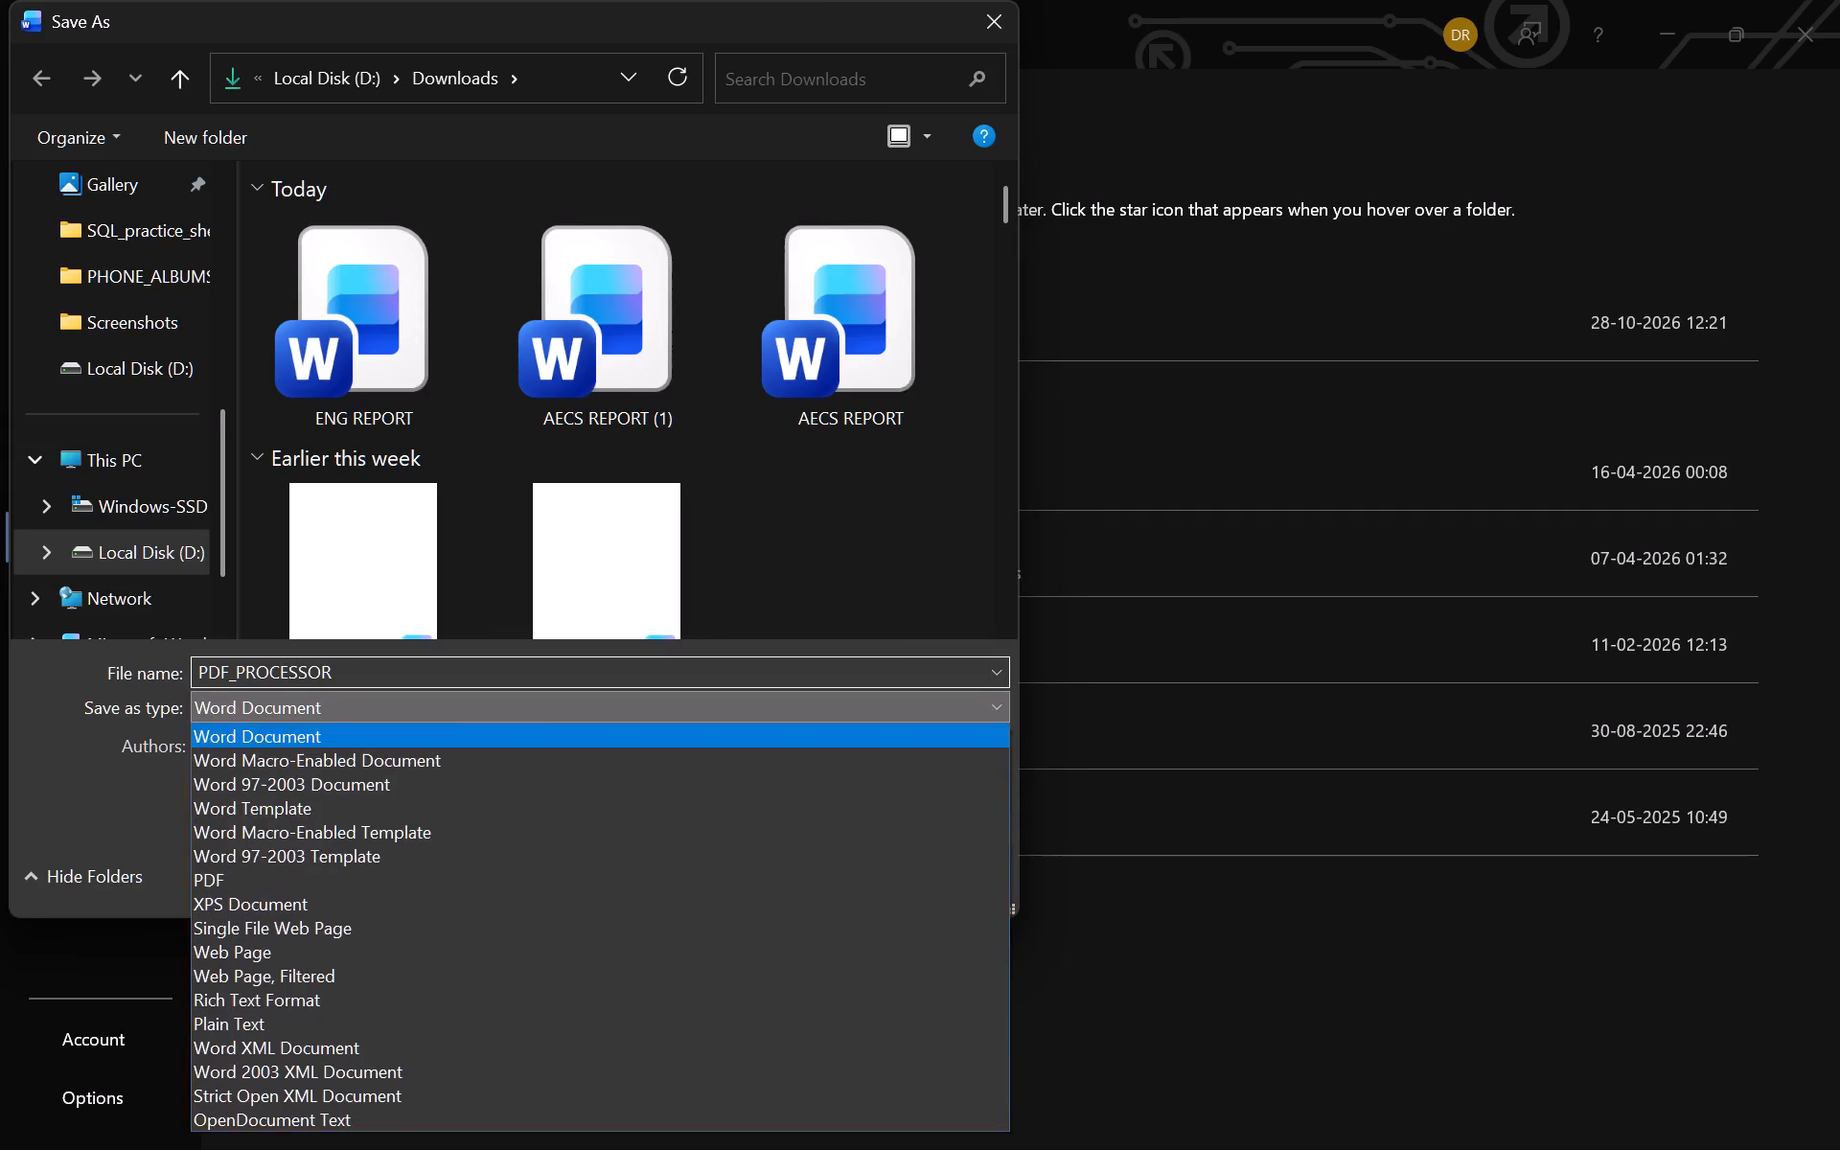
pyautogui.click(494, 889)
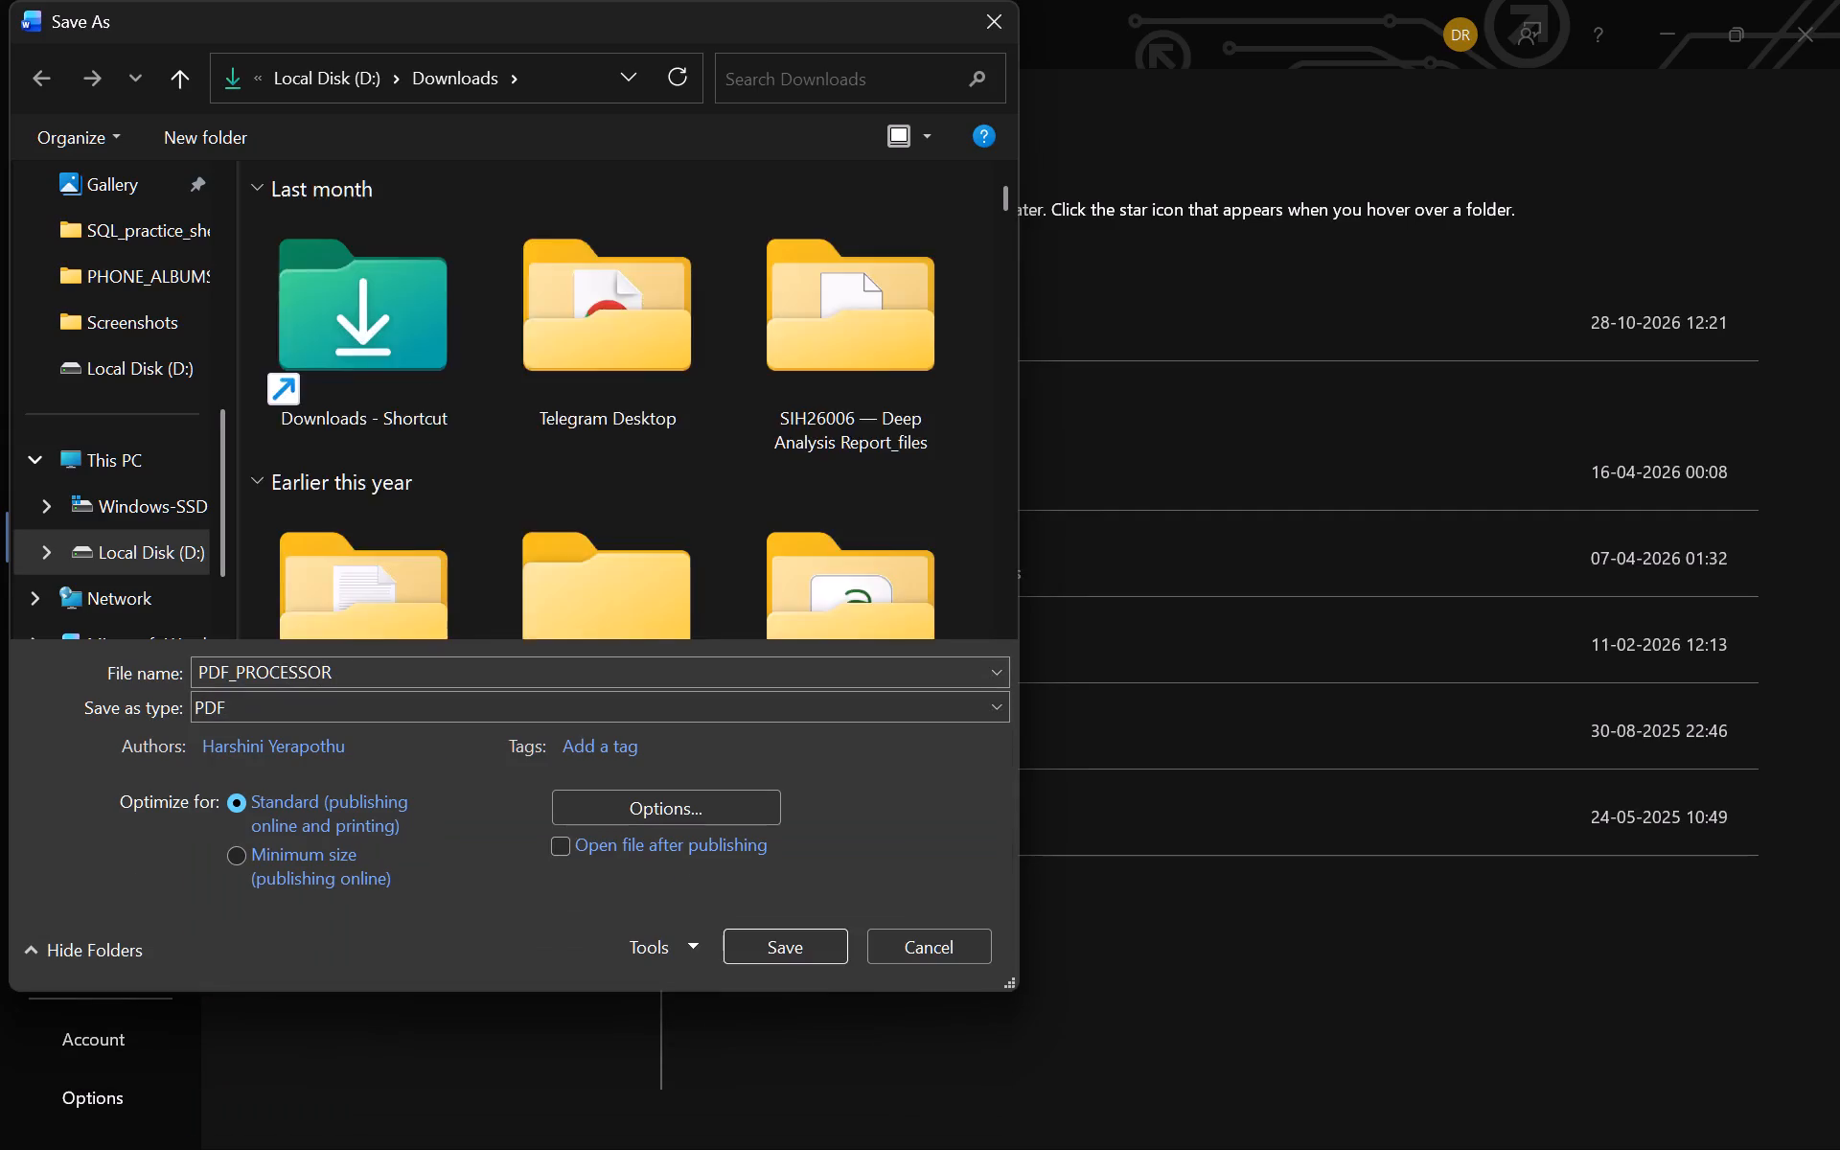
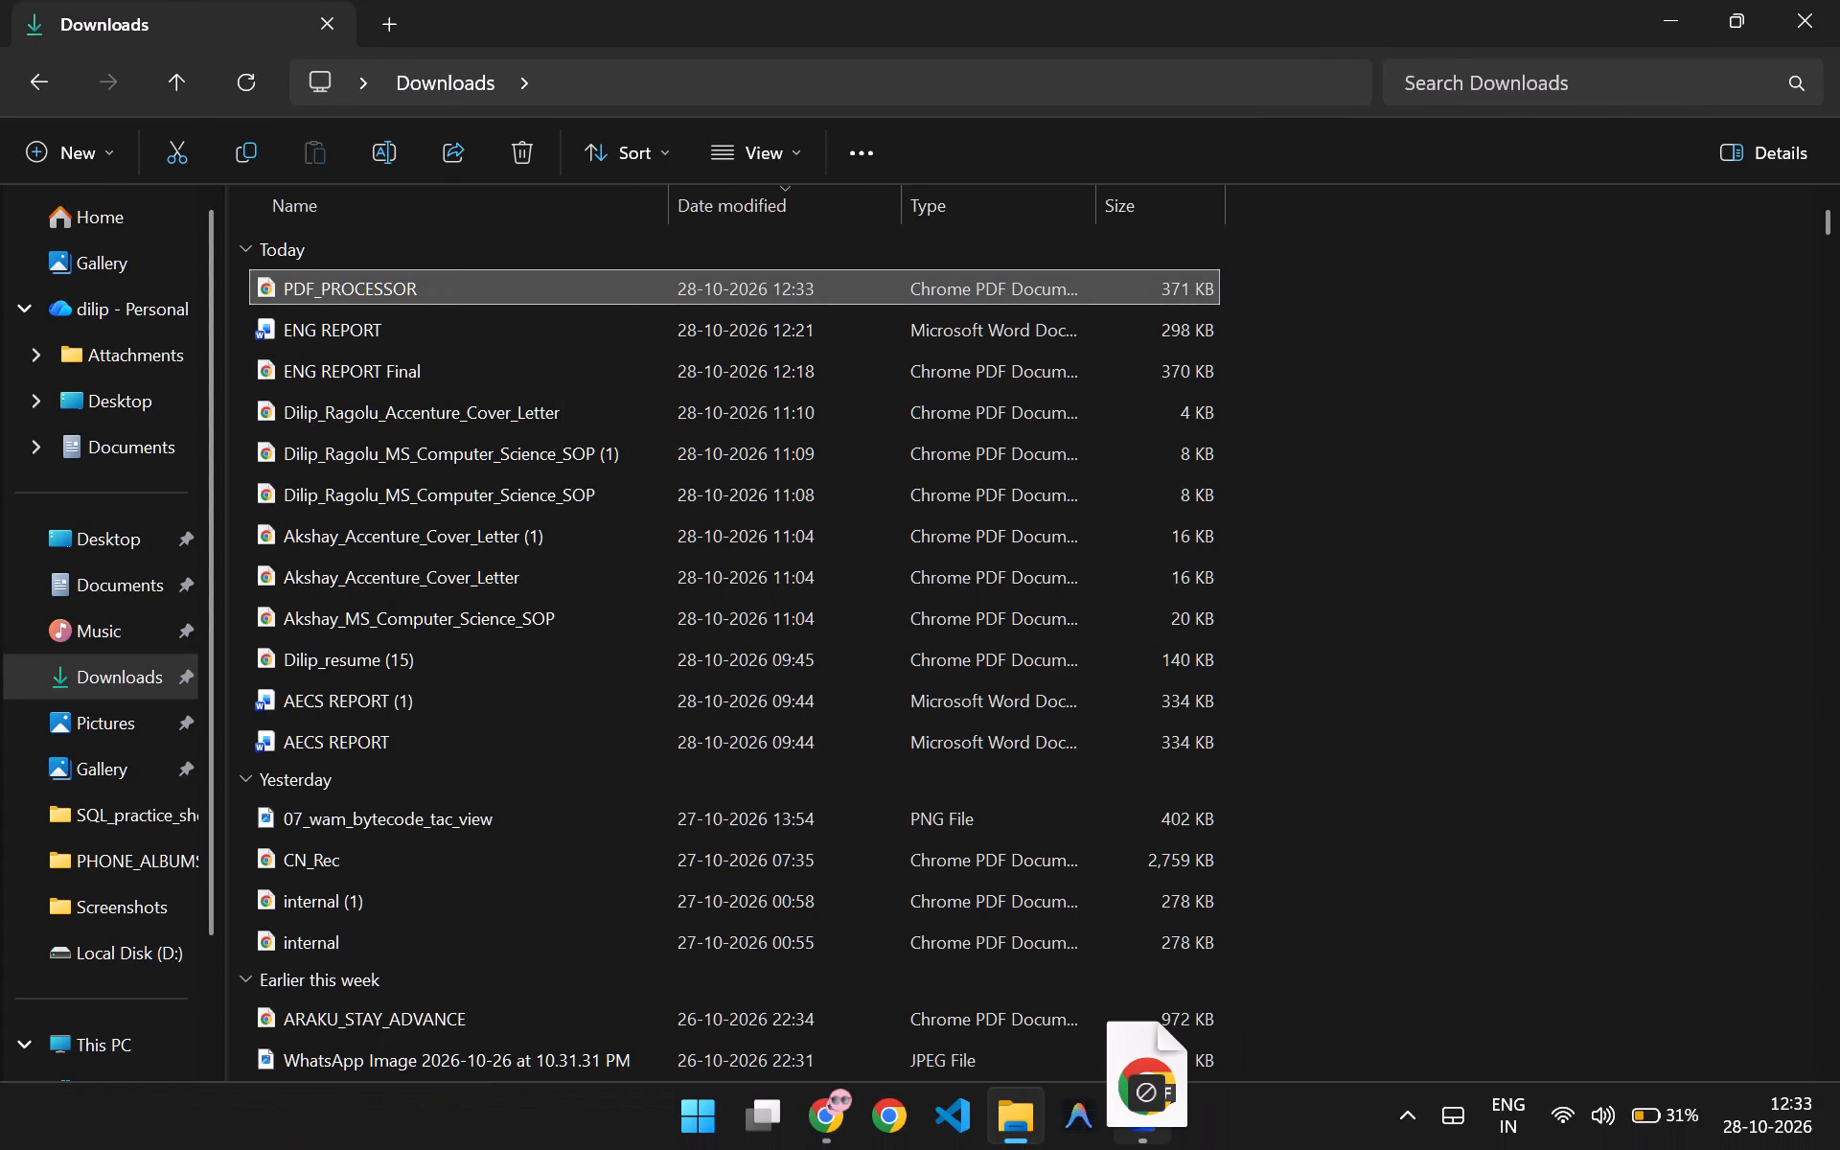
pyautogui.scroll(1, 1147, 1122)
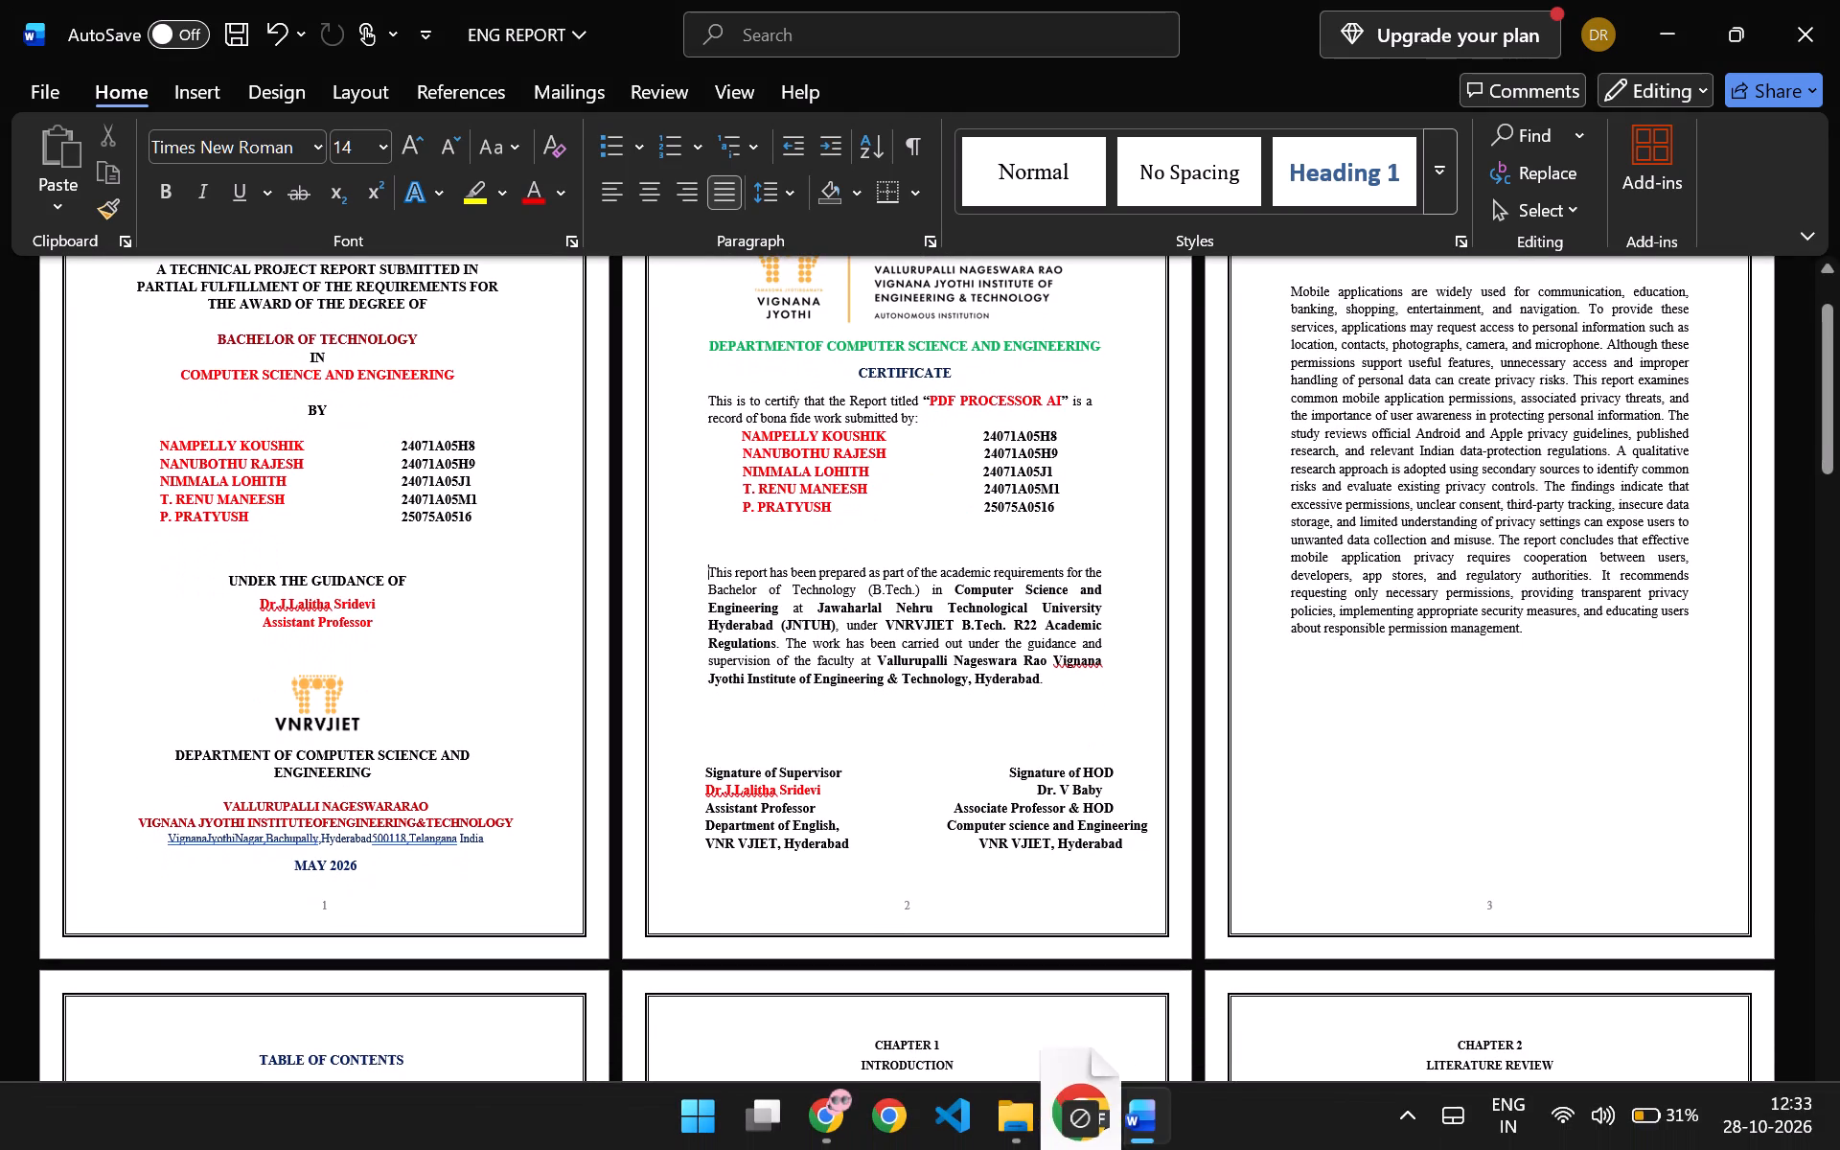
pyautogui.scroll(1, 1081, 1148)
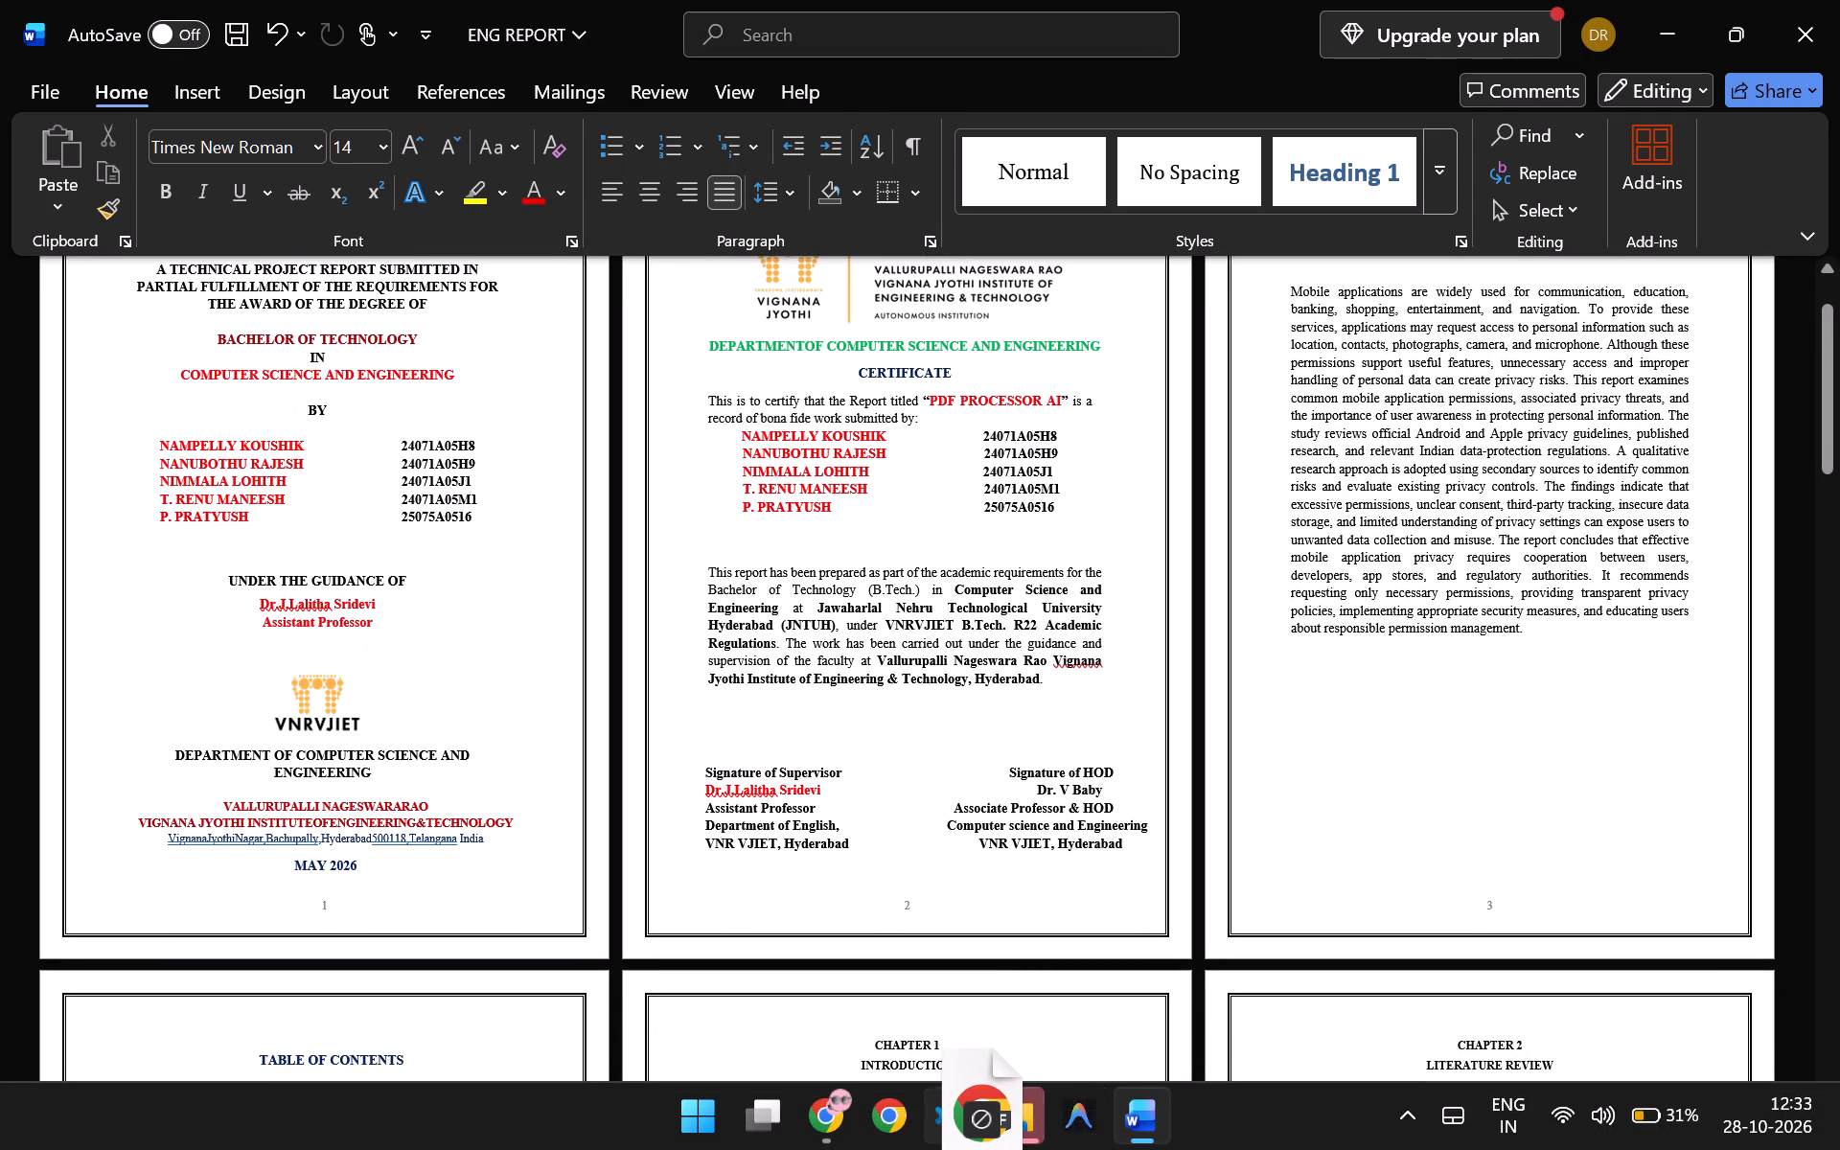